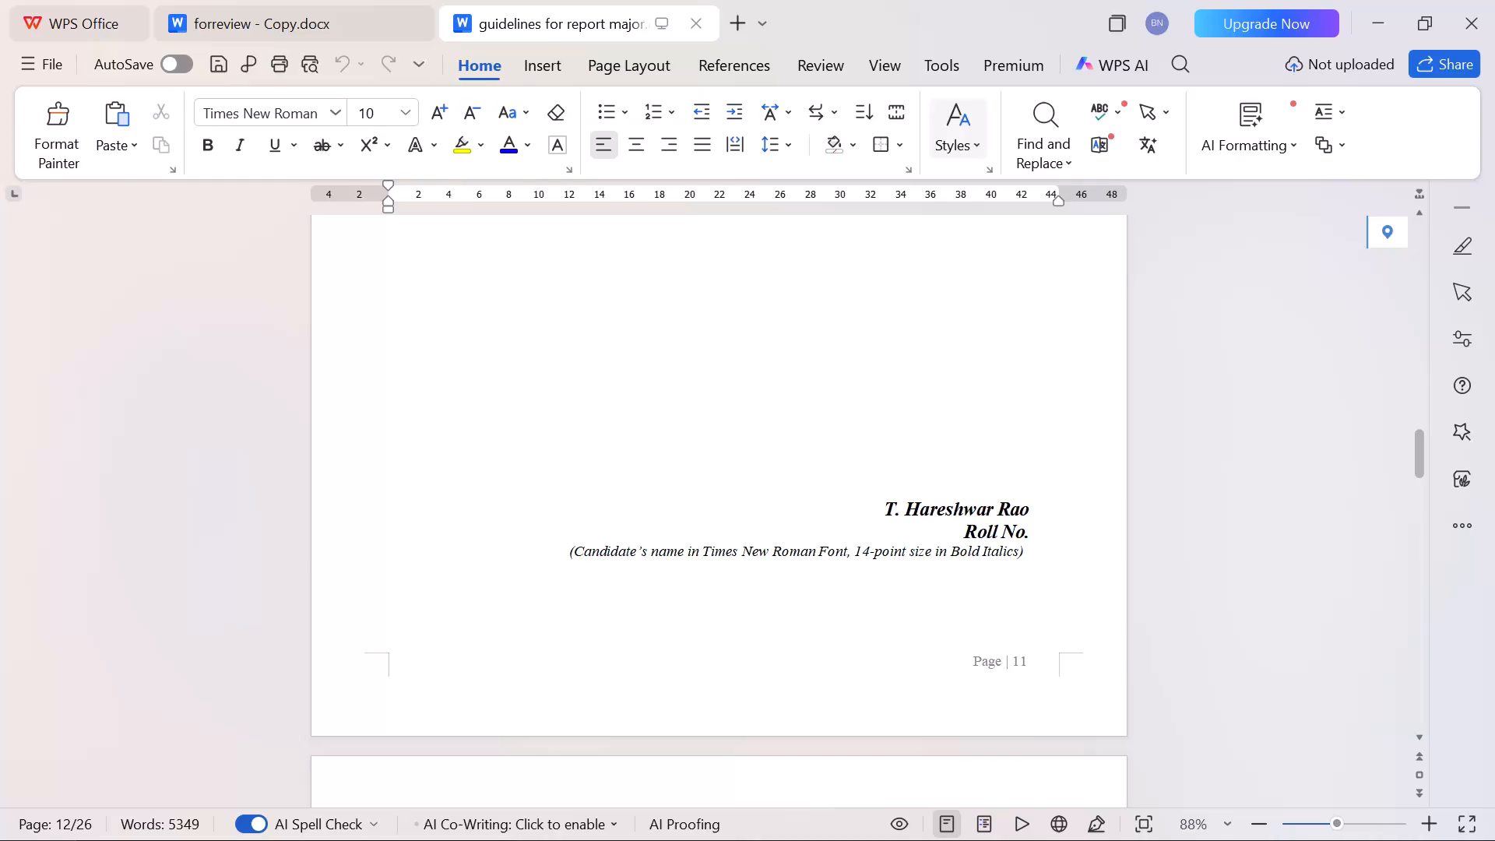
Look through the cover and title pages of the forreview - Copy report, down to the author list.
{"action": "left_click", "coordinate": [245, 0]}
{"action": "scroll", "coordinate": [493, 442], "scroll_direction": "down", "scroll_amount": 4}
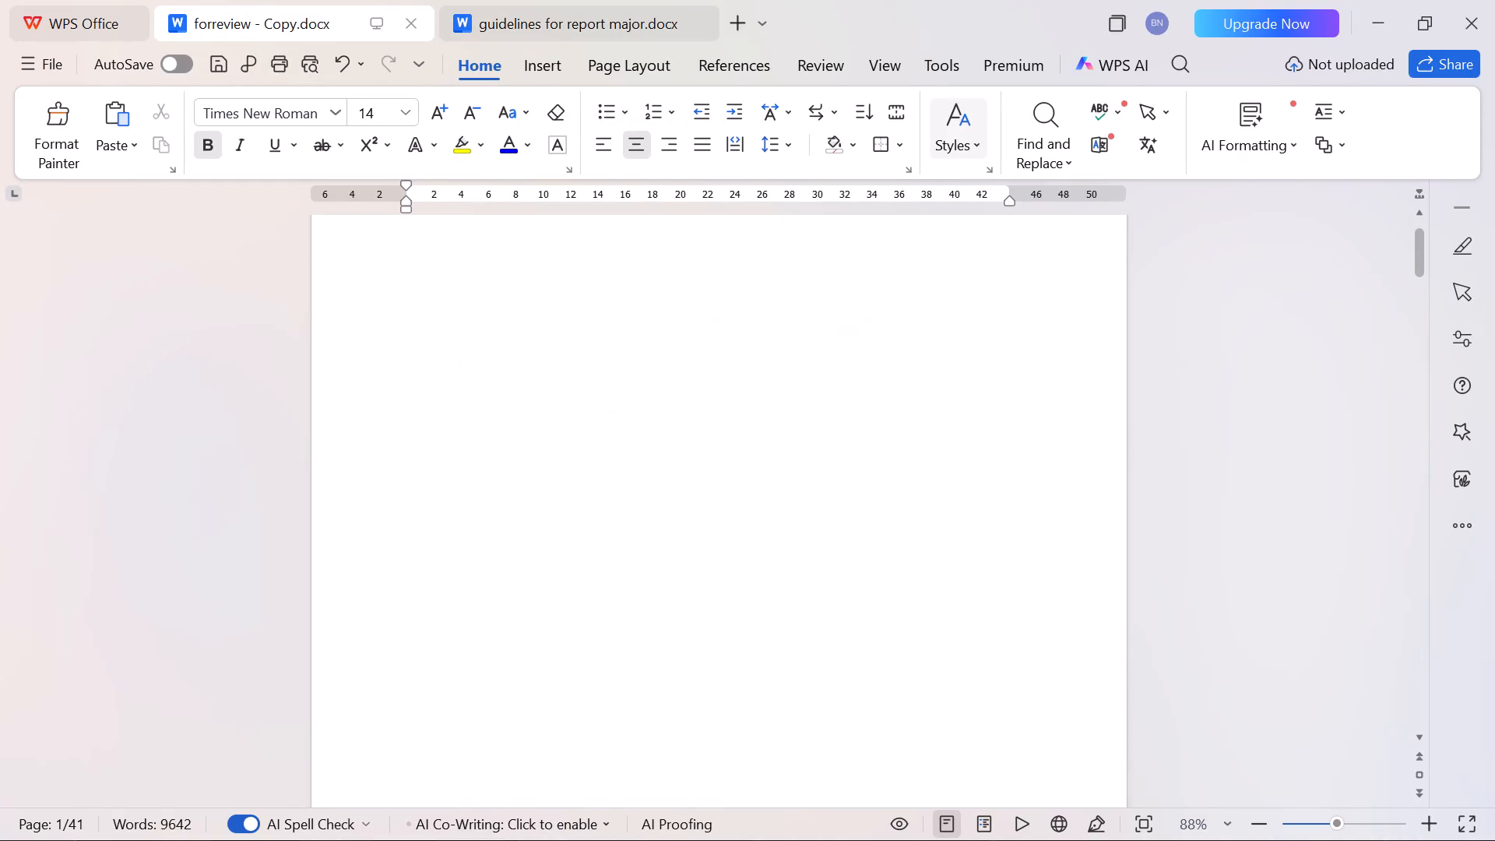
{"action": "scroll", "coordinate": [493, 443], "scroll_direction": "down", "scroll_amount": 7}
{"action": "left_click", "coordinate": [529, 18]}
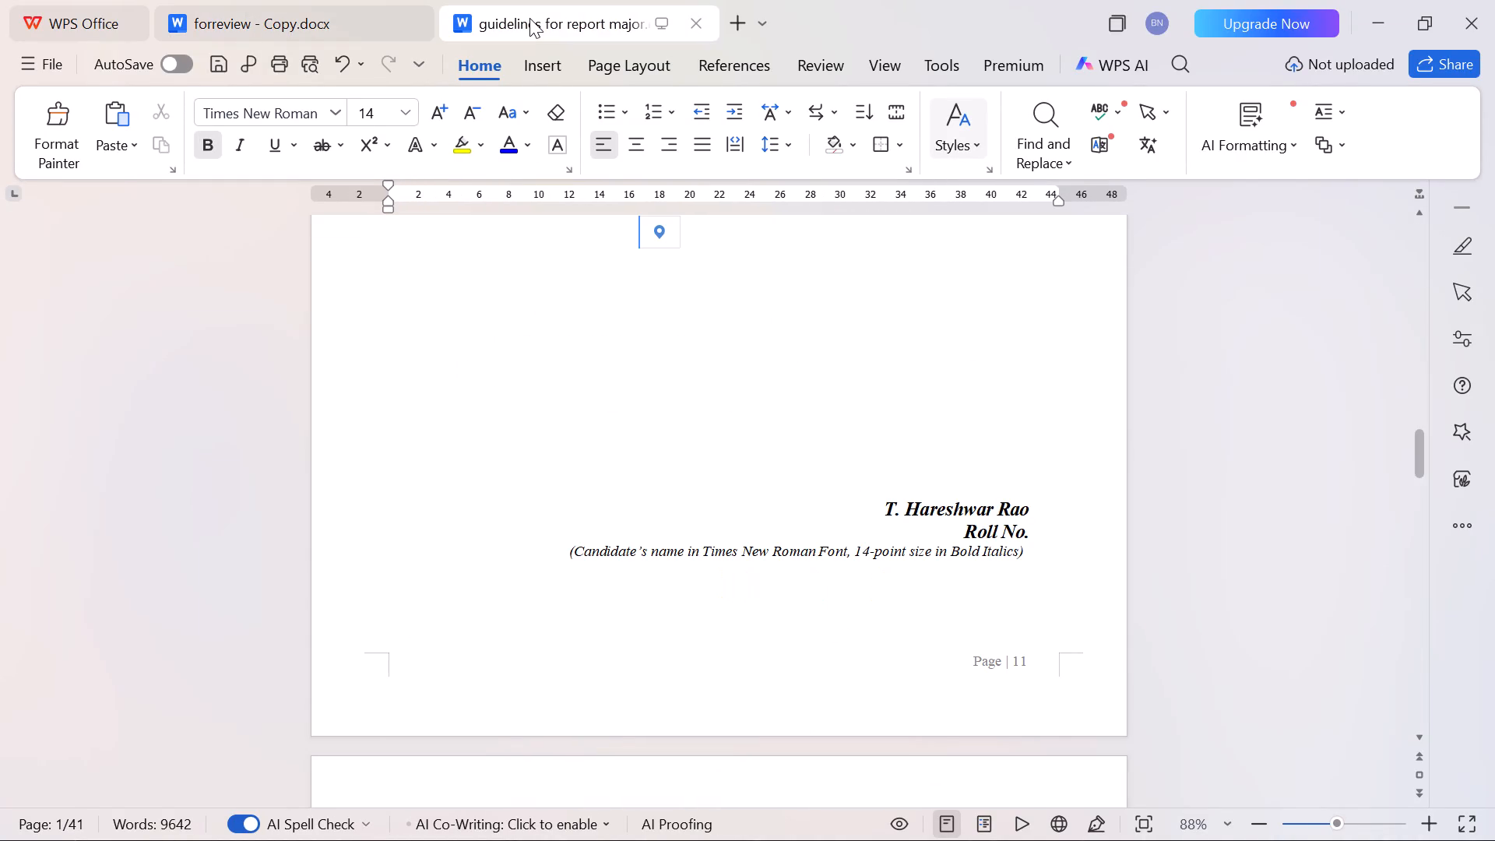
{"action": "left_click", "coordinate": [336, 0]}
{"action": "scroll", "coordinate": [655, 378], "scroll_direction": "down", "scroll_amount": 3}
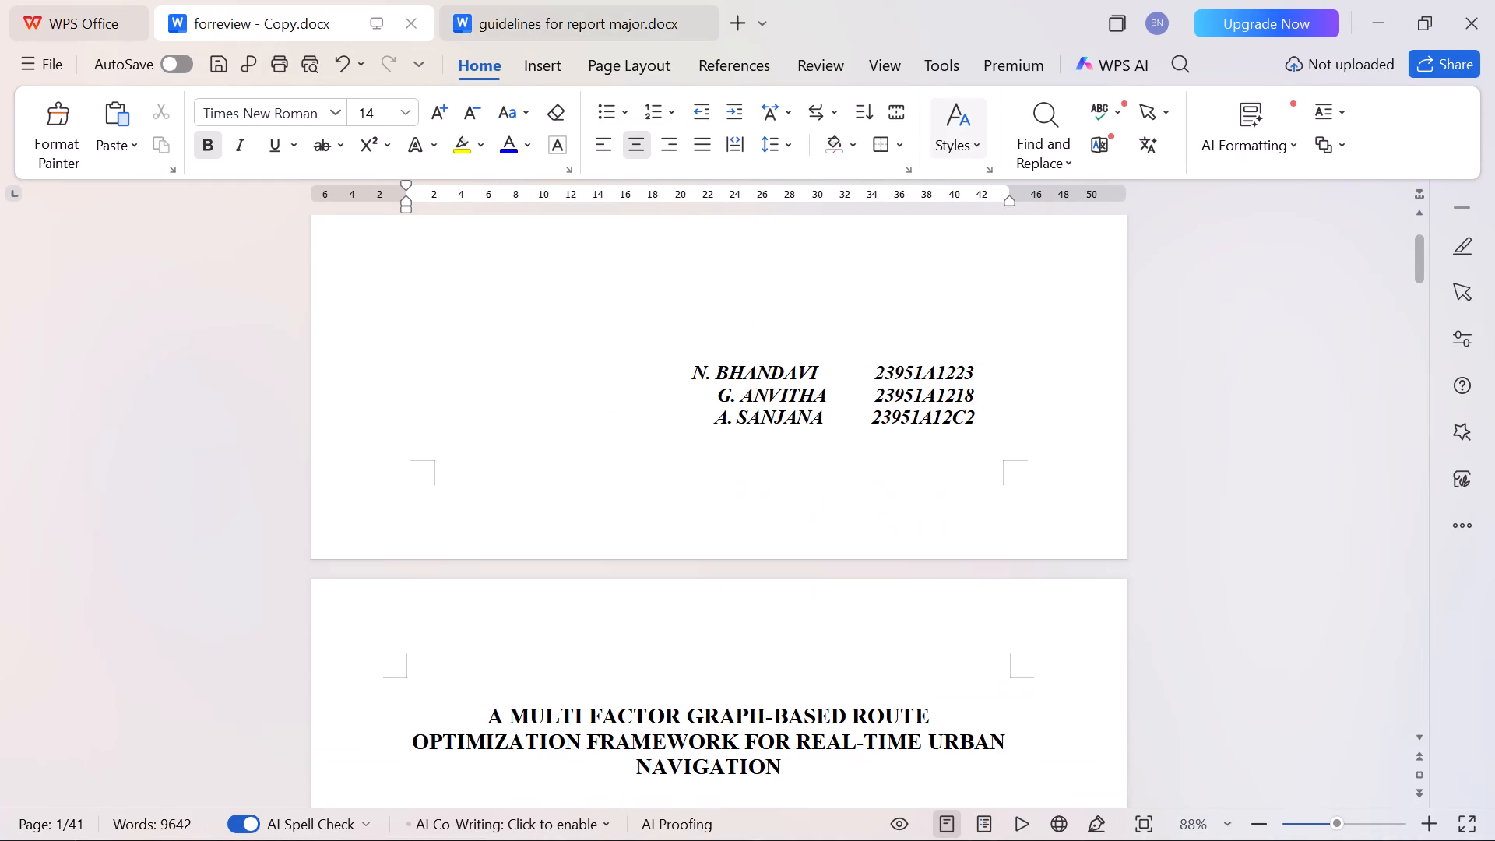
{"action": "scroll", "coordinate": [655, 378], "scroll_direction": "down", "scroll_amount": 2}
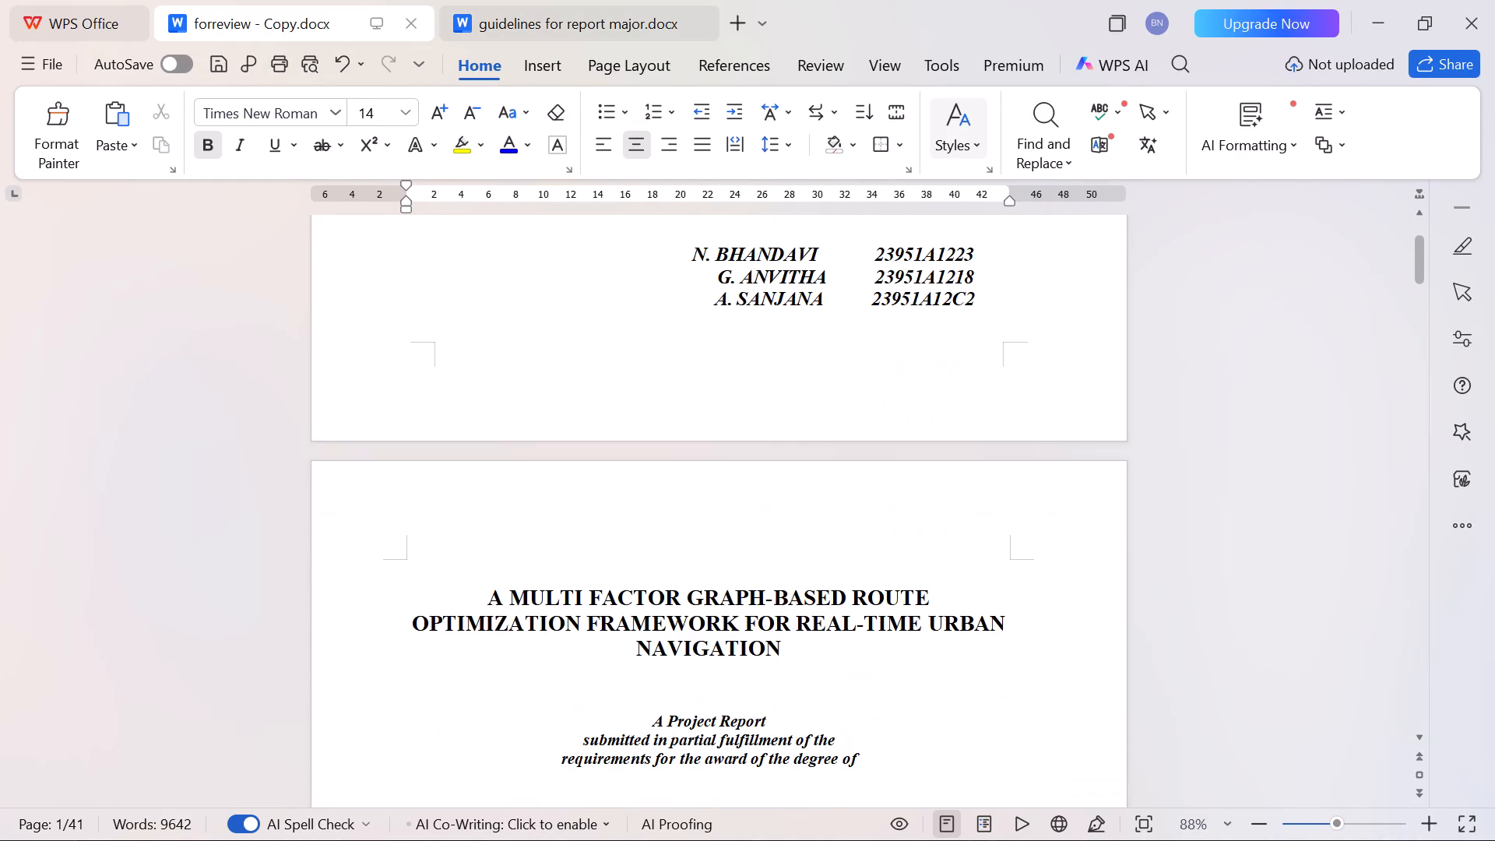
{"action": "scroll", "coordinate": [655, 378], "scroll_direction": "down", "scroll_amount": 3}
{"action": "scroll", "coordinate": [655, 378], "scroll_direction": "up", "scroll_amount": 3}
{"action": "scroll", "coordinate": [655, 378], "scroll_direction": "down", "scroll_amount": 4}
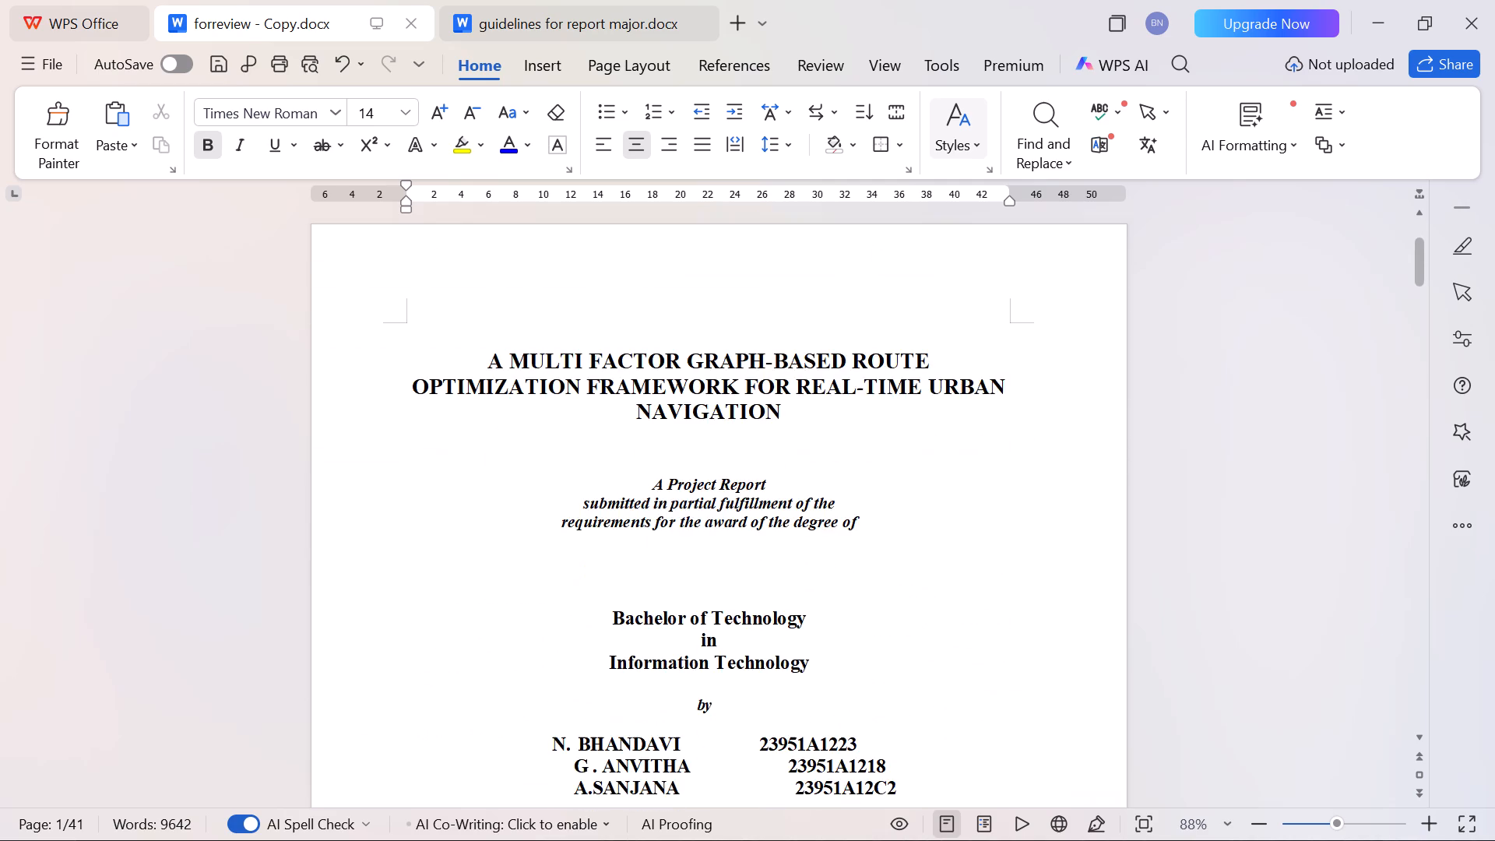
{"action": "scroll", "coordinate": [655, 378], "scroll_direction": "down", "scroll_amount": 1}
{"action": "scroll", "coordinate": [655, 378], "scroll_direction": "up", "scroll_amount": 2}
{"action": "scroll", "coordinate": [655, 378], "scroll_direction": "down", "scroll_amount": 3}
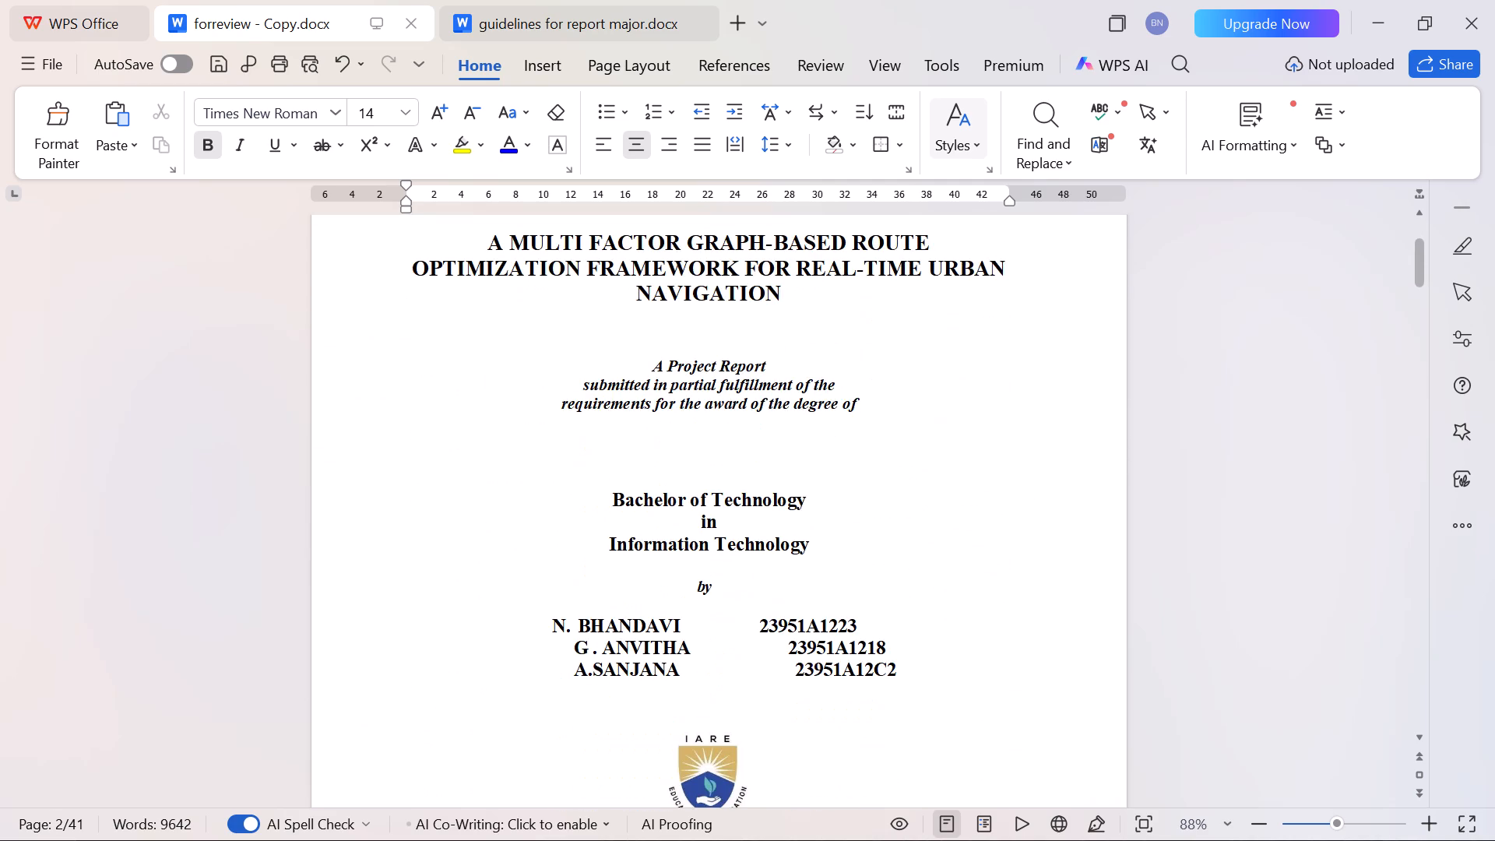
Examine the title page layout and formatting notes of Sample Page 2 in the report guidelines document.
{"action": "left_click", "coordinate": [556, 0]}
{"action": "scroll", "coordinate": [630, 445], "scroll_direction": "down", "scroll_amount": 7}
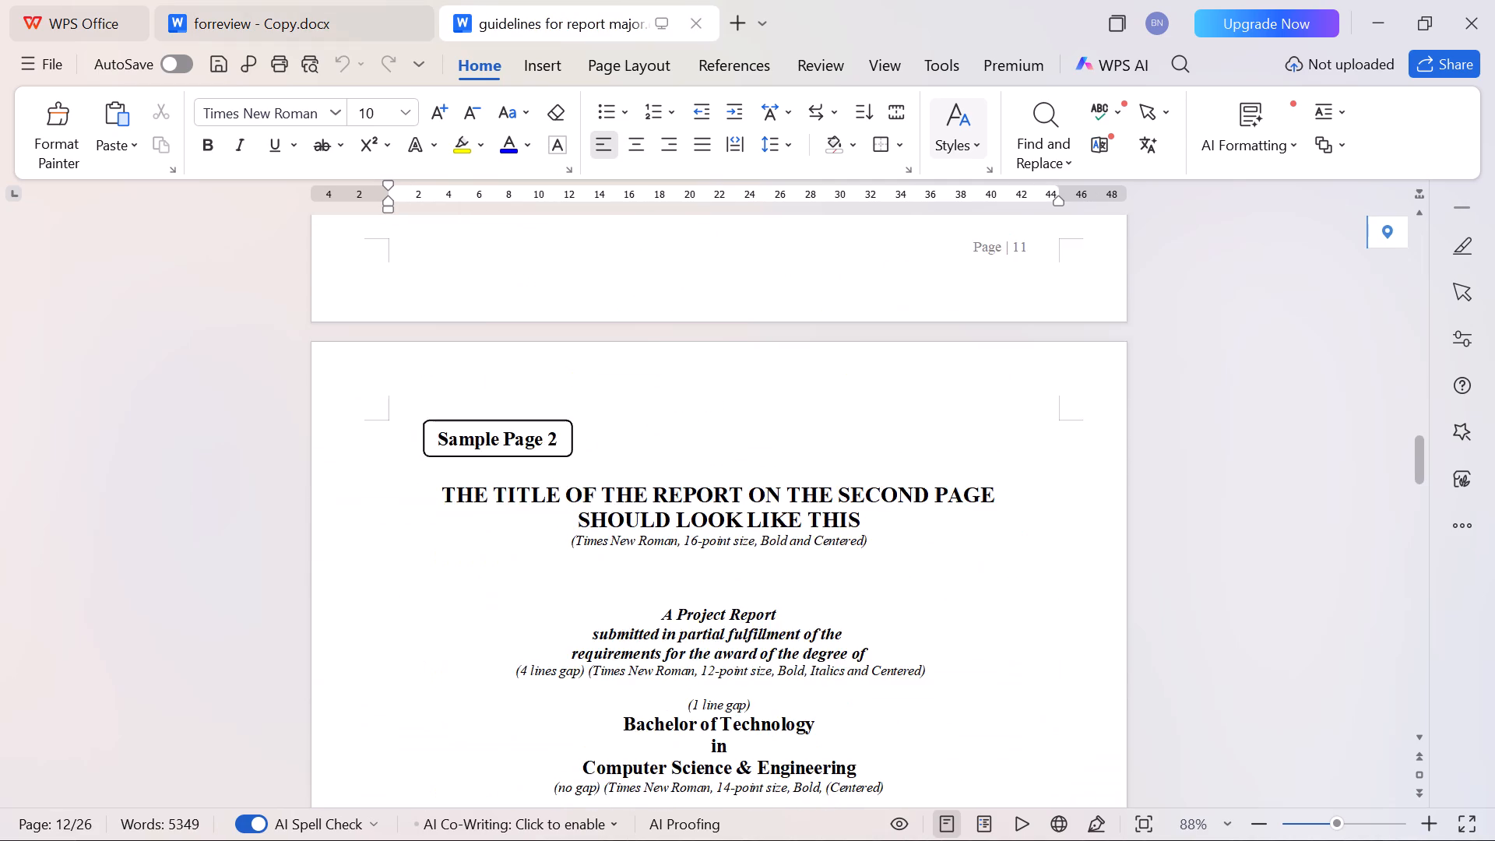
{"action": "scroll", "coordinate": [630, 442], "scroll_direction": "down", "scroll_amount": 3}
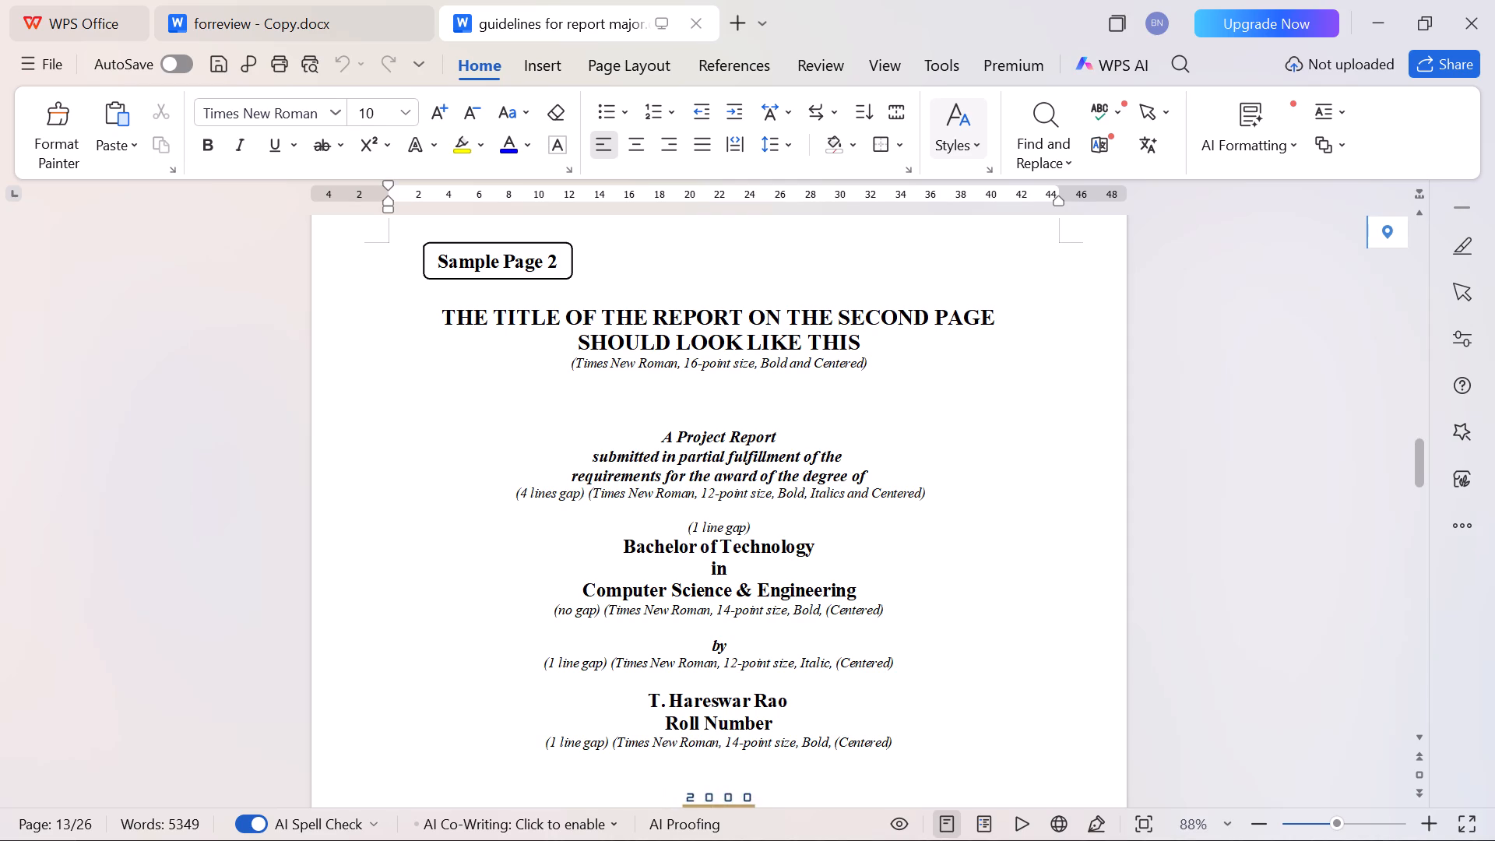
{"action": "scroll", "coordinate": [630, 441], "scroll_direction": "down", "scroll_amount": 1}
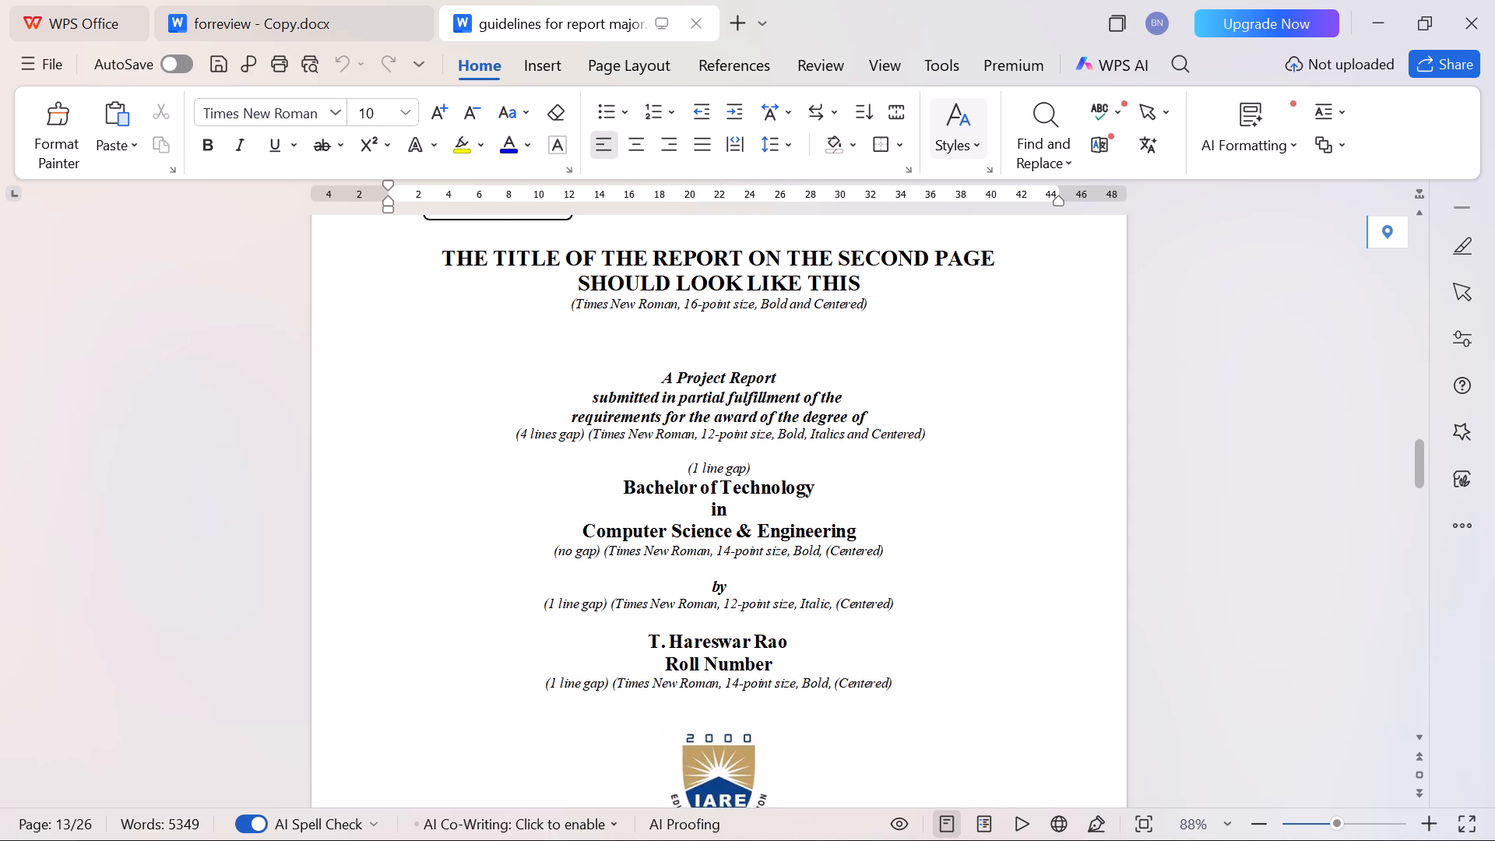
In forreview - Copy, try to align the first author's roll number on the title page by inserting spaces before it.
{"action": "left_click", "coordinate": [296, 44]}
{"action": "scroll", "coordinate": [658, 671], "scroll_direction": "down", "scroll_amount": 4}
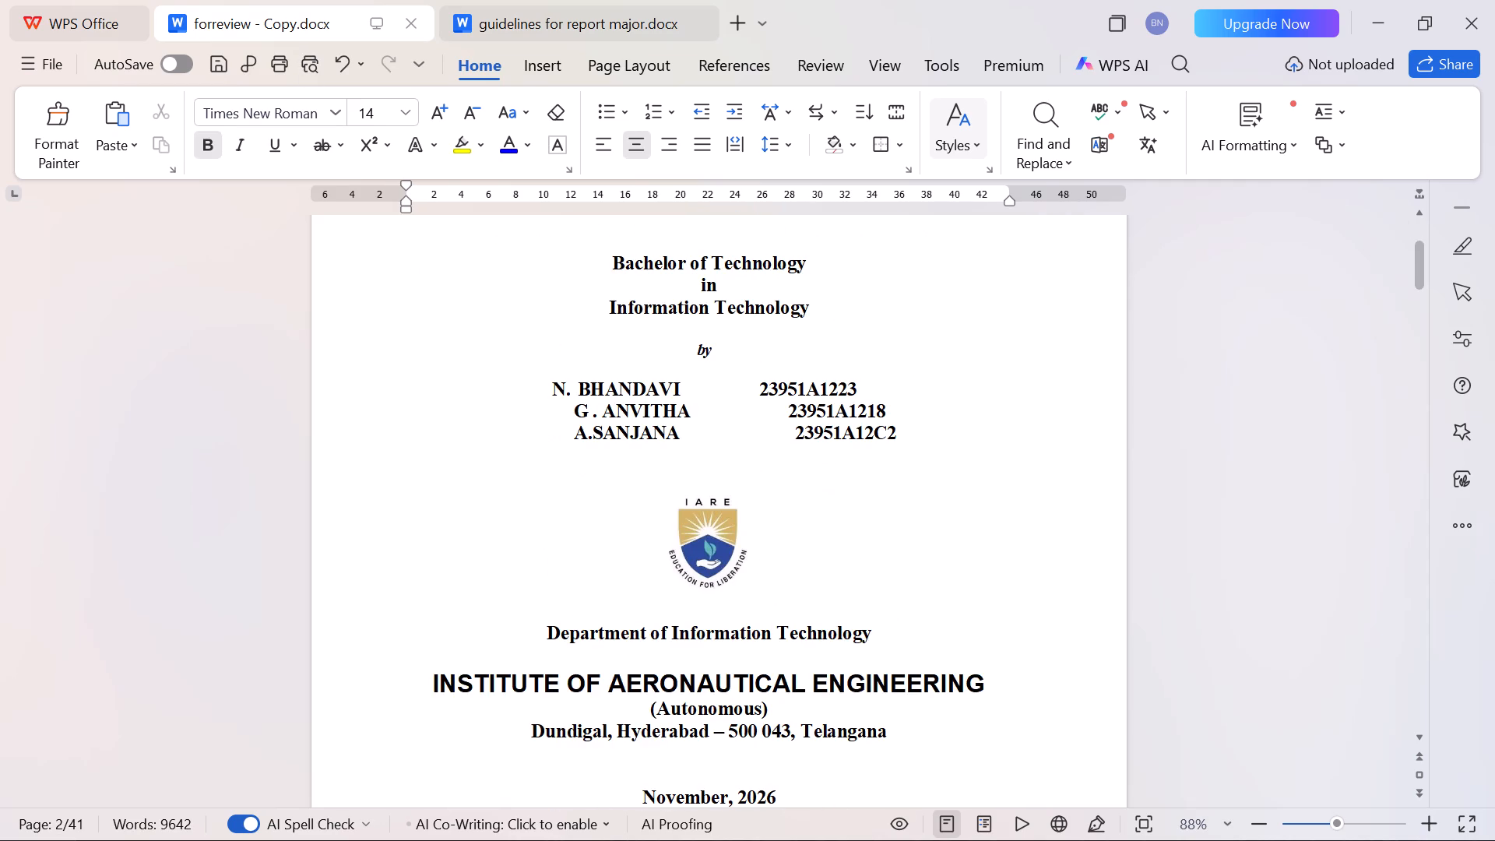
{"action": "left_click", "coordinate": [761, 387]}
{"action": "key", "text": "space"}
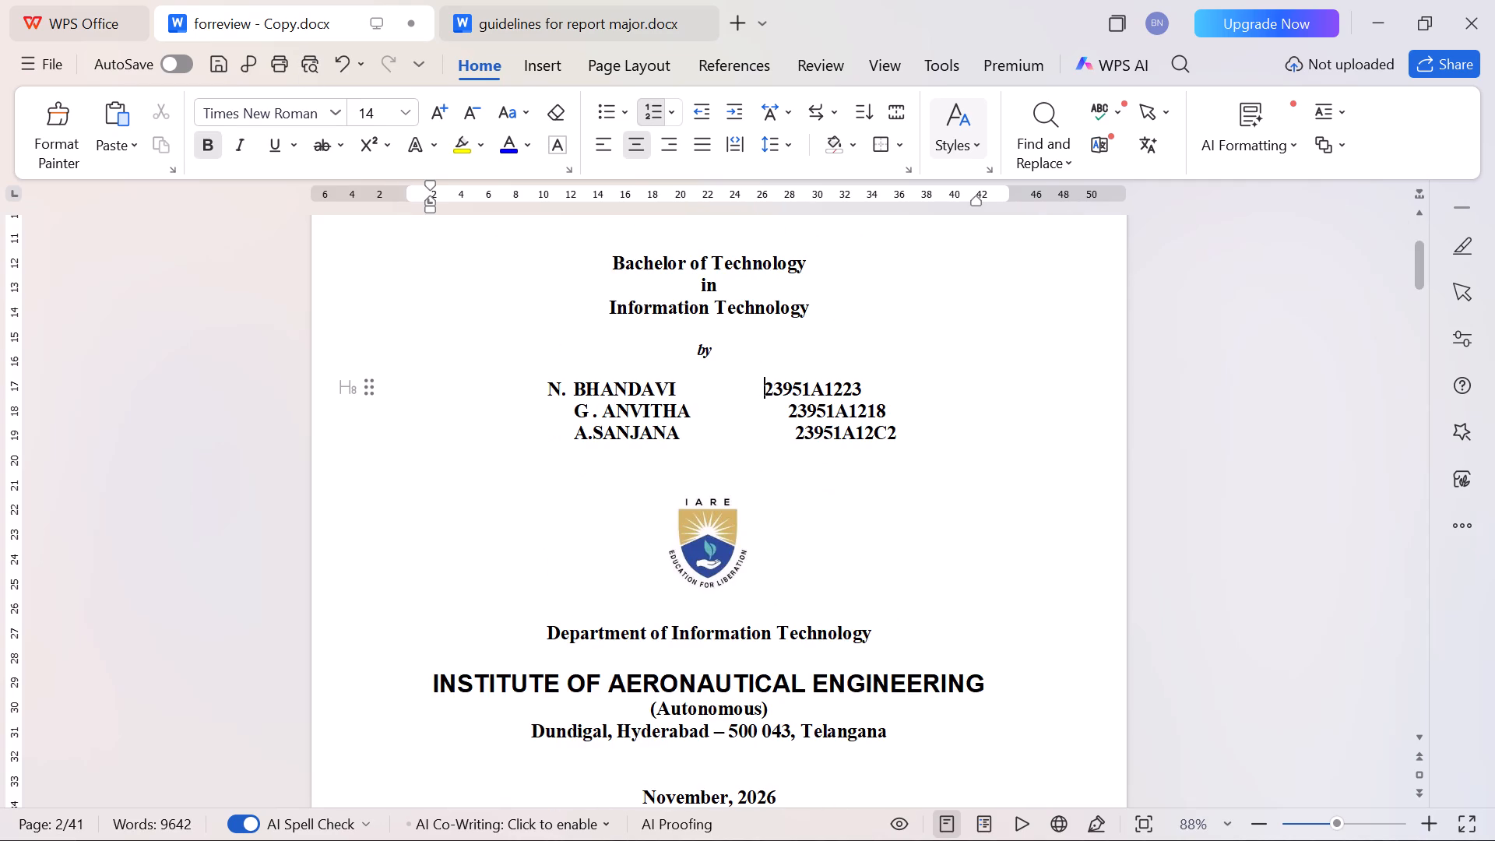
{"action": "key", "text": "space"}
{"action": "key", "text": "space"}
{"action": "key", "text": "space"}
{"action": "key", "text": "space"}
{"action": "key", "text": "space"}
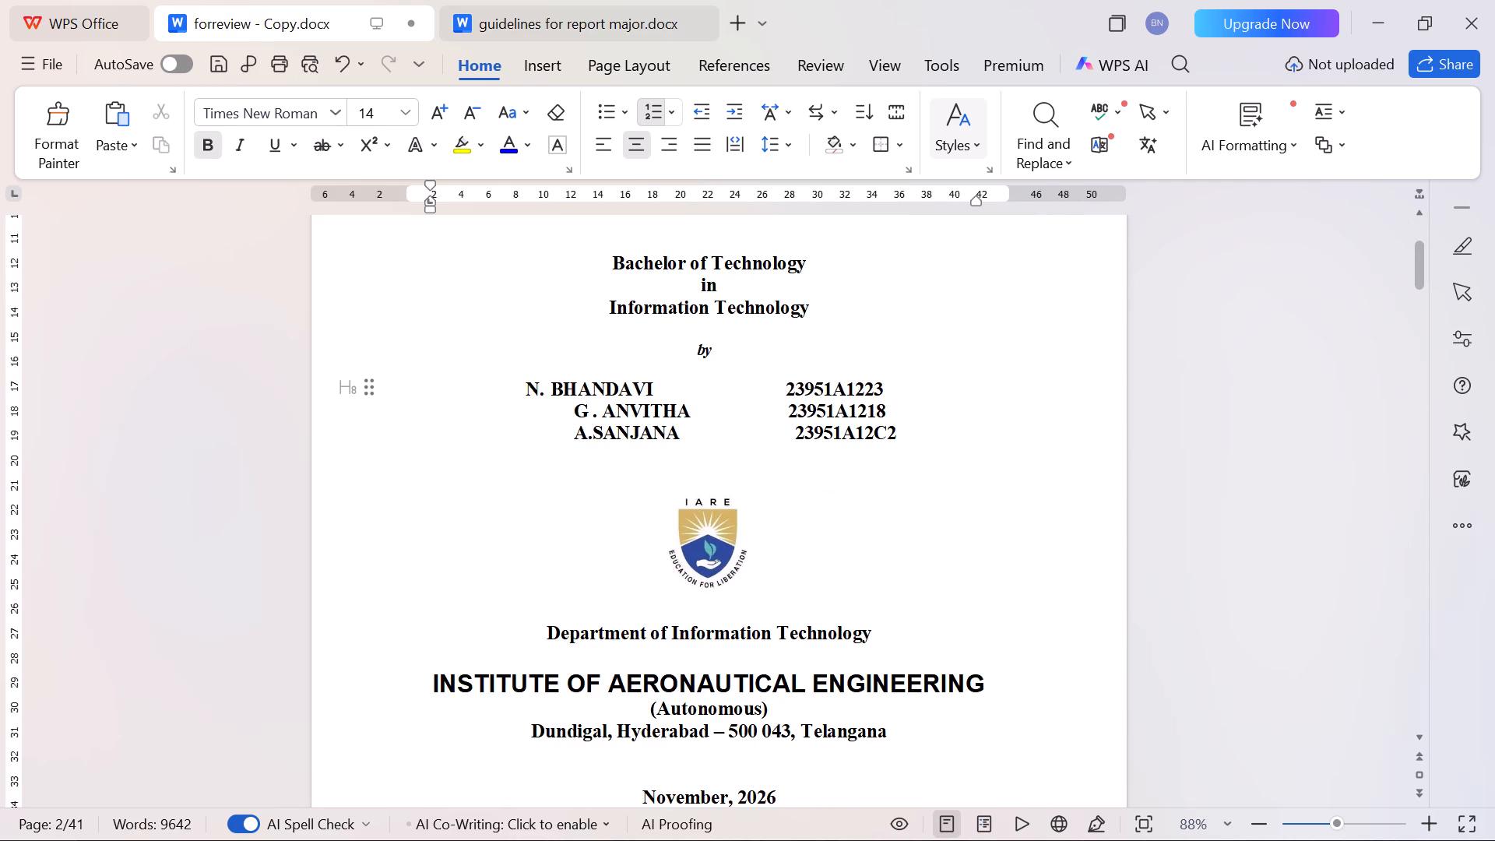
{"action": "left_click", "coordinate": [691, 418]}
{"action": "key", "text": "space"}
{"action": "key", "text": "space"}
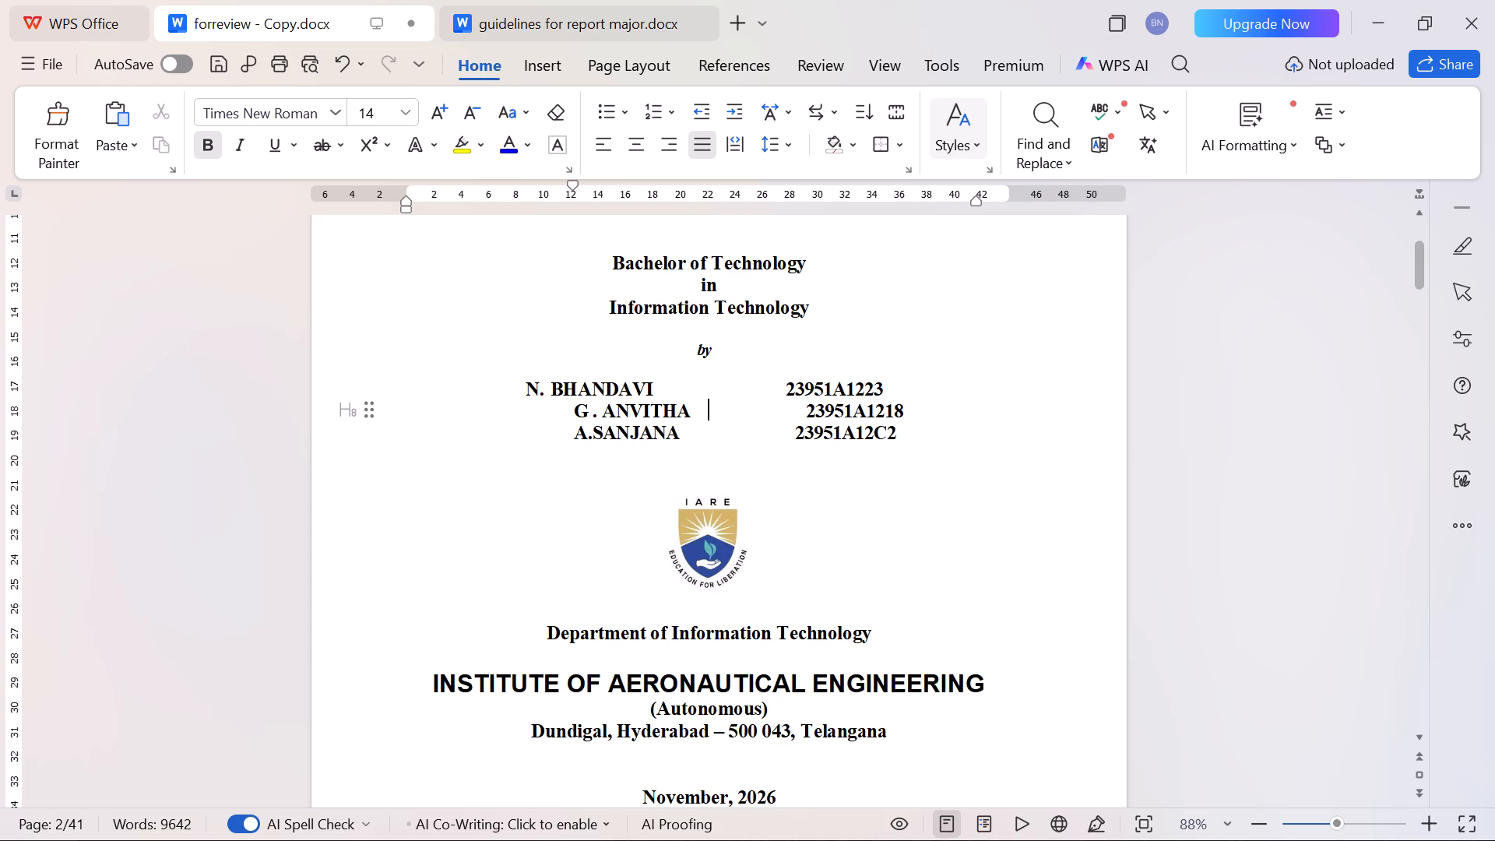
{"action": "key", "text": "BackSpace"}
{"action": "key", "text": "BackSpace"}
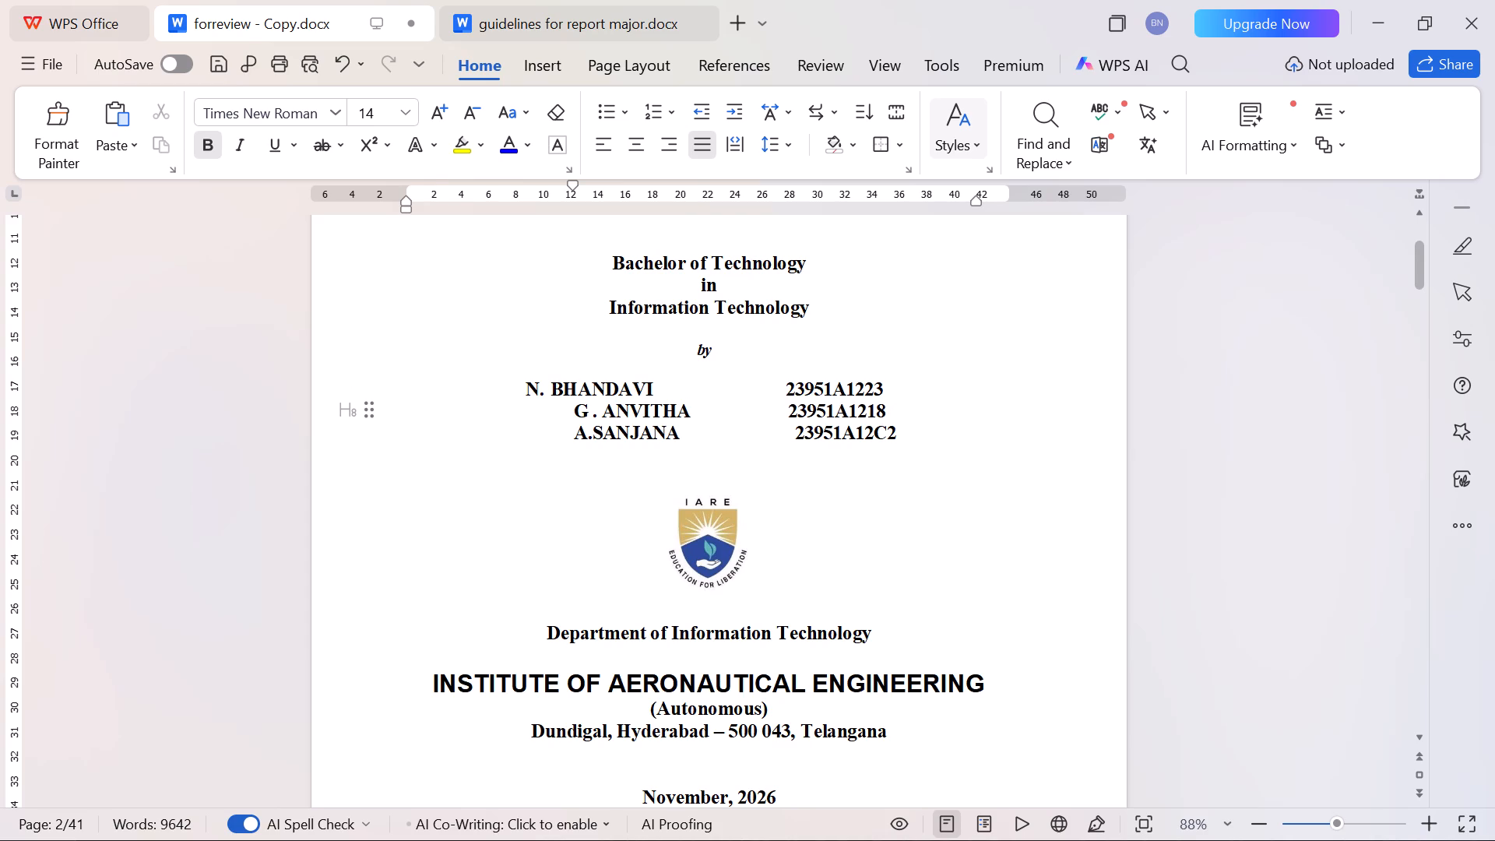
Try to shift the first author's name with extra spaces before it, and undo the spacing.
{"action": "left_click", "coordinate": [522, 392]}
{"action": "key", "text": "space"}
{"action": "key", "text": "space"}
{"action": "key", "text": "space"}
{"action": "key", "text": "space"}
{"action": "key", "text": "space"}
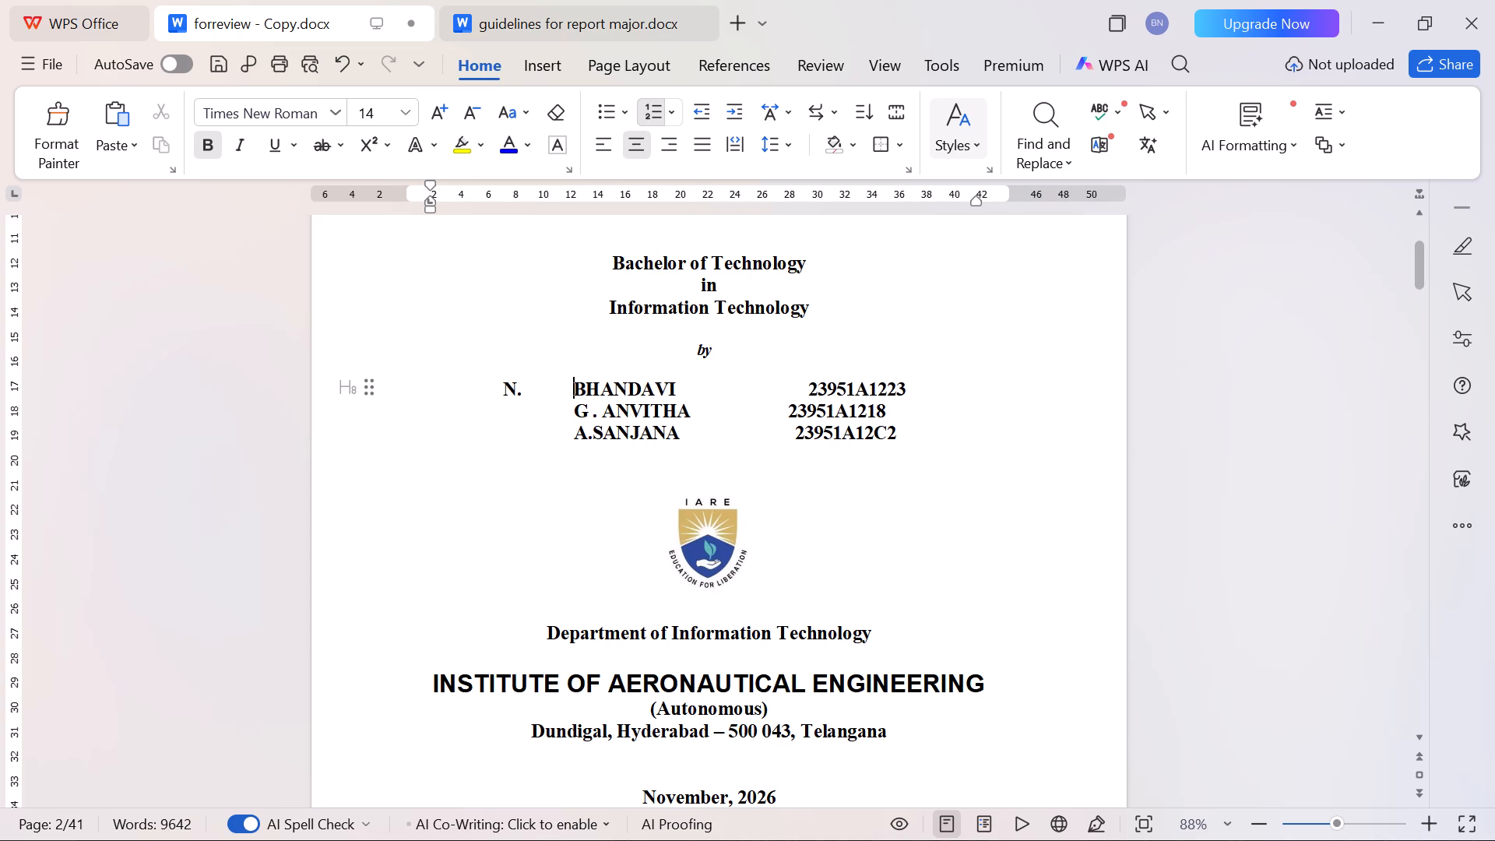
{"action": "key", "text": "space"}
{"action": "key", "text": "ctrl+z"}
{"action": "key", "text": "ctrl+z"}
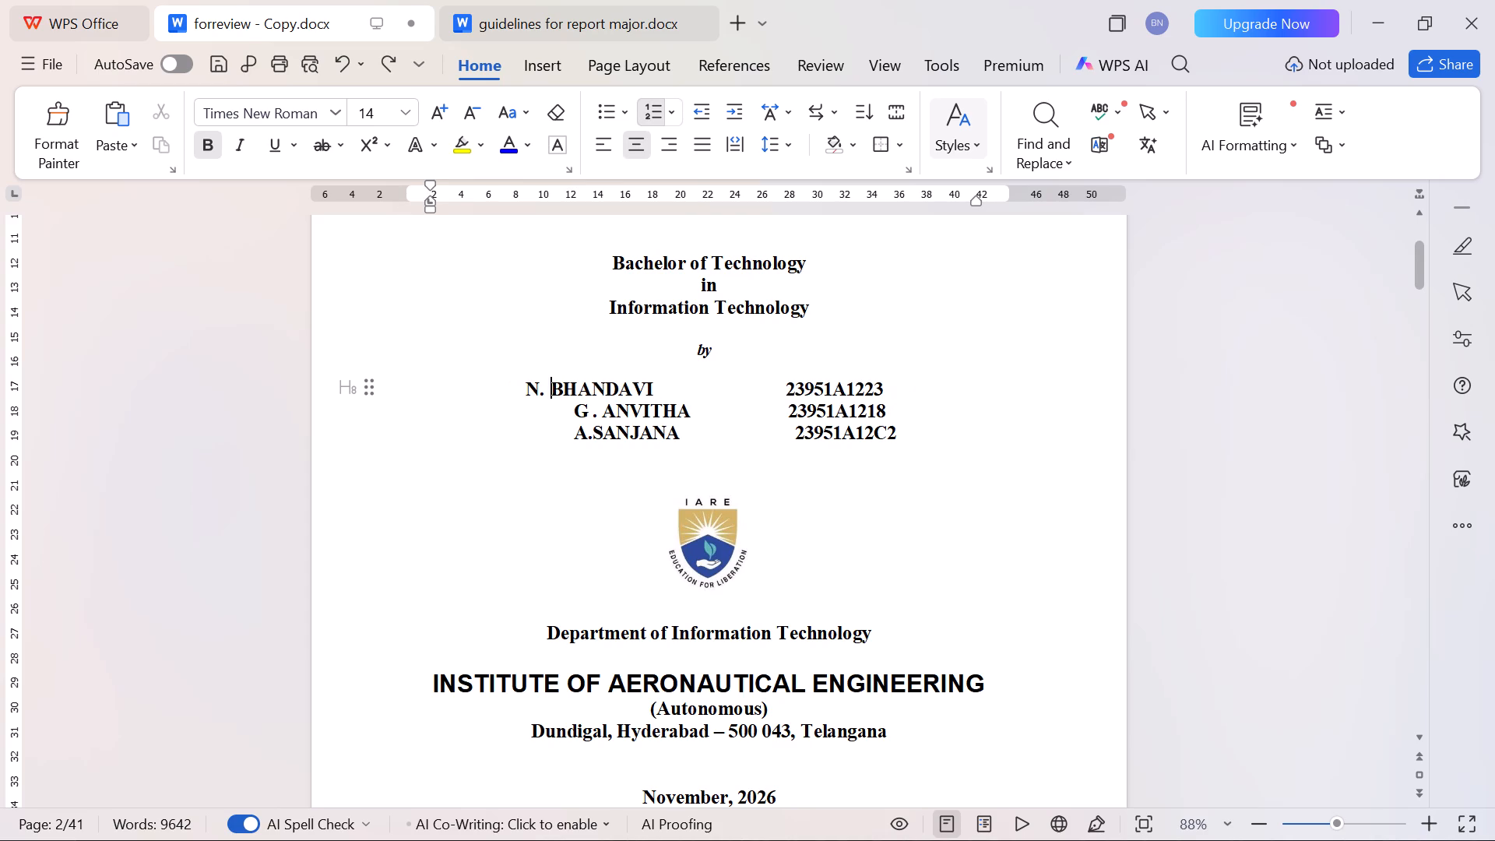
Delete the three author lines with their roll numbers below "by" on the title page.
{"action": "left_click", "coordinate": [522, 392]}
{"action": "left_click_drag", "start_coordinate": [521, 391], "coordinate": [690, 417]}
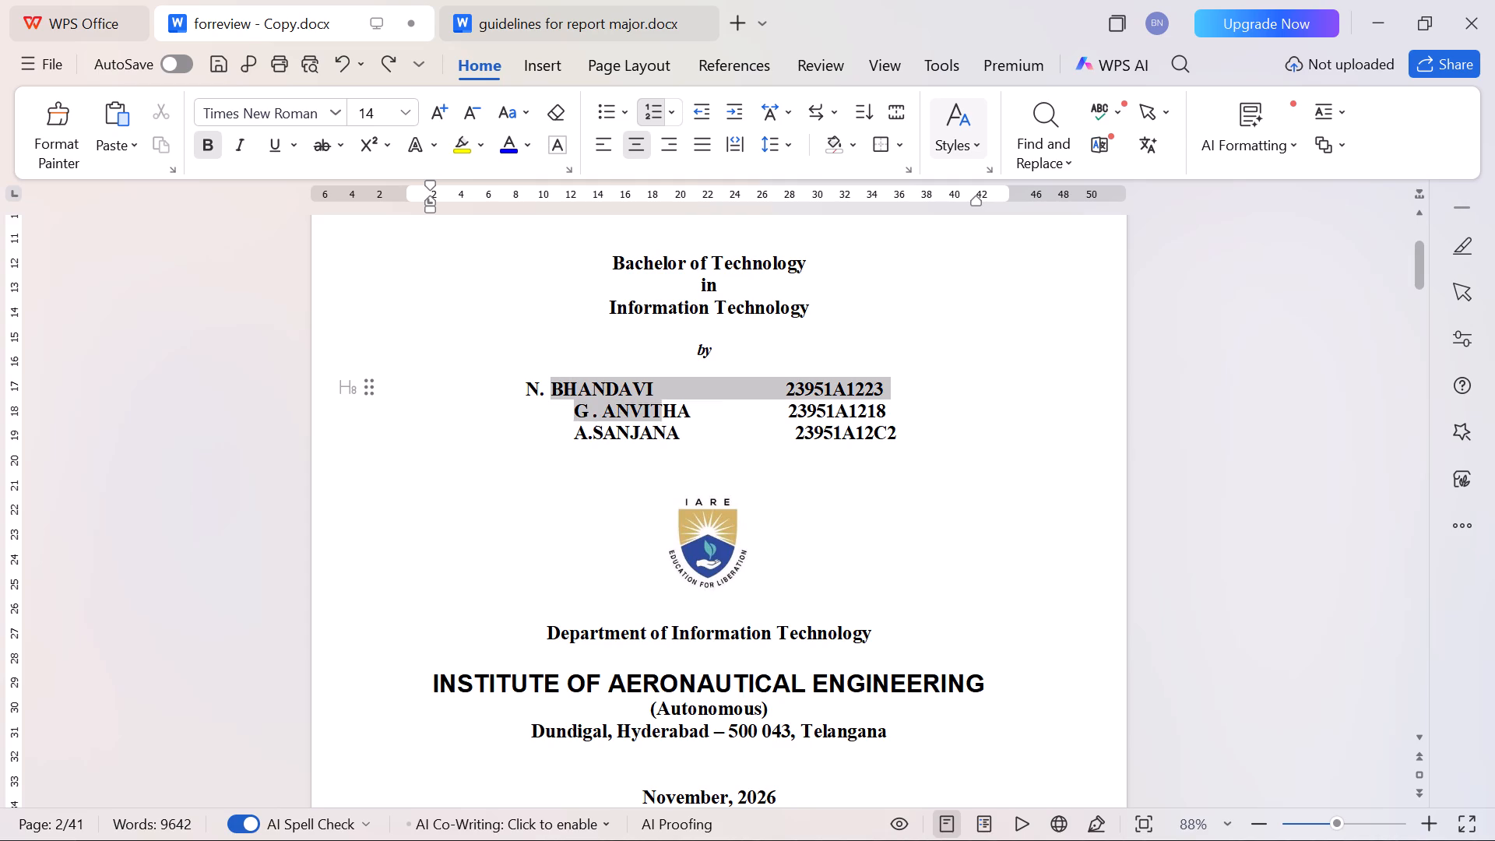
{"action": "left_click_drag", "start_coordinate": [690, 417], "coordinate": [916, 429]}
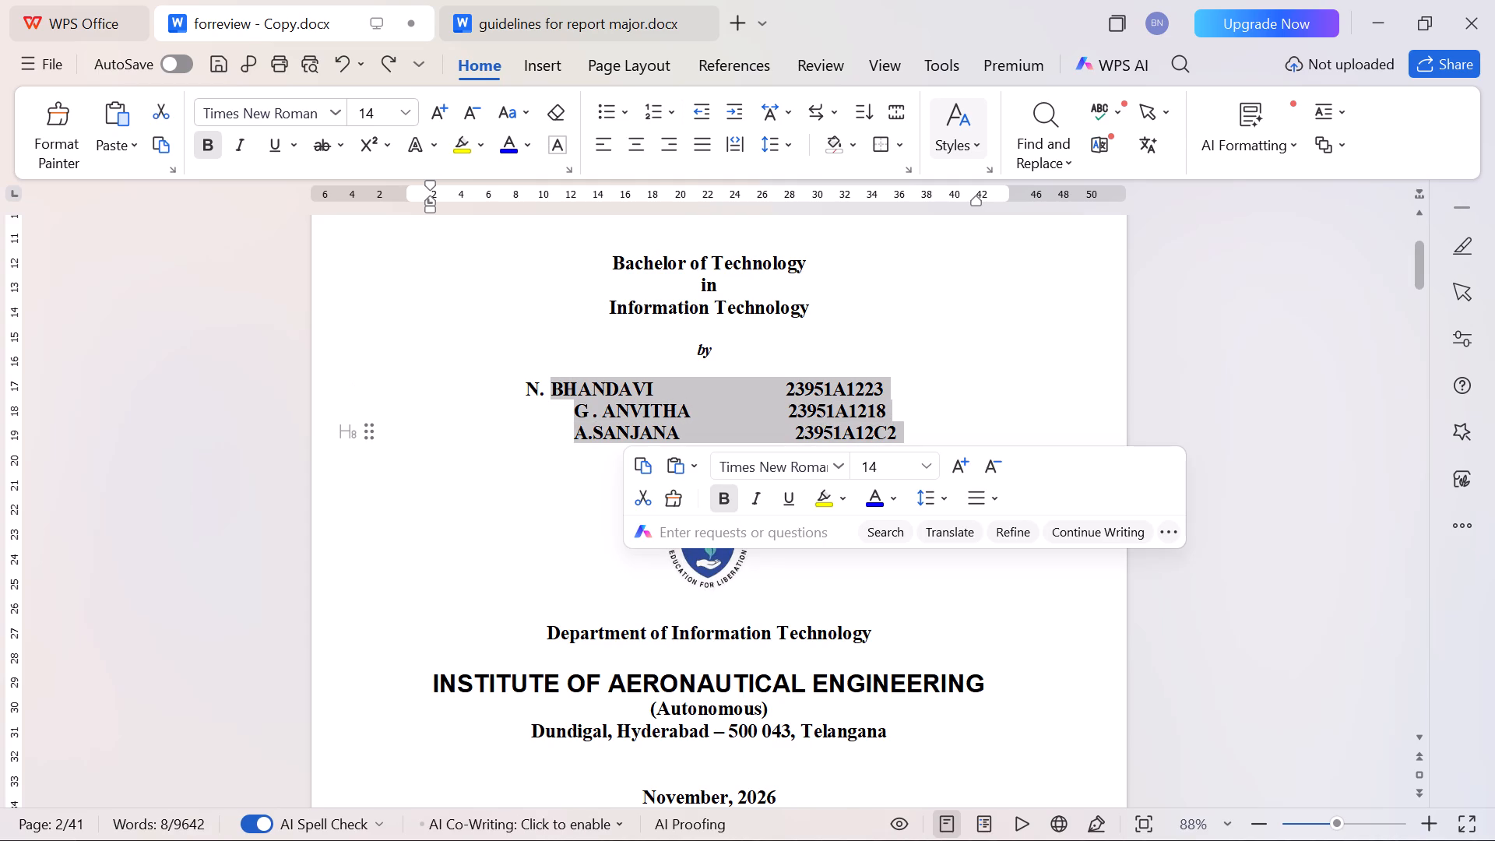
{"action": "key", "text": "BackSpace"}
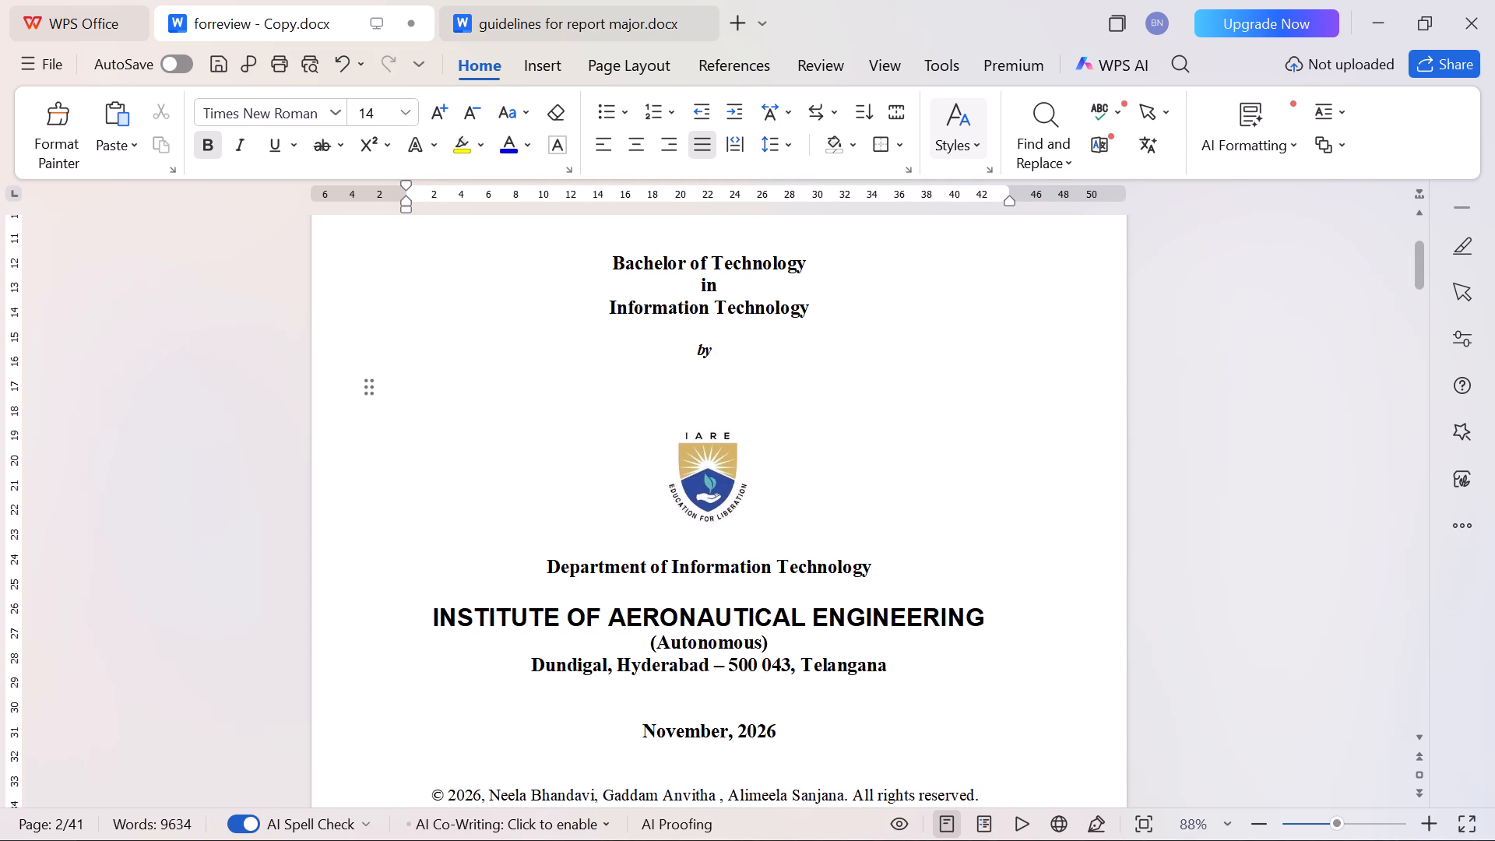
Add a new line below "by" and enter the first author's initial and name.
{"action": "left_click", "coordinate": [793, 353]}
{"action": "key", "text": "Return"}
{"action": "key", "text": "Return"}
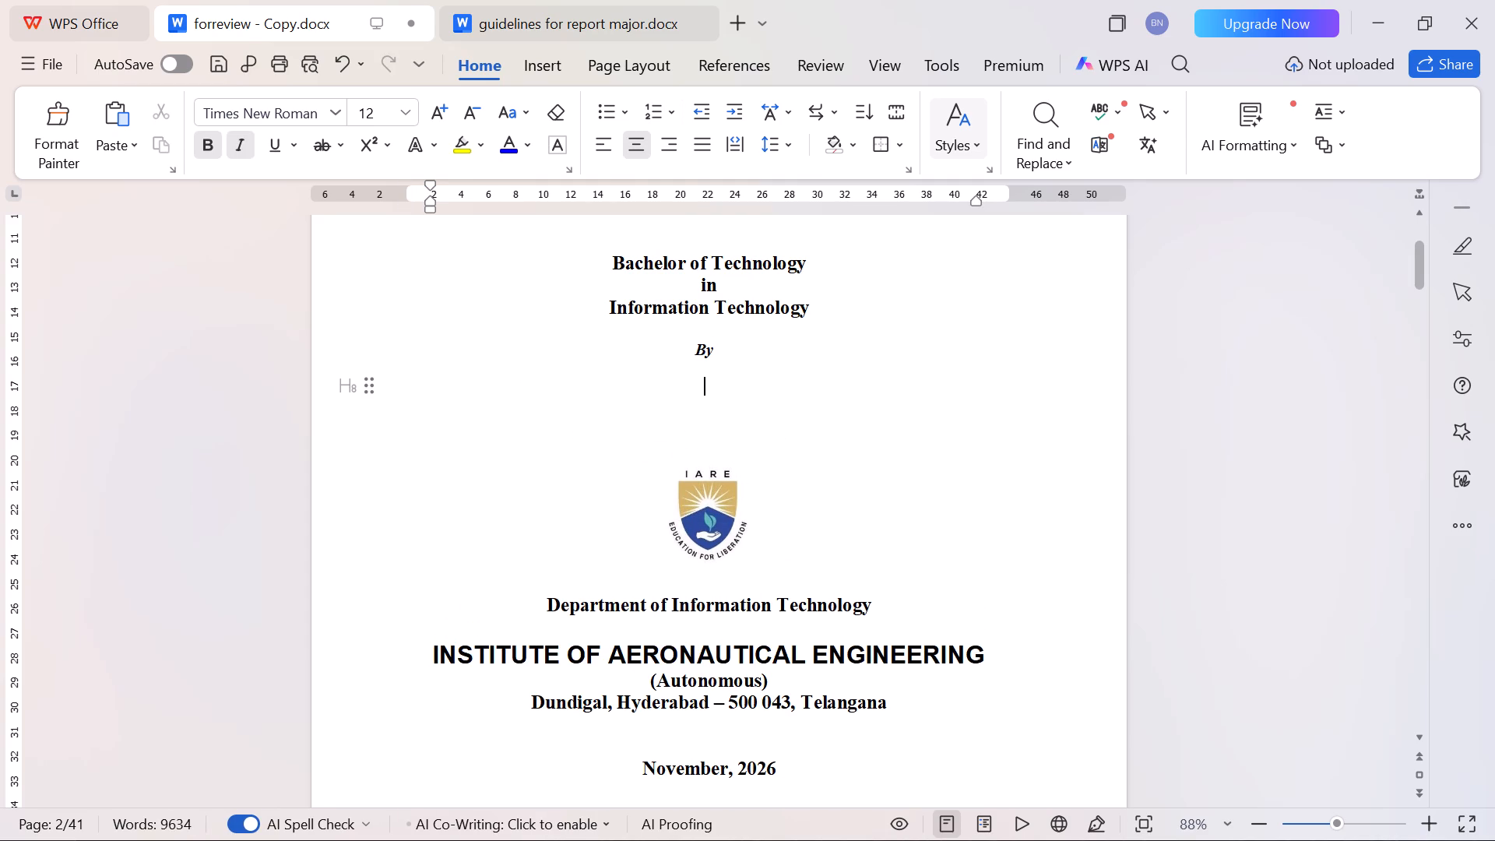
{"action": "key", "text": "n"}
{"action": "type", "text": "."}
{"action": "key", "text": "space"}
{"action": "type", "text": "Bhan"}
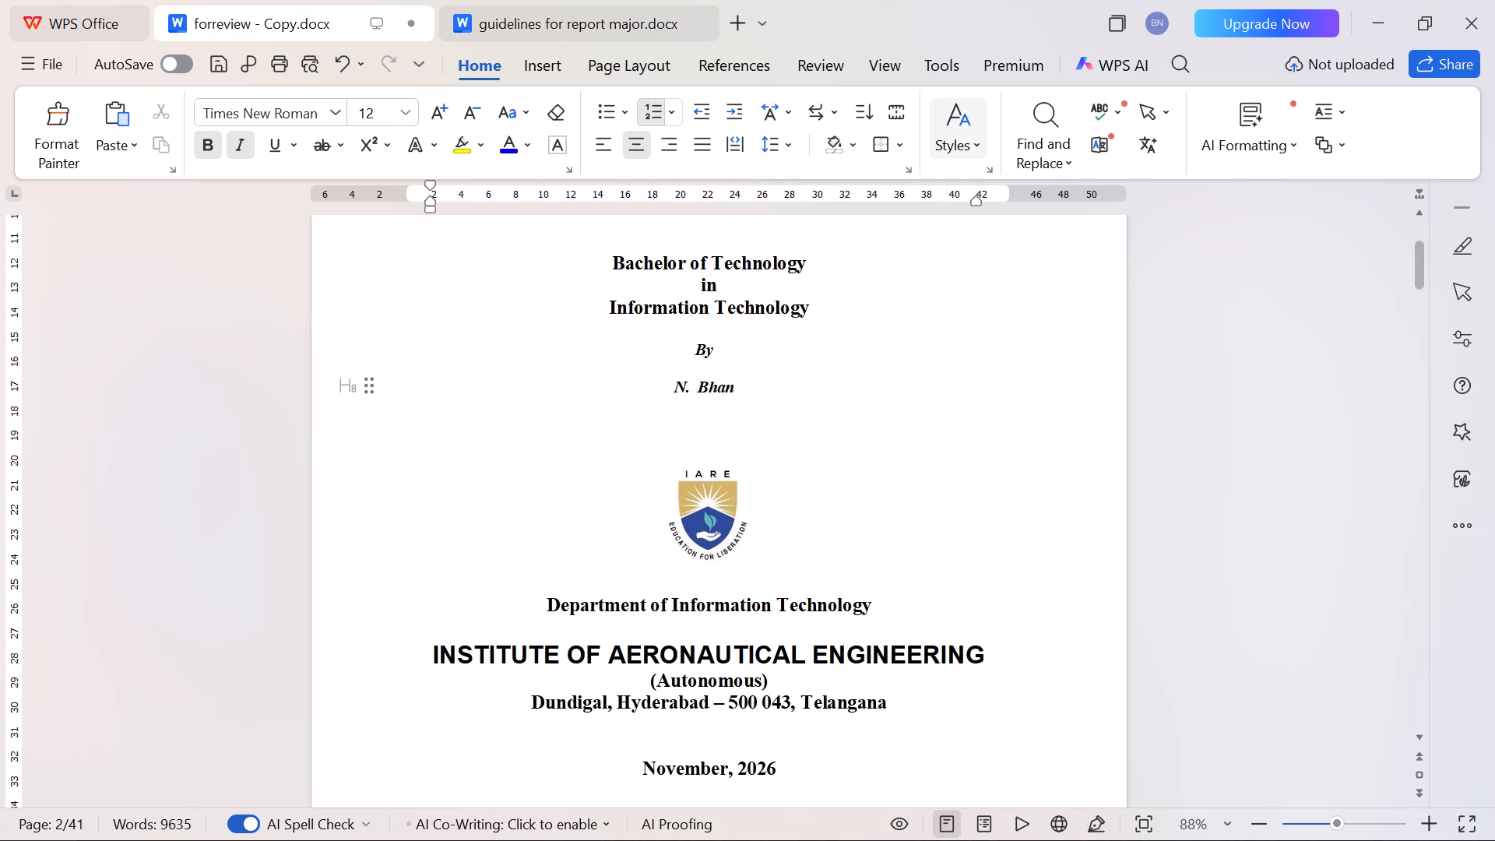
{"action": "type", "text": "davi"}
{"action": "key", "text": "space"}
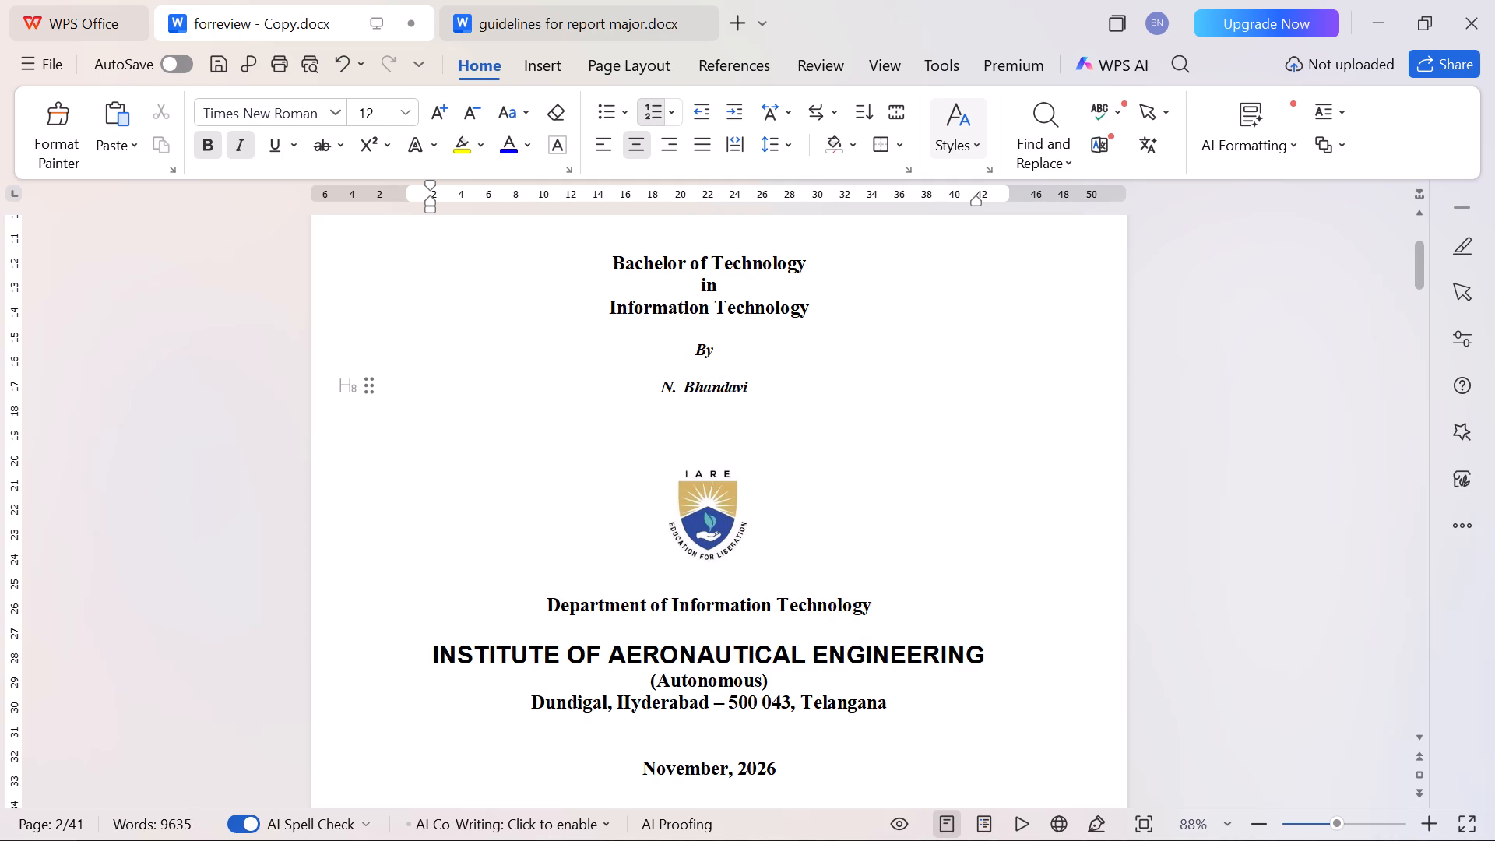
Enter the second author's initial and name on a separate line below the first, outside the automatic numbering.
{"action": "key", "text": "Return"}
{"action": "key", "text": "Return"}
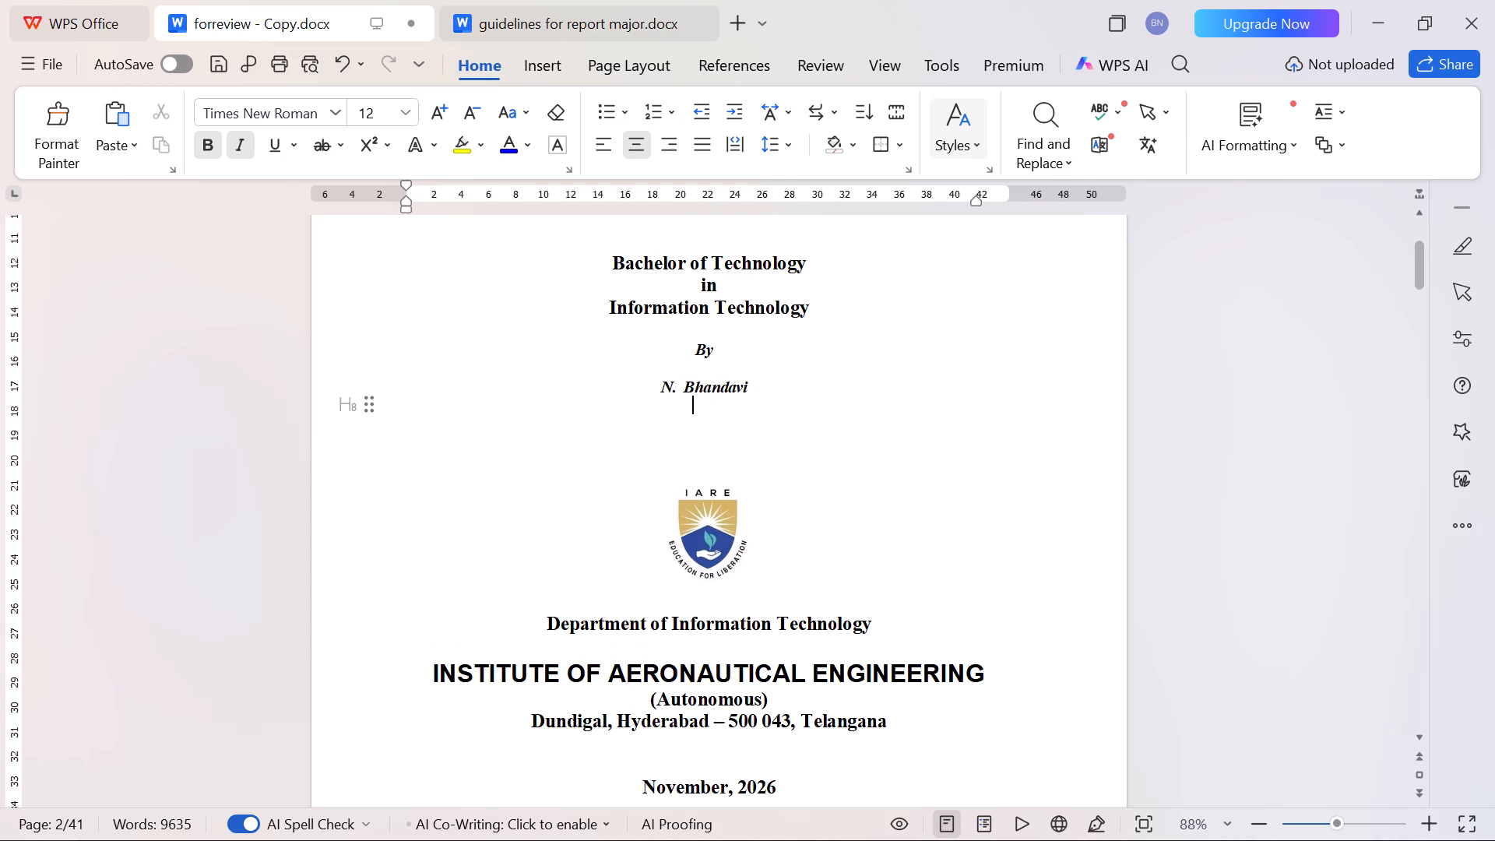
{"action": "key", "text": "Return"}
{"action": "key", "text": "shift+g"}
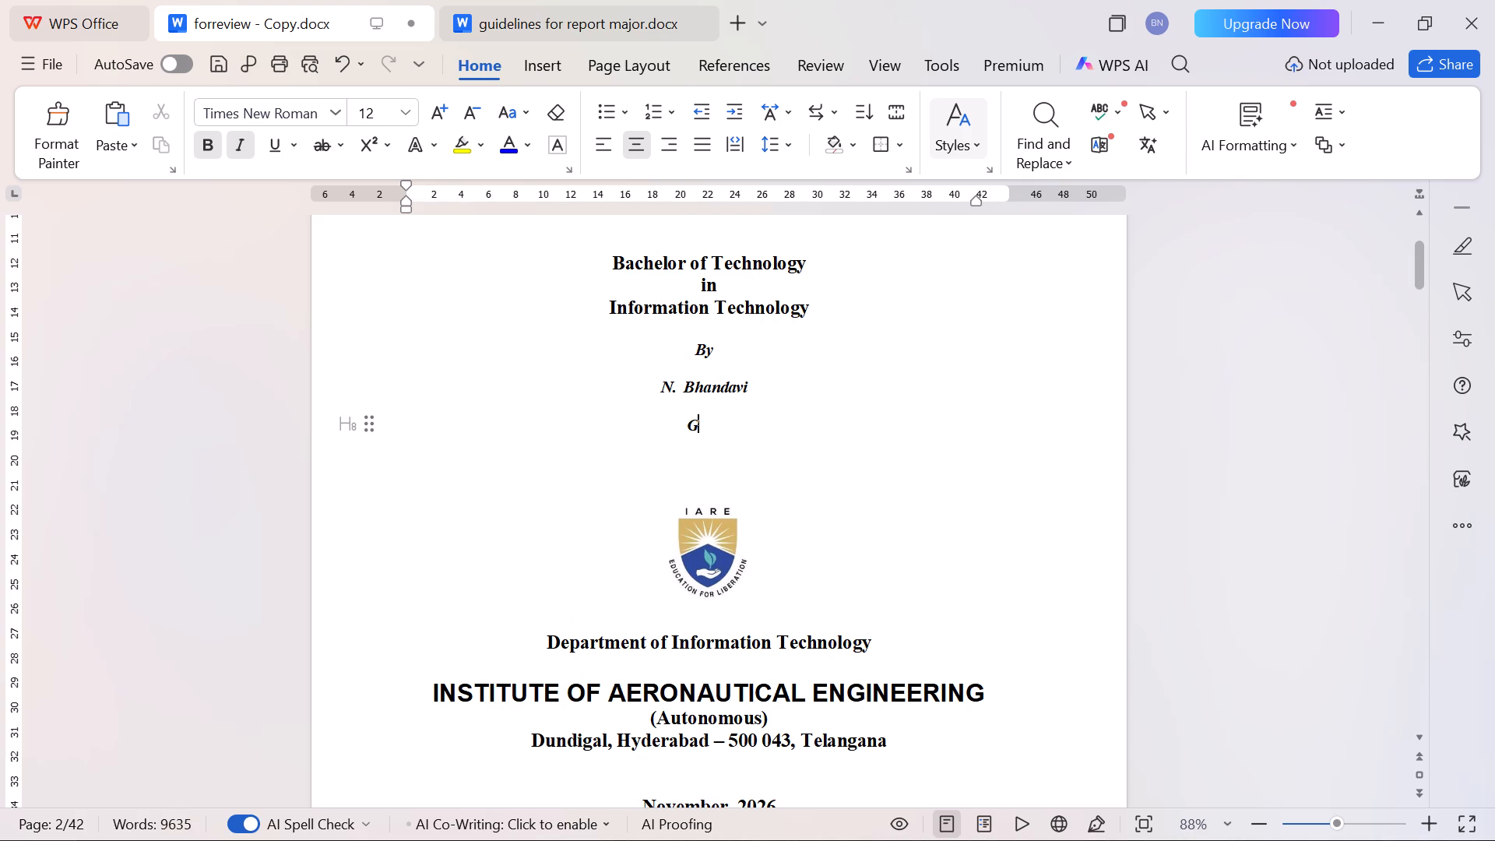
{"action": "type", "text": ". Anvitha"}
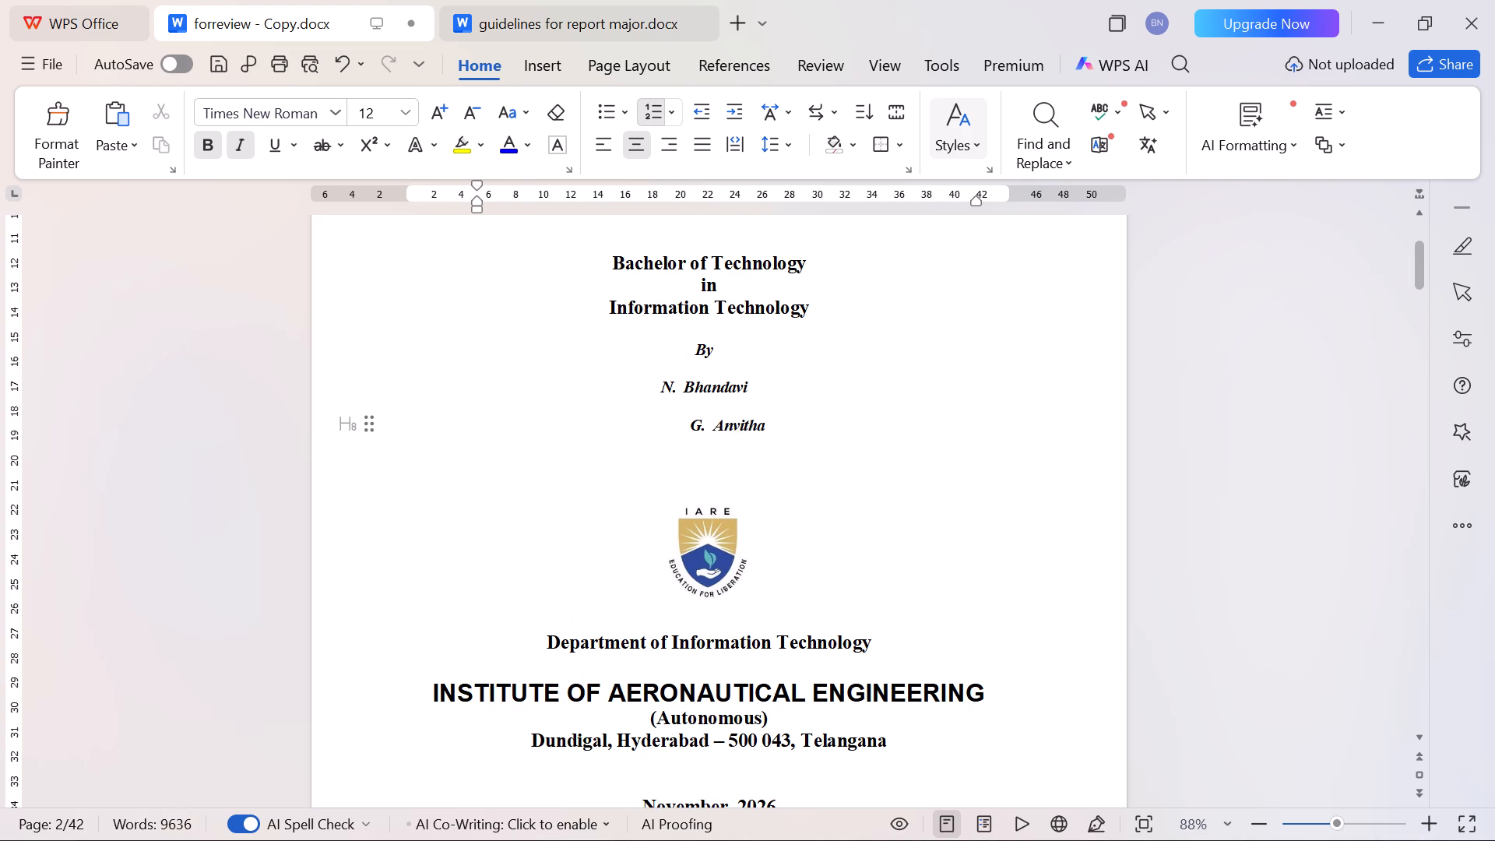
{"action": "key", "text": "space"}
Enter the third author's initial and name on a separate line below the second, correcting the spelling.
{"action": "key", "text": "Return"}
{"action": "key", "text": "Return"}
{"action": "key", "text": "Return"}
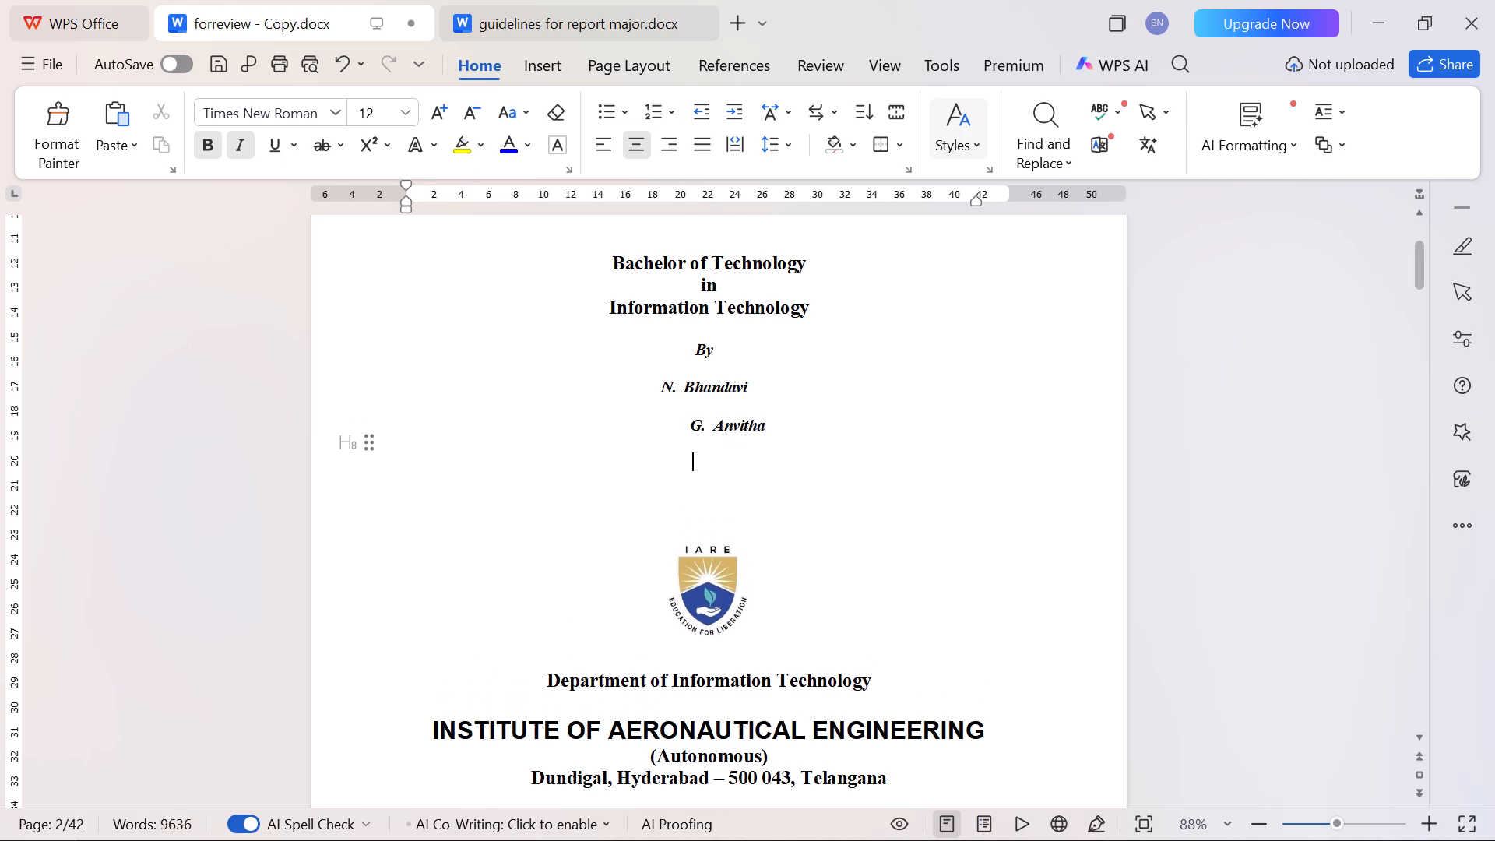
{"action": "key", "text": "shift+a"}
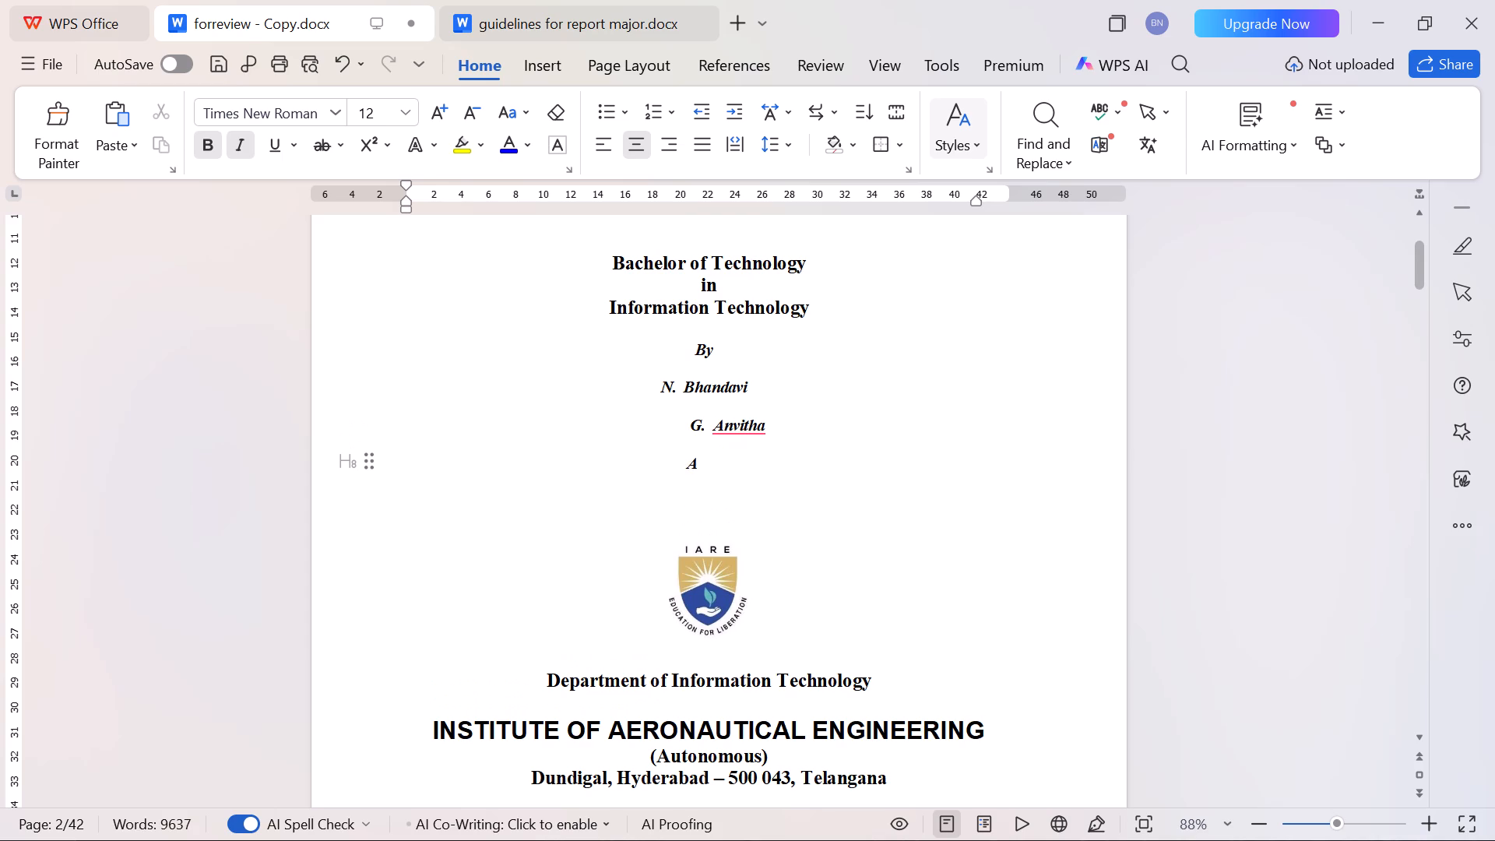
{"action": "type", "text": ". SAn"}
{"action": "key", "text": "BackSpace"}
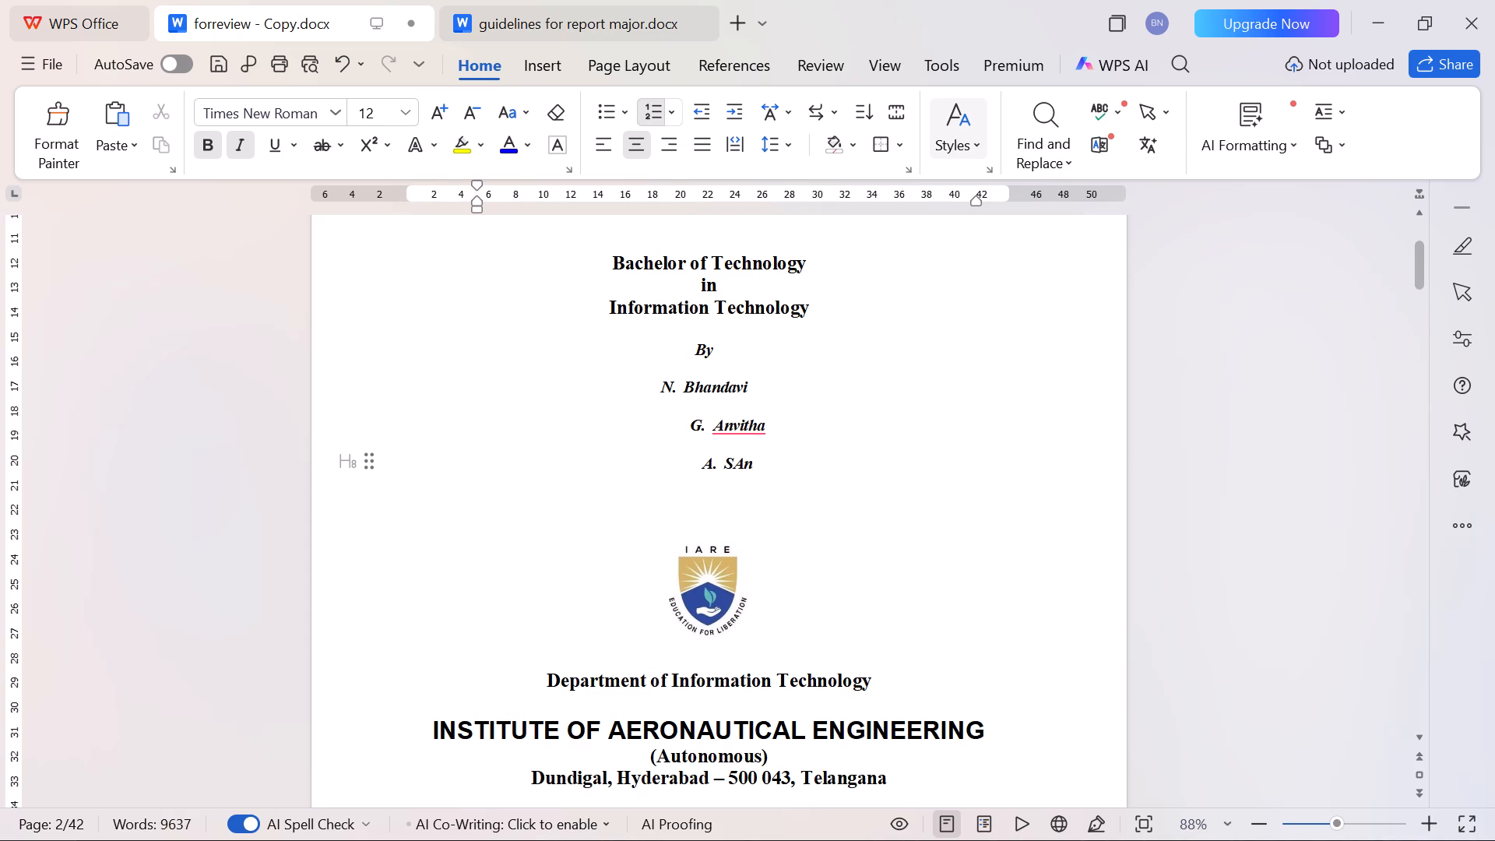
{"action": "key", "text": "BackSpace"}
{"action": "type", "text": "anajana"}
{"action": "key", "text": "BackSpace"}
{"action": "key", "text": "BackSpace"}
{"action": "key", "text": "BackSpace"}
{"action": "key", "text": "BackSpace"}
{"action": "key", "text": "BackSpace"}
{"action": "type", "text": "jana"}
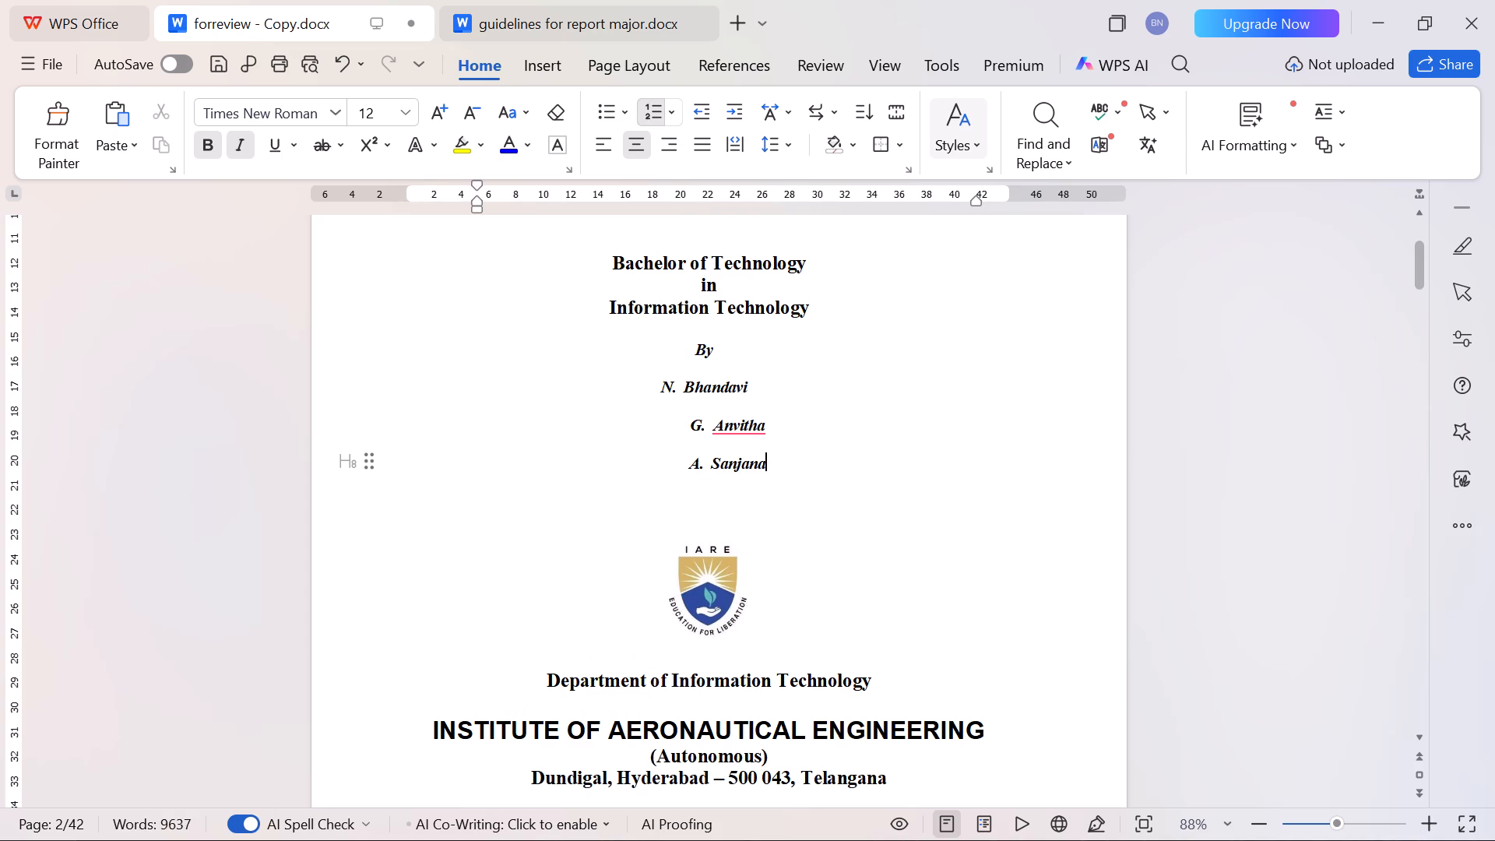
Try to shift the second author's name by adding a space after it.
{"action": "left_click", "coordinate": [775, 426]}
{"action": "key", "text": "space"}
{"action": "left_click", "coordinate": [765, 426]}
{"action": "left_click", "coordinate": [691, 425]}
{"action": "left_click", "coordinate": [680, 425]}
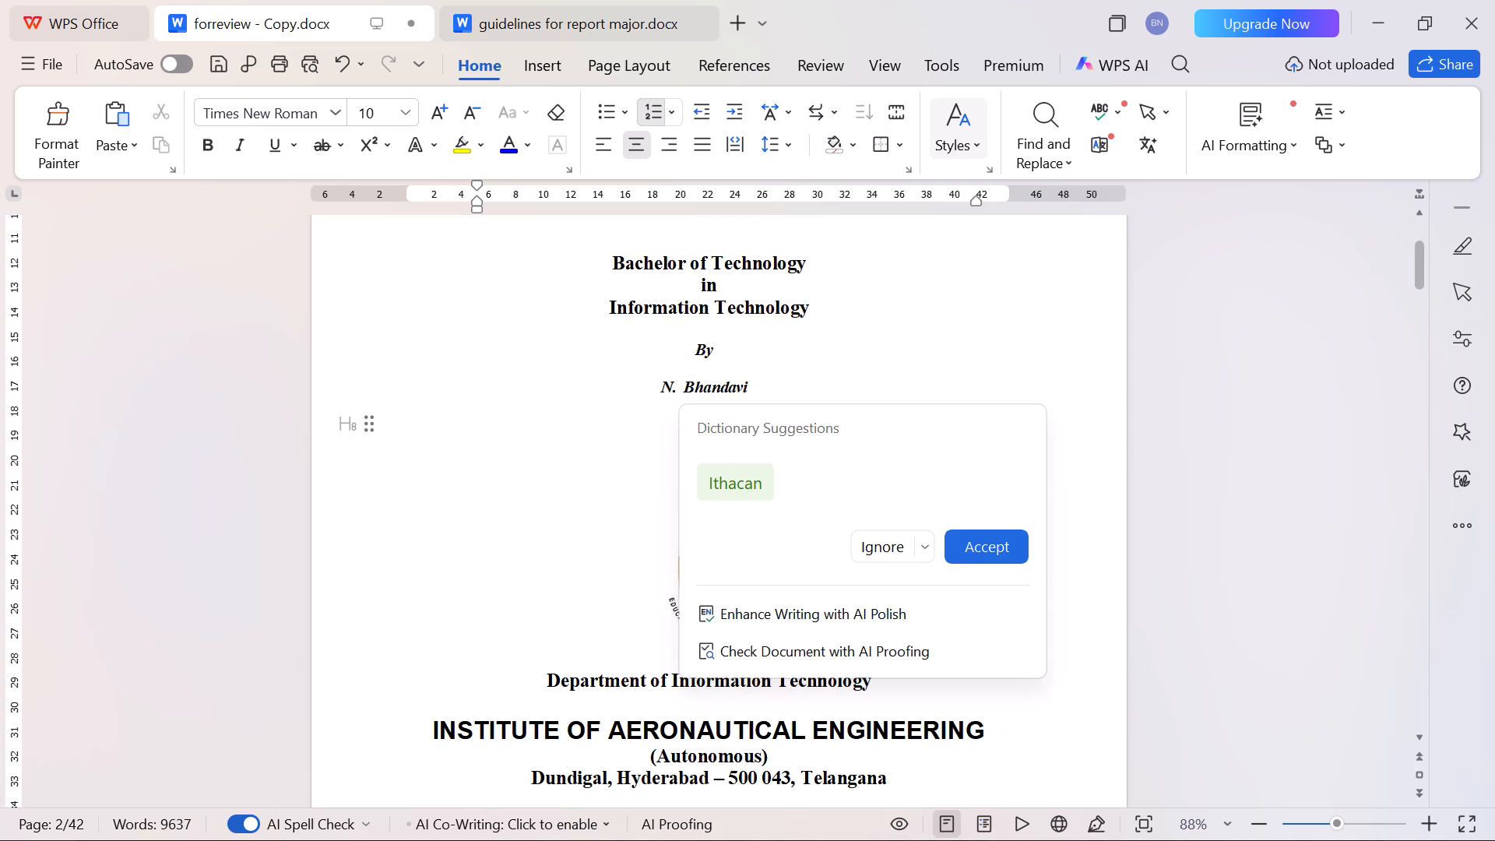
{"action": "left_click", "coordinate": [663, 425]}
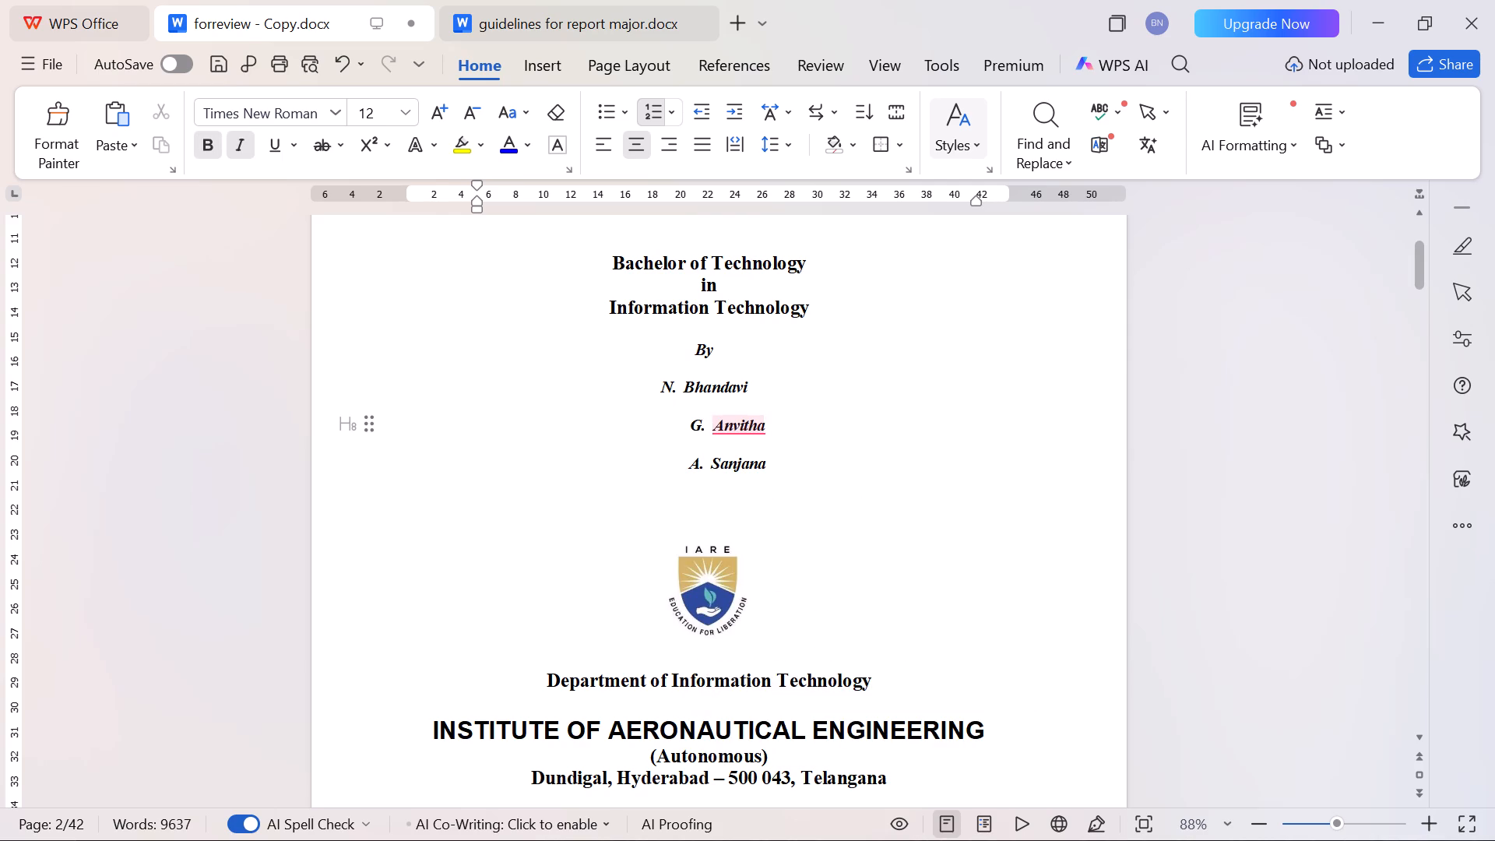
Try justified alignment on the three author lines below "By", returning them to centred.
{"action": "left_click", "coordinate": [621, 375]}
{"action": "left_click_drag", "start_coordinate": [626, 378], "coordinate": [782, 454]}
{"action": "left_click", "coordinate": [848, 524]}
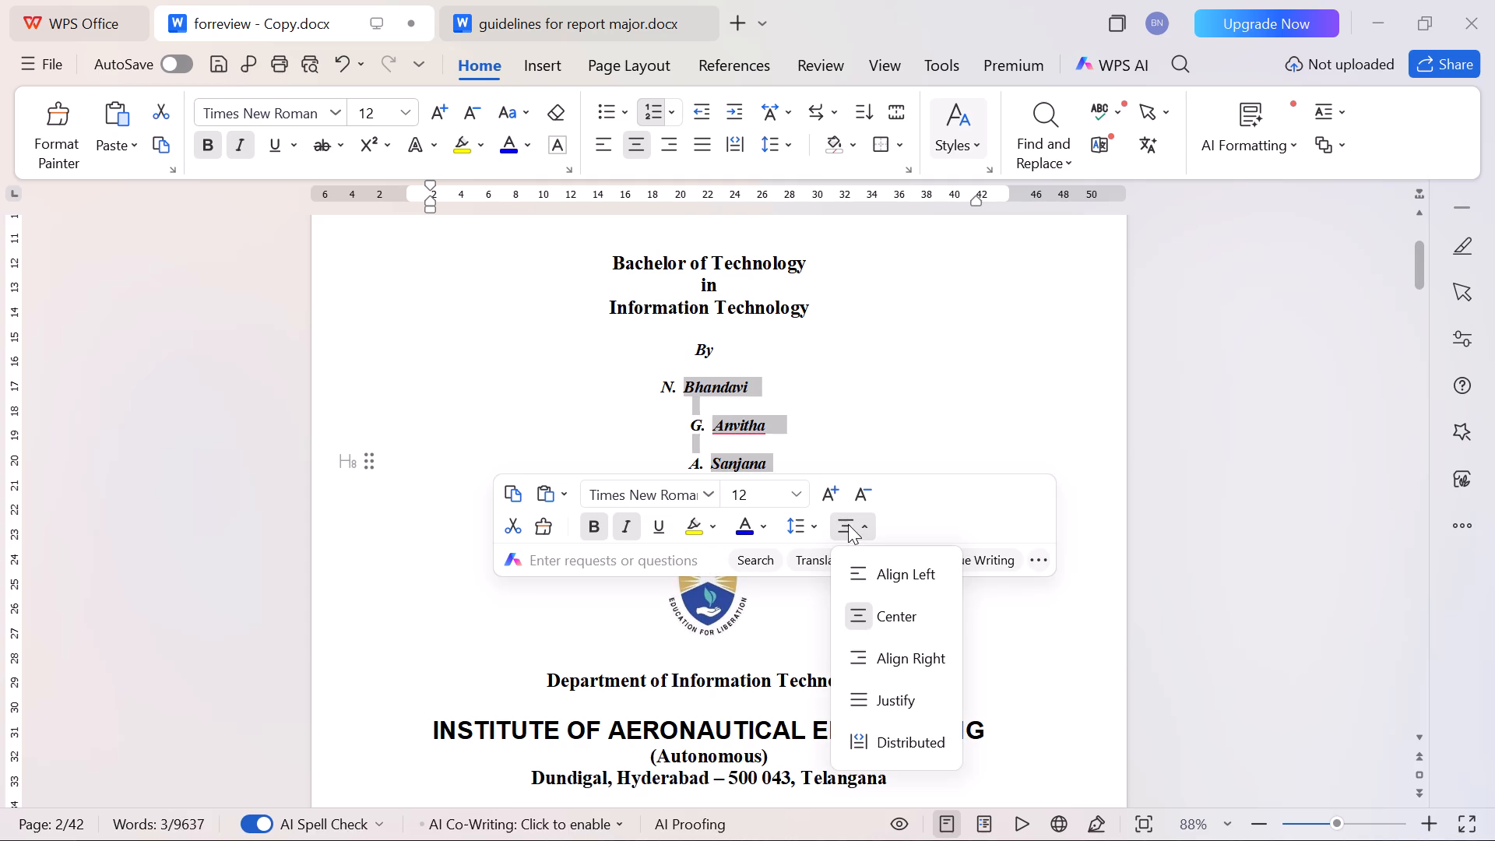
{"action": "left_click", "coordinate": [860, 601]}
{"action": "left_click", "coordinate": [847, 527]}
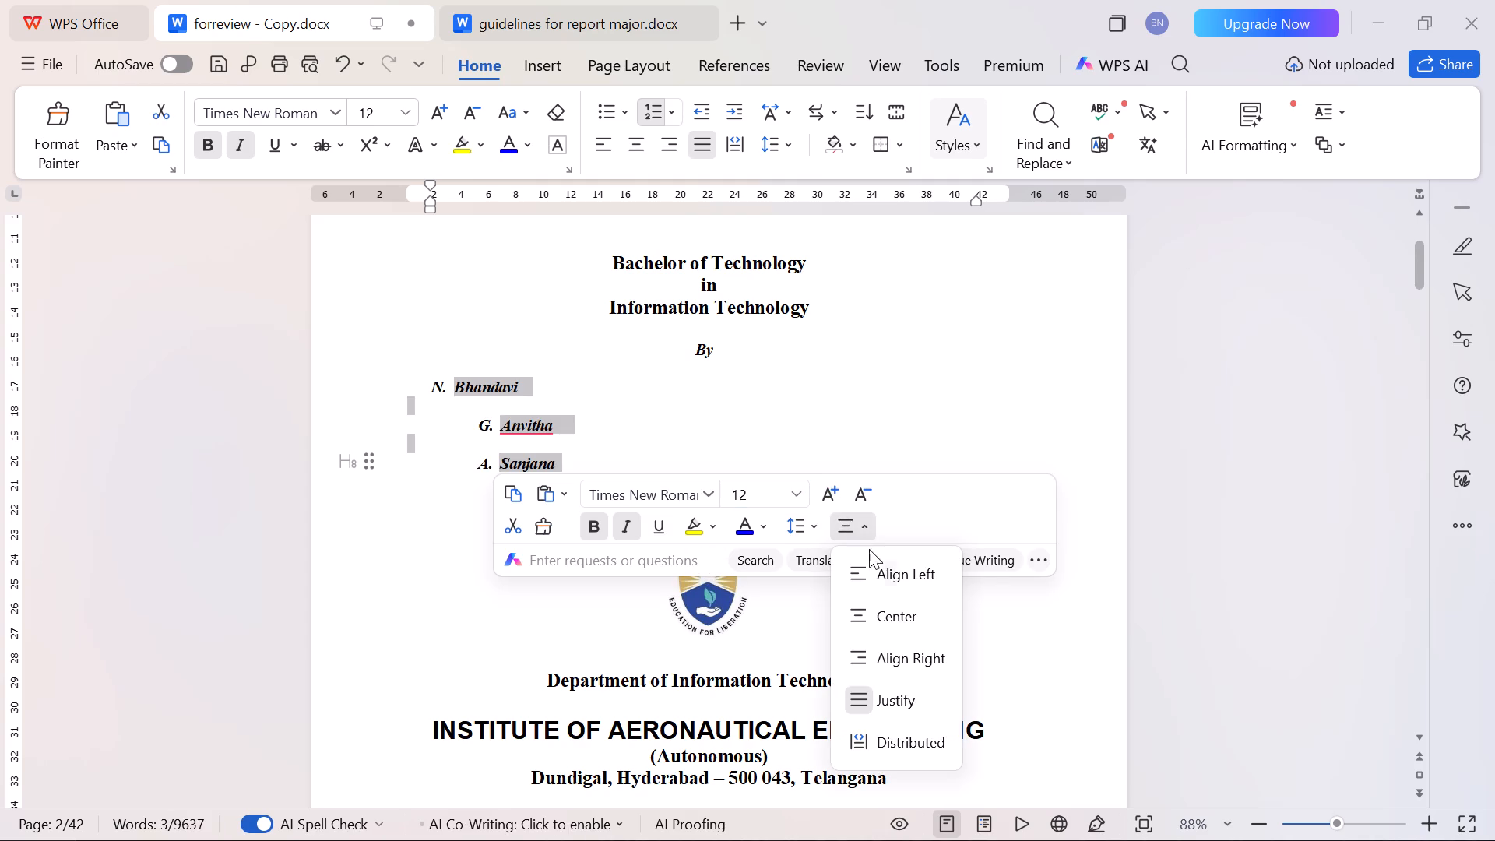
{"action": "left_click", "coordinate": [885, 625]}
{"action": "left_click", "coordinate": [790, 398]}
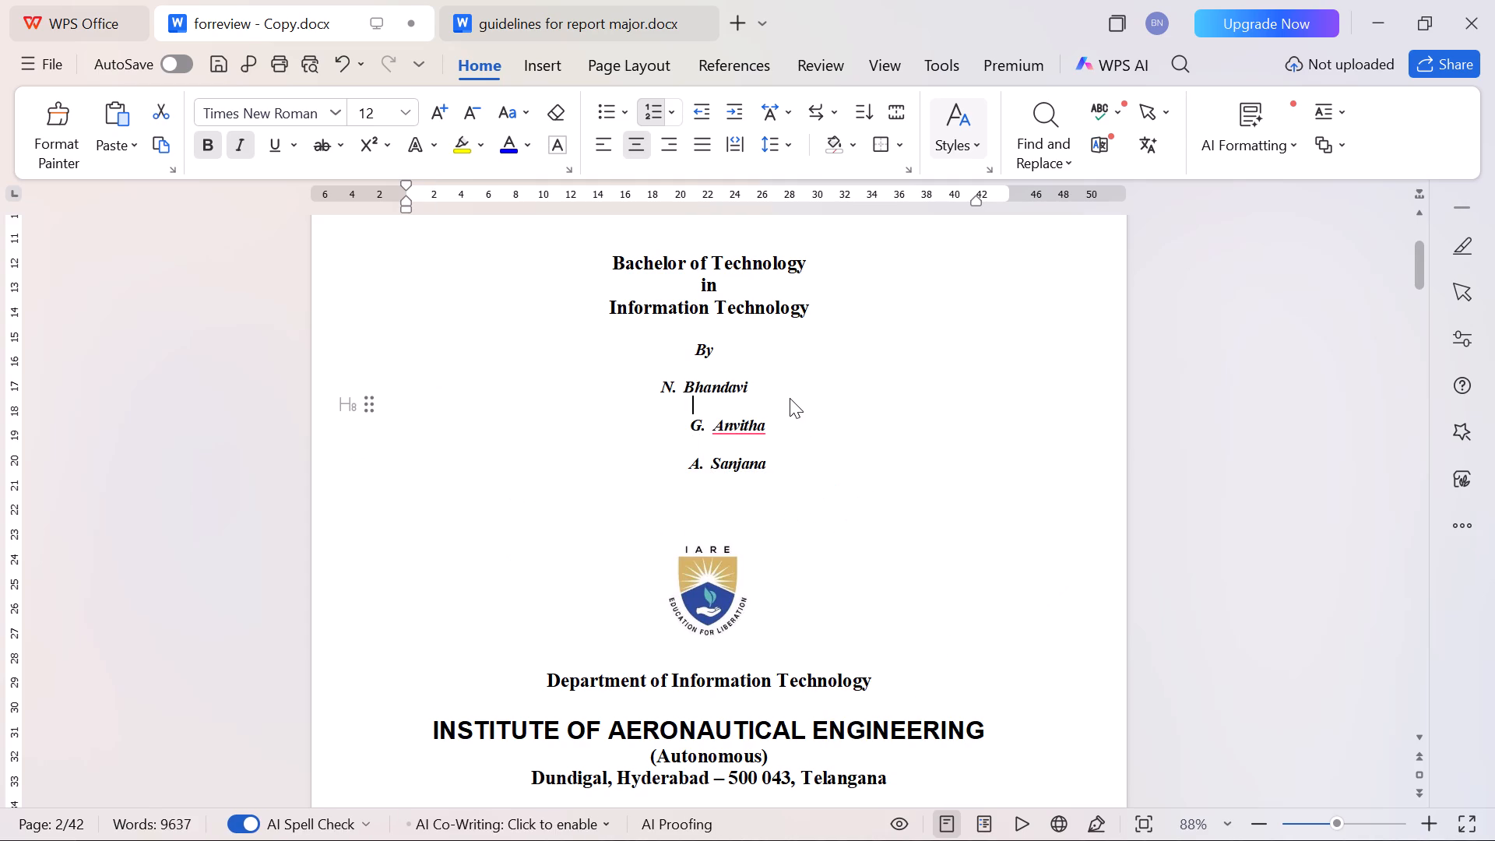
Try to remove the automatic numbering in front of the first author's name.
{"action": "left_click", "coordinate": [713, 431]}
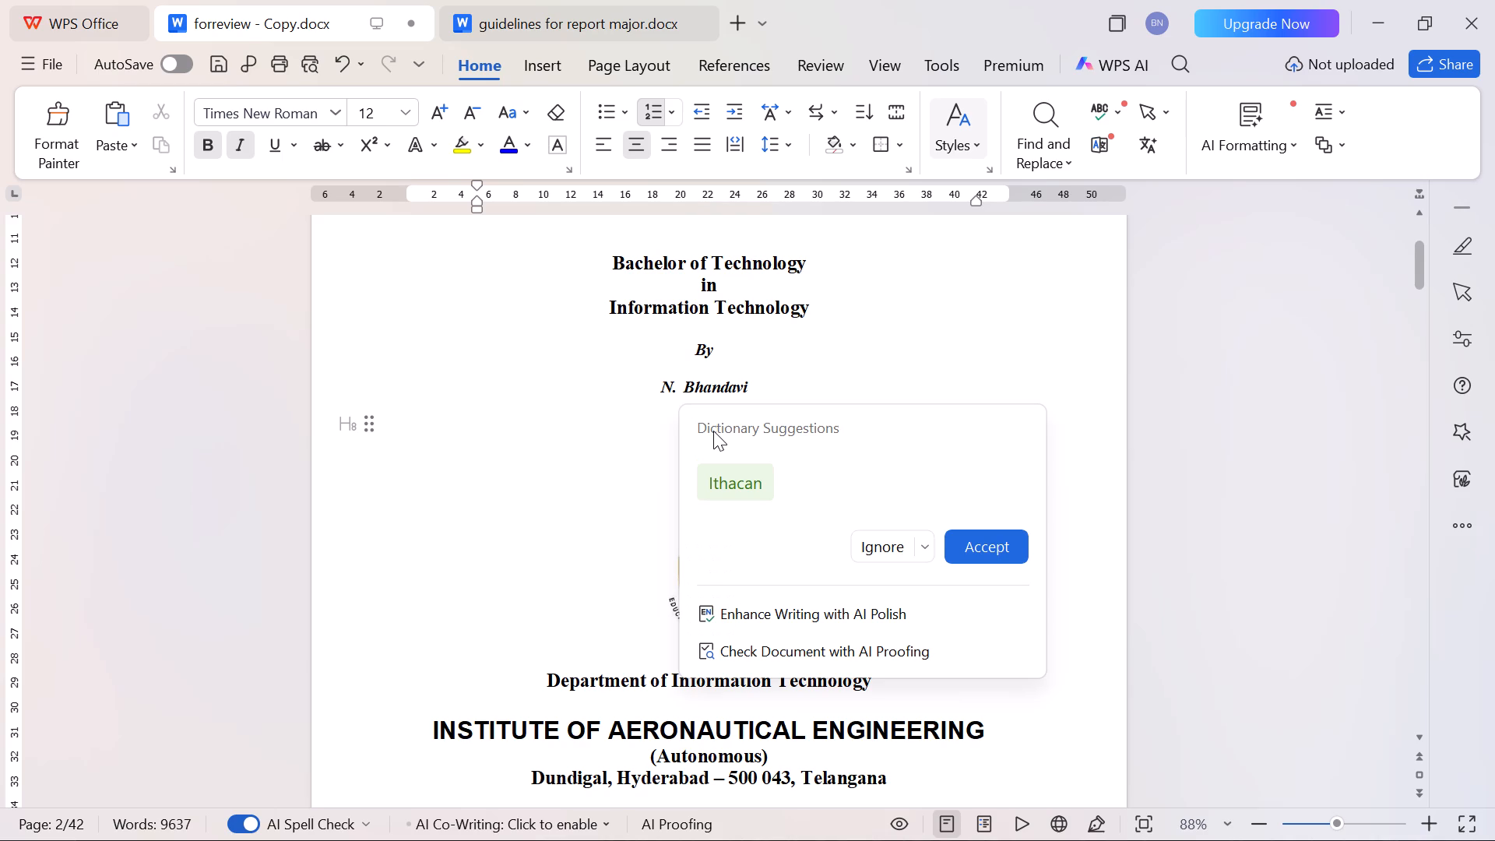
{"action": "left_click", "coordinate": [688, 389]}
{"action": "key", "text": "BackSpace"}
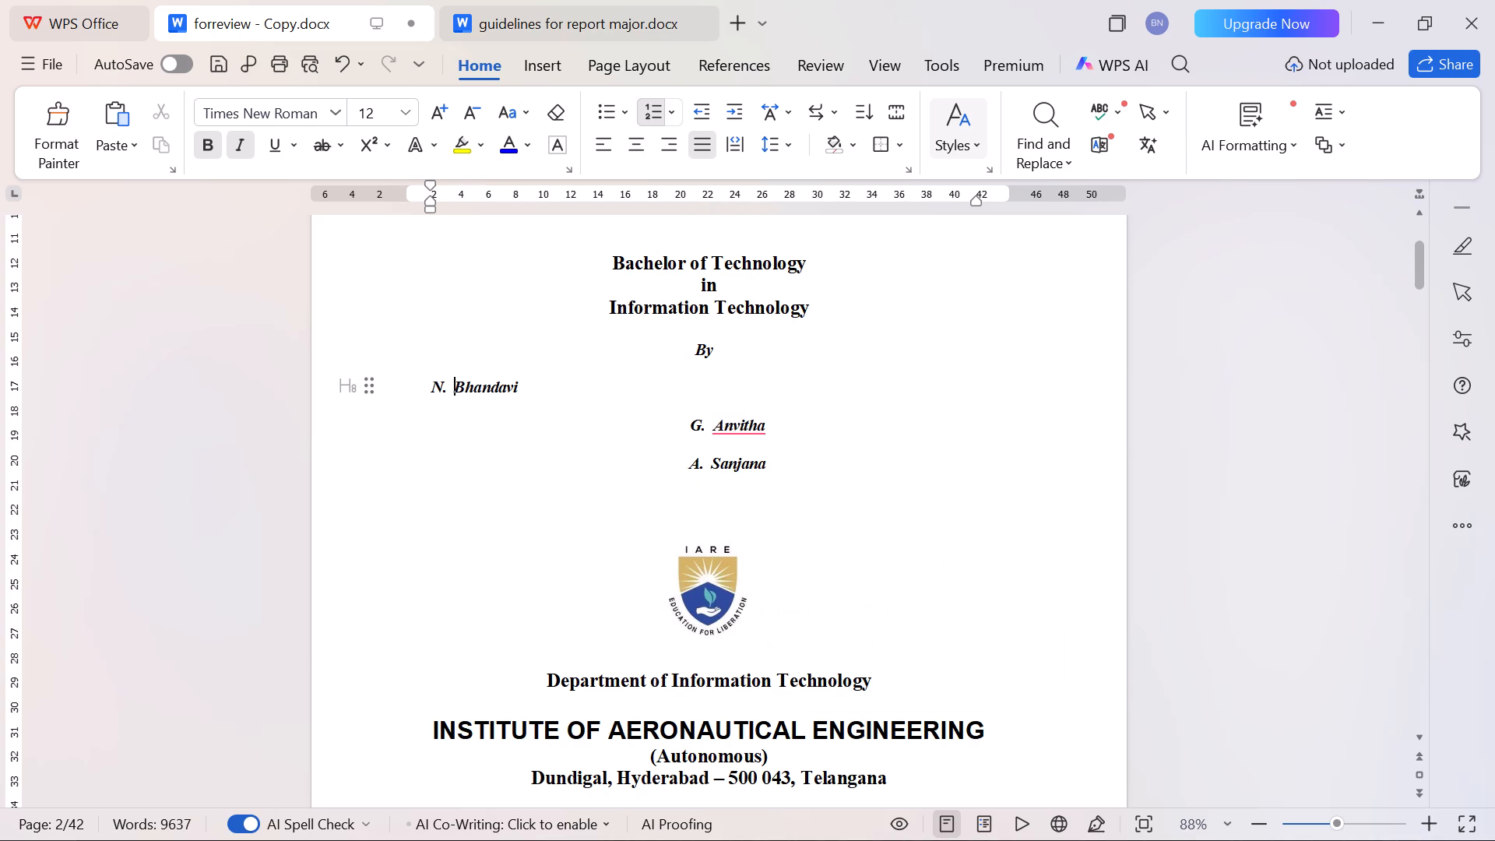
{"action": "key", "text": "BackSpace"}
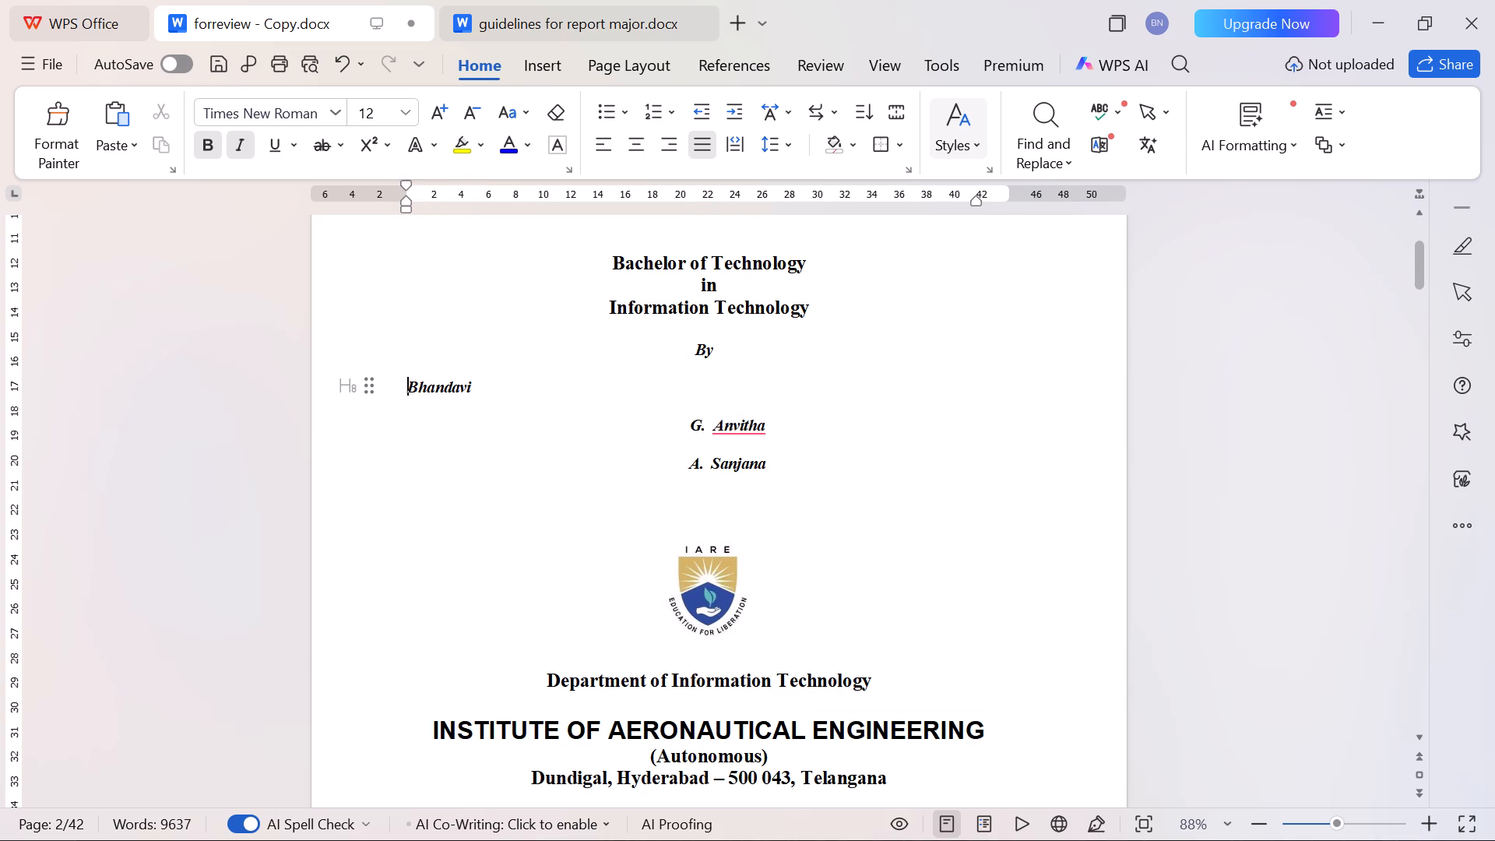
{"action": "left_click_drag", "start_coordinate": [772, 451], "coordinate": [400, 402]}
Undo the author list's retyping and deletion, back past the last spacing change before the second author's roll number.
{"action": "key", "text": "ctrl+z"}
{"action": "key", "text": "ctrl+z"}
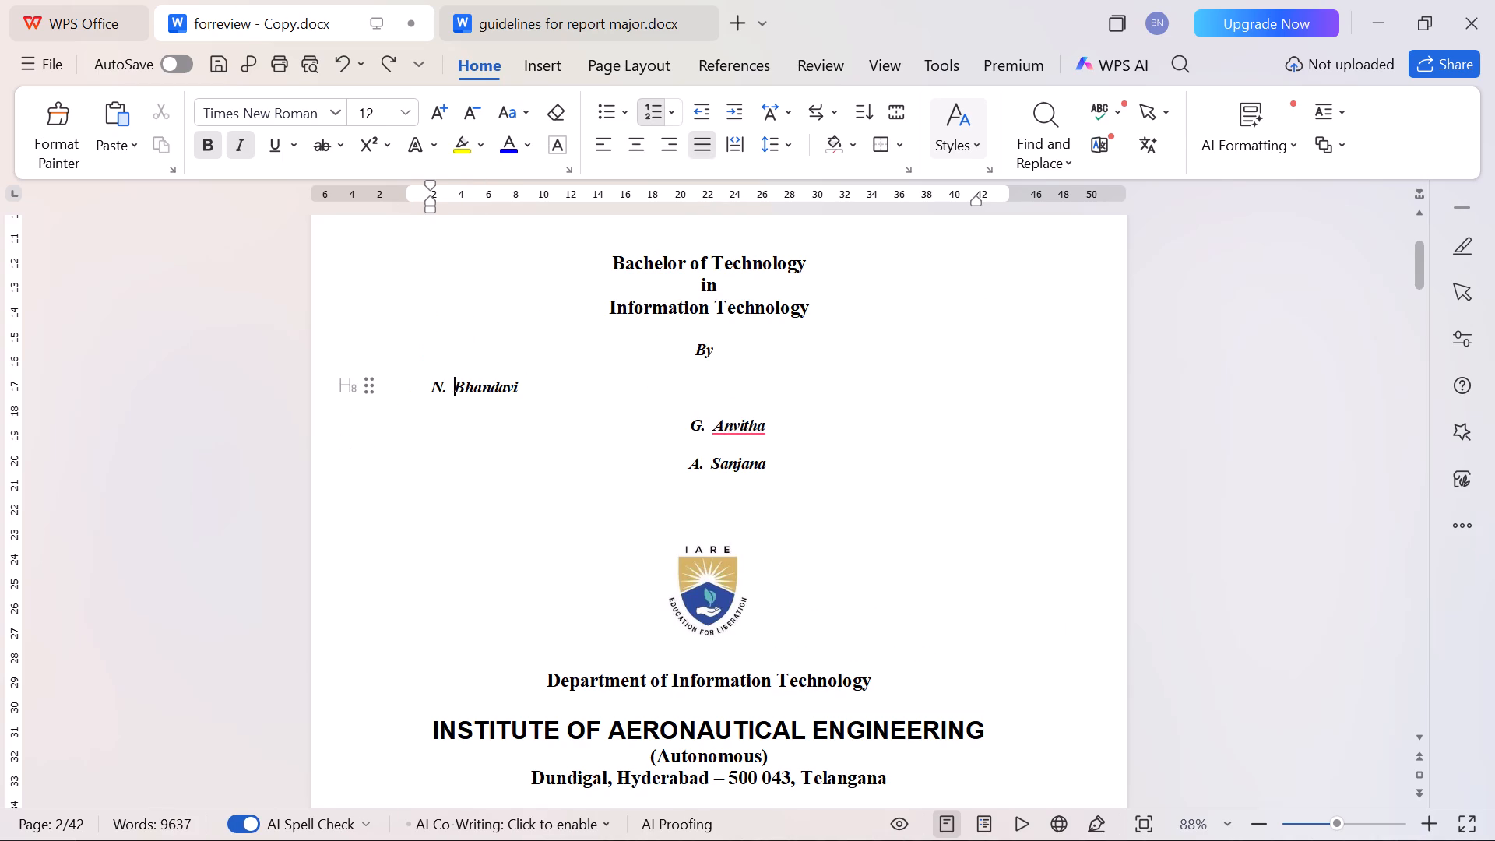
{"action": "key", "text": "ctrl+z"}
{"action": "key", "text": "ctrl+z"}
{"action": "key", "text": "ctrl+z"}
{"action": "key", "text": "ctrl+z"}
{"action": "key", "text": "ctrl+z"}
{"action": "key", "text": "ctrl+z"}
{"action": "key", "text": "ctrl+z"}
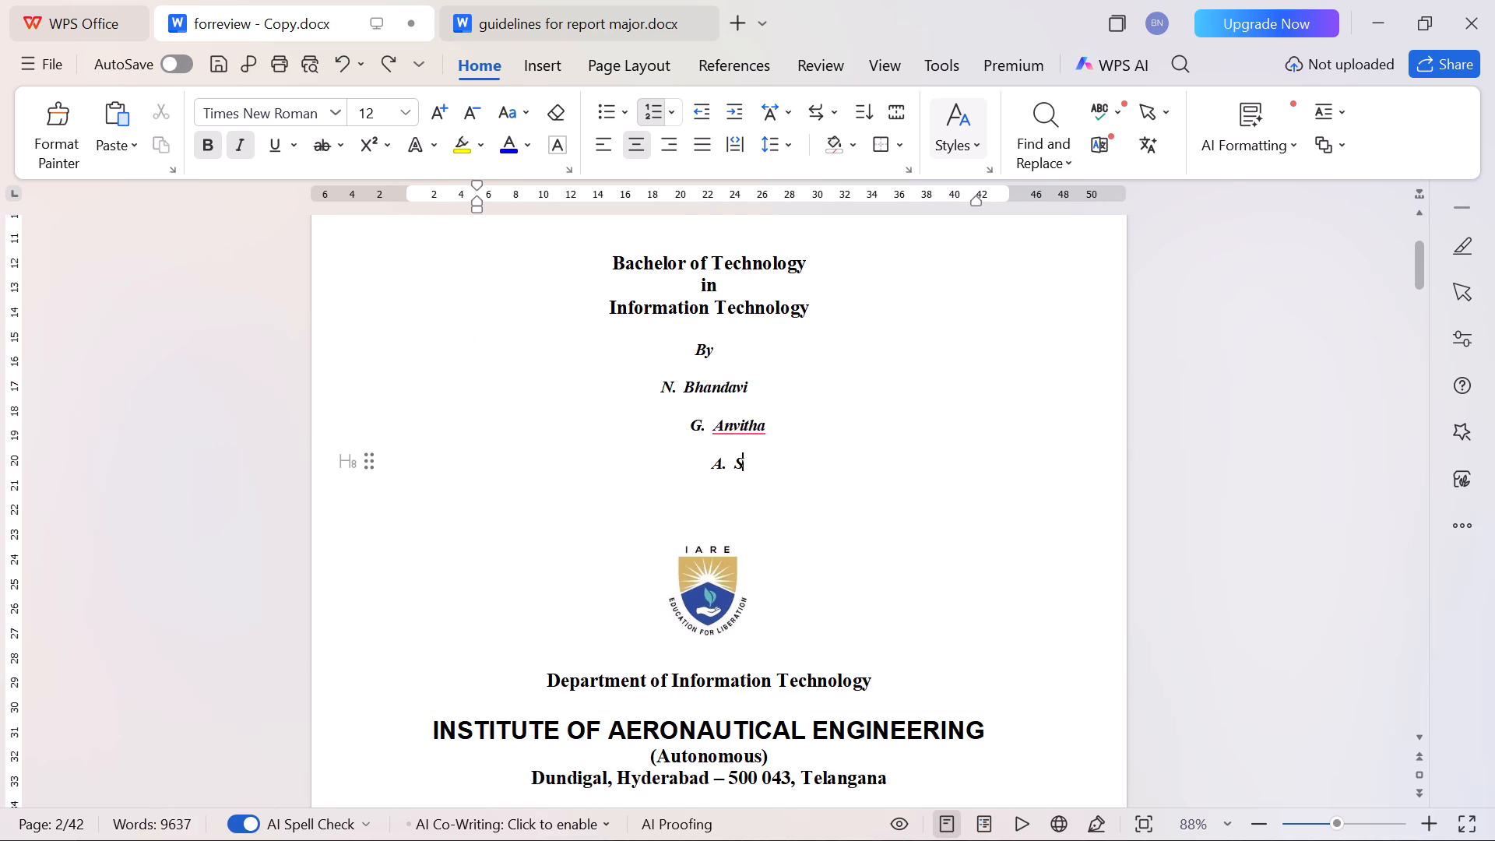
{"action": "key", "text": "ctrl+z"}
{"action": "key", "text": "ctrl+z"}
{"action": "key", "text": "ctrl+z"}
{"action": "key", "text": "ctrl+z"}
{"action": "key", "text": "ctrl+z"}
{"action": "key", "text": "ctrl+z"}
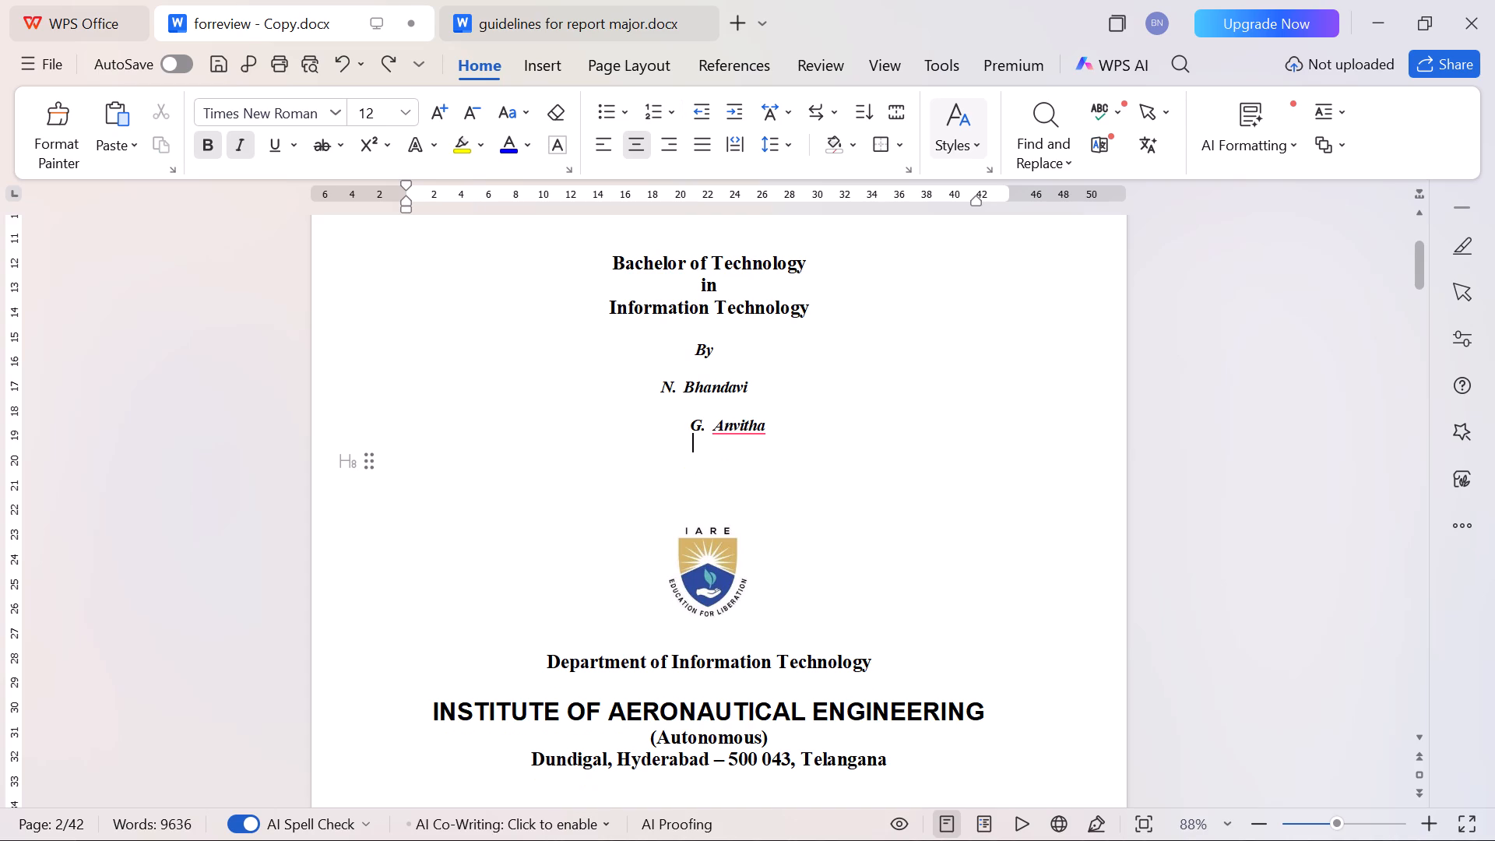
{"action": "key", "text": "ctrl+z"}
{"action": "key", "text": "ctrl+z"}
{"action": "key", "text": "ctrl+z"}
{"action": "key", "text": "ctrl+z"}
{"action": "key", "text": "ctrl+z"}
{"action": "key", "text": "ctrl+z"}
{"action": "key", "text": "ctrl+z"}
{"action": "key", "text": "ctrl+z"}
{"action": "key", "text": "ctrl+z"}
{"action": "key", "text": "ctrl+z"}
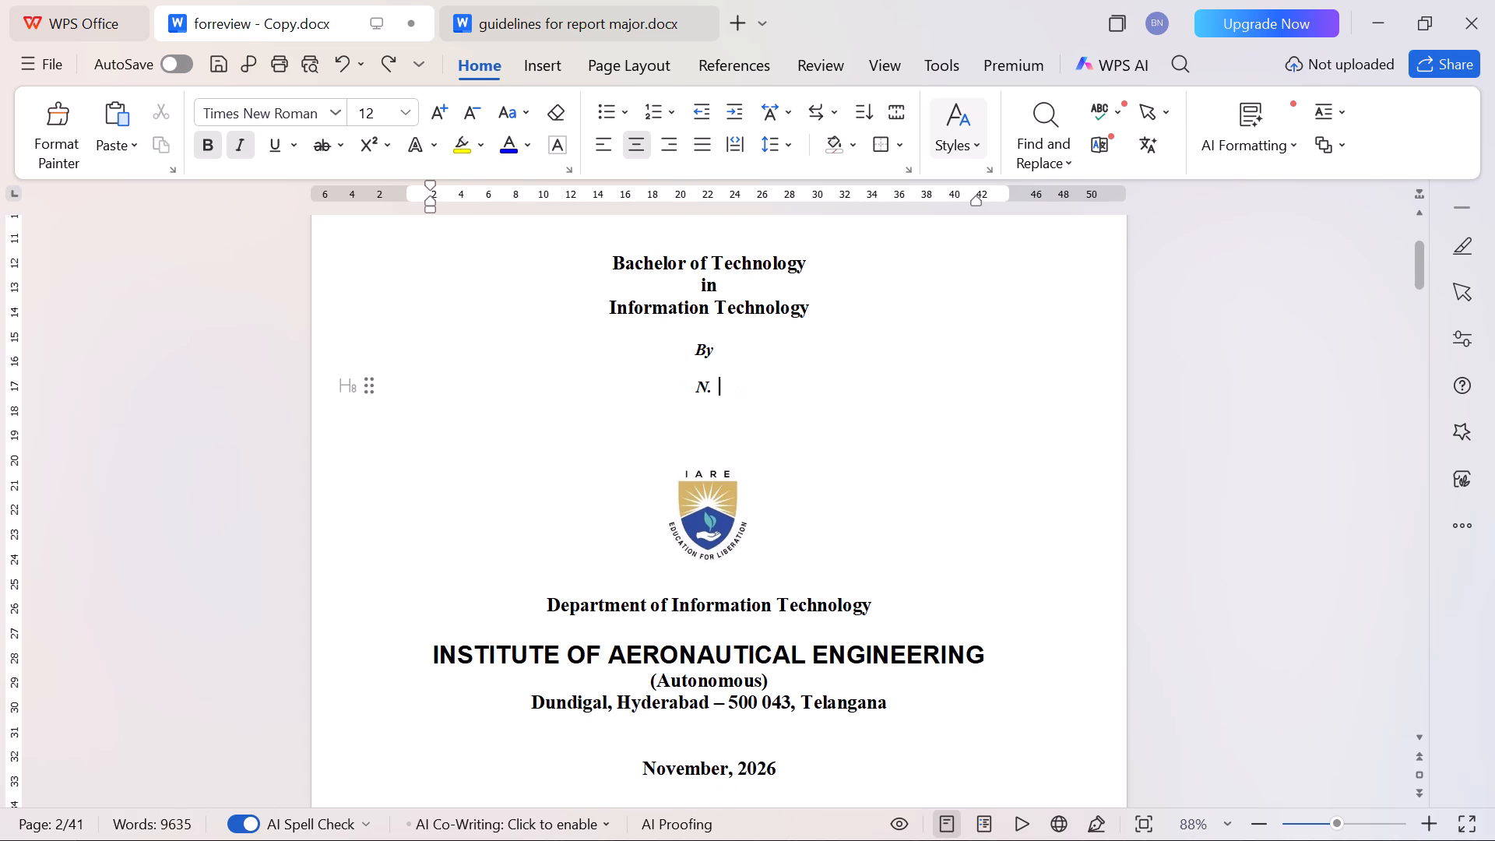
{"action": "key", "text": "ctrl+z"}
{"action": "key", "text": "ctrl+z"}
{"action": "key", "text": "ctrl+z"}
{"action": "key", "text": "ctrl+z"}
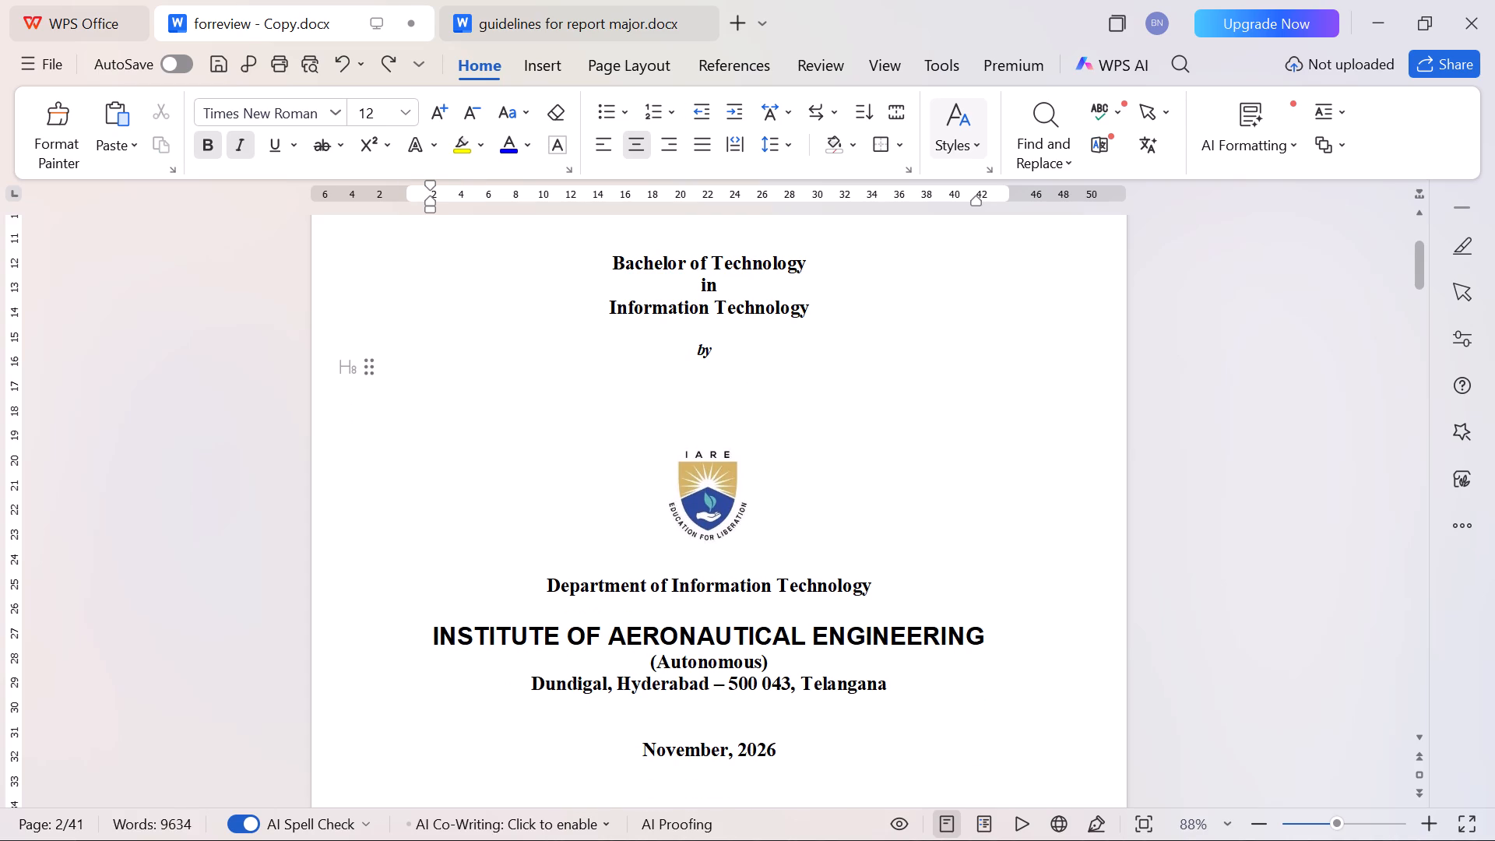
{"action": "key", "text": "ctrl+z"}
{"action": "key", "text": "ctrl+z"}
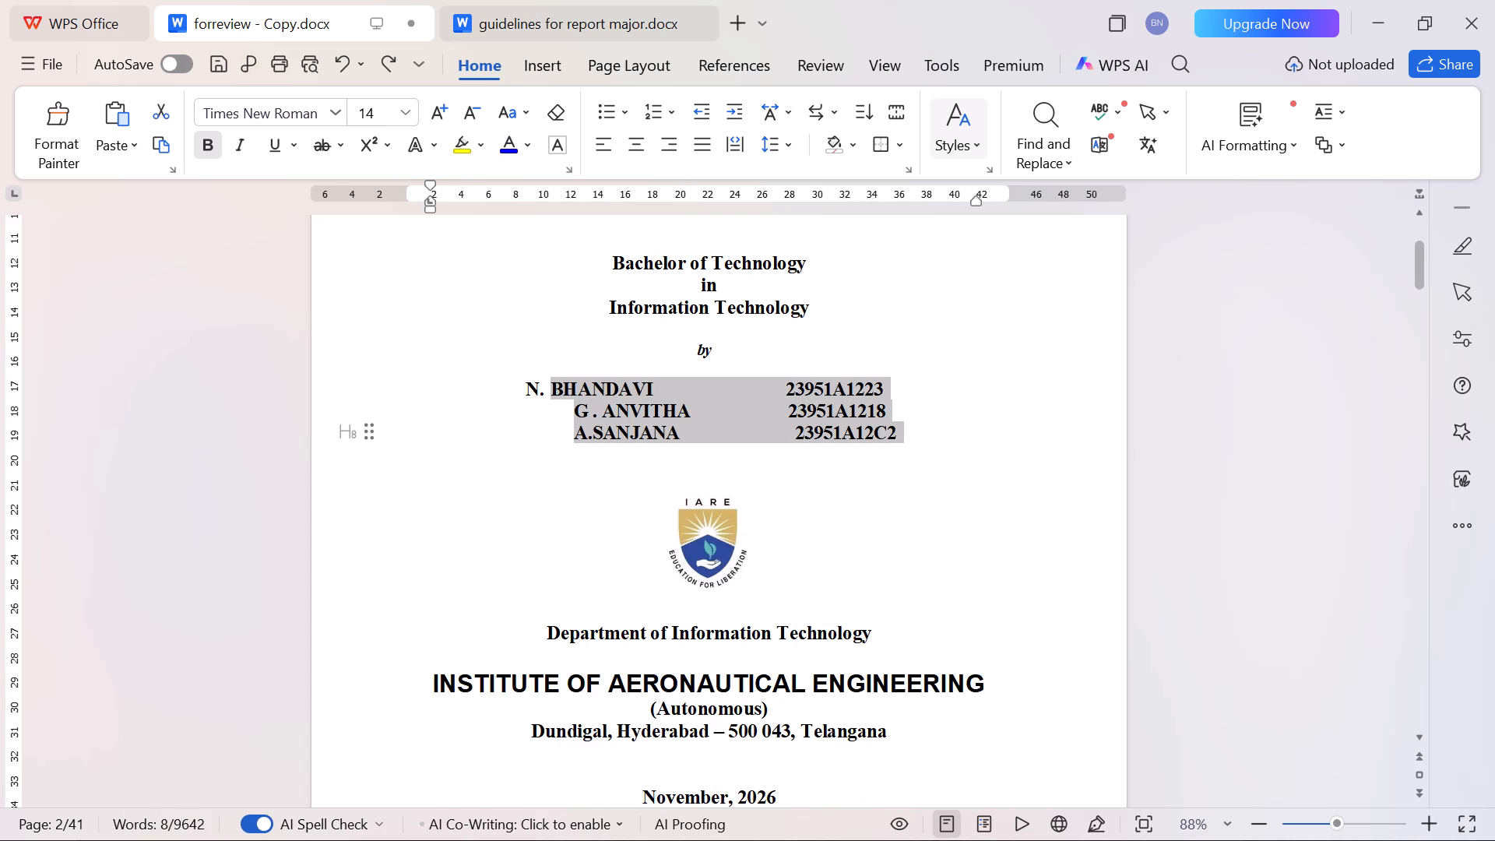
{"action": "key", "text": "ctrl+z"}
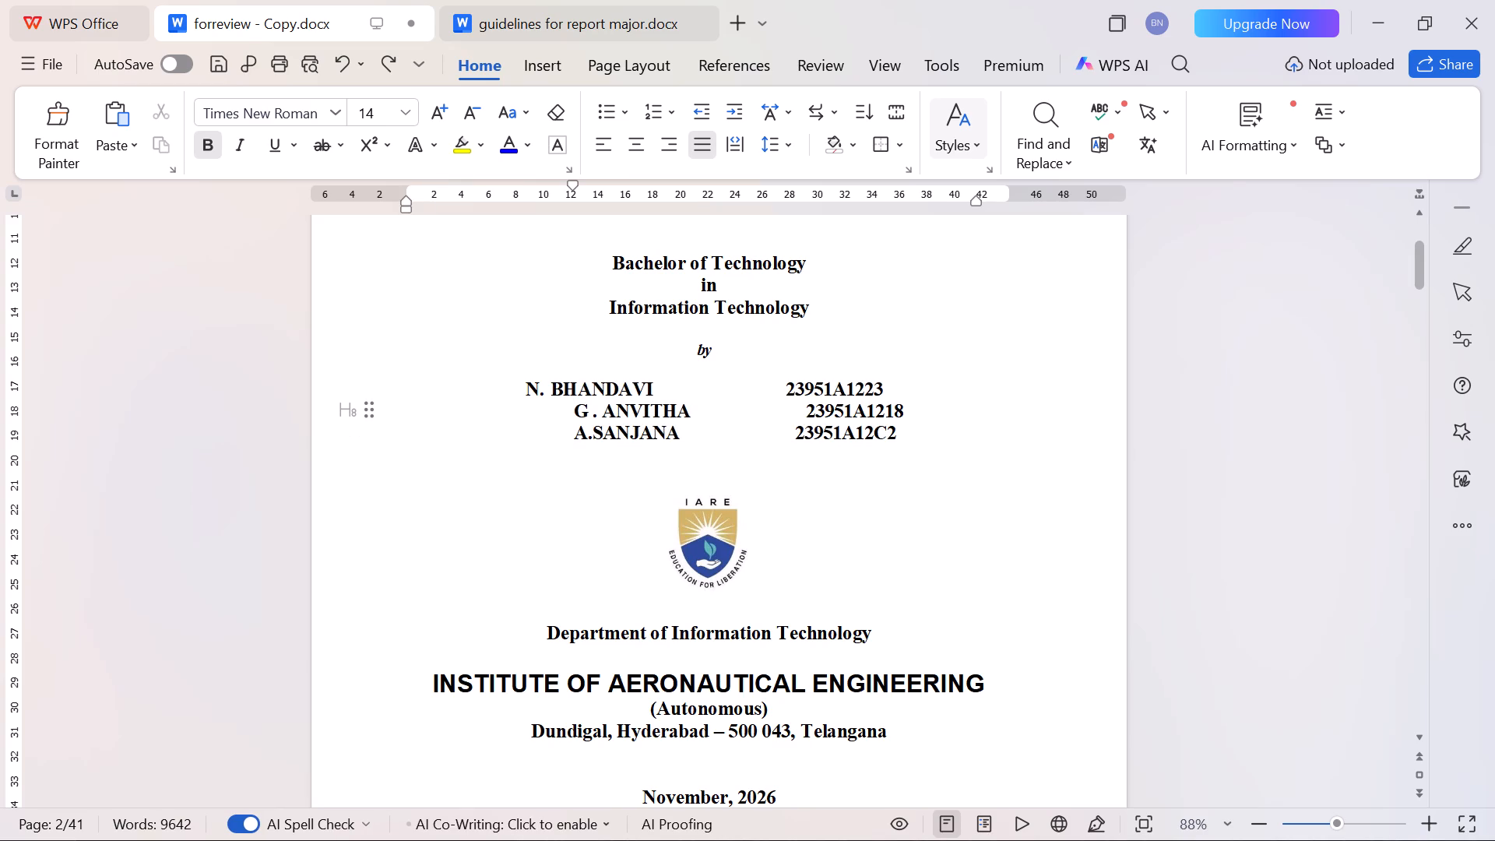
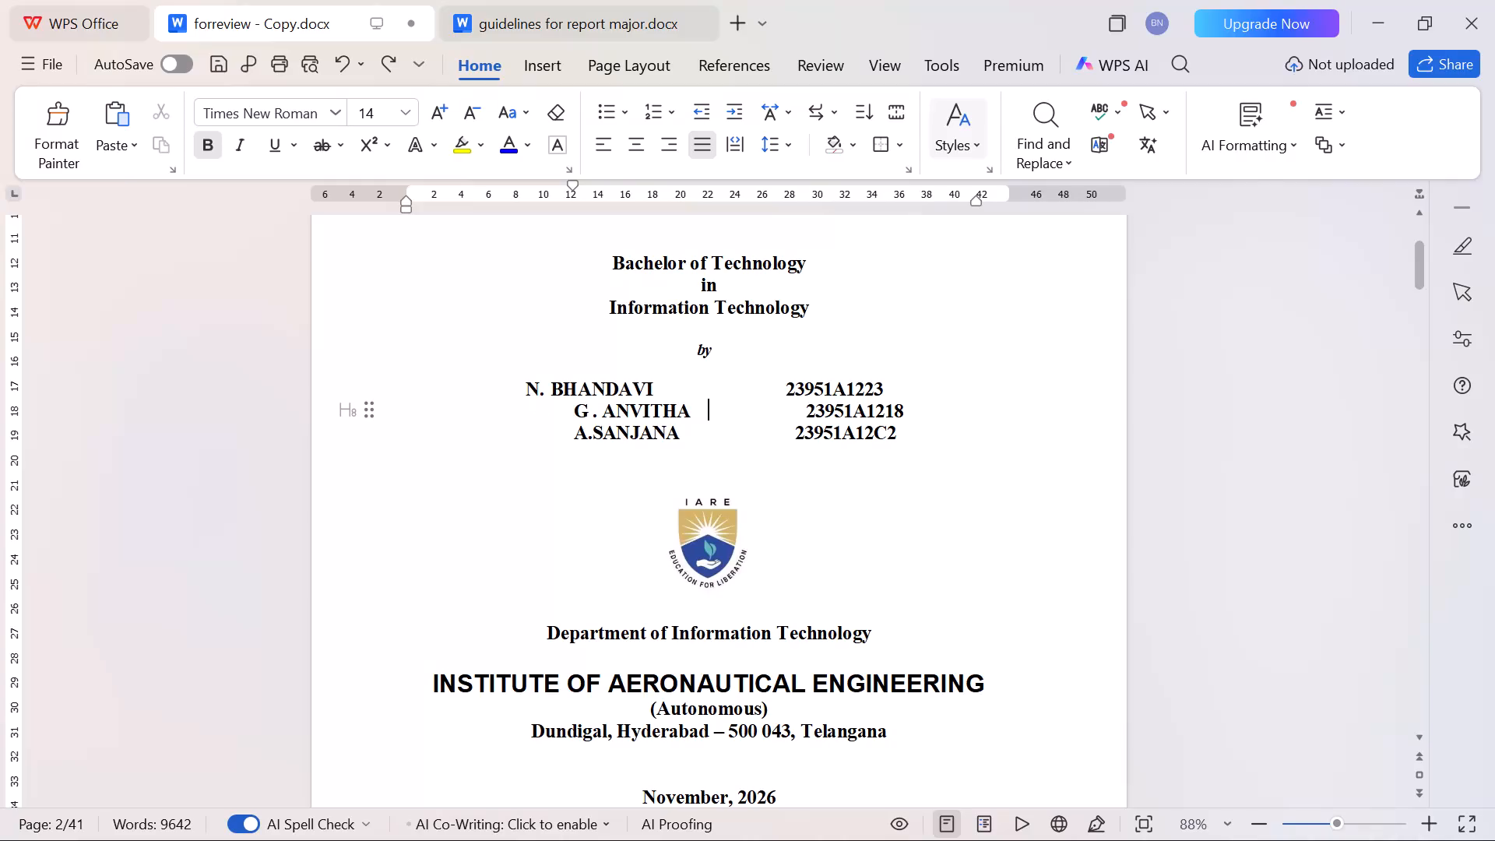
Replace the automatic numbering before the first author's name with a plain "N." and indent the line by three tab steps.
{"action": "left_click", "coordinate": [551, 385]}
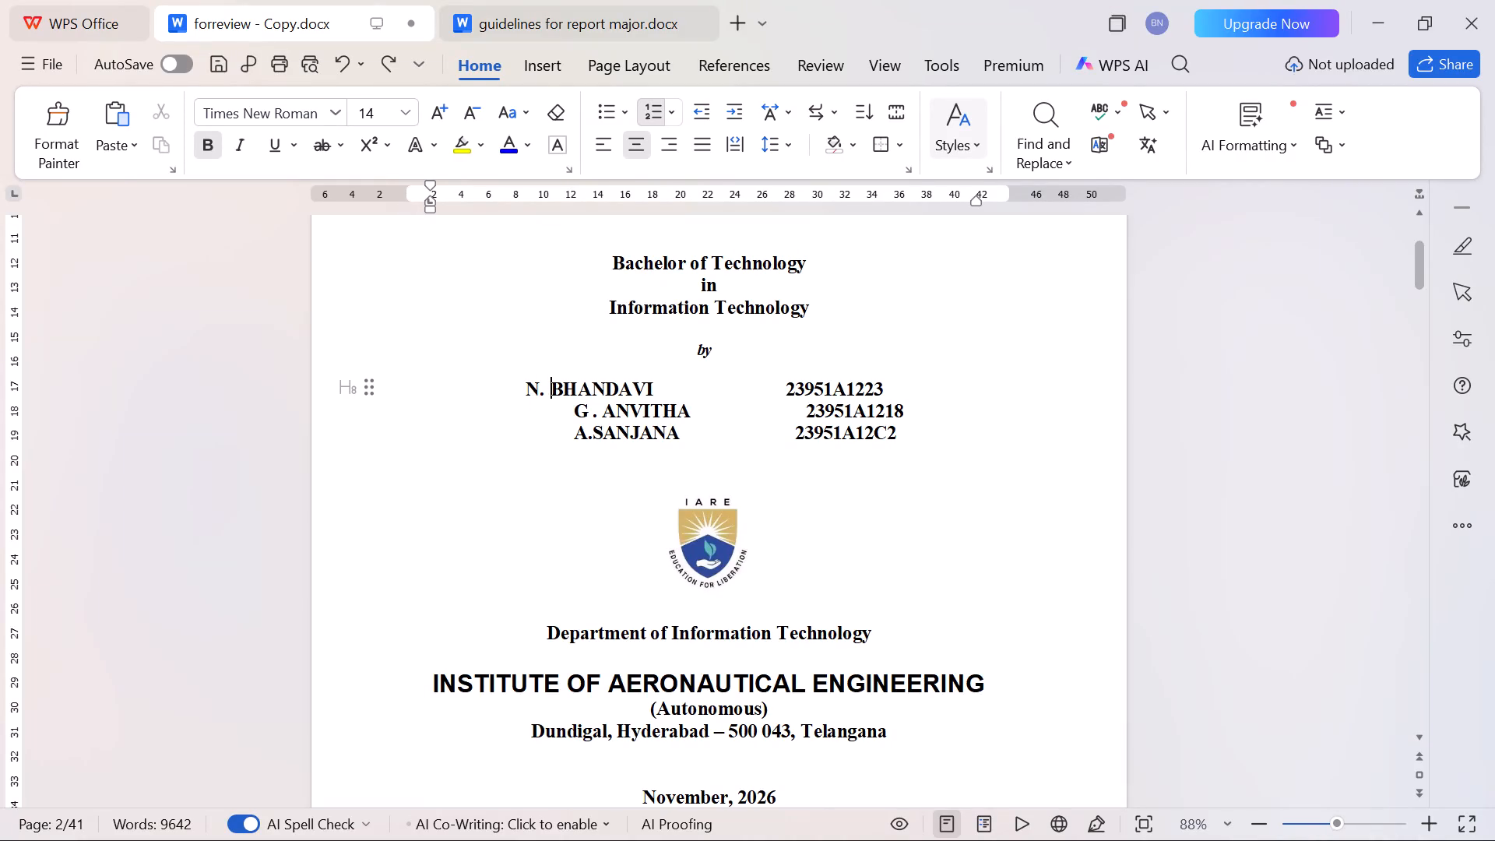
{"action": "key", "text": "BackSpace"}
{"action": "key", "text": "BackSpace"}
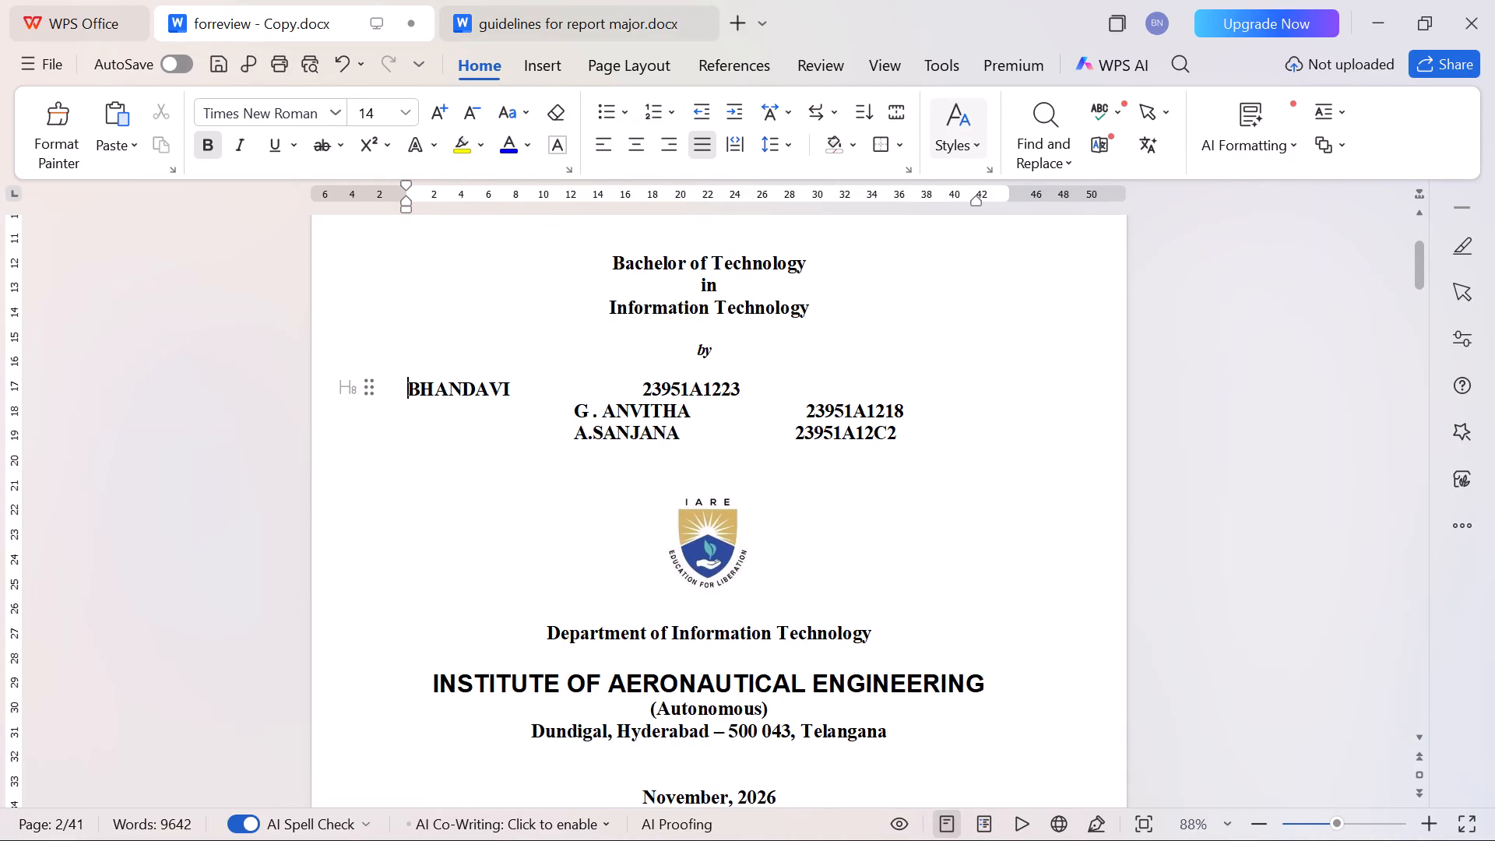
{"action": "type", "text": "N."}
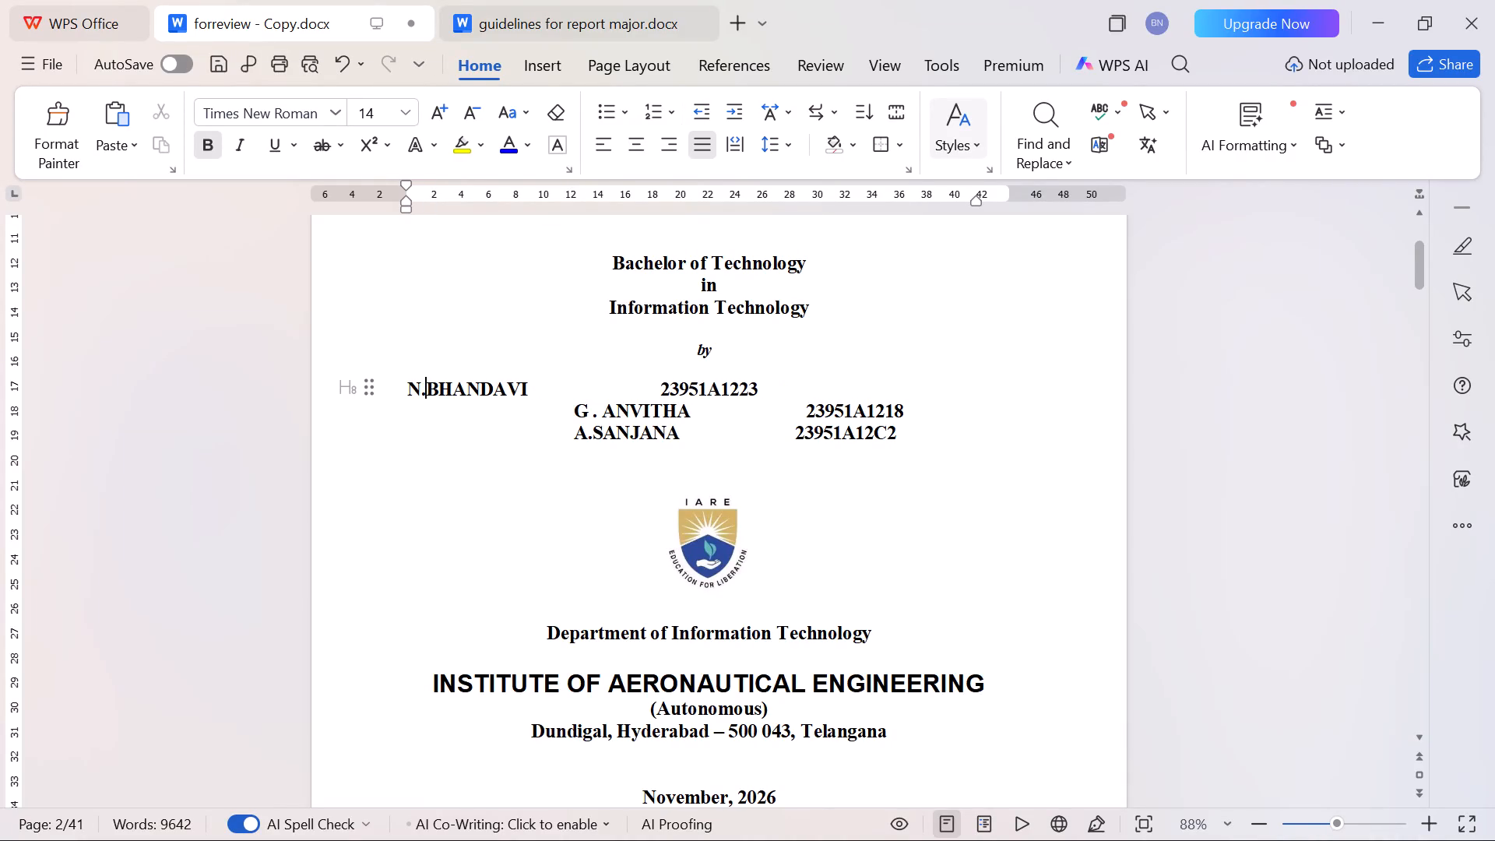
{"action": "left_click", "coordinate": [409, 386]}
{"action": "key", "text": "Tab"}
{"action": "key", "text": "Tab"}
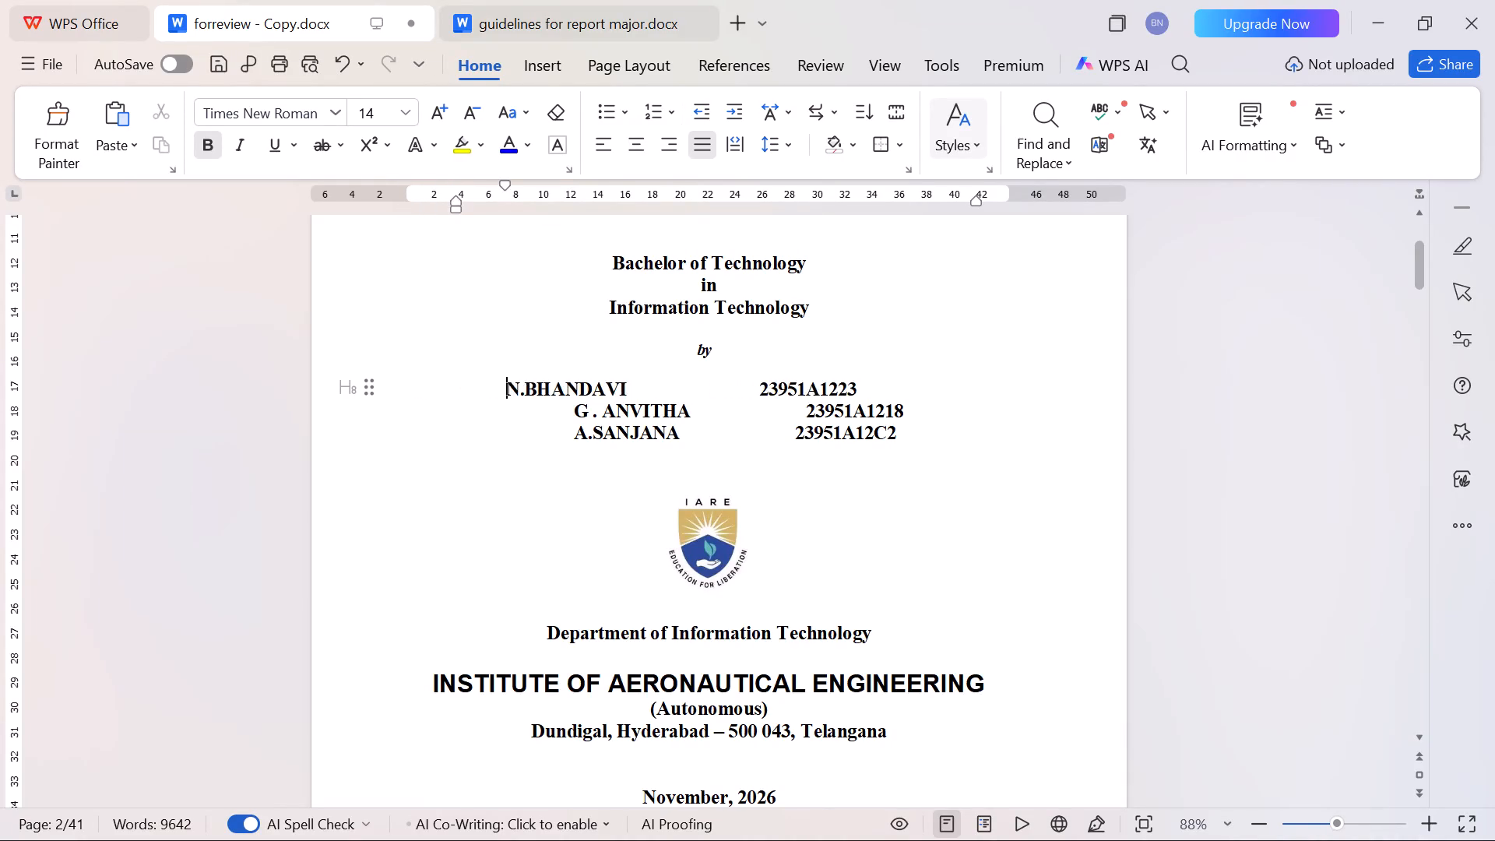
{"action": "key", "text": "Tab"}
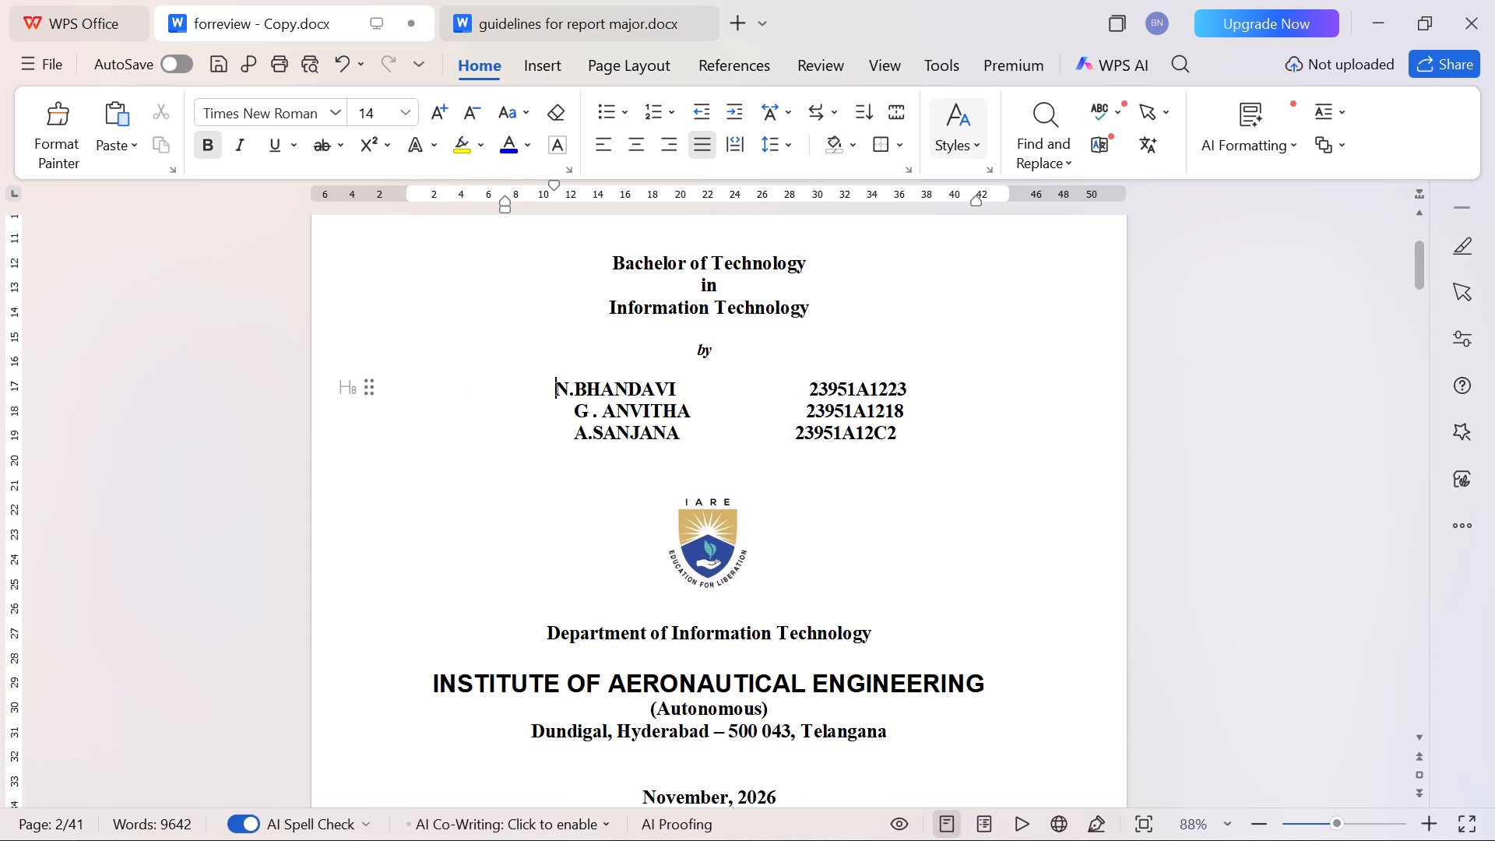
Remove the space after the second author's initial and period, and reset the line's indent to three tab steps.
{"action": "left_click", "coordinate": [603, 412]}
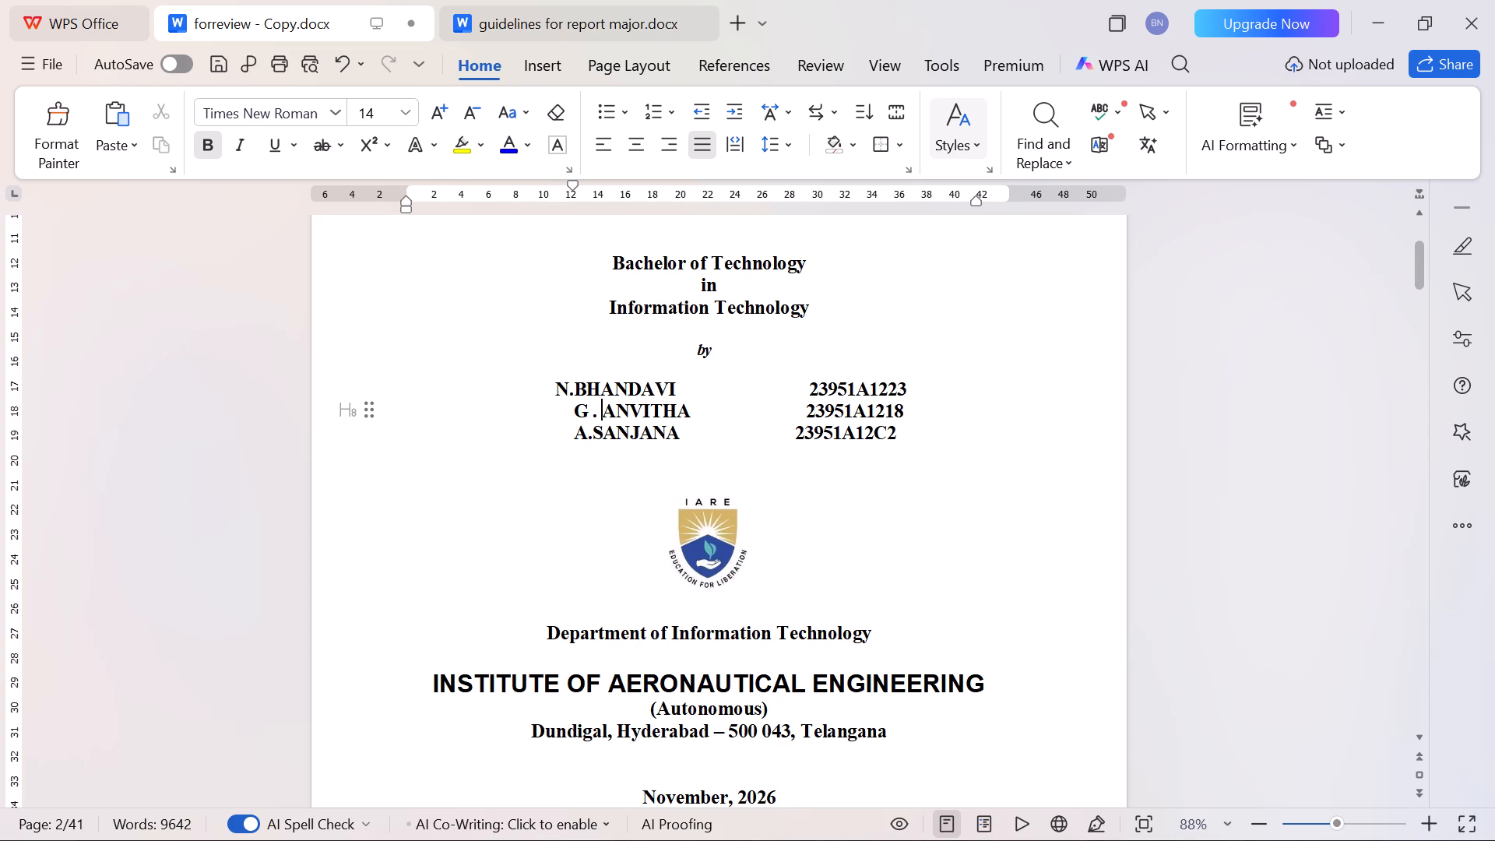
{"action": "key", "text": "BackSpace"}
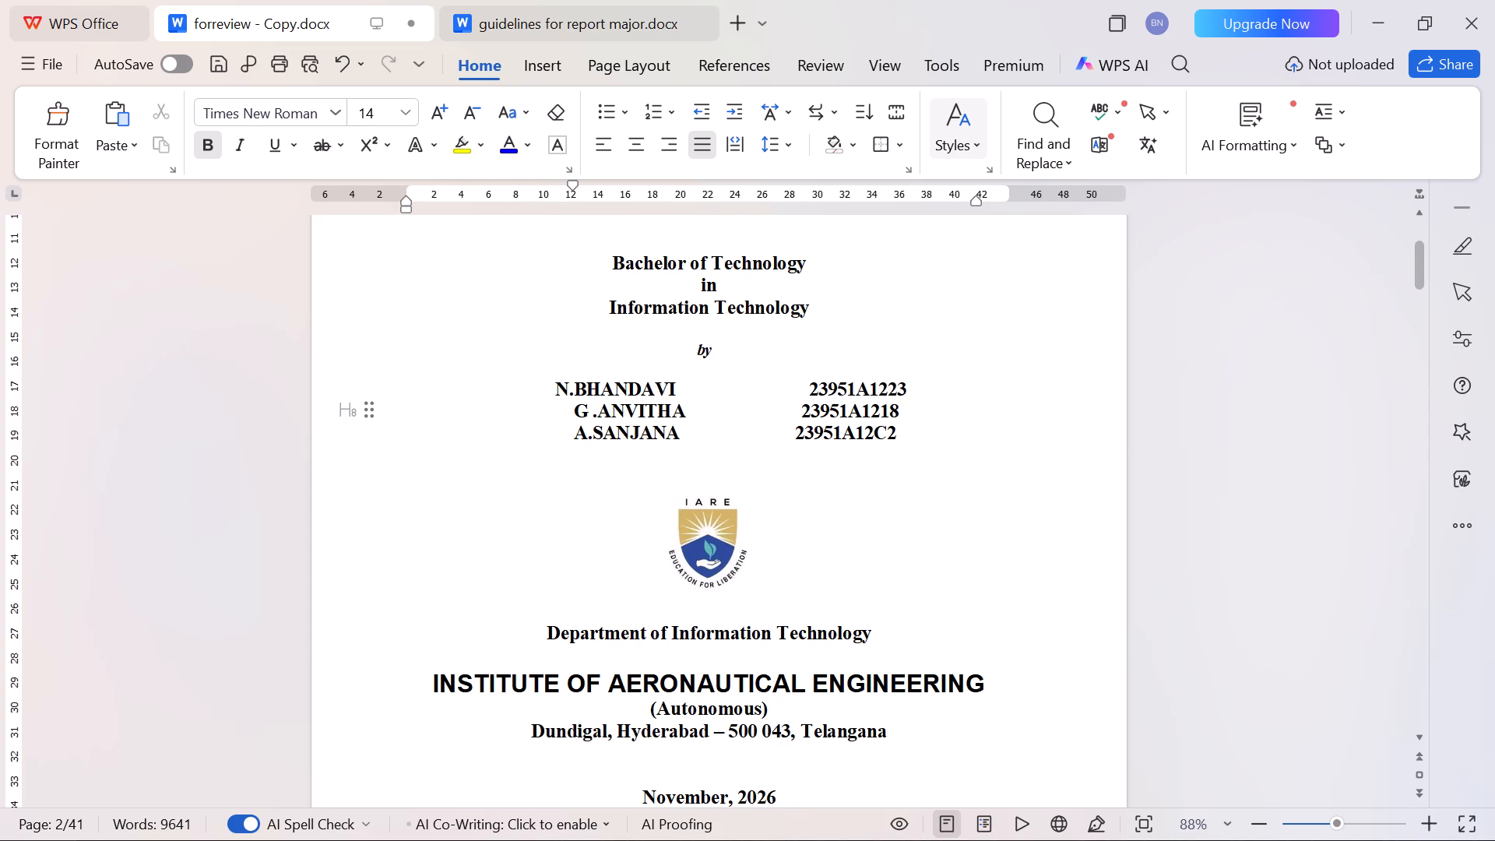
{"action": "left_click", "coordinate": [572, 413]}
{"action": "key", "text": "BackSpace"}
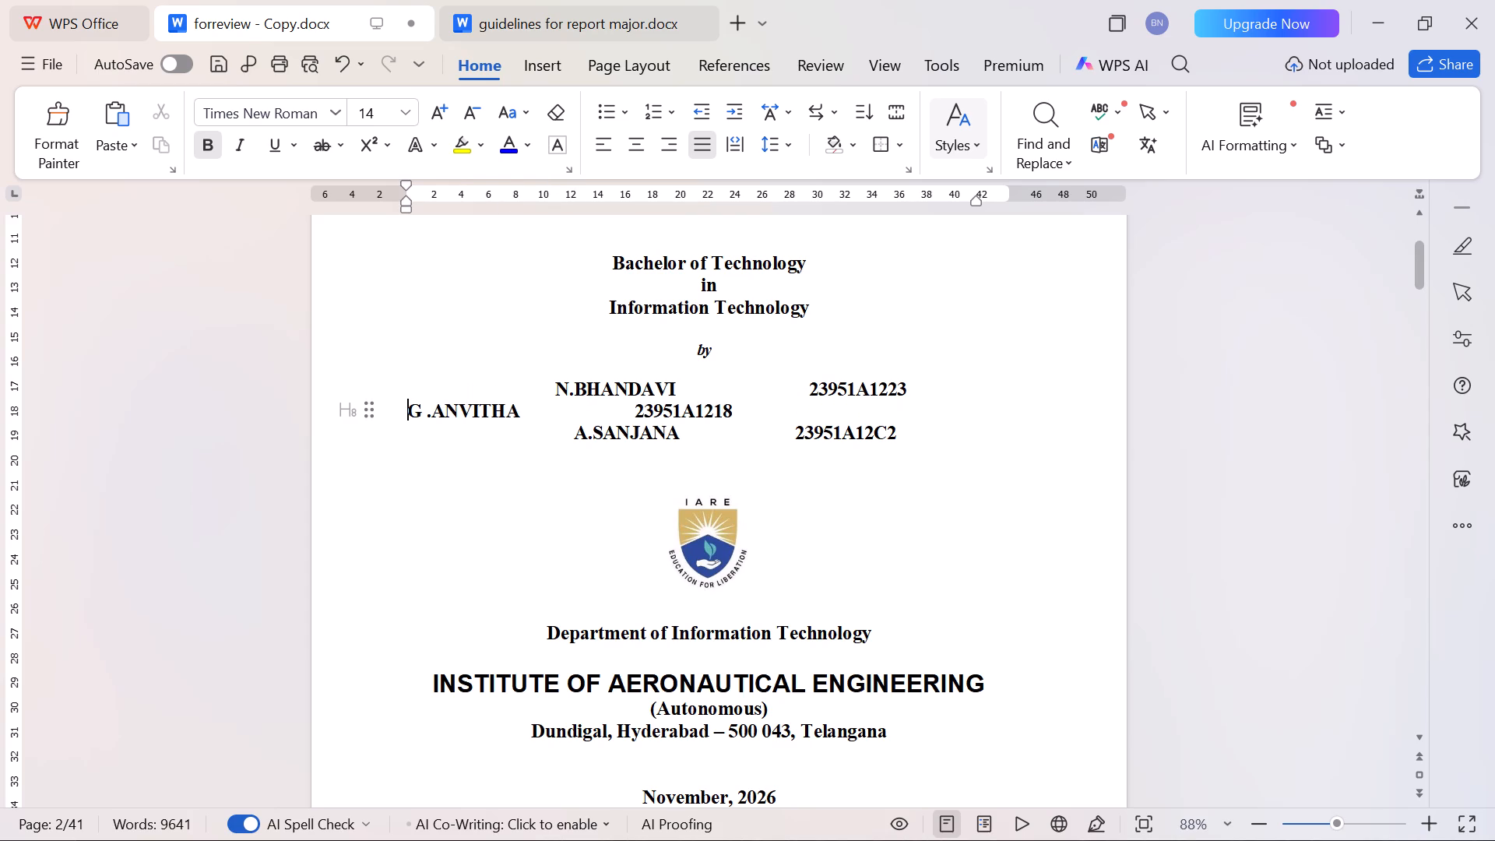
{"action": "key", "text": "Tab"}
{"action": "key", "text": "Tab"}
{"action": "key", "text": "Tab"}
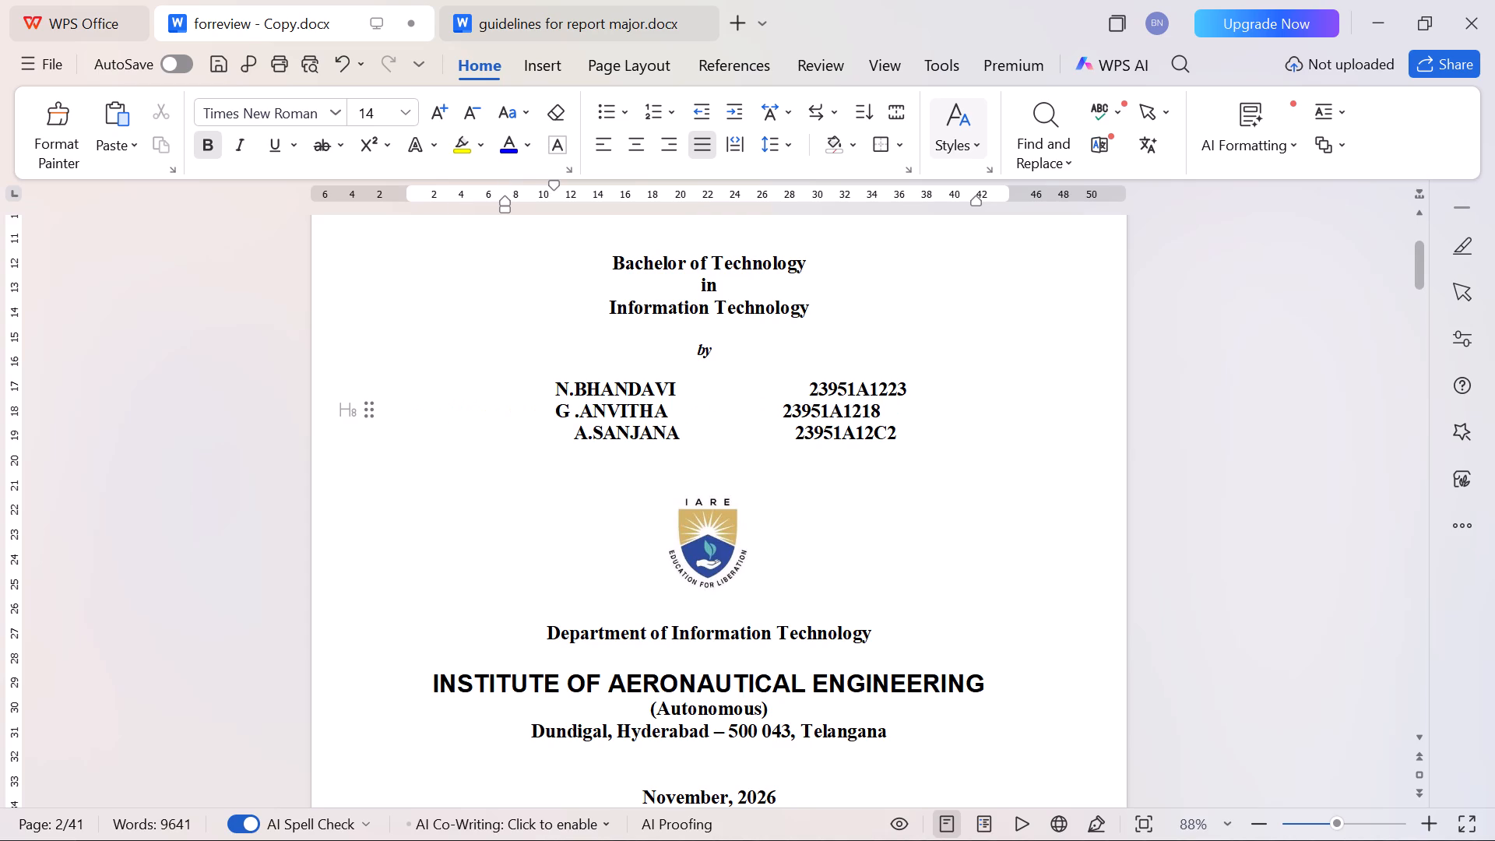
Reset the third author's line indent to three tab steps so the name lines up with the two above.
{"action": "left_click", "coordinate": [579, 433]}
{"action": "key", "text": "BackSpace"}
{"action": "key", "text": "Tab"}
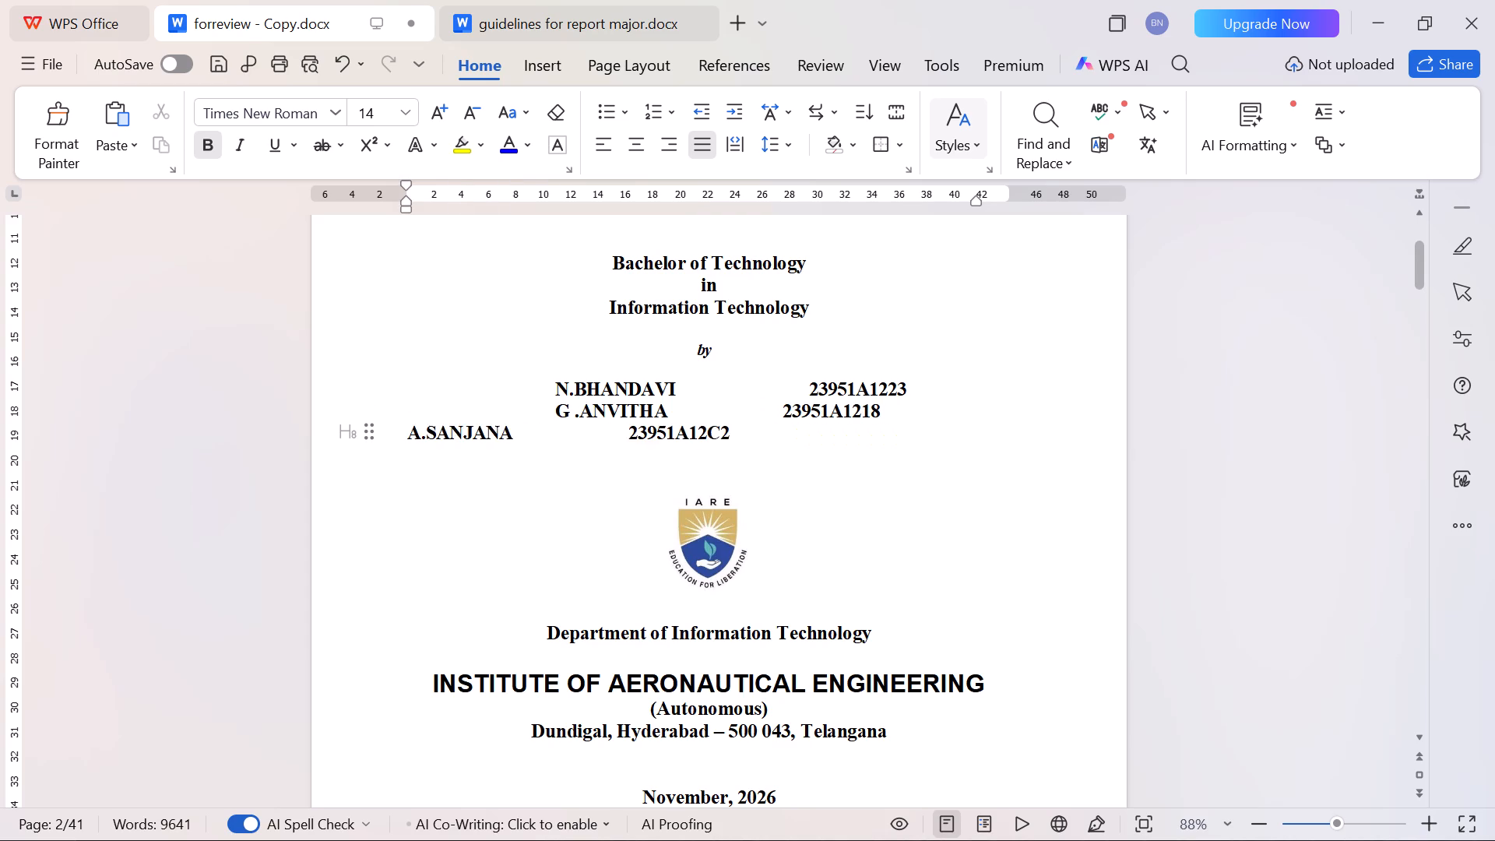
{"action": "key", "text": "Tab"}
{"action": "key", "text": "Tab"}
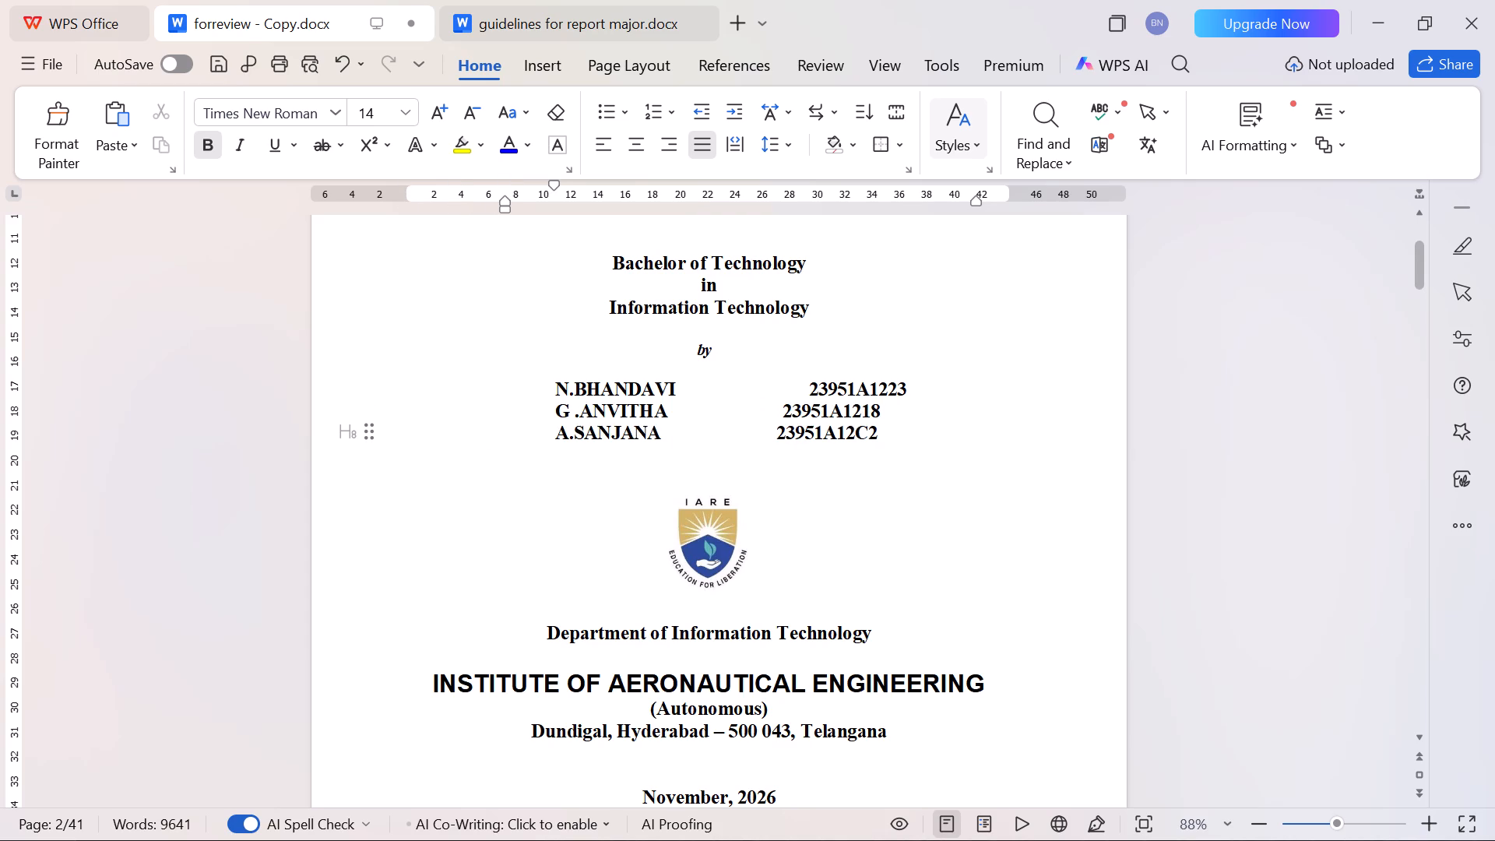
Delete four spaces before the first author's roll number and one before the second author's so the two roll numbers align.
{"action": "left_click", "coordinate": [811, 388]}
{"action": "key", "text": "BackSpace"}
{"action": "key", "text": "BackSpace"}
{"action": "key", "text": "BackSpace"}
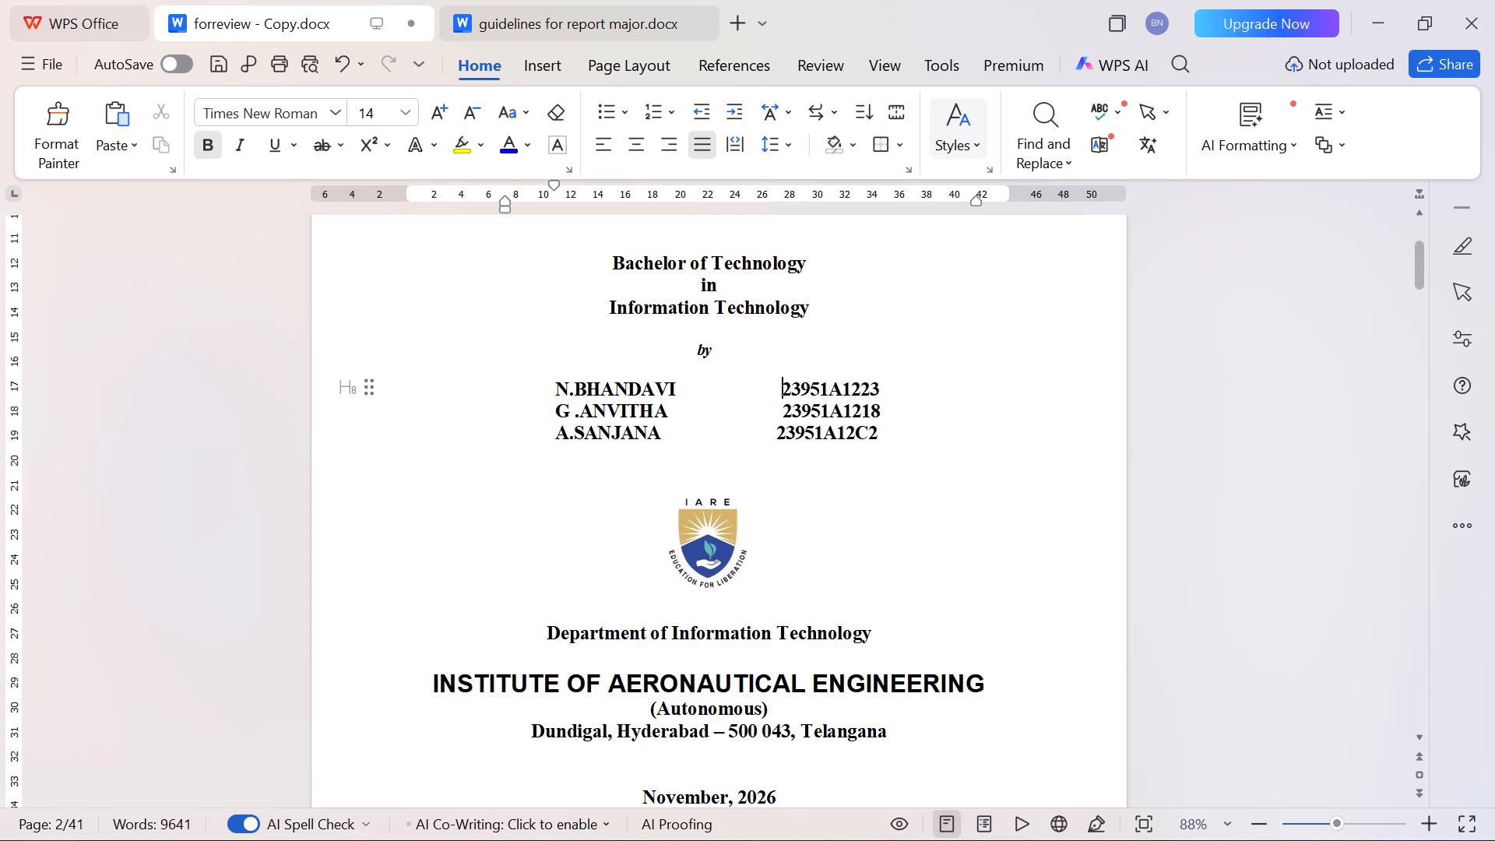
{"action": "key", "text": "BackSpace"}
{"action": "key", "text": "Down"}
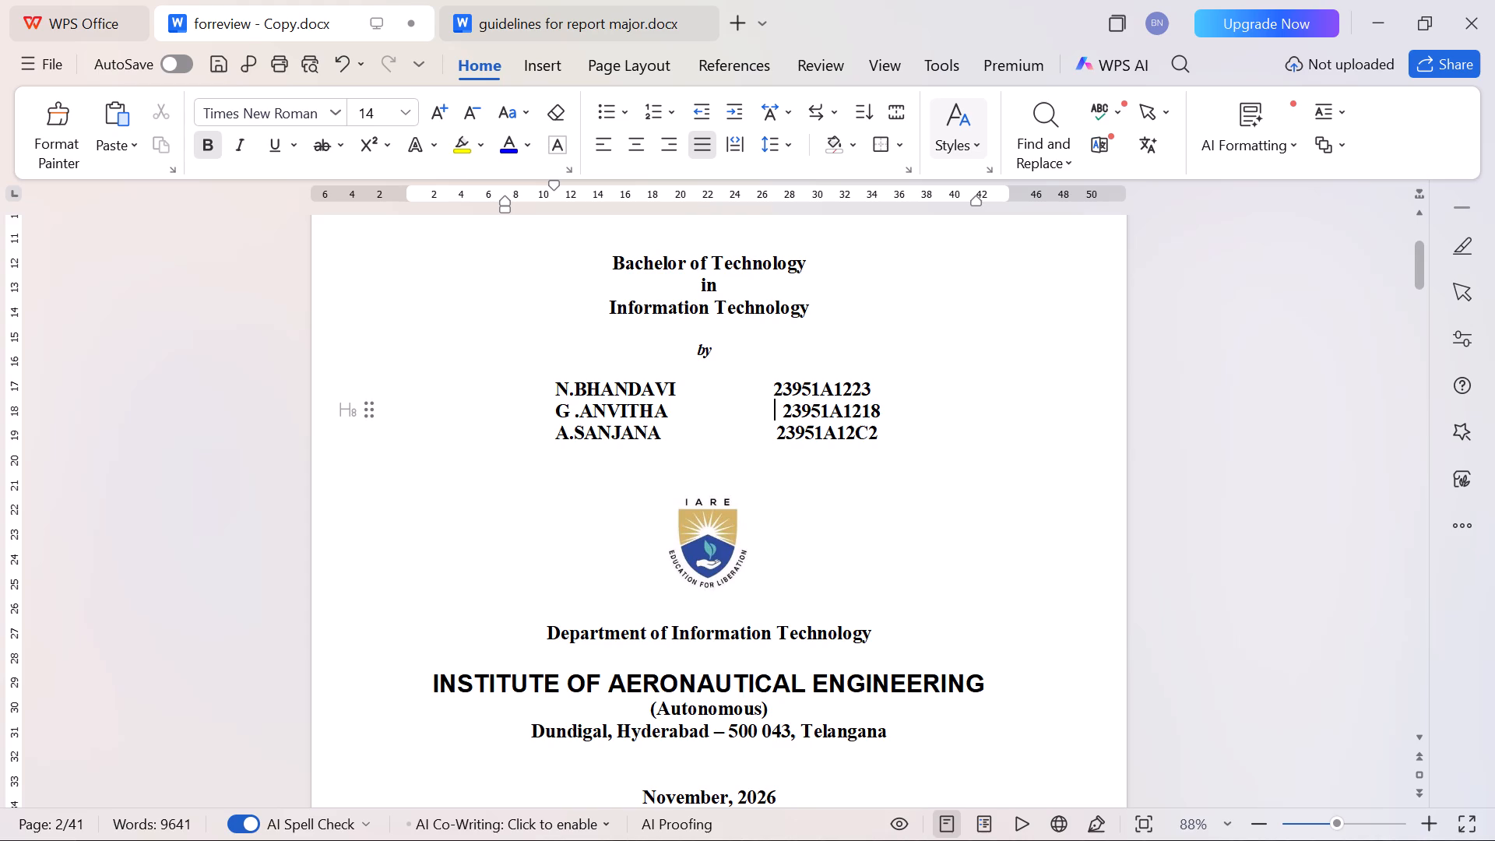
{"action": "key", "text": "Delete"}
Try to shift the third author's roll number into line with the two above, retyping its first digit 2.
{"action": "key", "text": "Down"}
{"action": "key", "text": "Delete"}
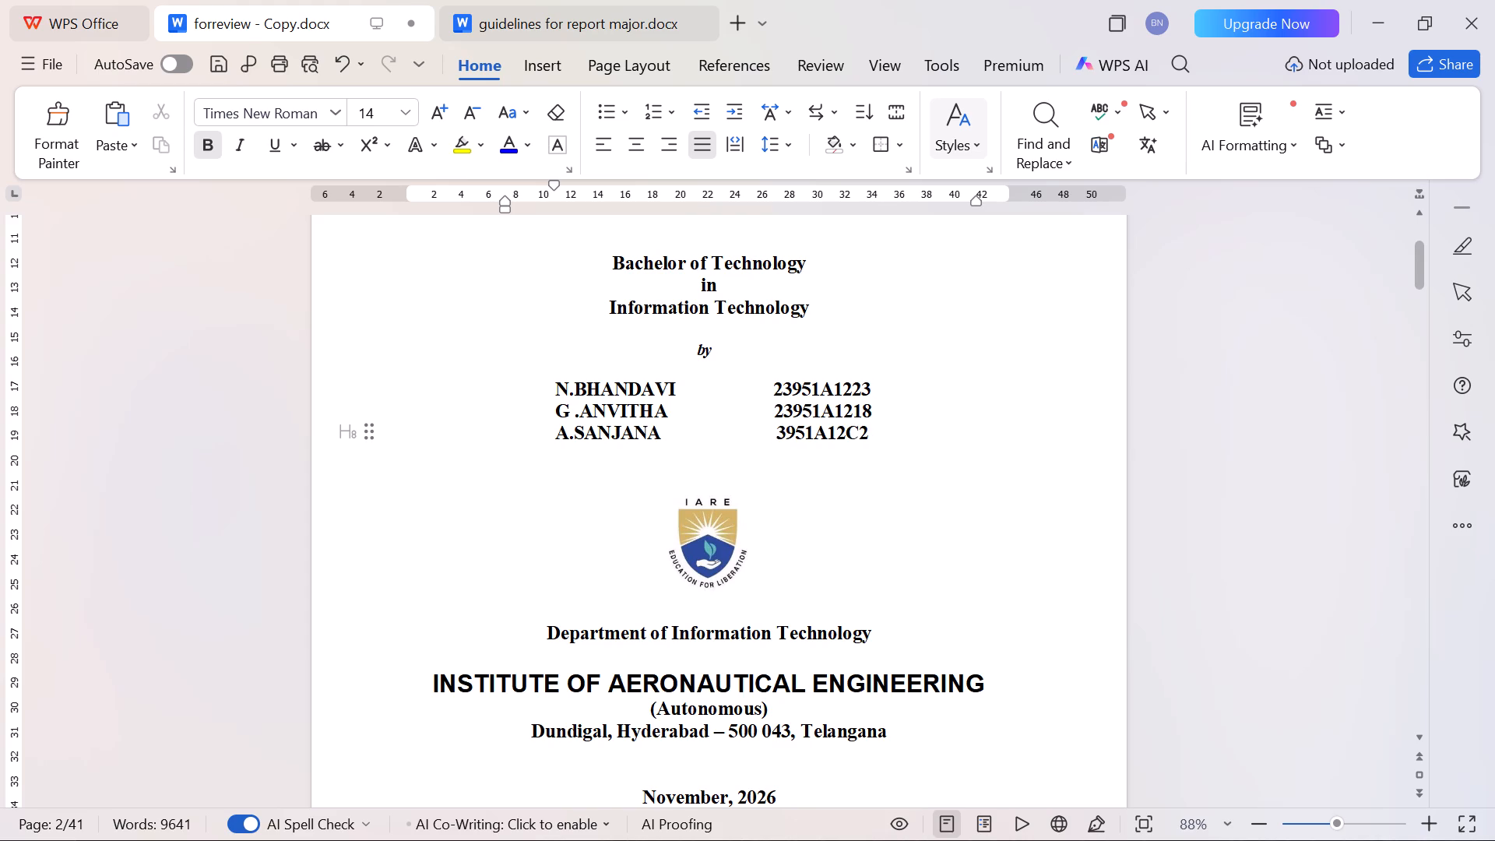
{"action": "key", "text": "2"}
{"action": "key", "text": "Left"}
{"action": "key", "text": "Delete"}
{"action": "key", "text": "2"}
Copy the sample author name's formatting from the guidelines document onto the first author's name with Format Painter.
{"action": "left_click", "coordinate": [568, 29]}
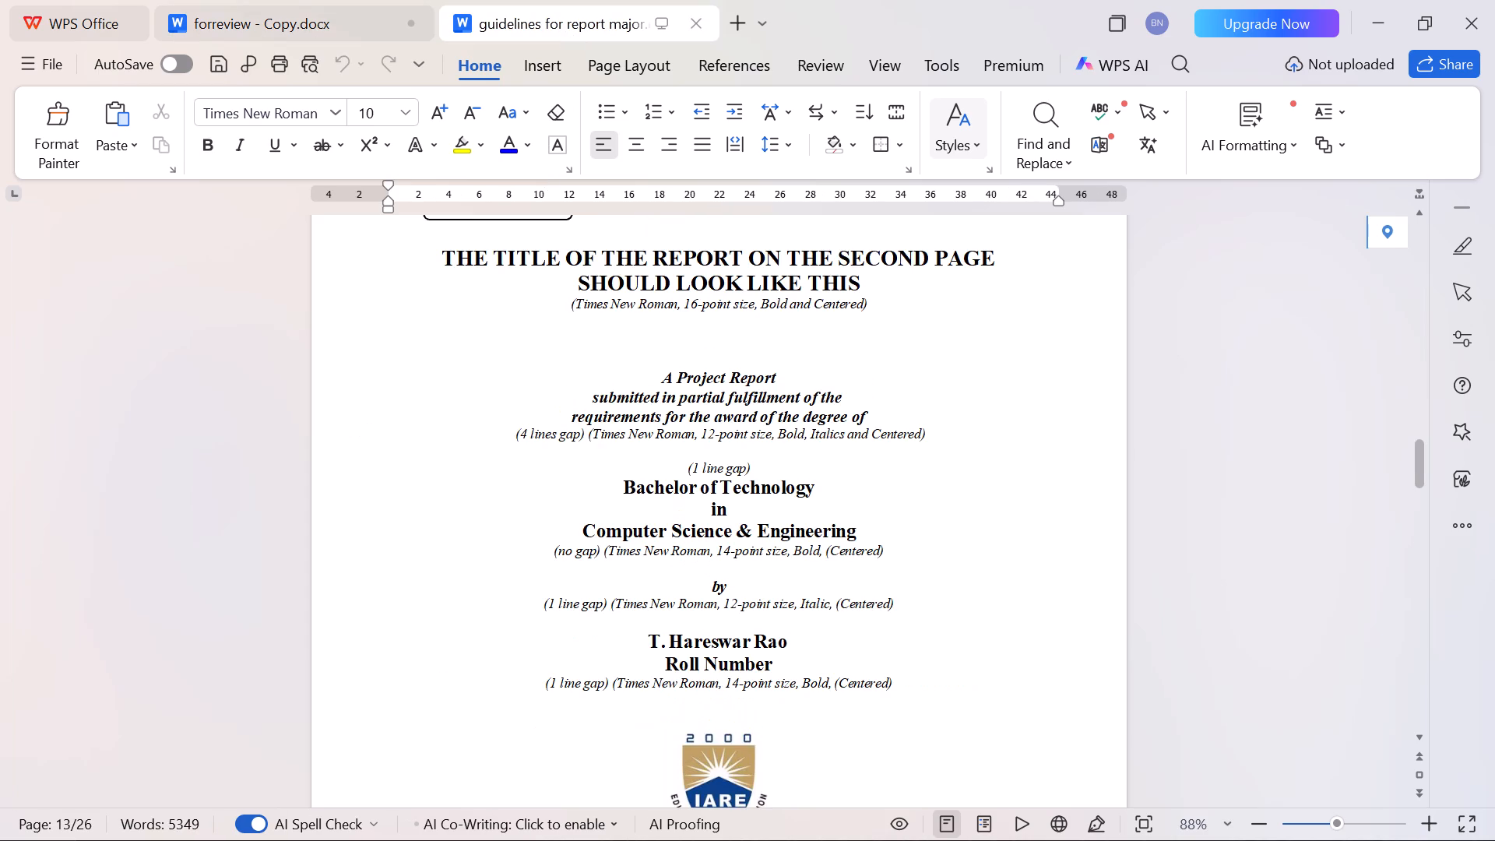
{"action": "scroll", "coordinate": [635, 570], "scroll_direction": "down", "scroll_amount": 1}
{"action": "left_click_drag", "start_coordinate": [646, 583], "coordinate": [778, 584]}
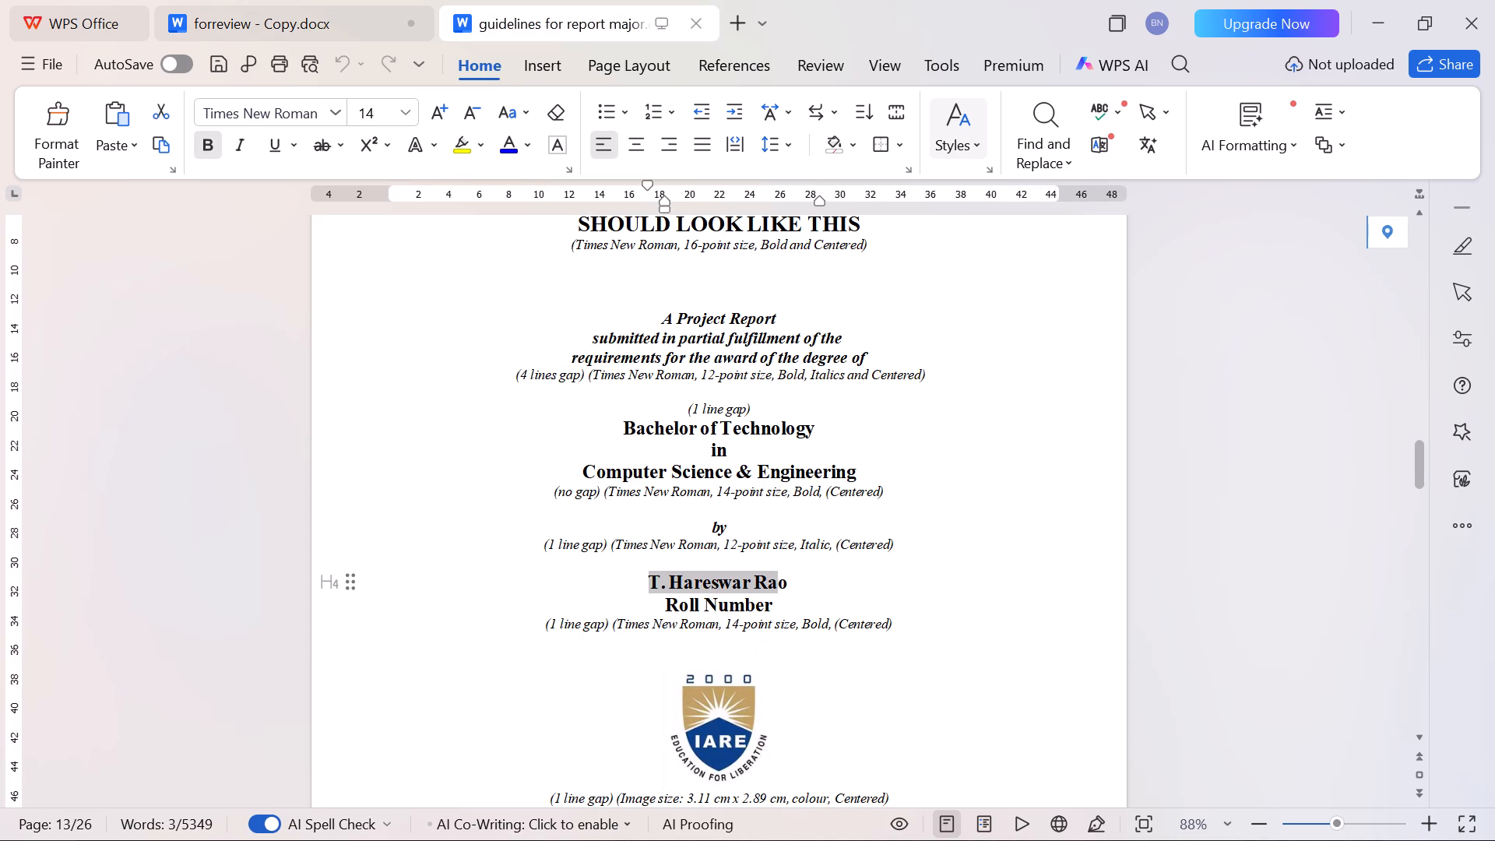
{"action": "left_click_drag", "start_coordinate": [778, 584], "coordinate": [786, 584]}
{"action": "left_click", "coordinate": [54, 143]}
{"action": "left_click", "coordinate": [278, 28]}
{"action": "left_click_drag", "start_coordinate": [558, 387], "coordinate": [676, 385]}
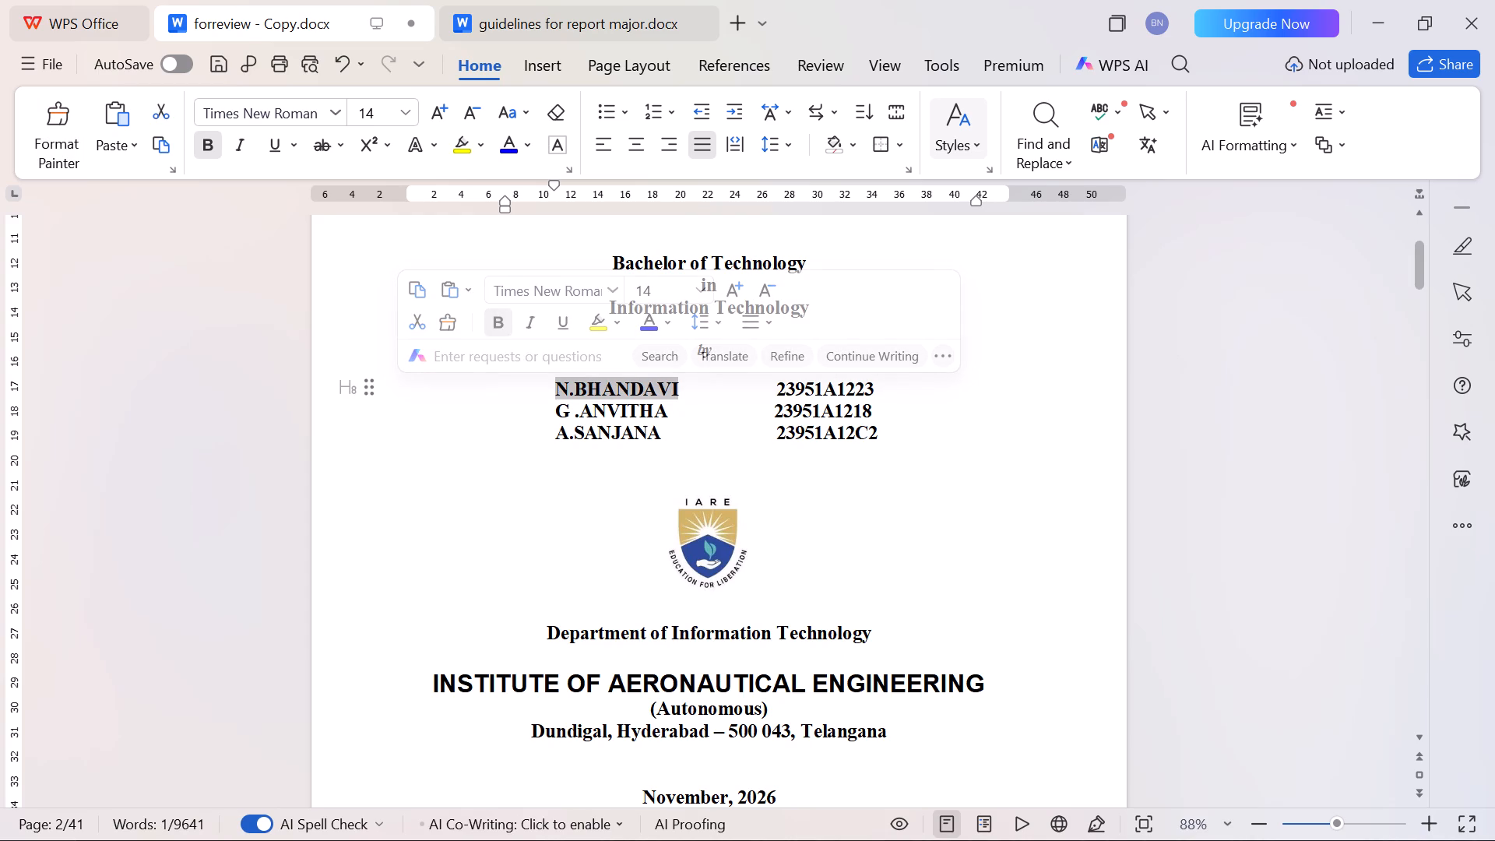
{"action": "left_click", "coordinate": [667, 412]}
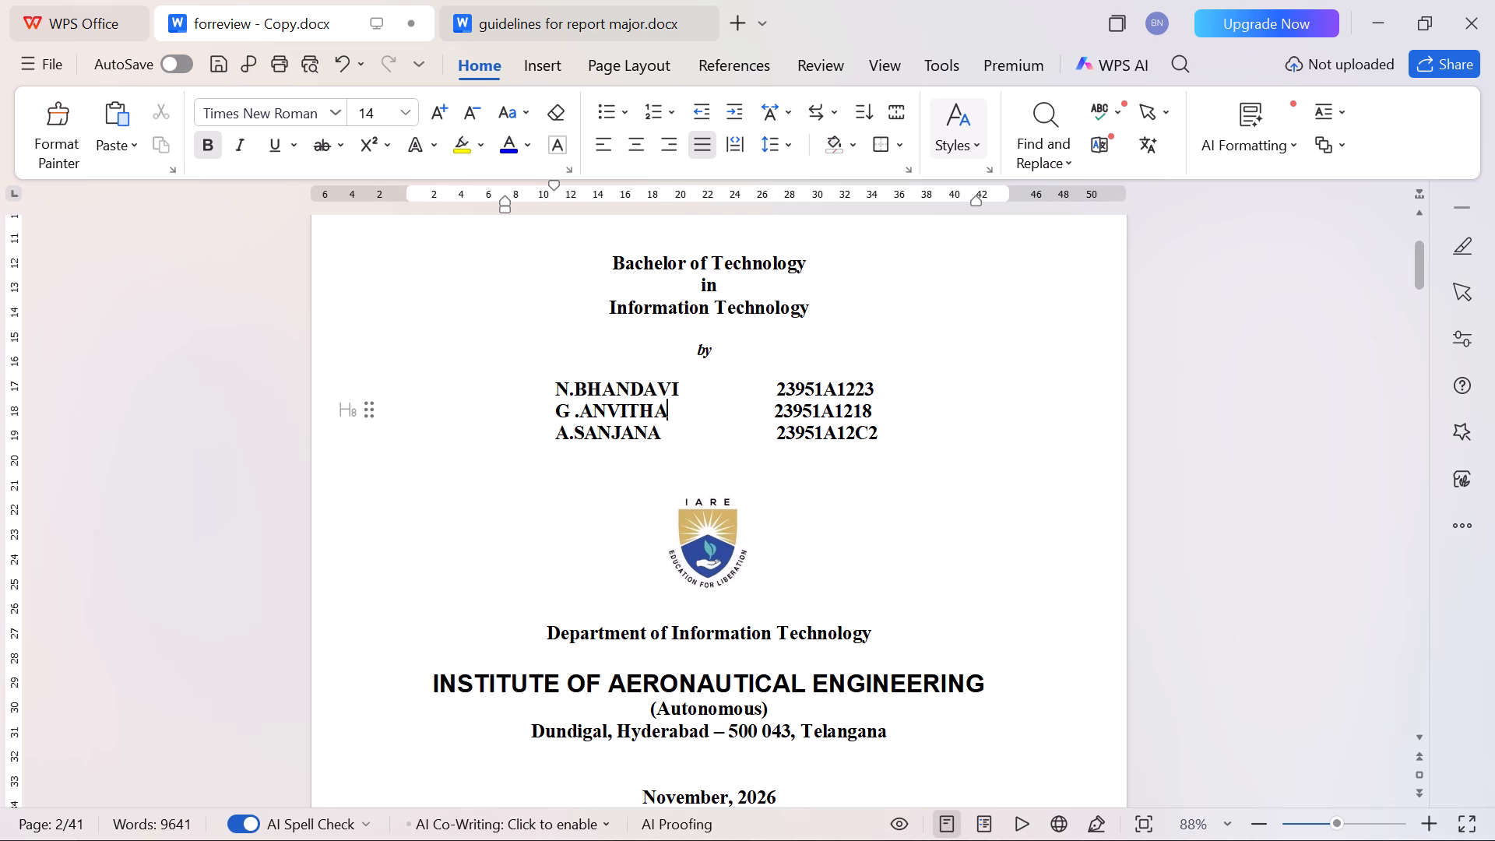
Apply the guidelines document's sample author name formatting to the second author's name with Format Painter.
{"action": "left_click", "coordinate": [569, 24]}
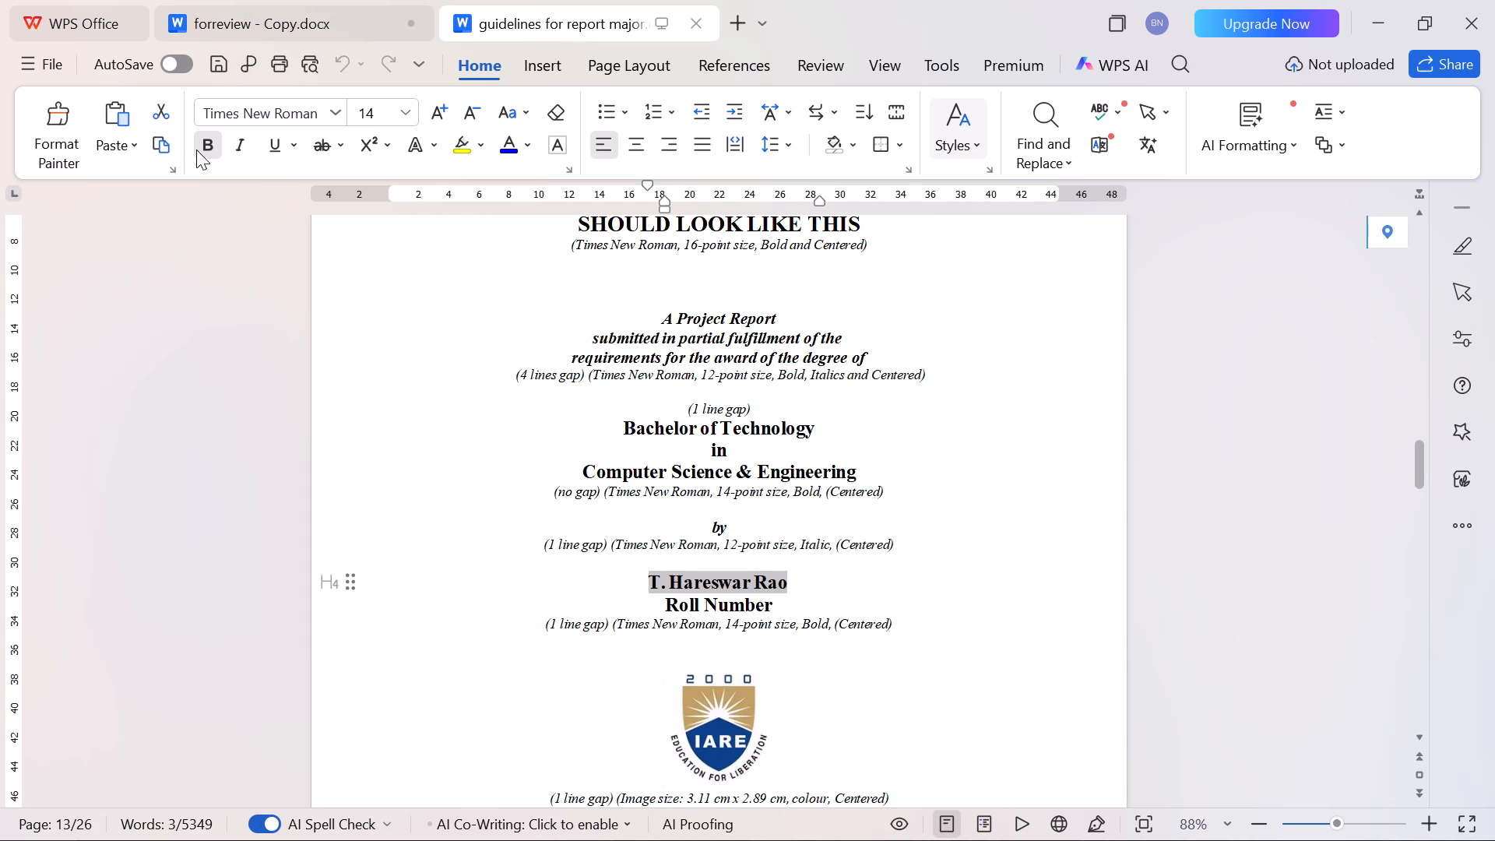
{"action": "left_click", "coordinate": [44, 127]}
{"action": "left_click", "coordinate": [282, 9]}
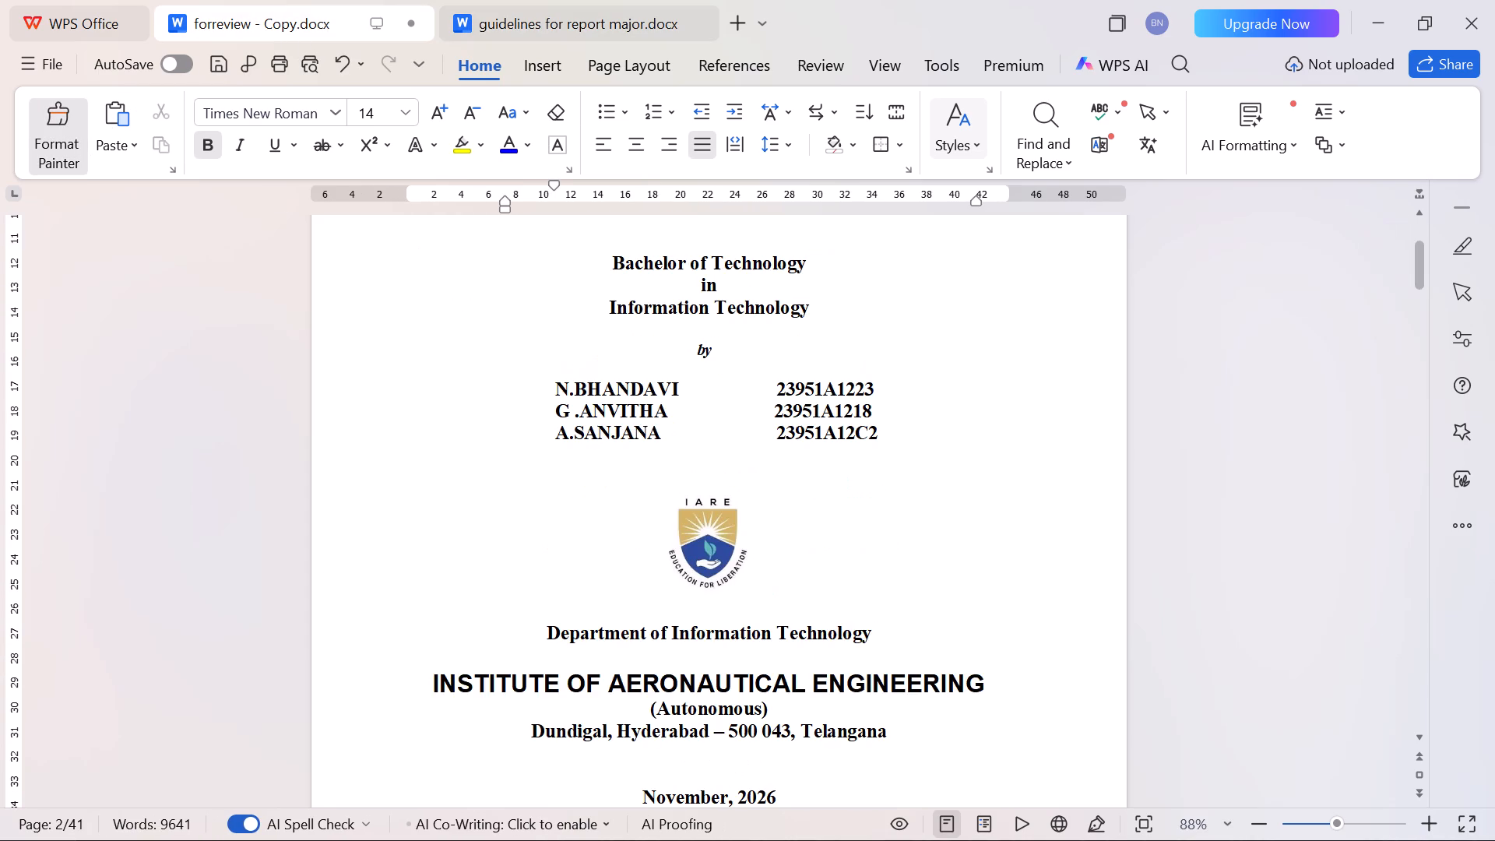
{"action": "left_click_drag", "start_coordinate": [557, 407], "coordinate": [669, 417]}
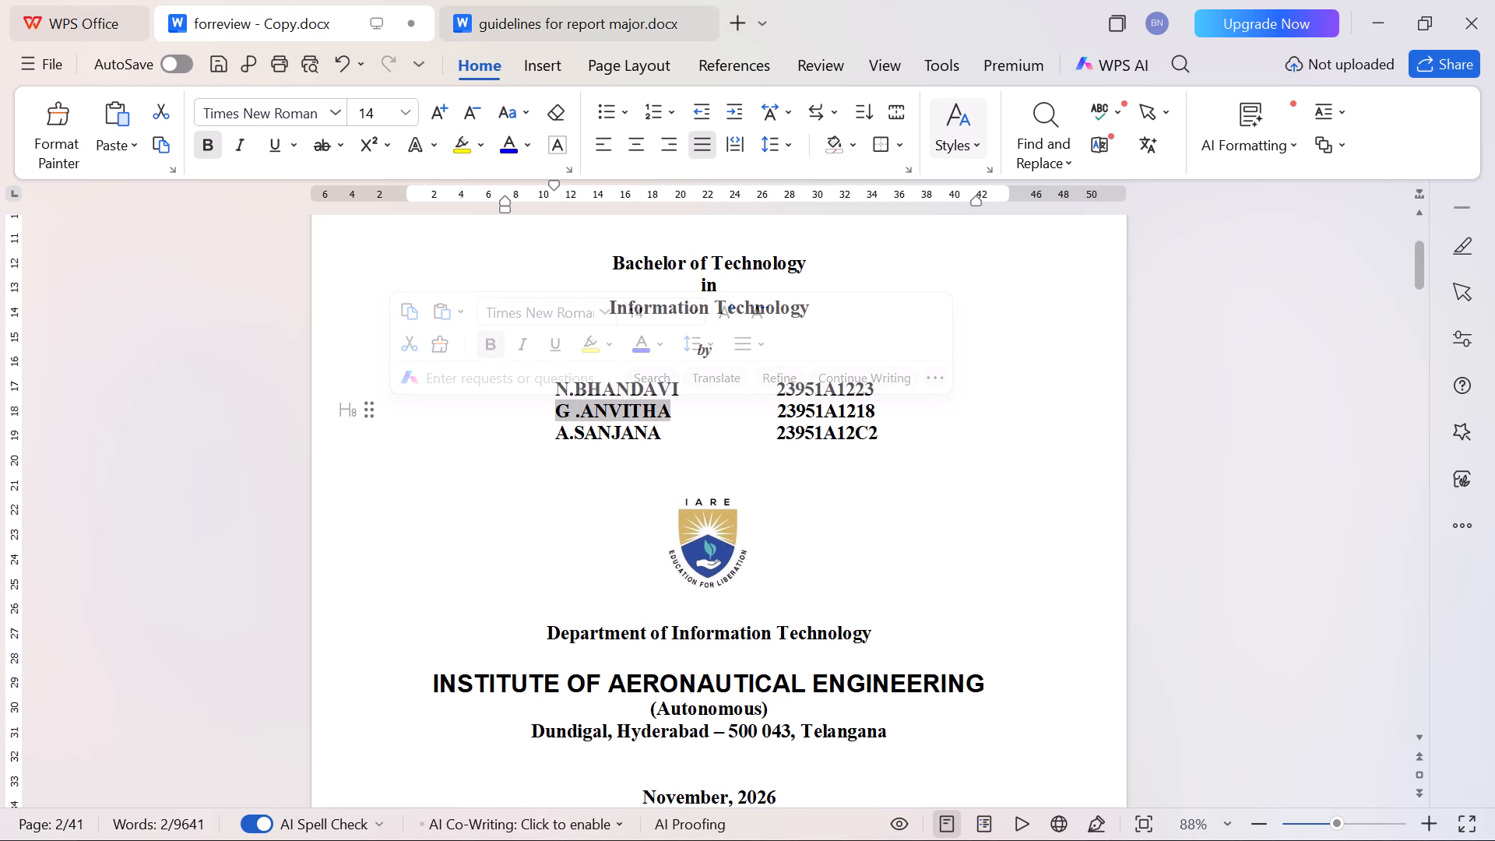
Apply the guidelines document's sample author name formatting to the third author's name with Format Painter.
{"action": "left_click", "coordinate": [505, 12]}
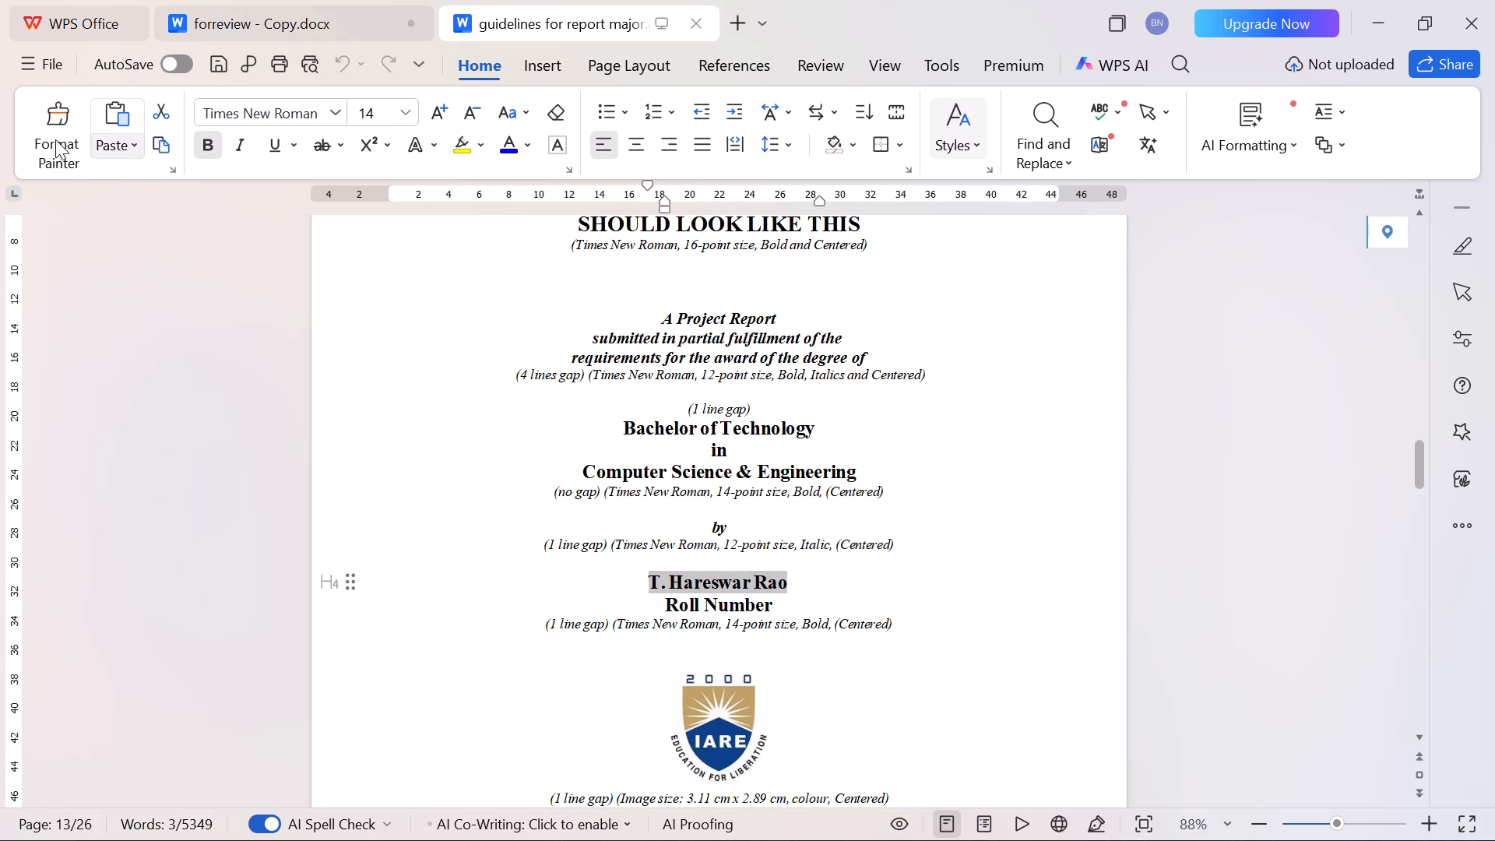
{"action": "left_click", "coordinate": [41, 127]}
{"action": "left_click", "coordinate": [249, 17]}
{"action": "left_click_drag", "start_coordinate": [554, 436], "coordinate": [657, 437]}
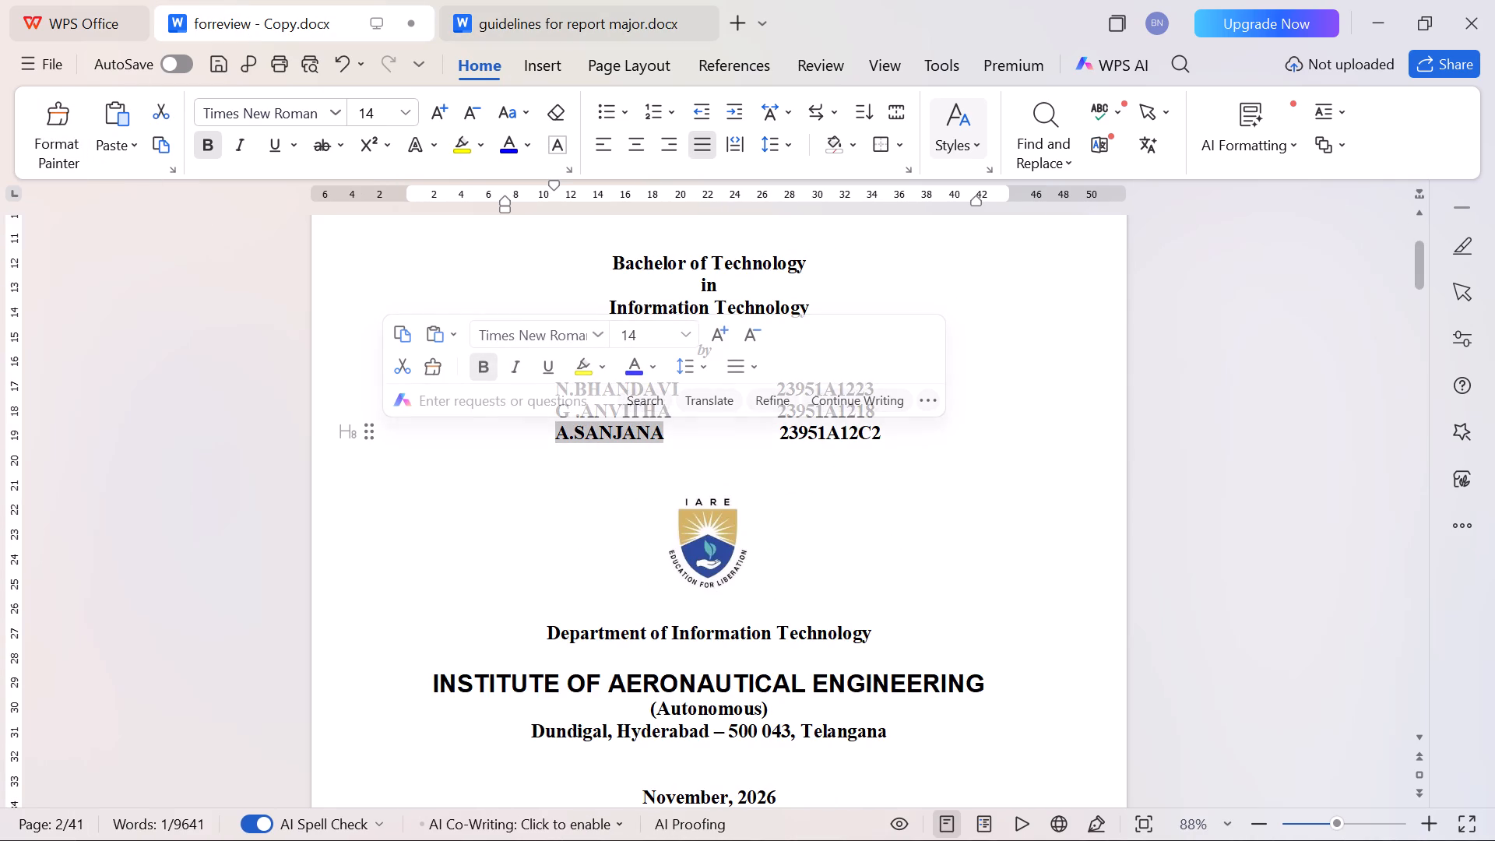
{"action": "left_click", "coordinate": [711, 444]}
Copy the formatting of the sample "Roll Number" line in the guidelines document onto the first author's roll number.
{"action": "left_click", "coordinate": [573, 0]}
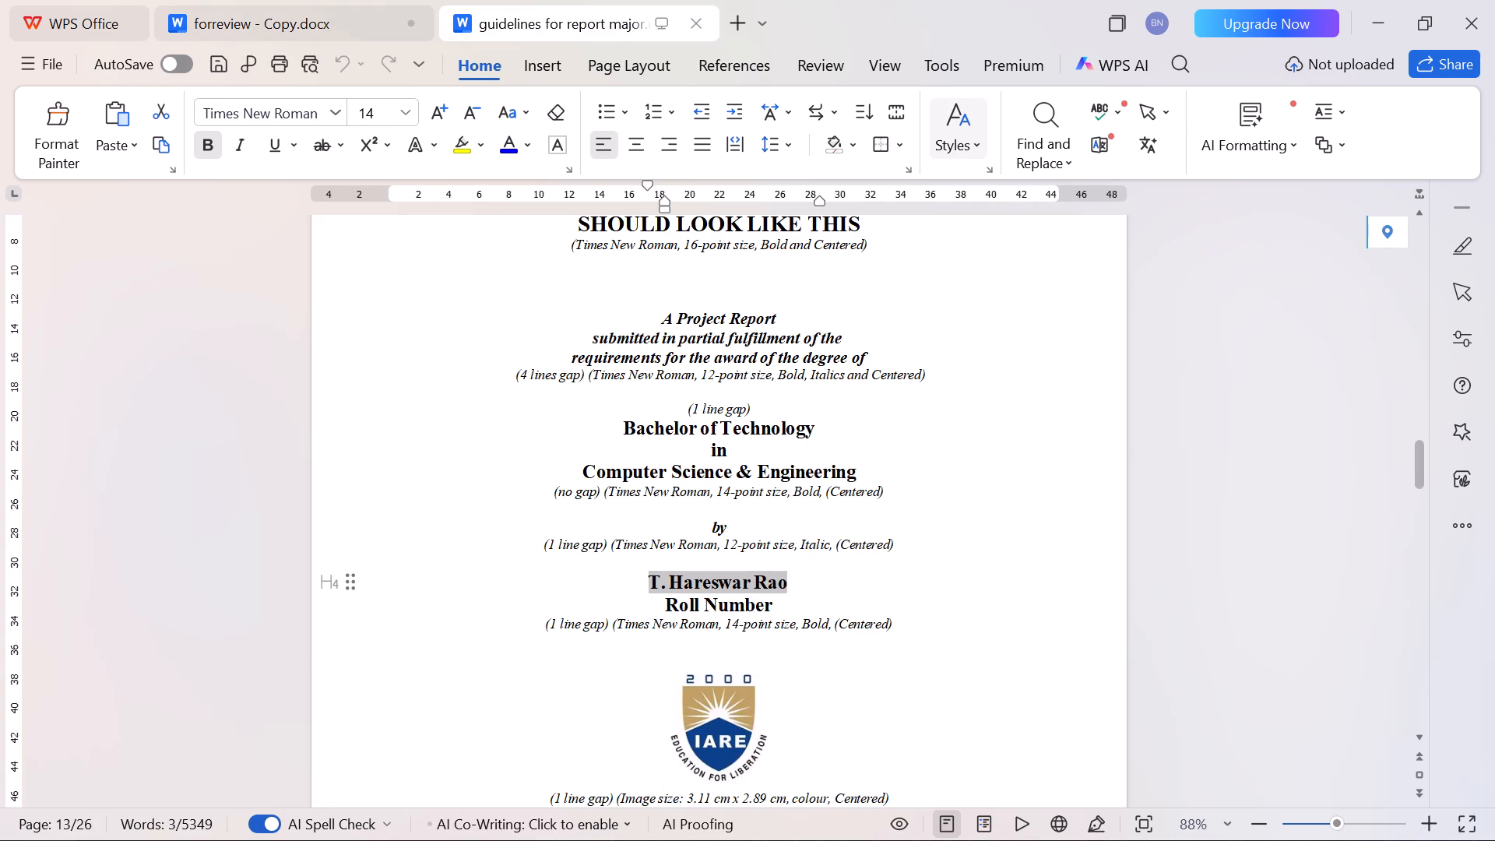
{"action": "left_click_drag", "start_coordinate": [662, 606], "coordinate": [771, 606]}
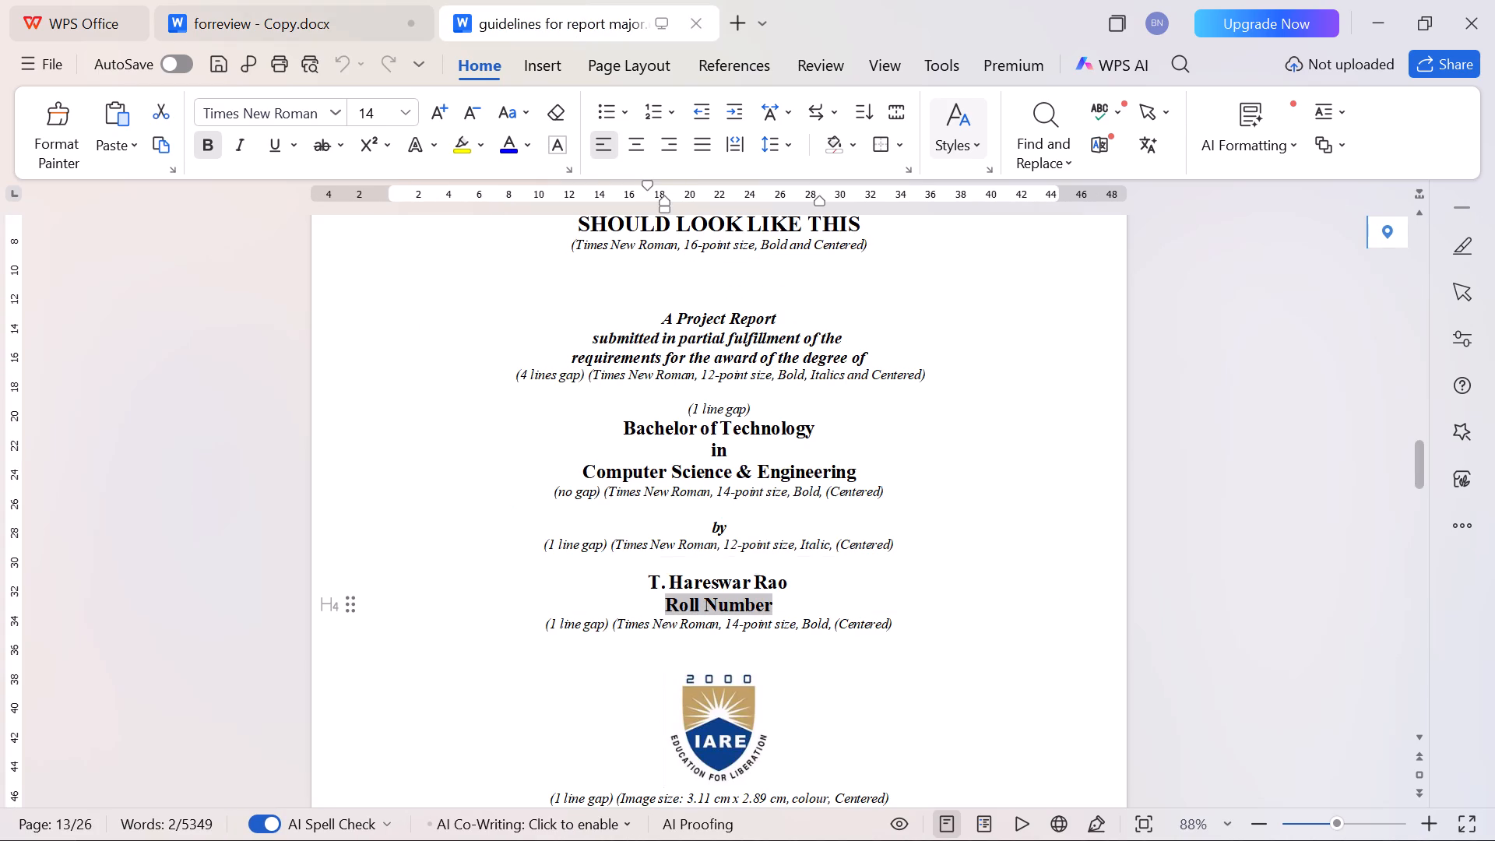
{"action": "left_click", "coordinate": [54, 131]}
{"action": "left_click", "coordinate": [283, 30]}
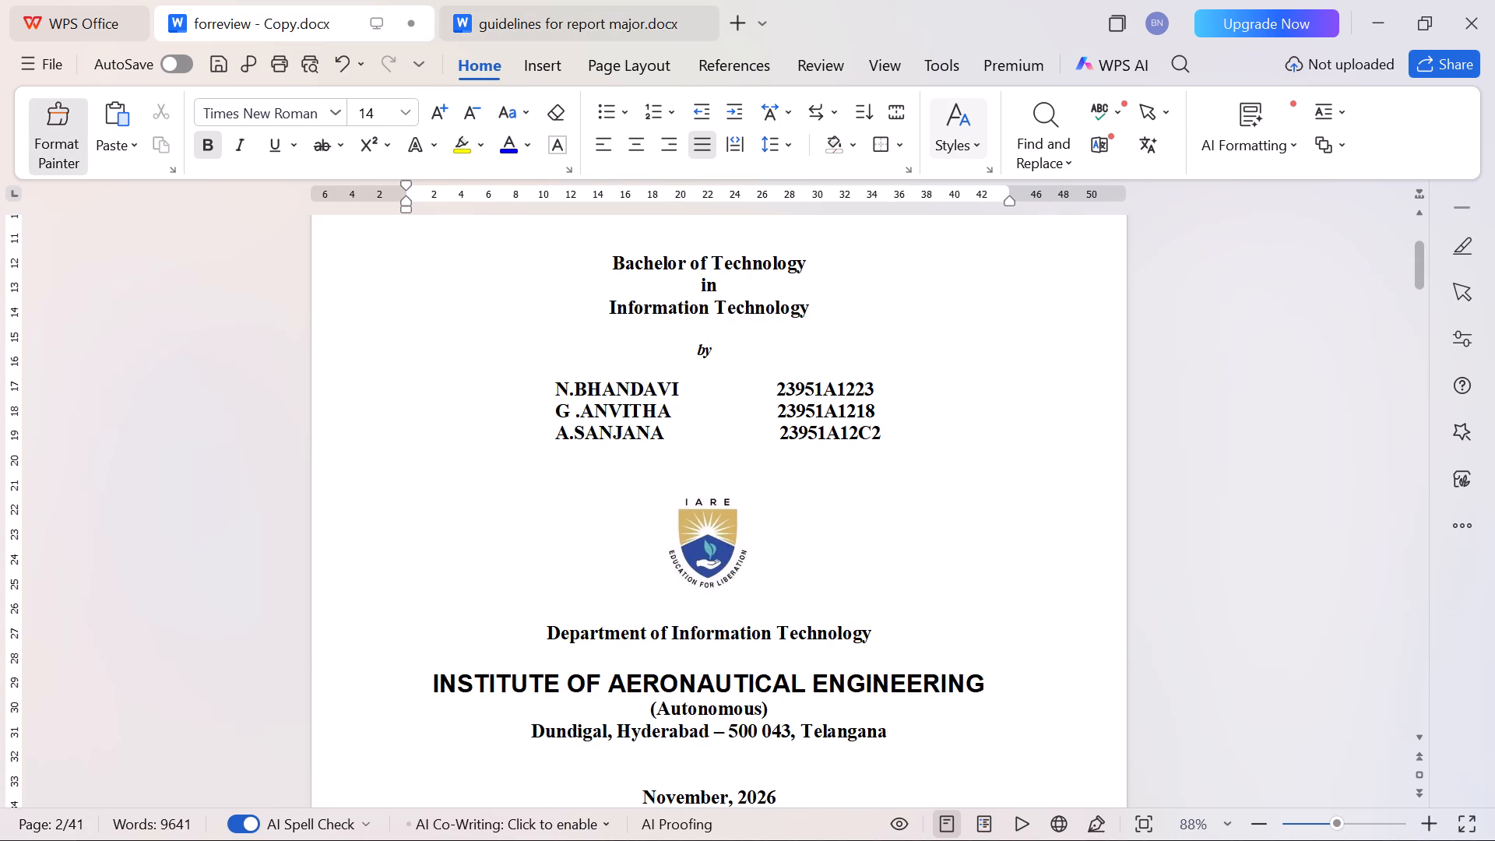
{"action": "left_click_drag", "start_coordinate": [776, 390], "coordinate": [874, 390]}
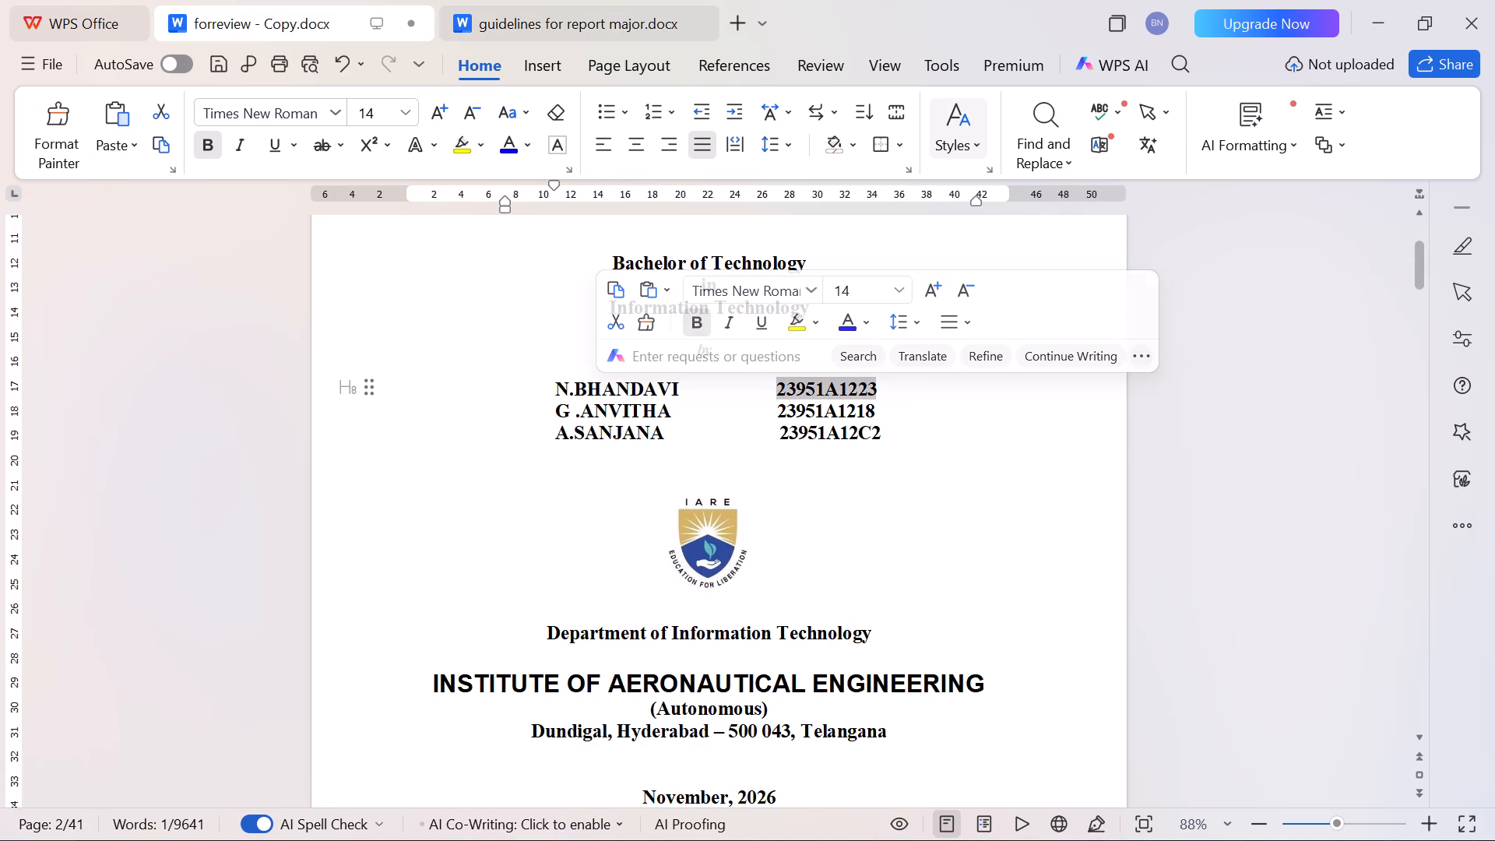
Apply the guidelines document's "Roll Number" formatting to the second author's roll number with Format Painter.
{"action": "left_click", "coordinate": [441, 0]}
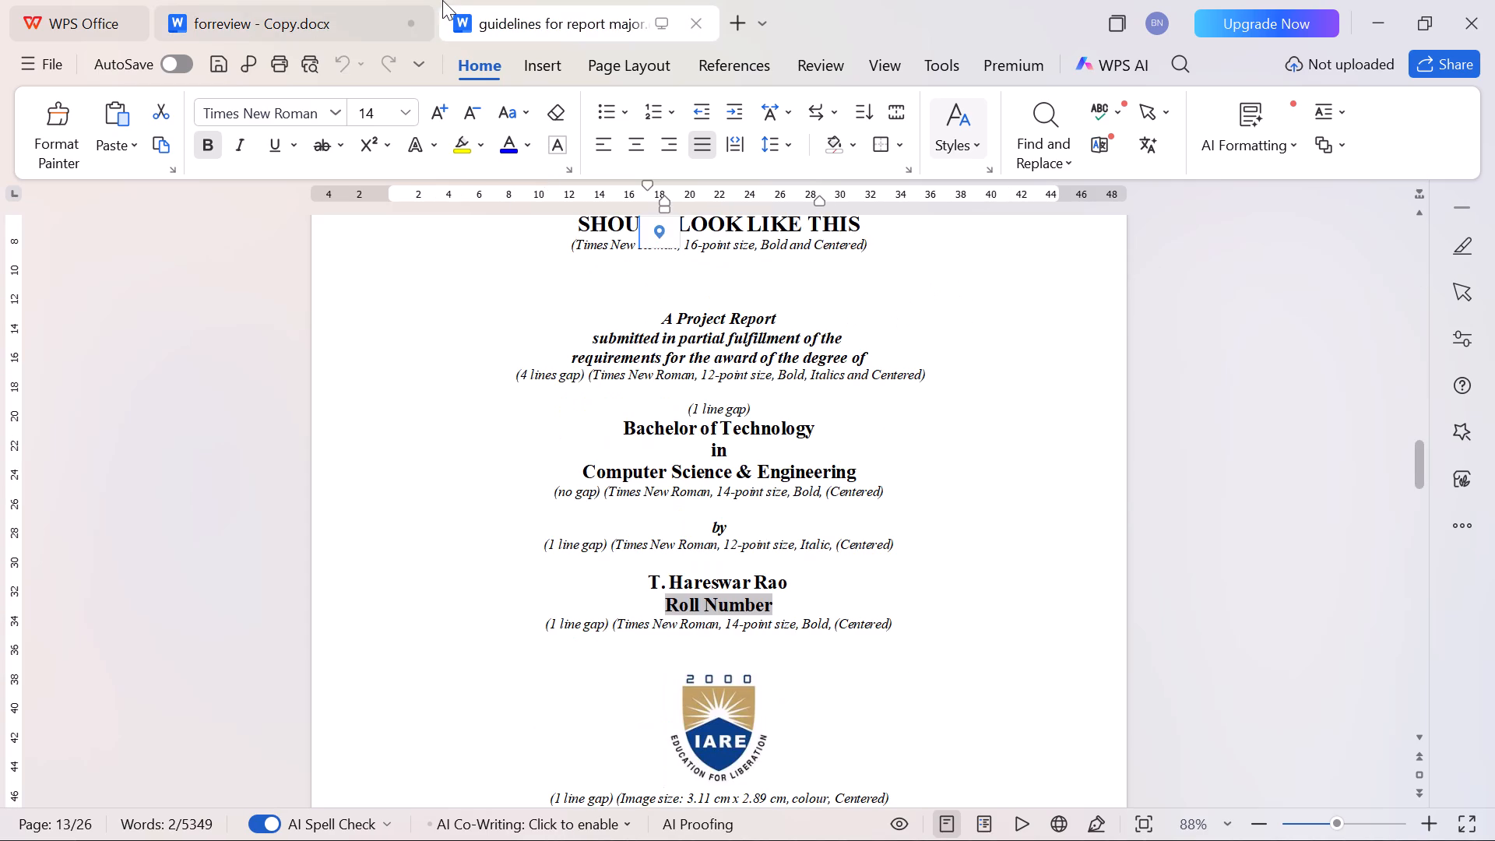
{"action": "left_click", "coordinate": [81, 129]}
{"action": "left_click", "coordinate": [244, 10]}
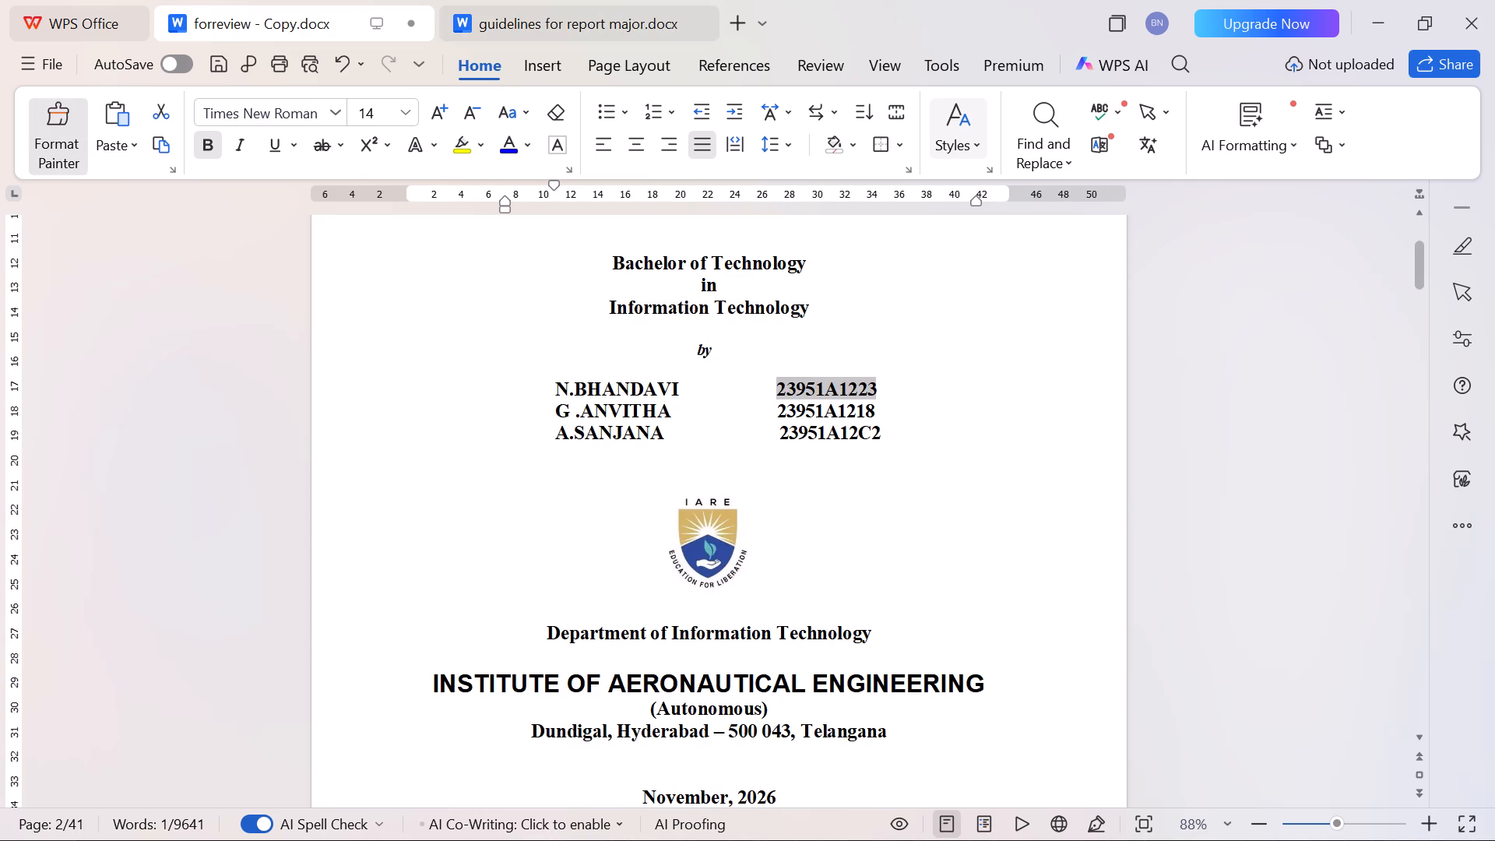
{"action": "left_click_drag", "start_coordinate": [779, 414], "coordinate": [881, 417]}
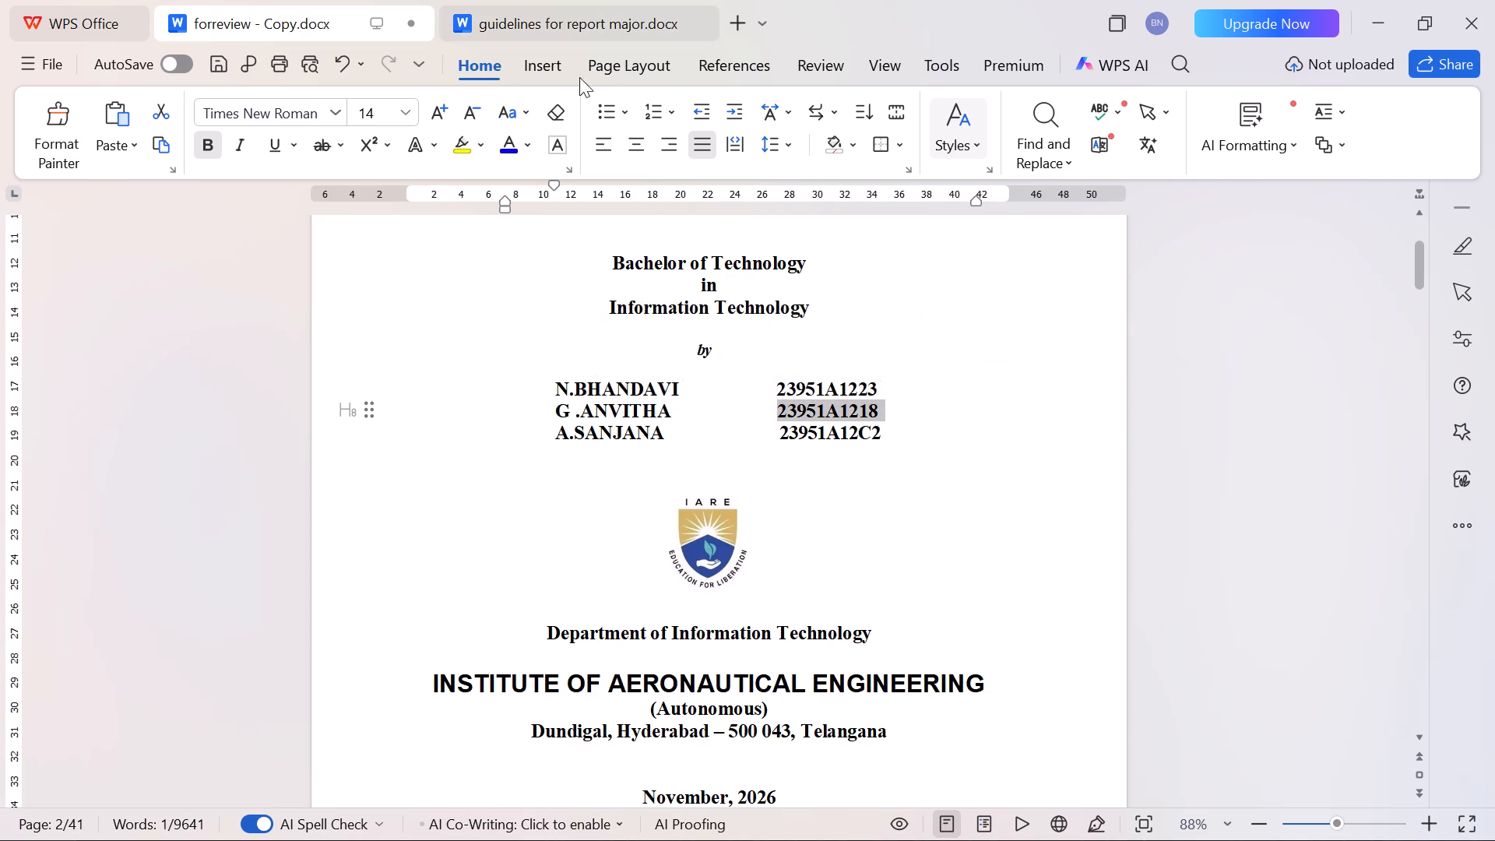
Apply the guidelines document's "Roll Number" formatting to the third author's roll number with Format Painter.
{"action": "left_click", "coordinate": [573, 13]}
{"action": "left_click", "coordinate": [42, 131]}
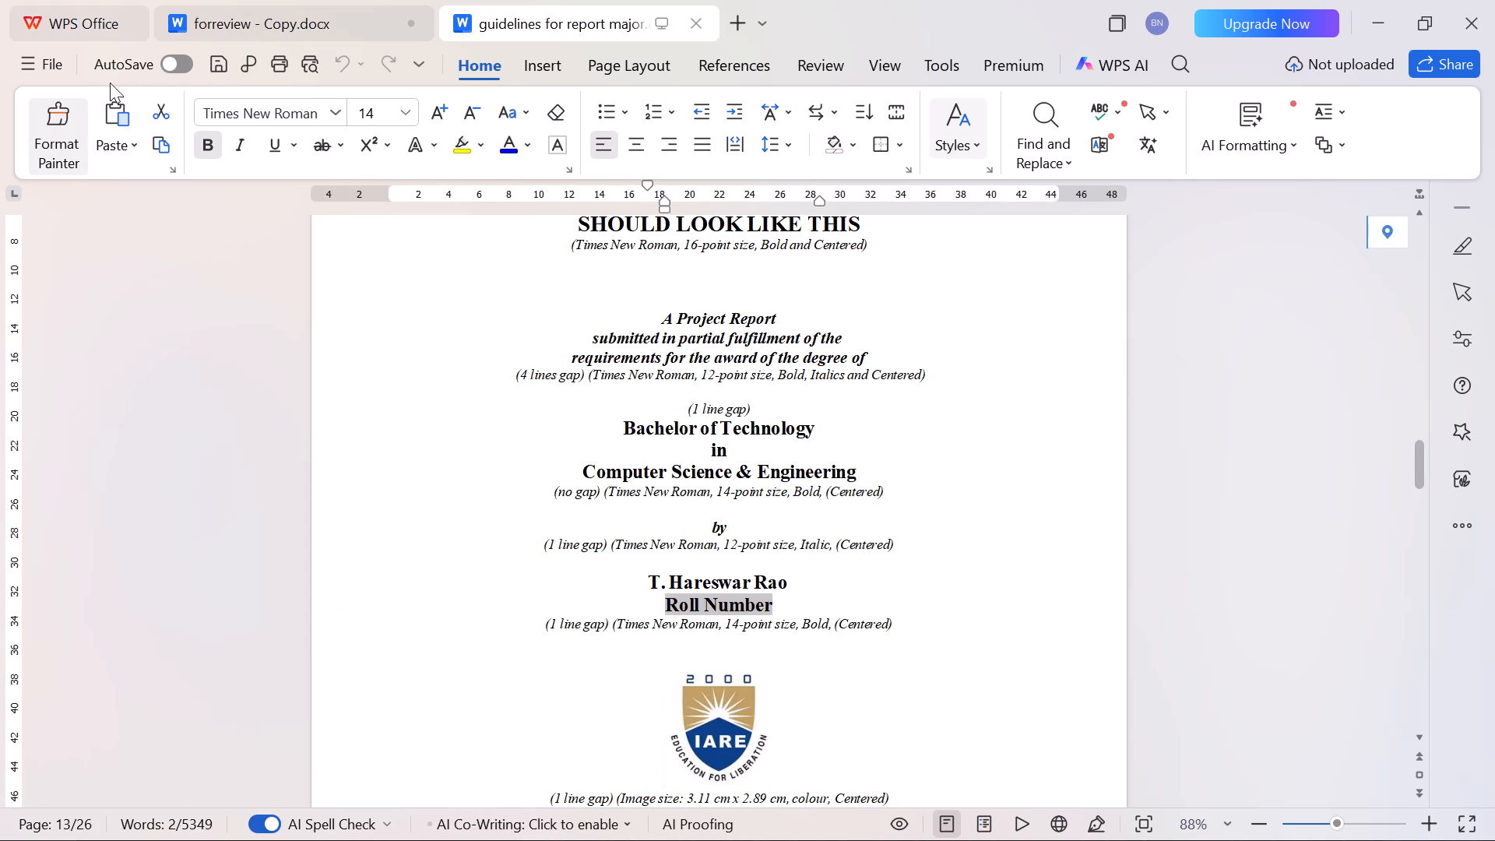
{"action": "left_click", "coordinate": [219, 19]}
{"action": "left_click_drag", "start_coordinate": [778, 439], "coordinate": [878, 438]}
{"action": "left_click", "coordinate": [748, 462]}
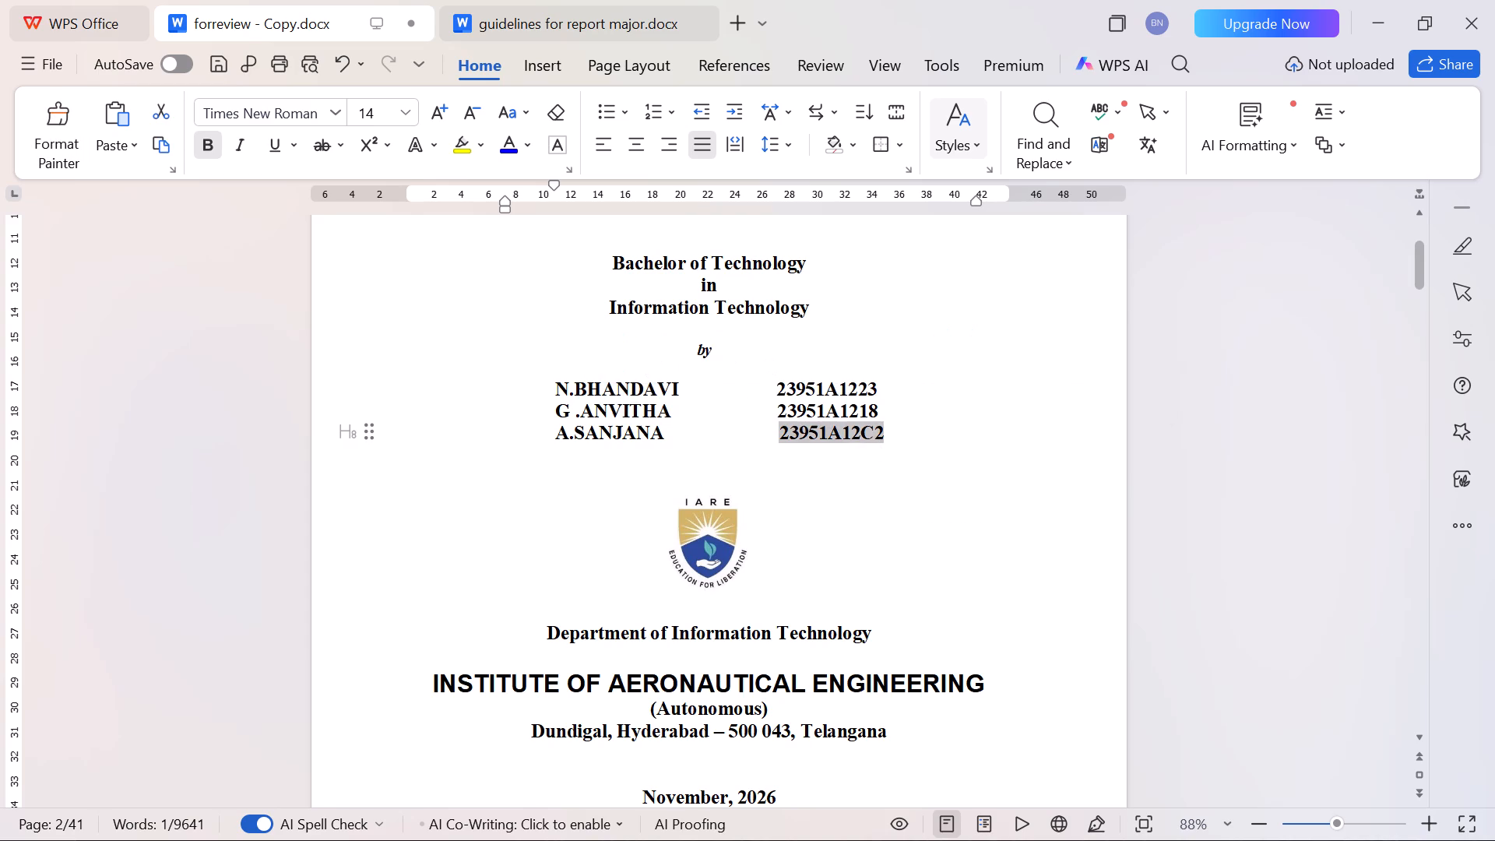
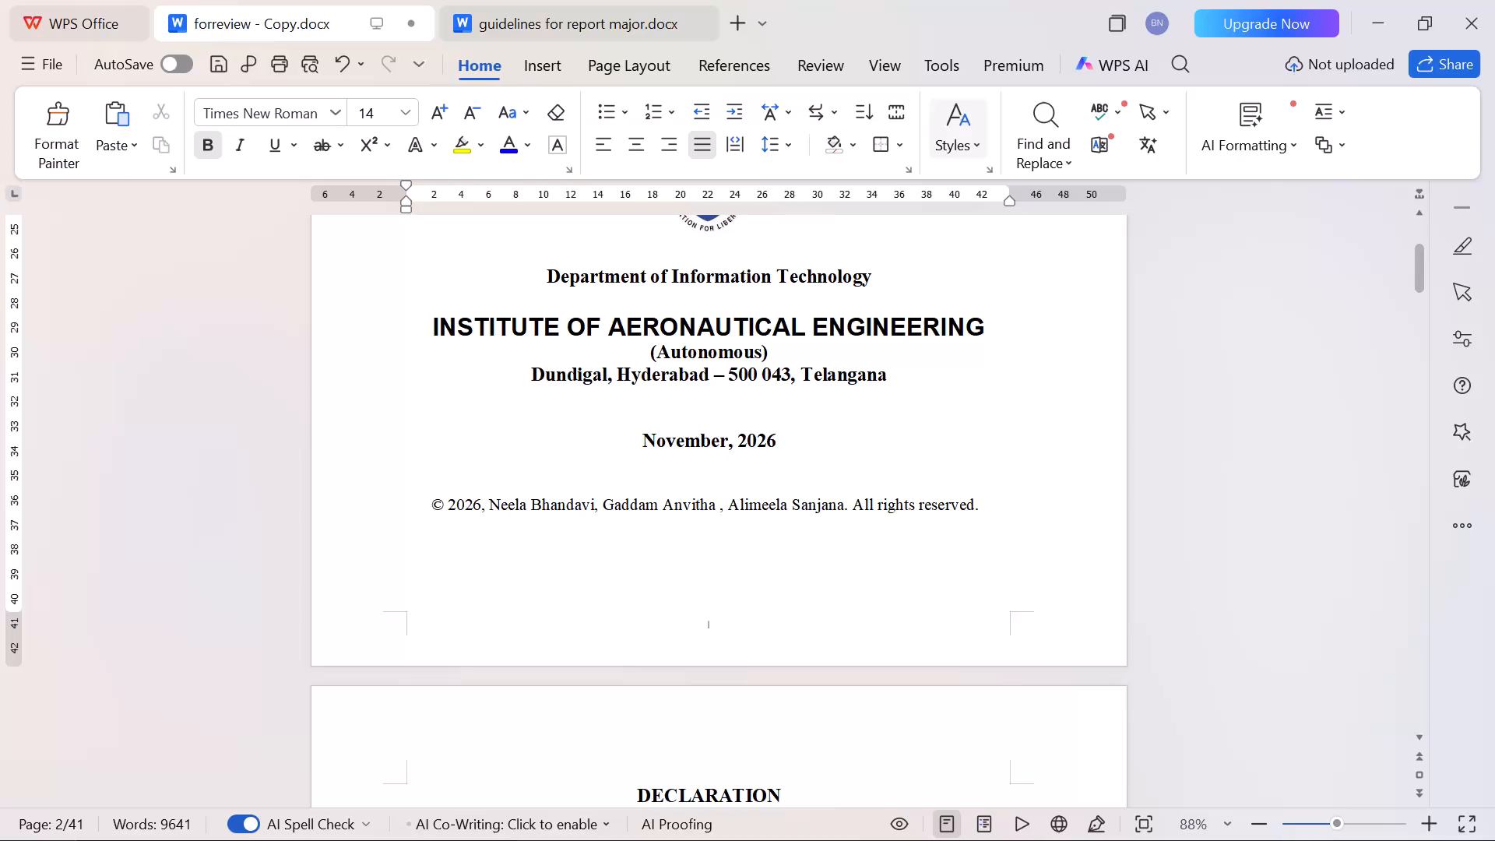
Save the report document.
{"action": "key", "text": "ctrl+s"}
Check the lower part of the sample title page in the guidelines document, from the author lines to the copyright line.
{"action": "left_click", "coordinate": [513, 0]}
{"action": "left_click", "coordinate": [807, 635]}
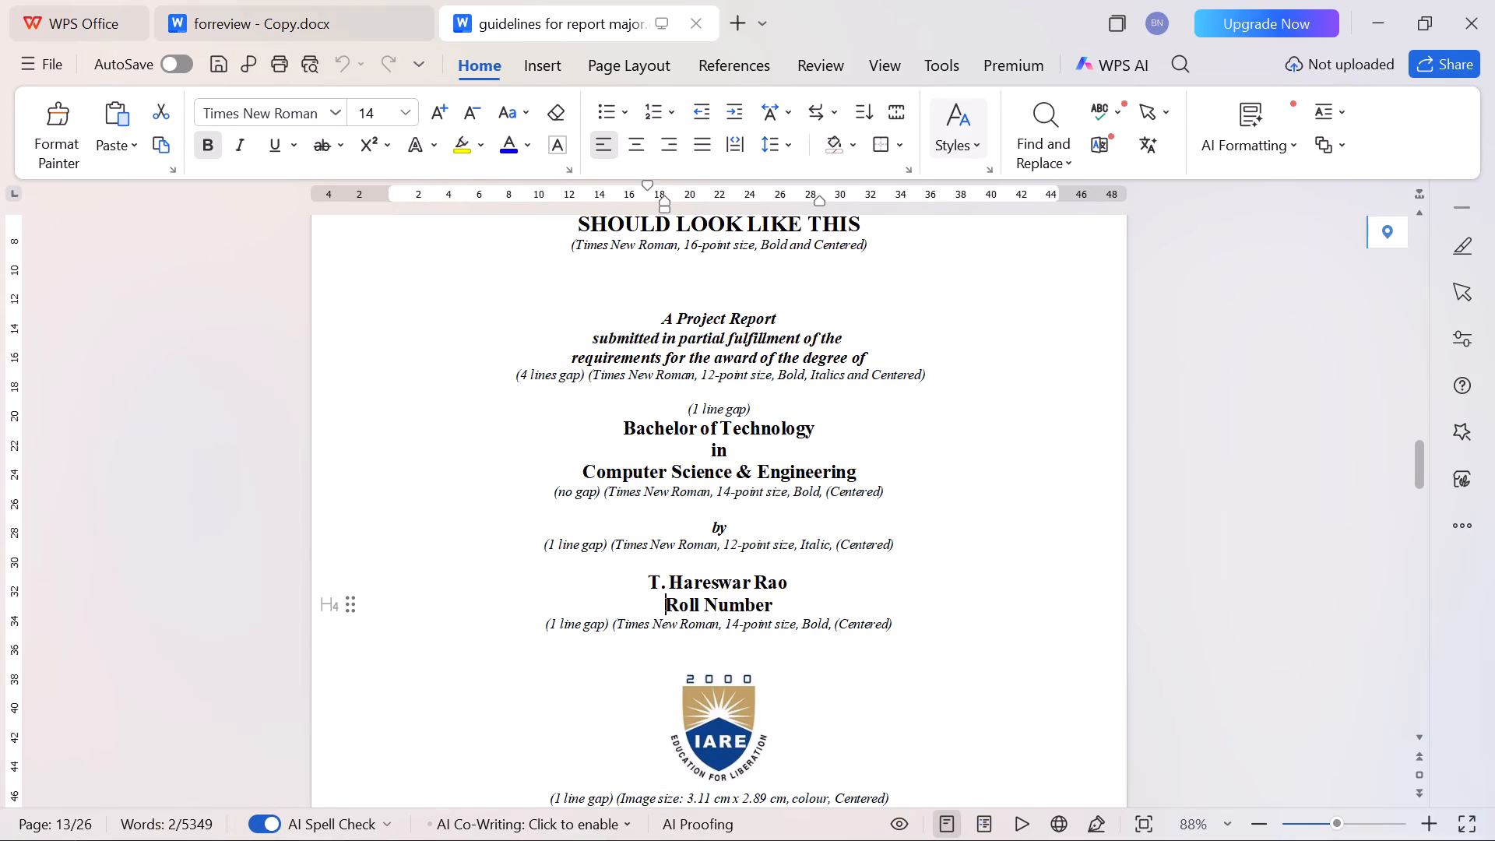
{"action": "scroll", "coordinate": [807, 635], "scroll_direction": "down", "scroll_amount": 5}
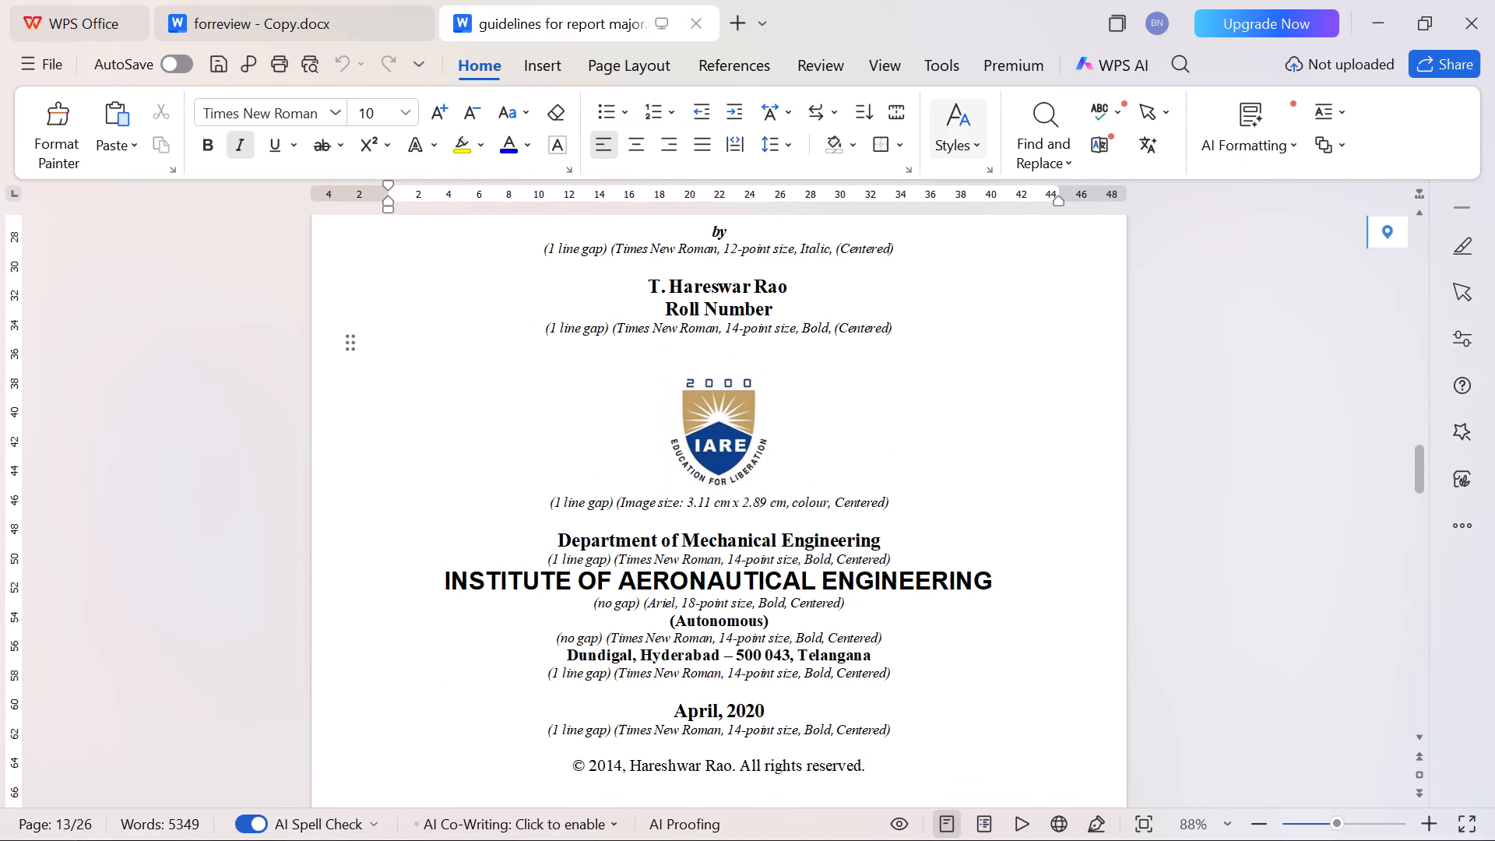
{"action": "scroll", "coordinate": [807, 635], "scroll_direction": "down", "scroll_amount": 2}
Return to the report and look through its pages from the title page to the Contents table.
{"action": "left_click", "coordinate": [262, 0]}
{"action": "scroll", "coordinate": [792, 640], "scroll_direction": "down", "scroll_amount": 3}
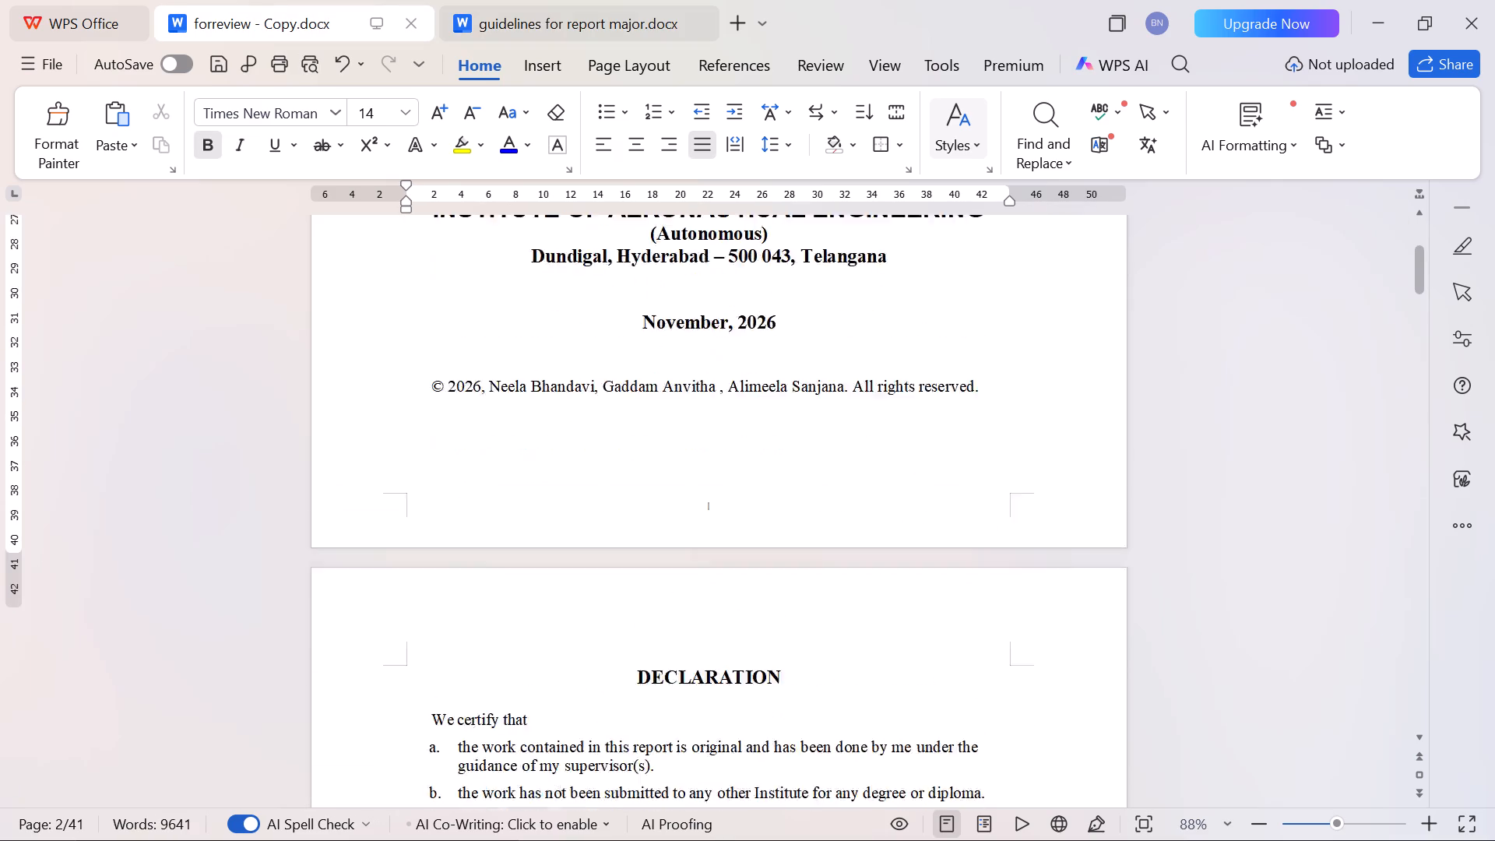
{"action": "scroll", "coordinate": [792, 640], "scroll_direction": "down", "scroll_amount": 10}
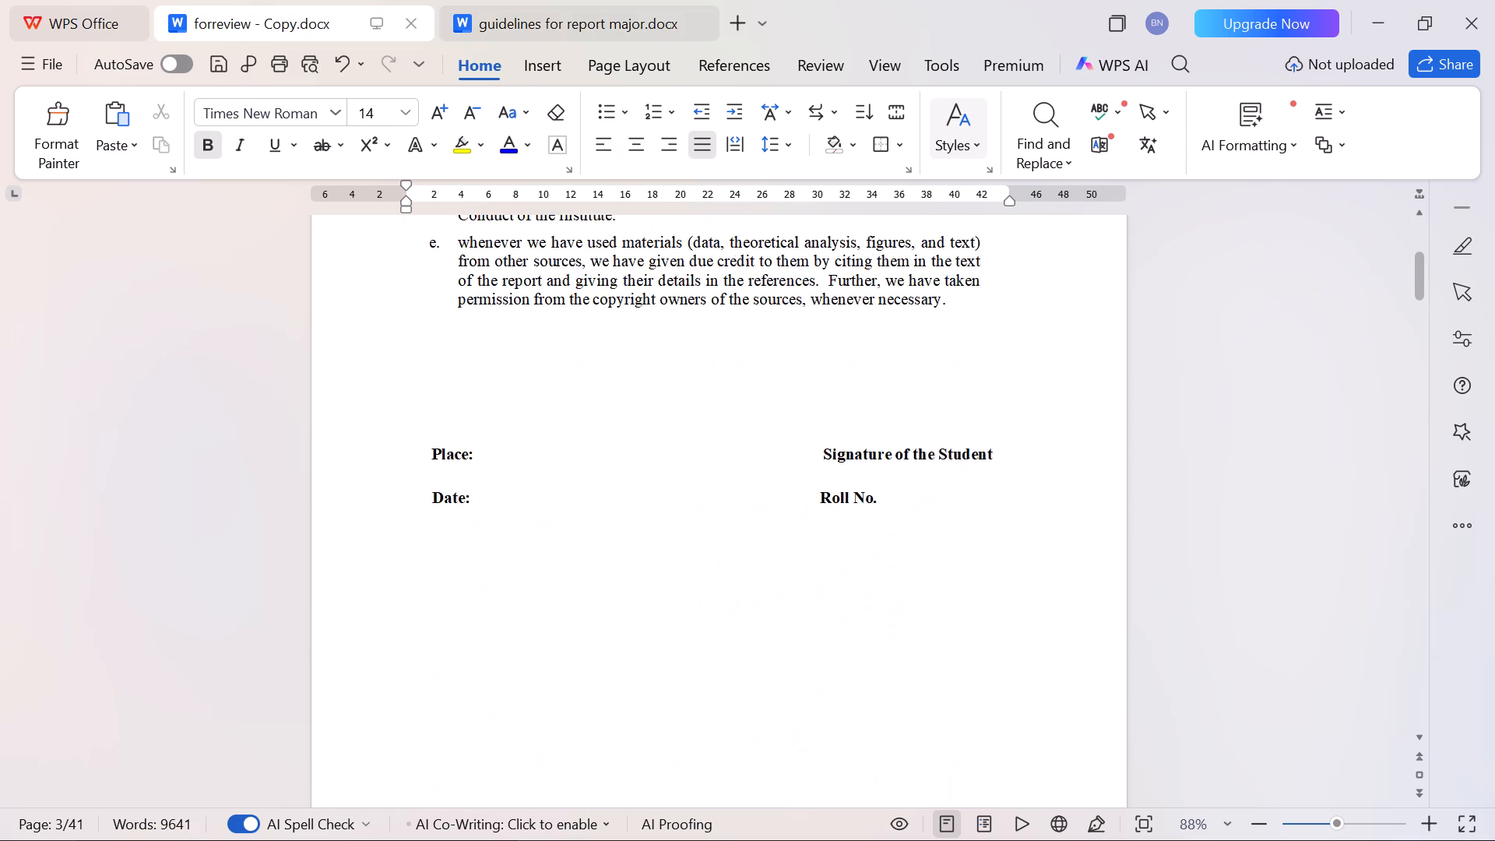
{"action": "scroll", "coordinate": [792, 640], "scroll_direction": "down", "scroll_amount": 20}
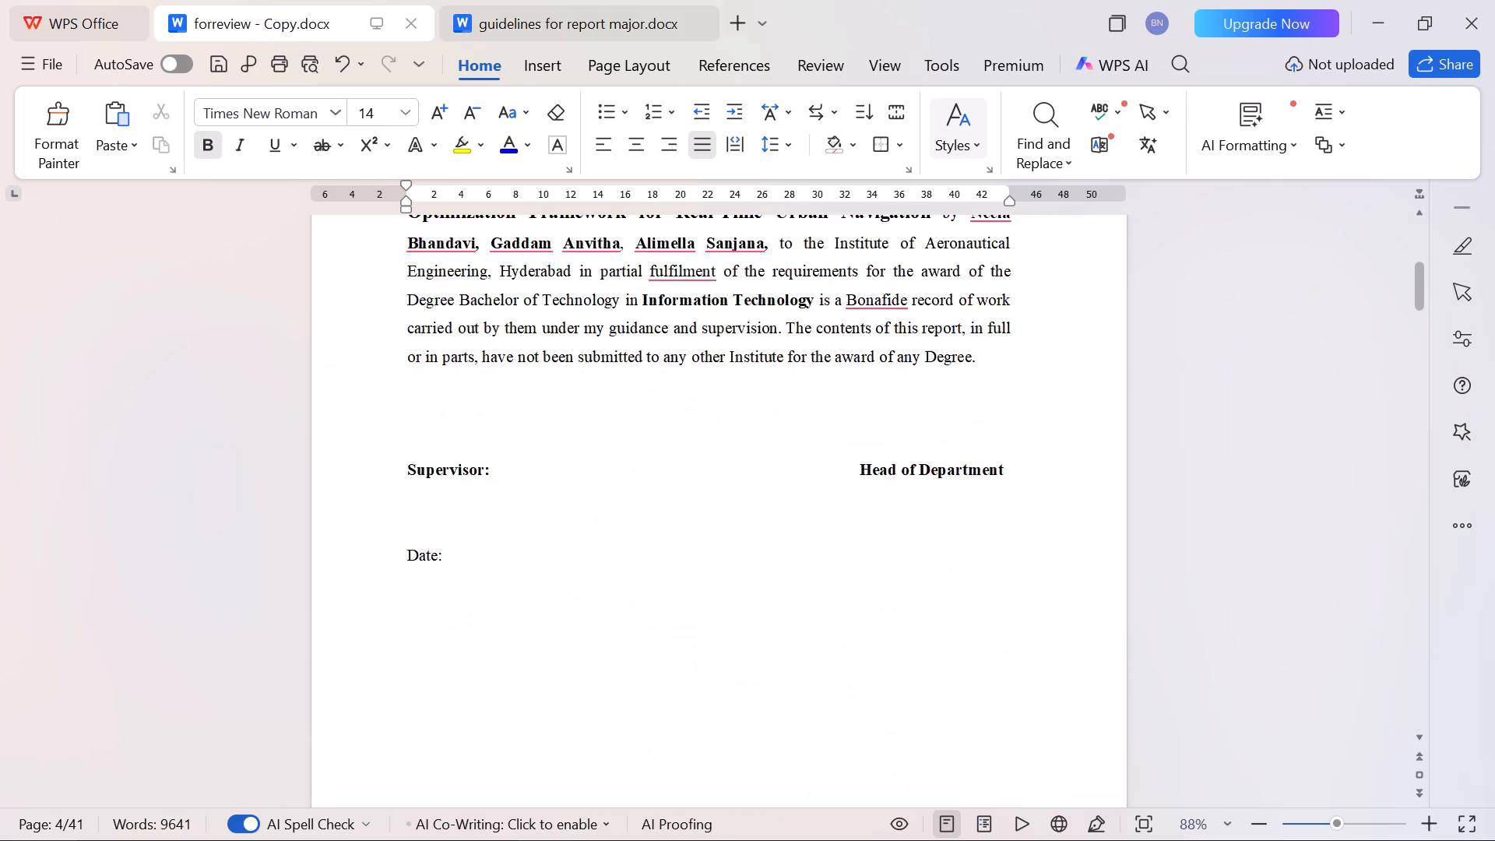
{"action": "scroll", "coordinate": [792, 640], "scroll_direction": "down", "scroll_amount": 12}
{"action": "scroll", "coordinate": [792, 635], "scroll_direction": "down", "scroll_amount": 13}
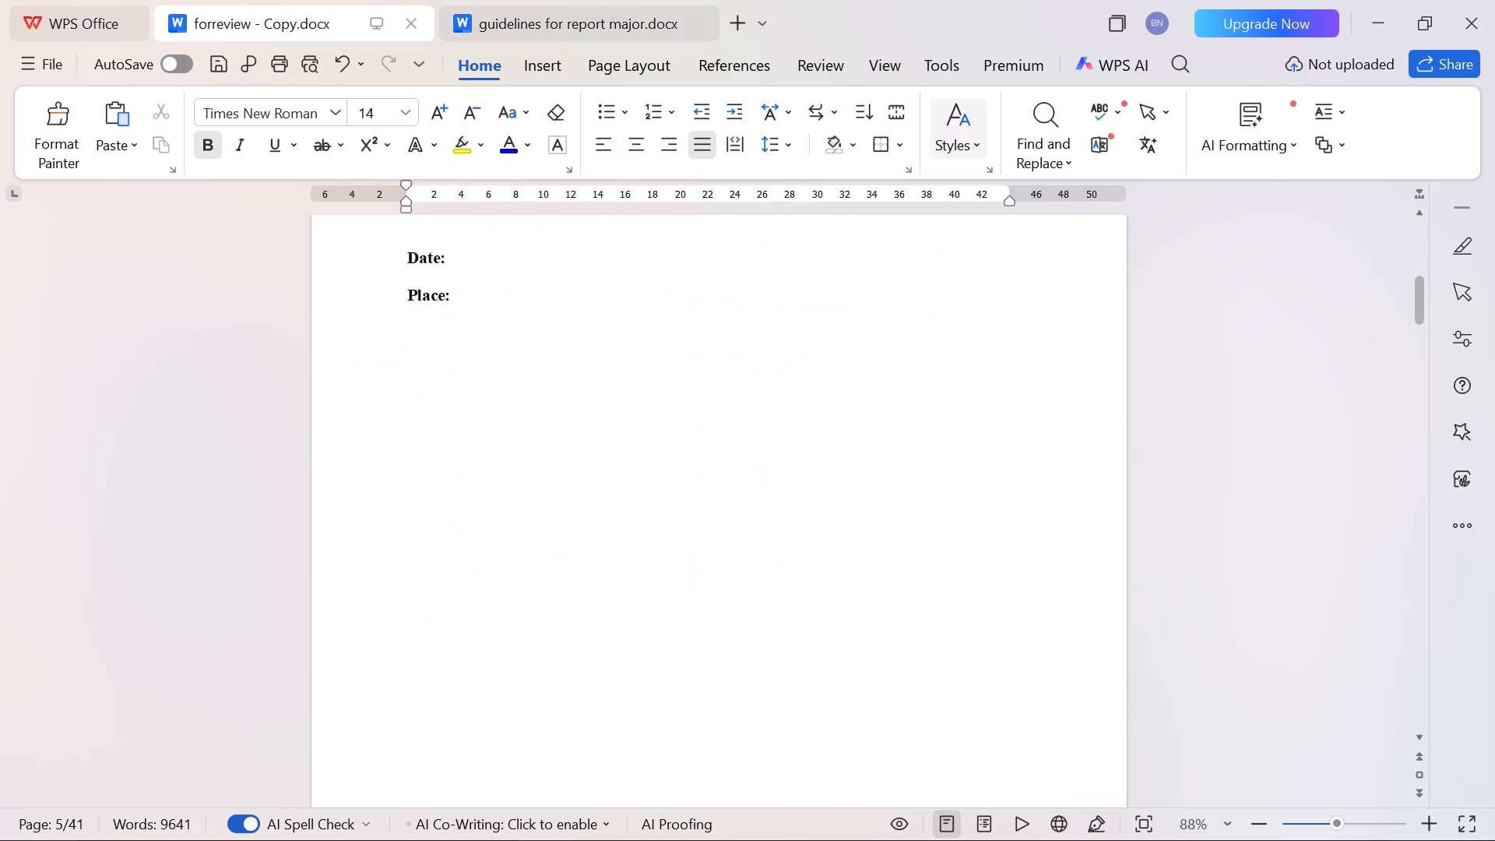
{"action": "scroll", "coordinate": [792, 635], "scroll_direction": "down", "scroll_amount": 20}
{"action": "scroll", "coordinate": [792, 635], "scroll_direction": "down", "scroll_amount": 11}
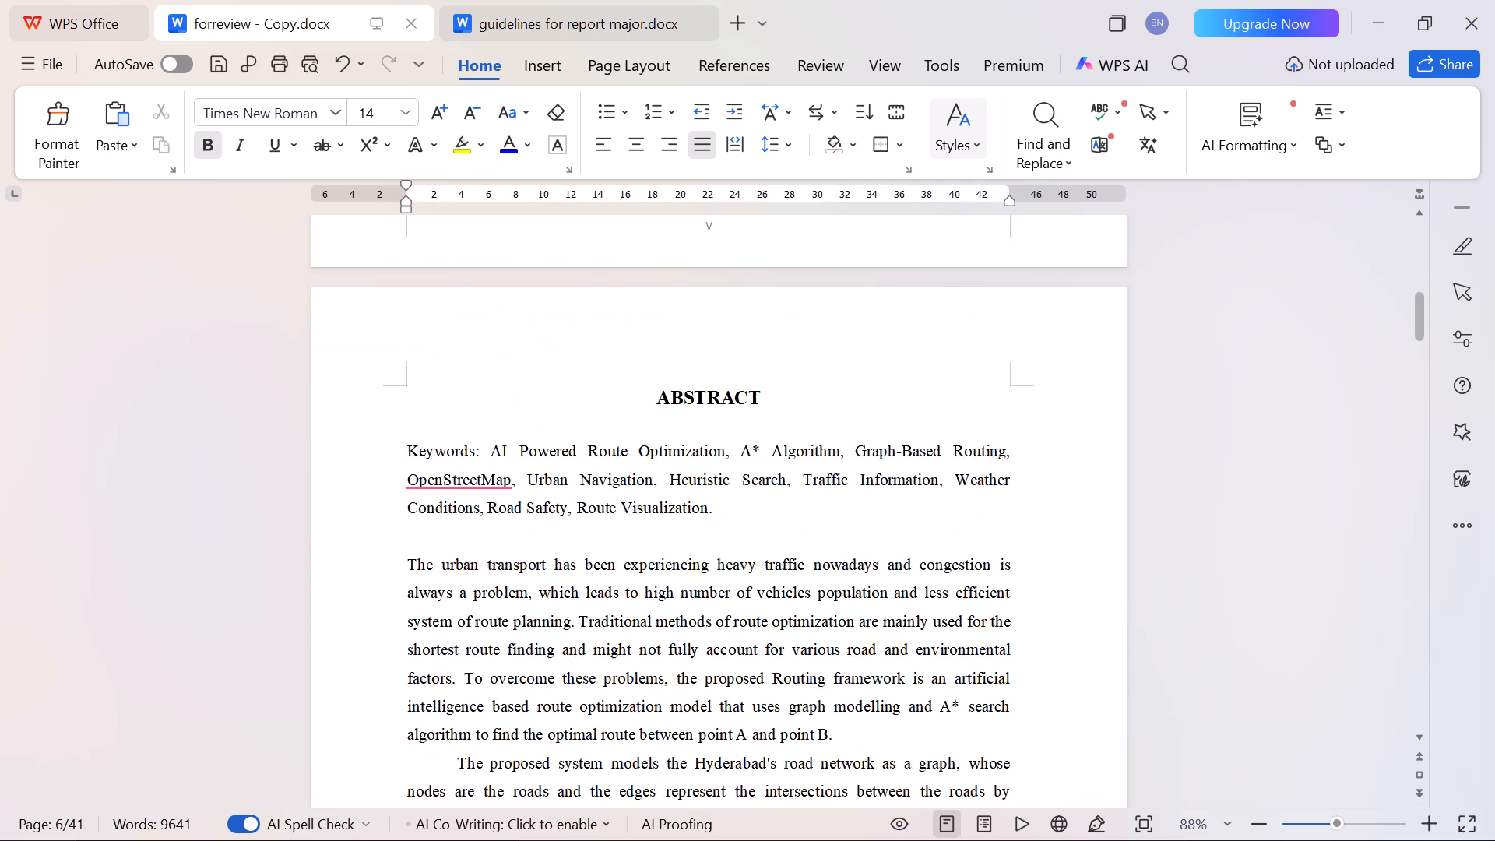
{"action": "scroll", "coordinate": [793, 634], "scroll_direction": "down", "scroll_amount": 12}
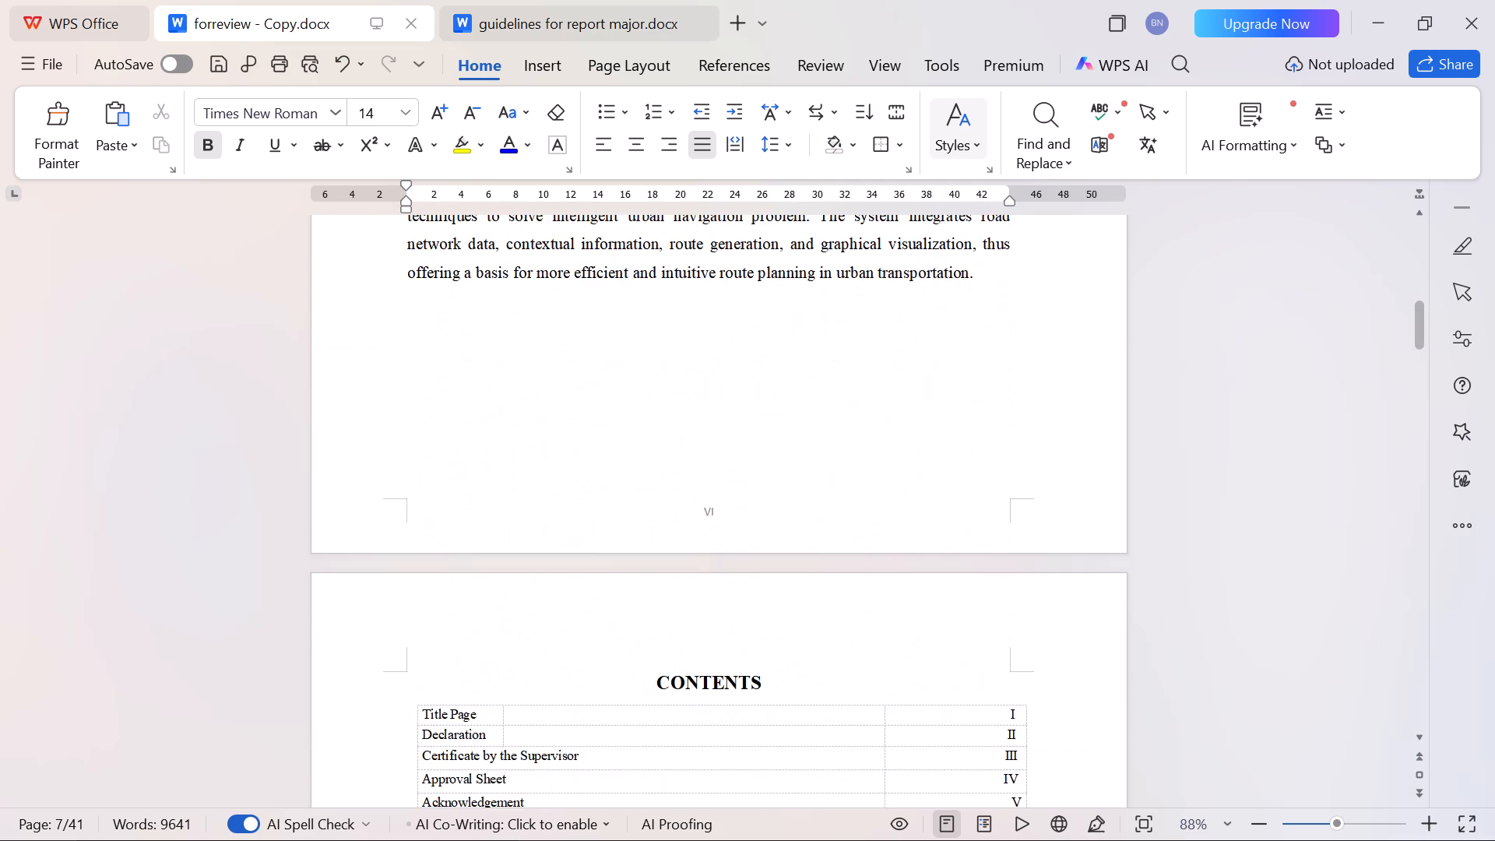
{"action": "scroll", "coordinate": [793, 634], "scroll_direction": "down", "scroll_amount": 8}
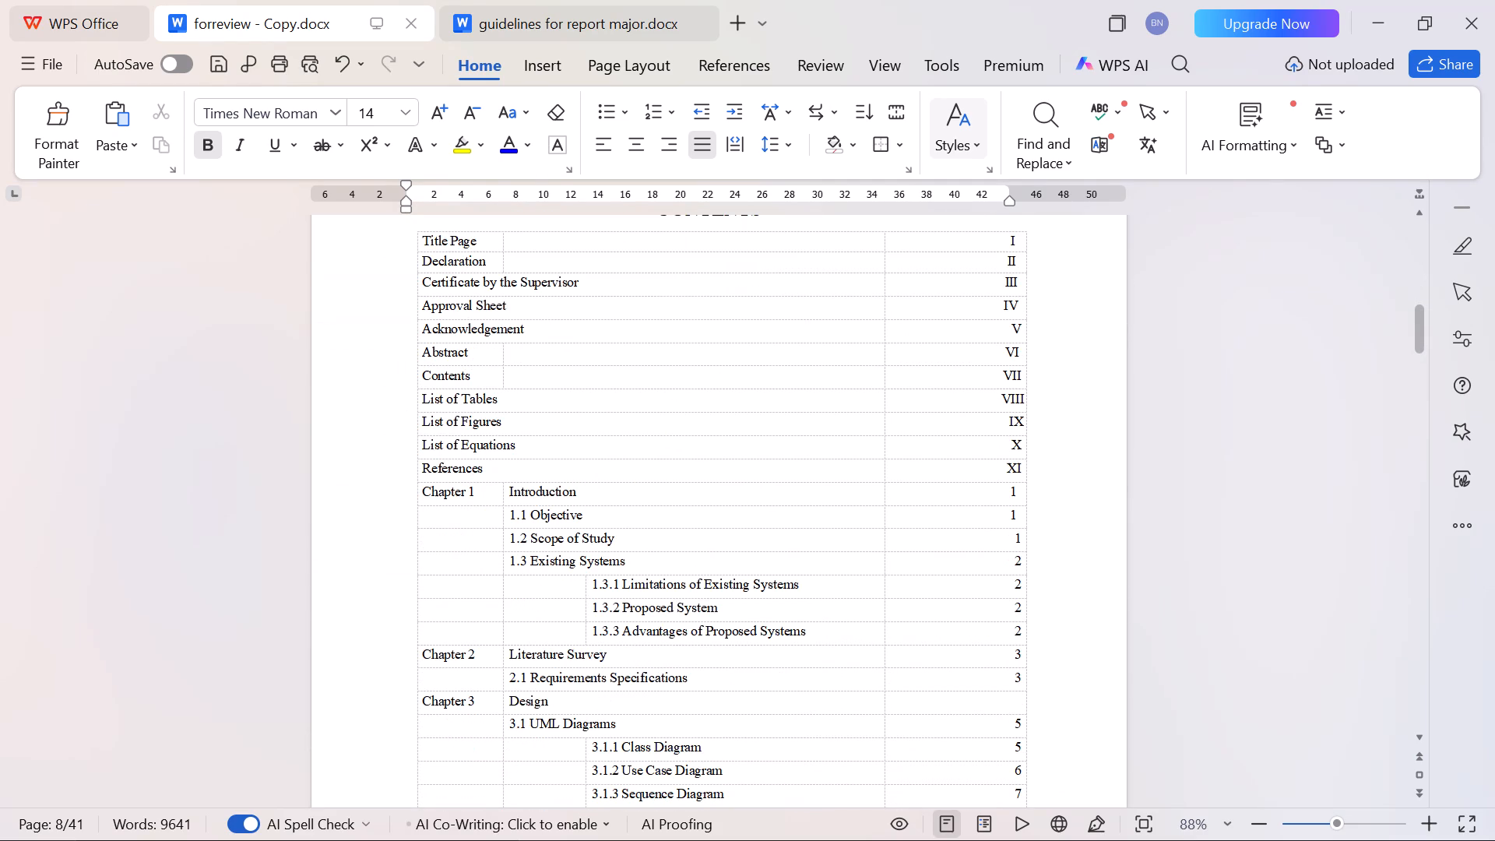
{"action": "scroll", "coordinate": [793, 634], "scroll_direction": "down", "scroll_amount": 2}
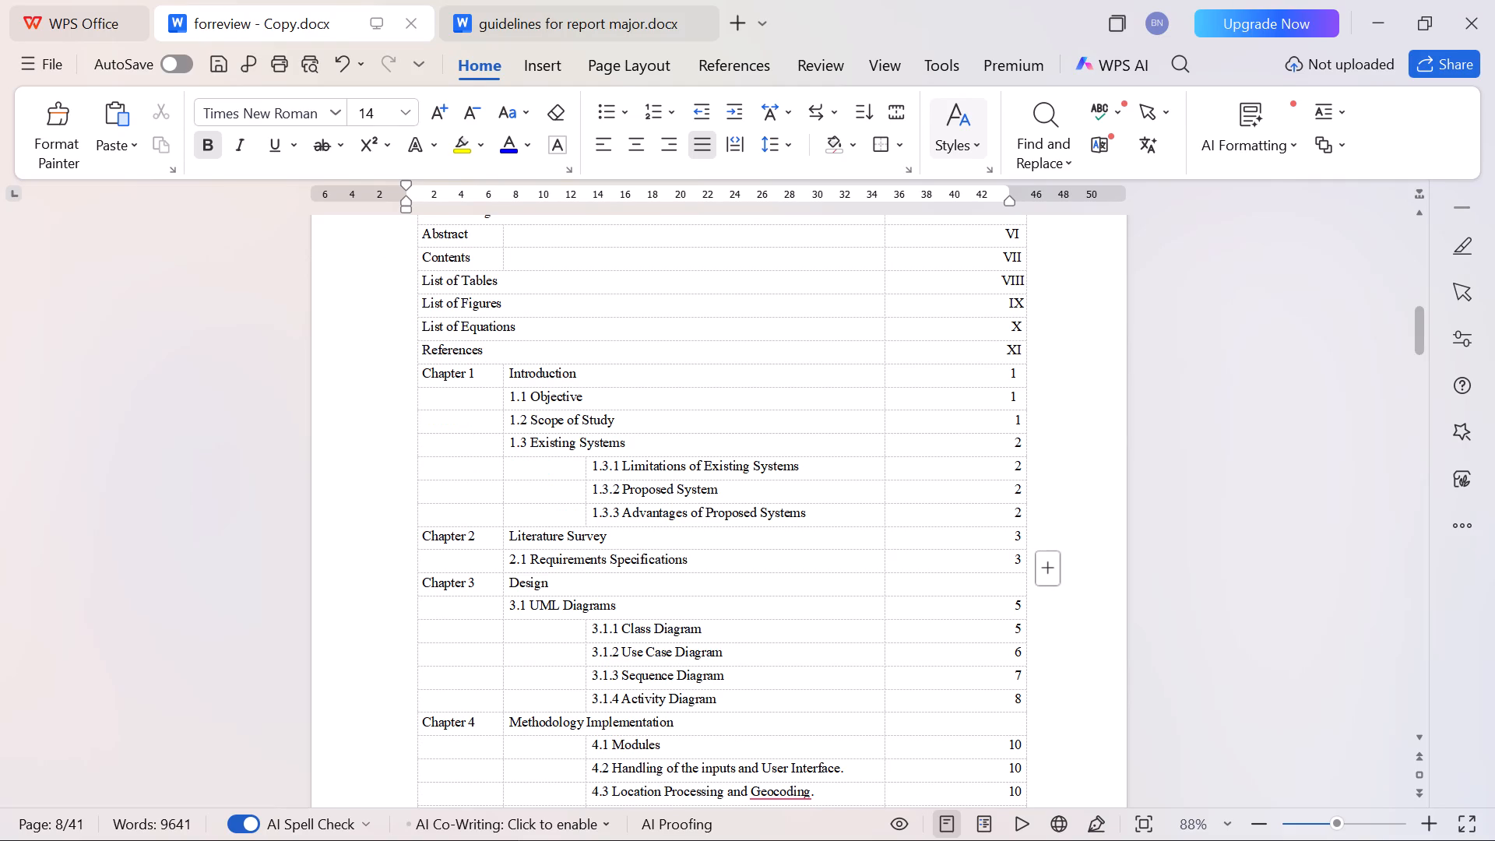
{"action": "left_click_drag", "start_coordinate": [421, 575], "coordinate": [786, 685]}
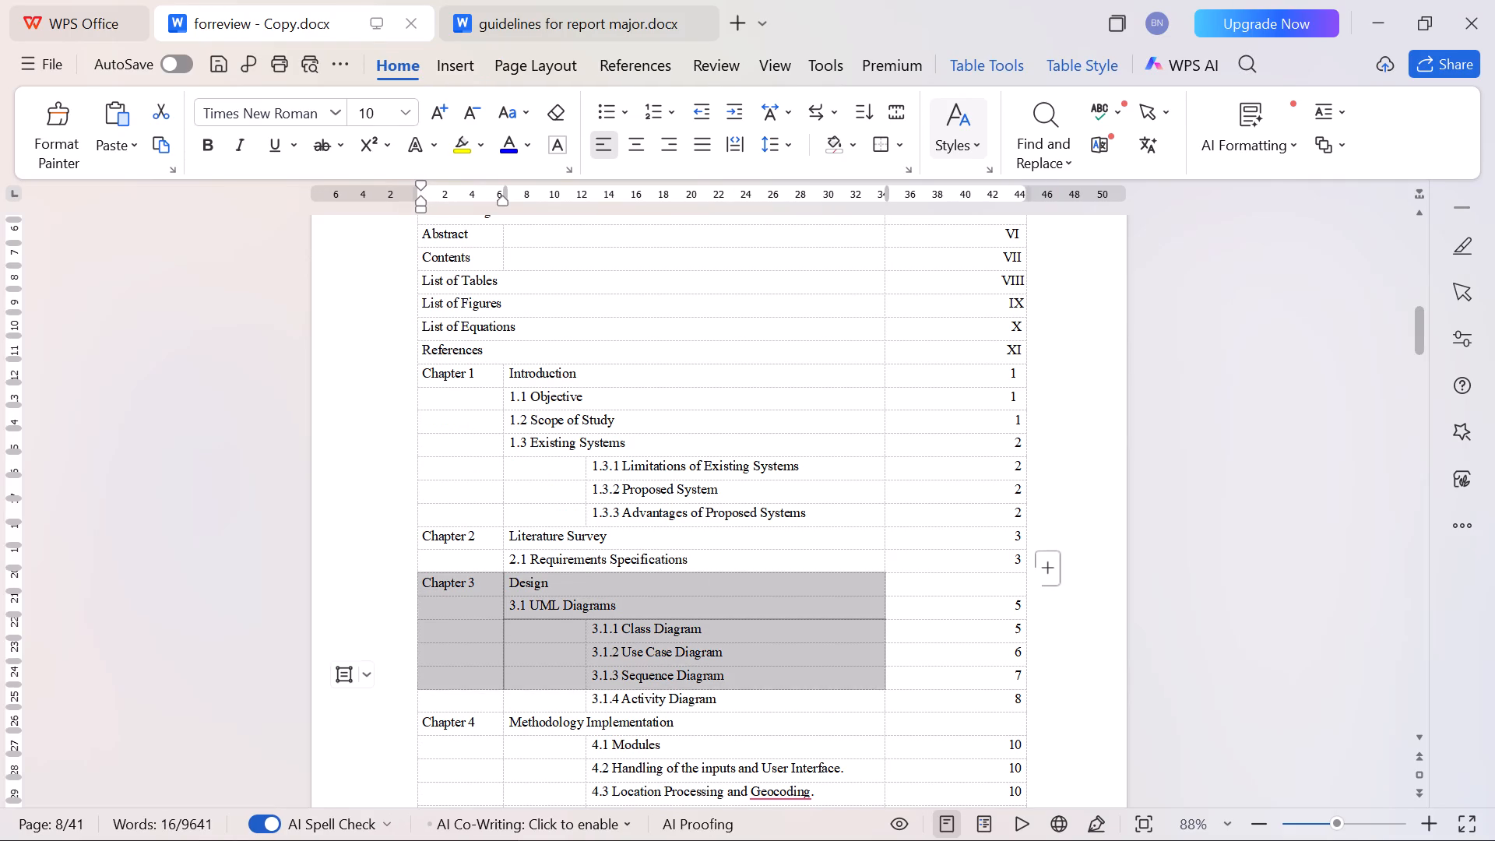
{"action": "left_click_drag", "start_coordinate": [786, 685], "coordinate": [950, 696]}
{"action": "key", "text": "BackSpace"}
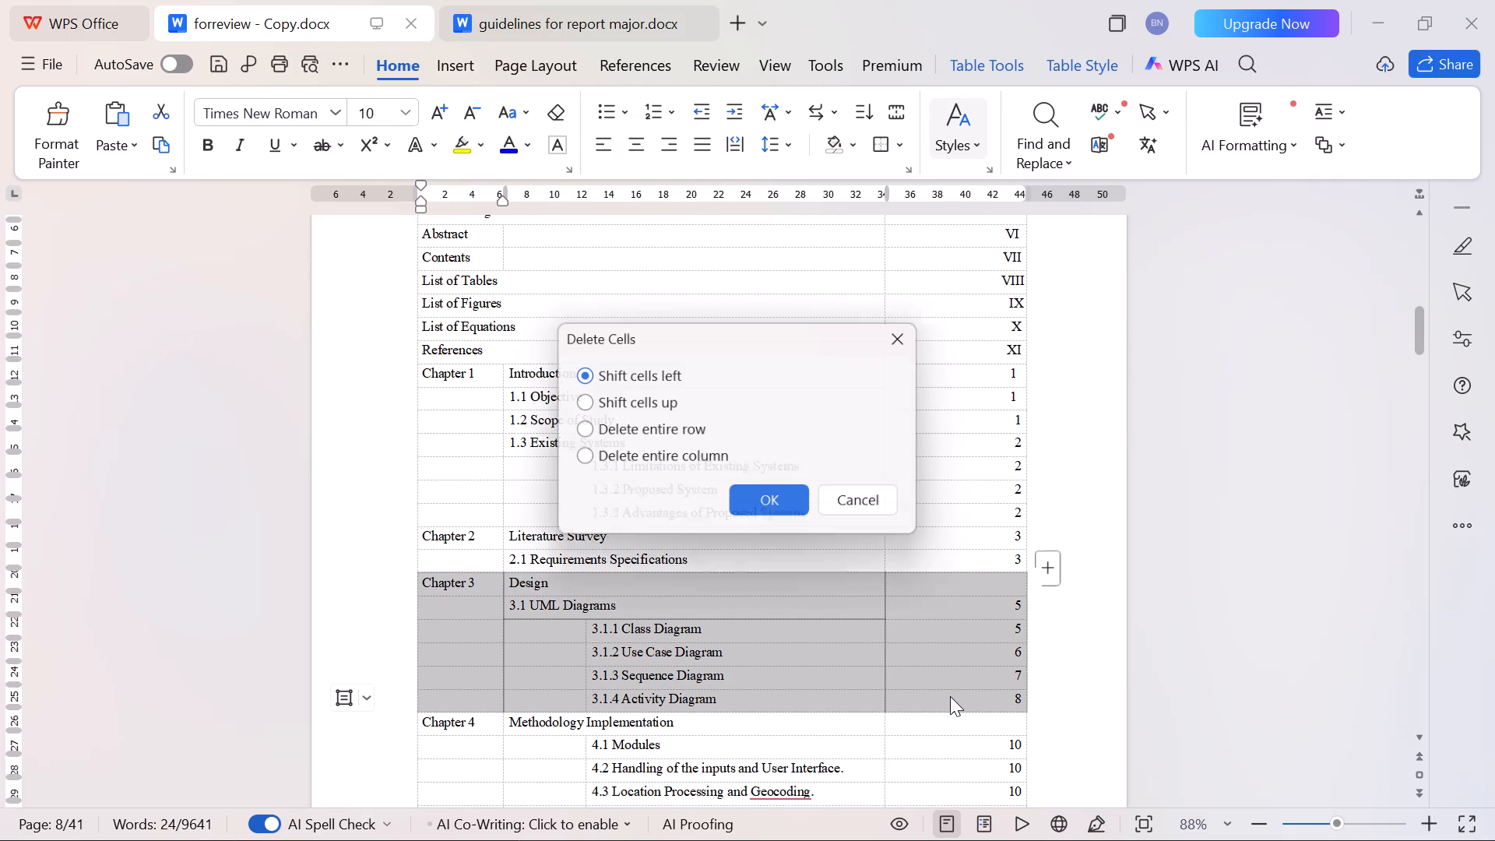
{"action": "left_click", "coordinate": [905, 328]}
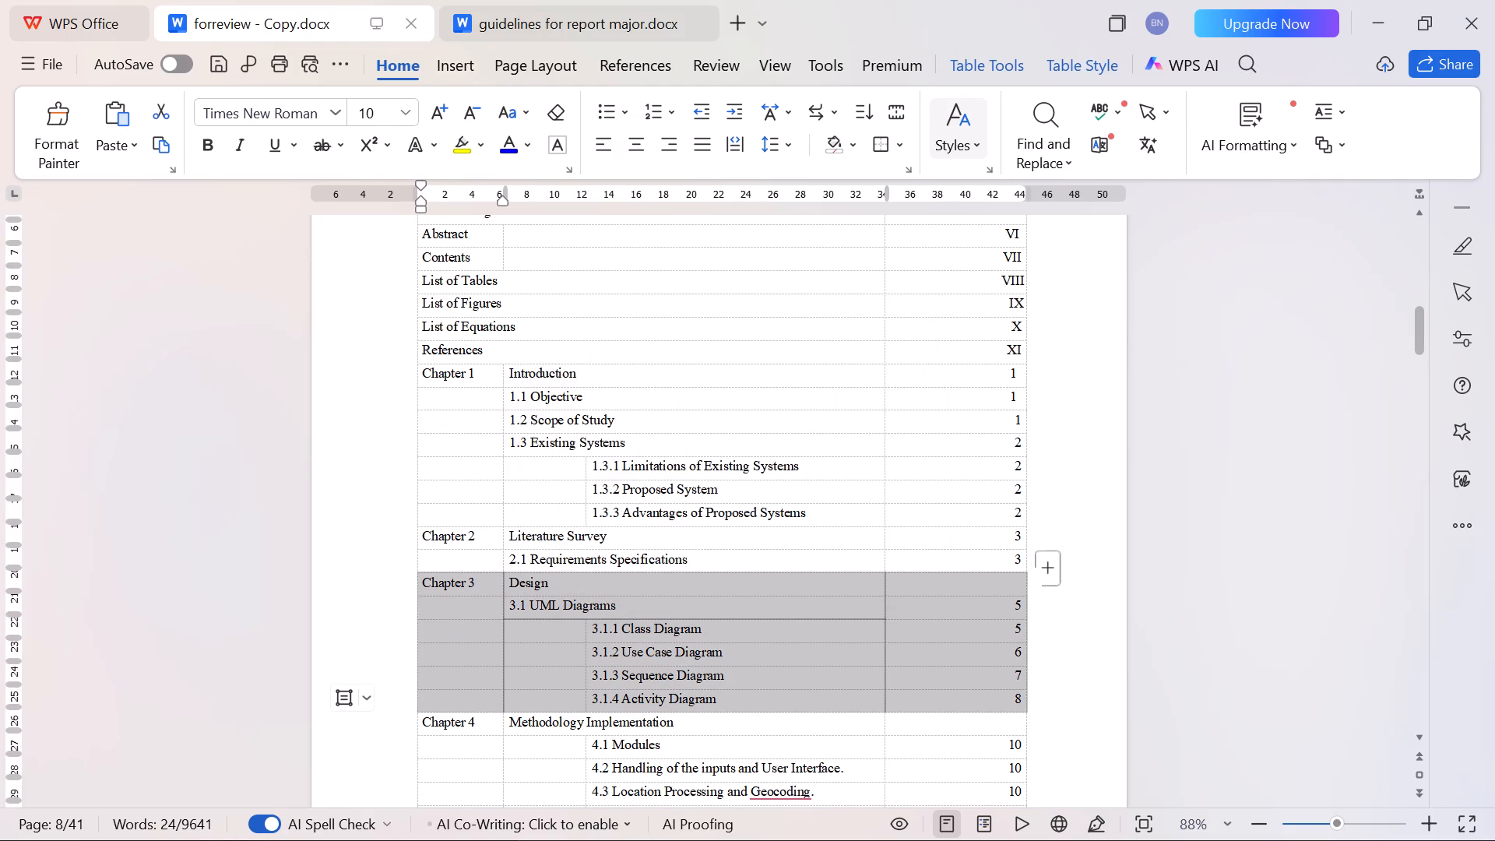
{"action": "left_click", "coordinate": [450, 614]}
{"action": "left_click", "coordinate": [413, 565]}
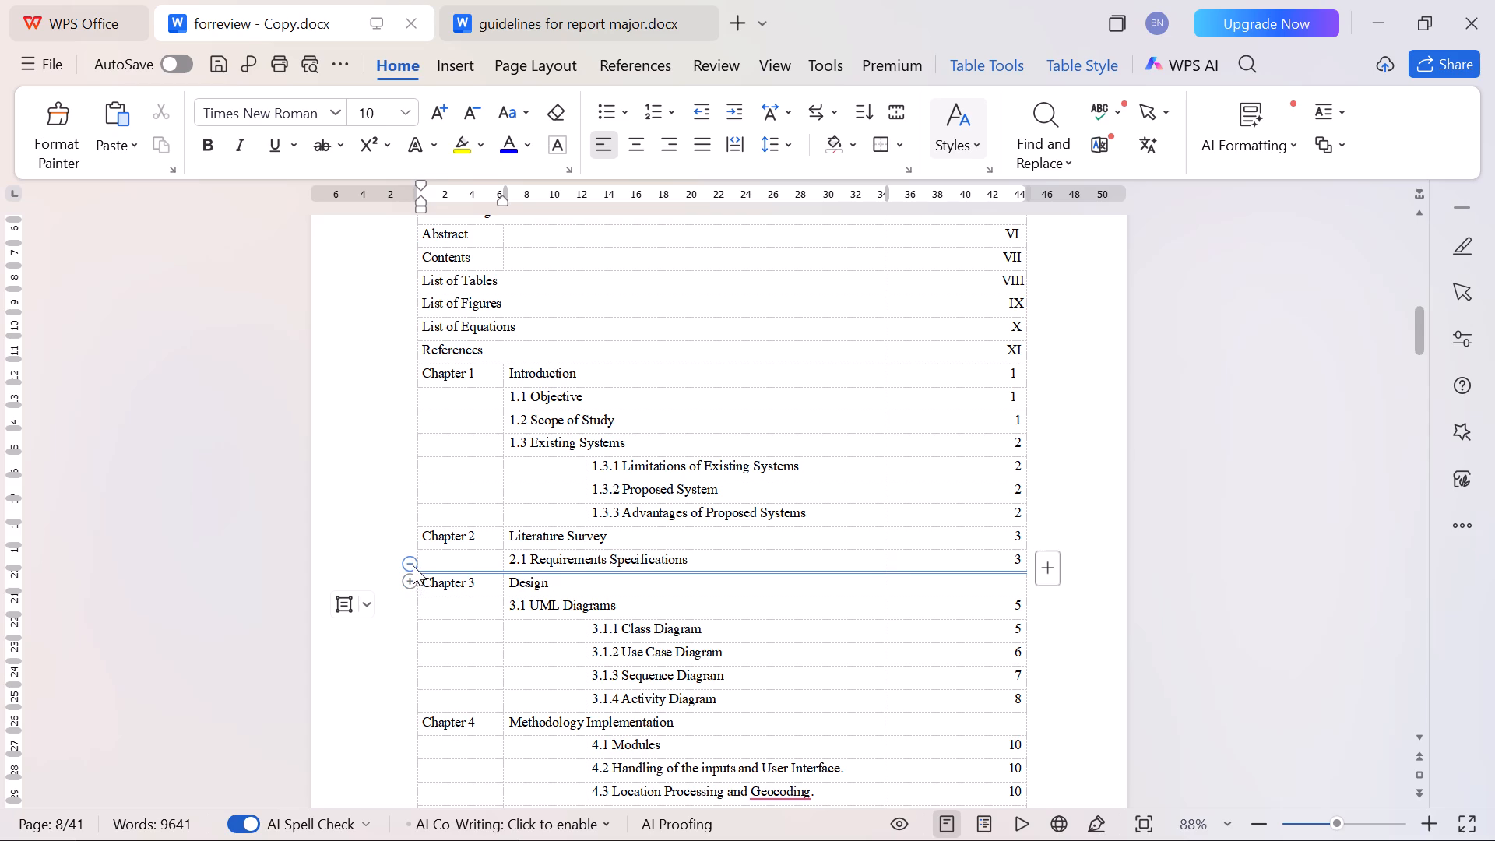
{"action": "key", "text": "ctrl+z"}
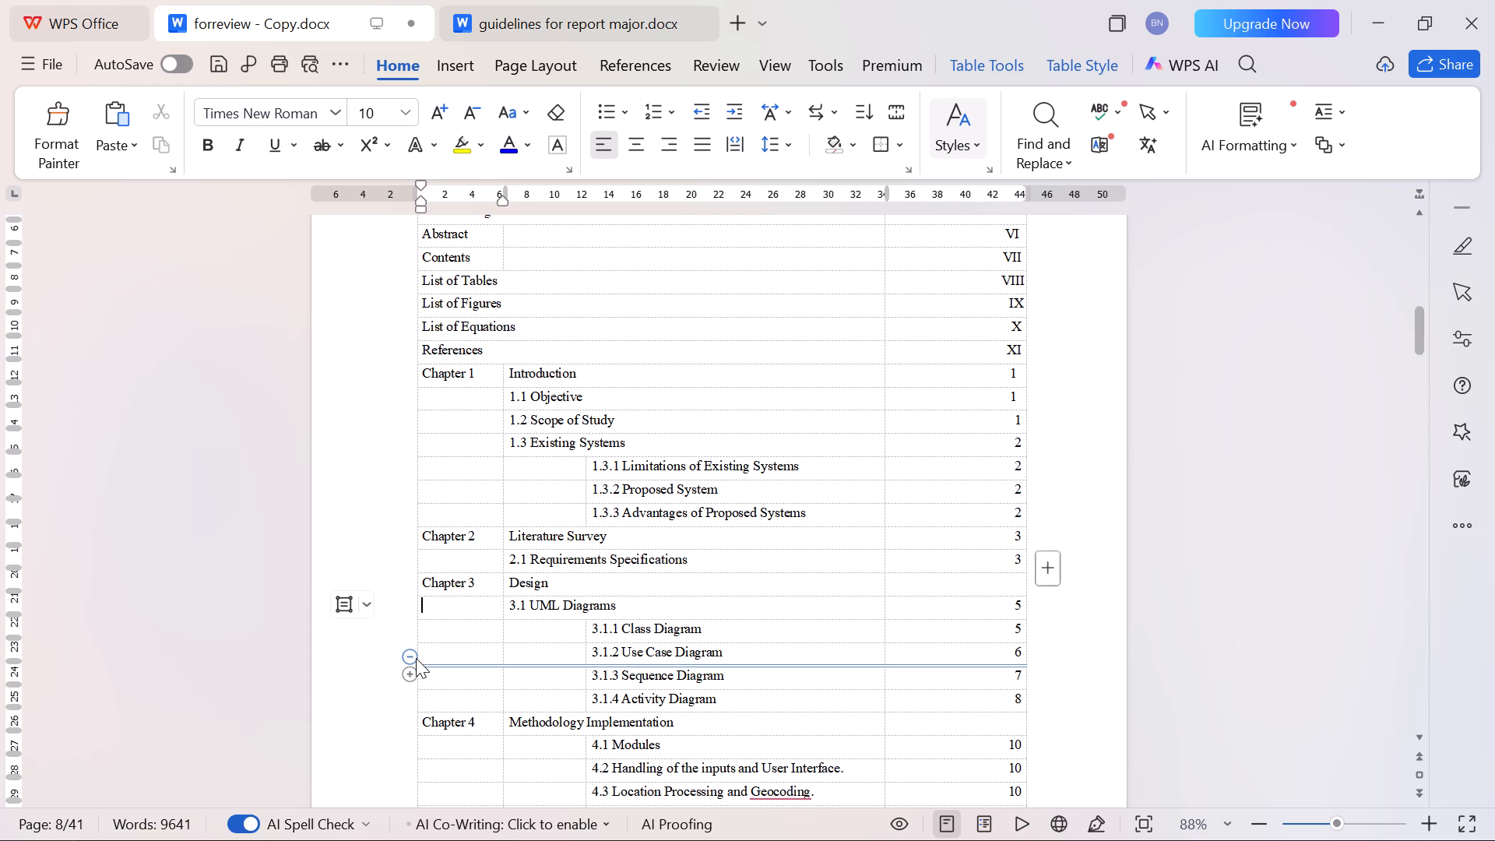
Delete the rows 3.1.2 Use Case Diagram, 3.1.1 Class Diagram, 3.1 UML Diagrams, Chapter 3 Design and 3.1.3 Sequence Diagram from the Contents table.
{"action": "left_click", "coordinate": [416, 658]}
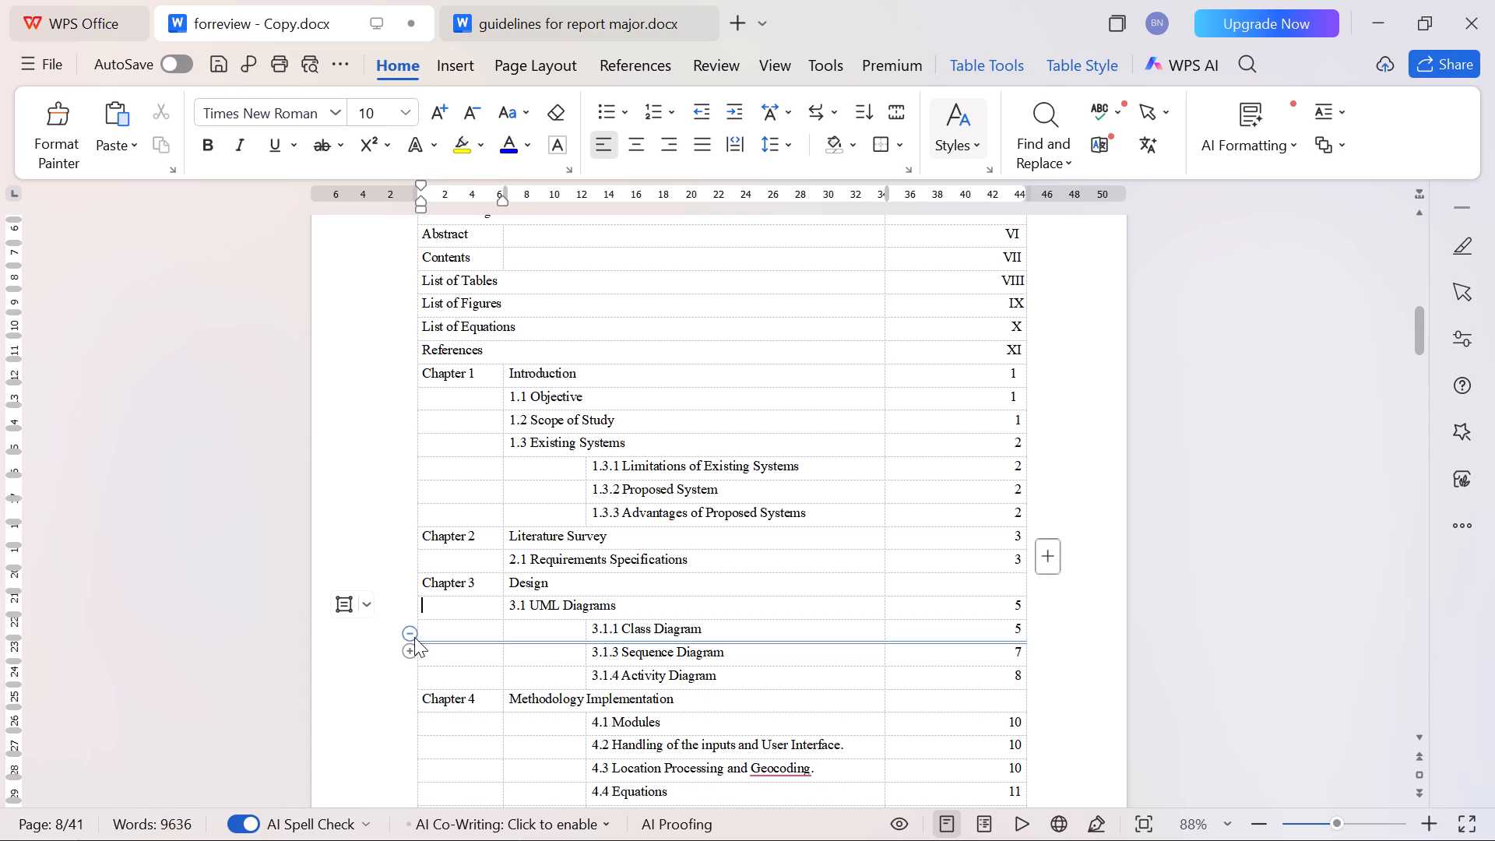
{"action": "left_click", "coordinate": [414, 637]}
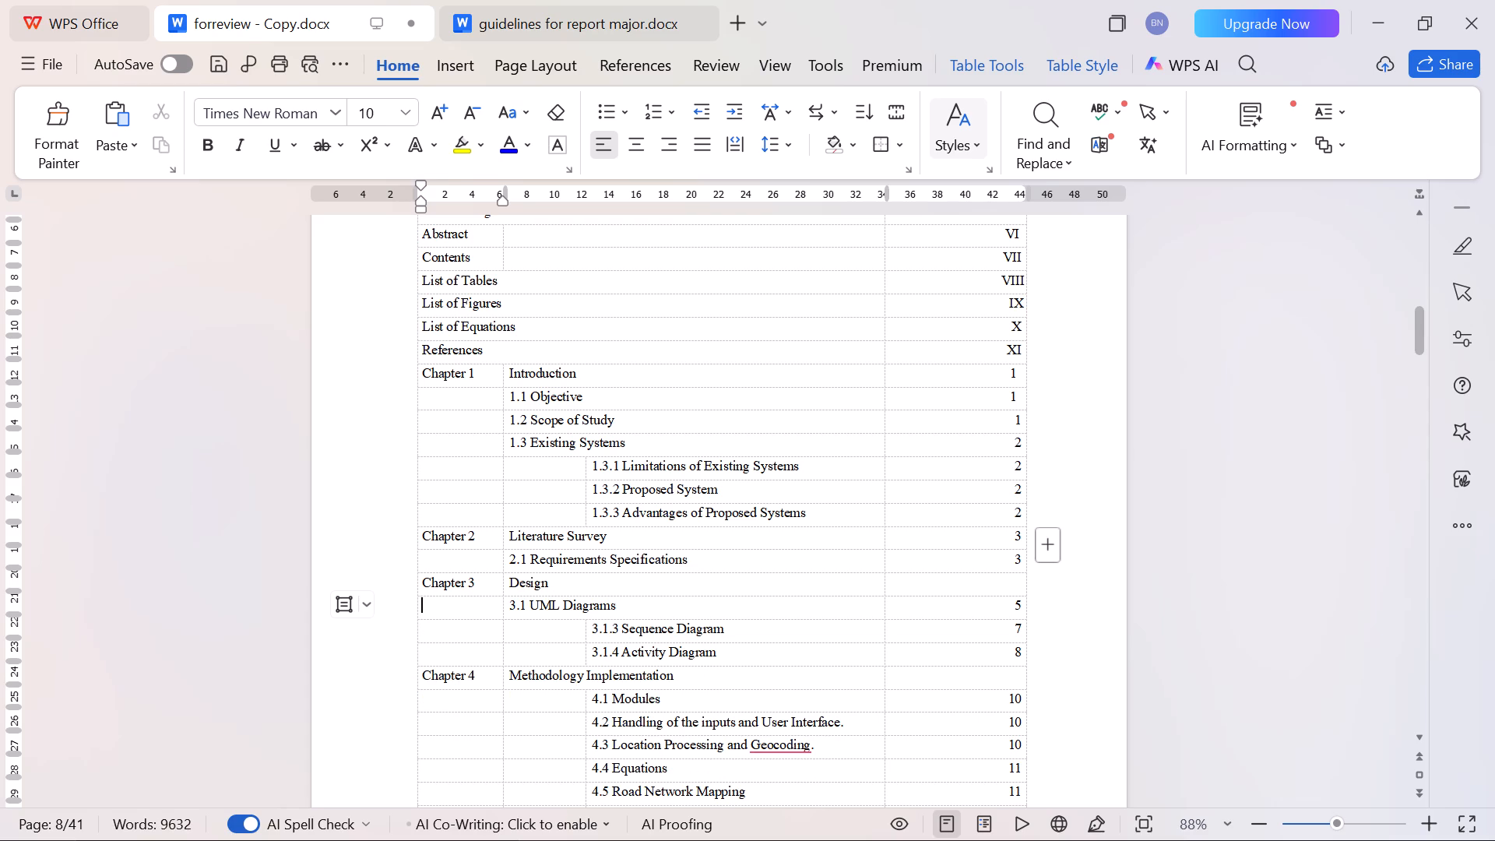
{"action": "left_click", "coordinate": [411, 609]}
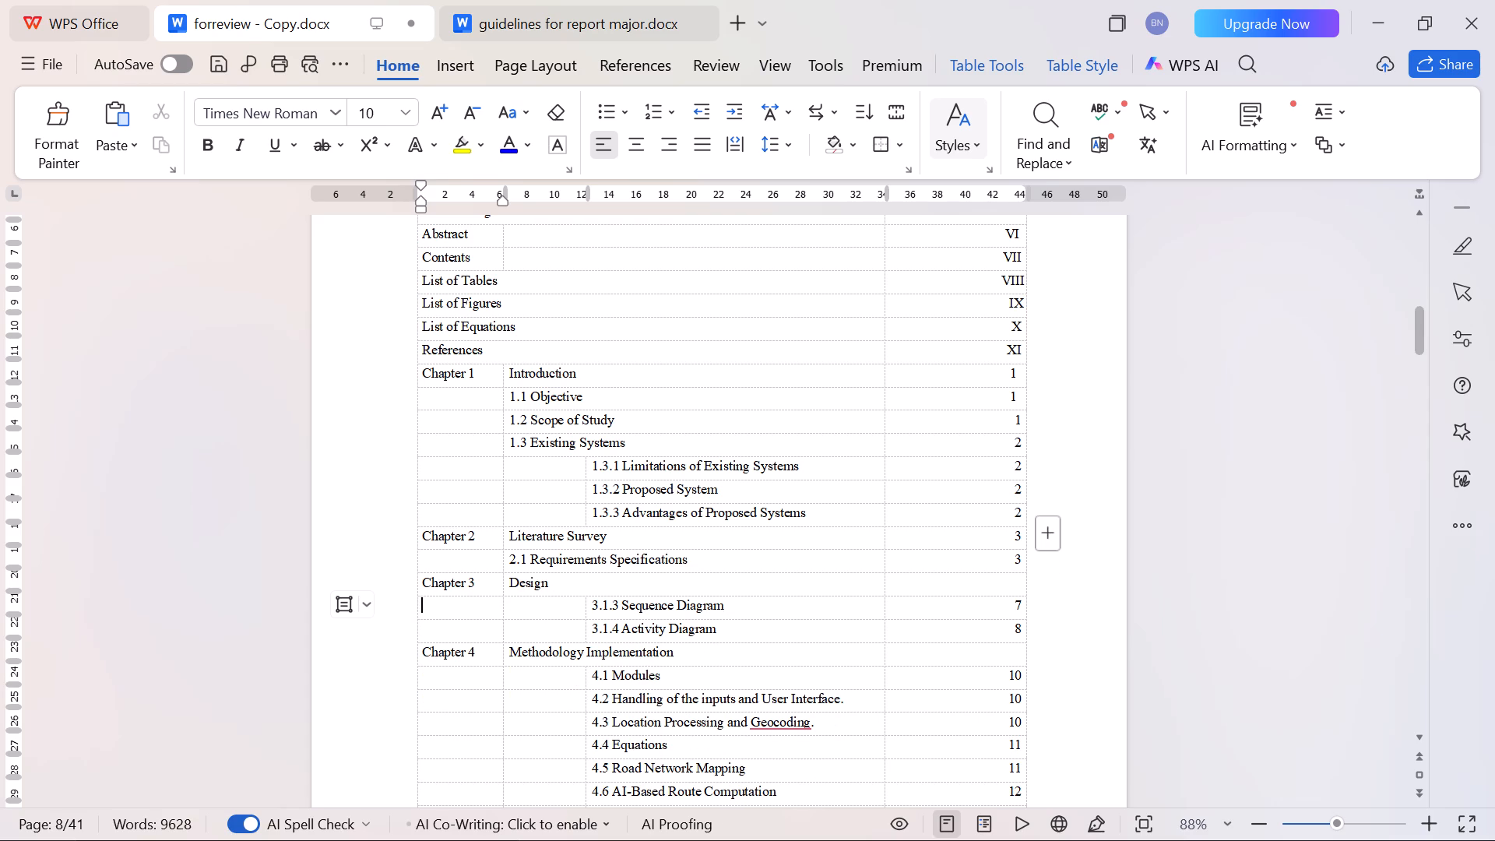
{"action": "left_click", "coordinate": [416, 588]}
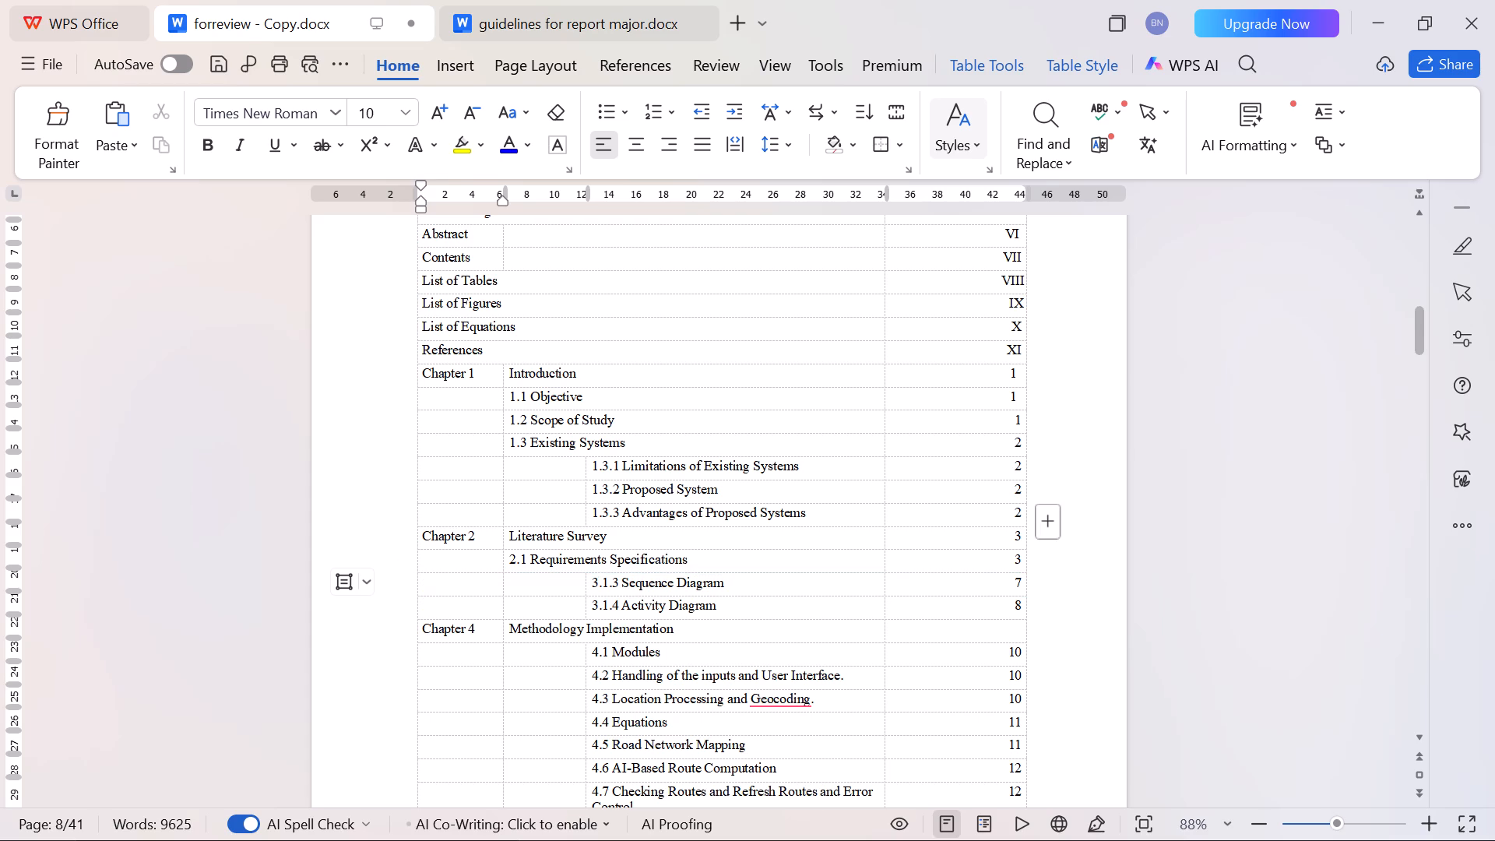
{"action": "left_click", "coordinate": [413, 586]}
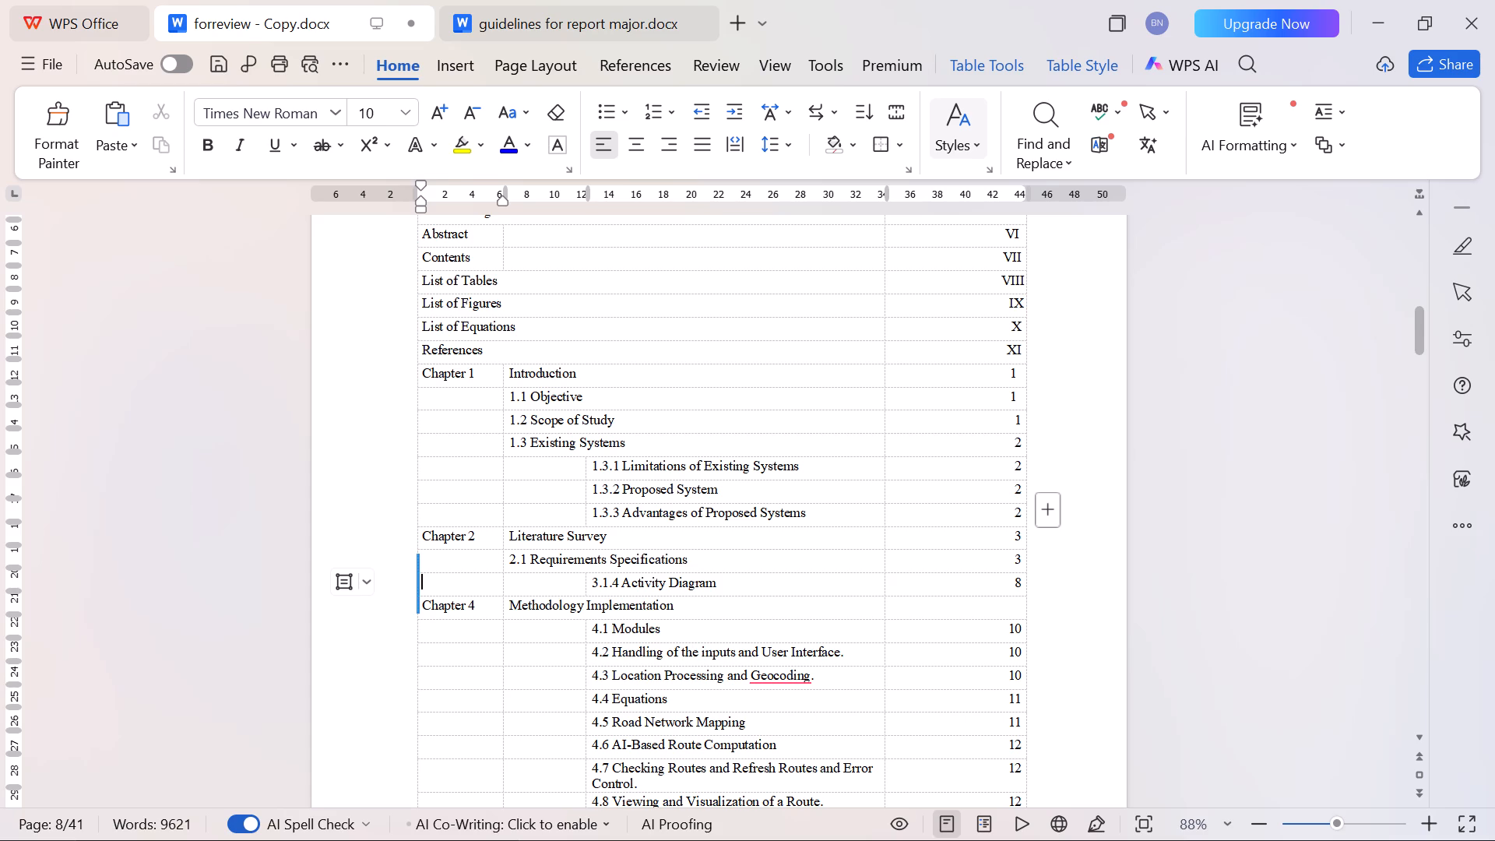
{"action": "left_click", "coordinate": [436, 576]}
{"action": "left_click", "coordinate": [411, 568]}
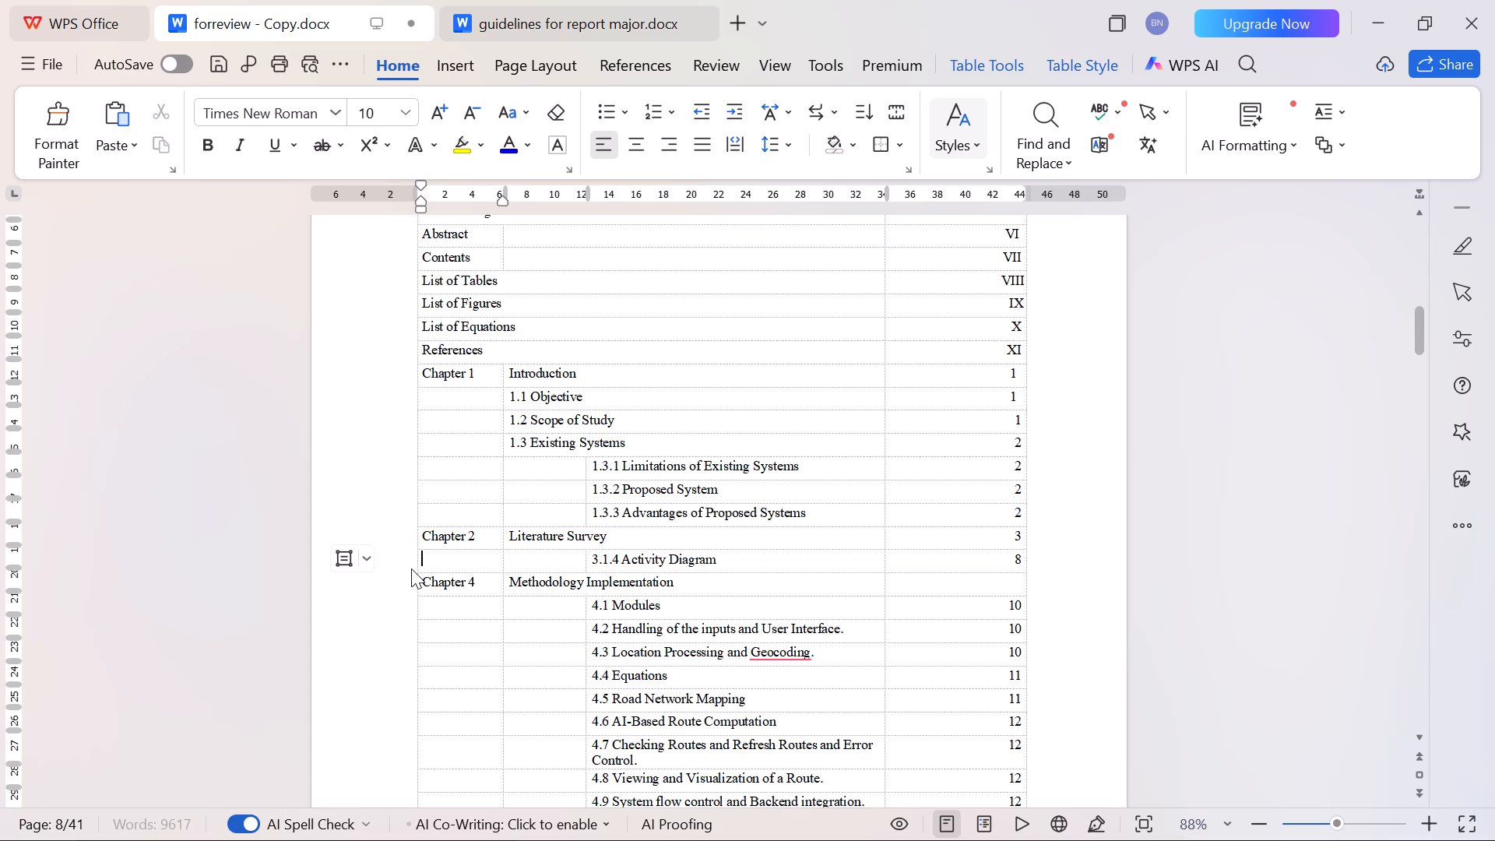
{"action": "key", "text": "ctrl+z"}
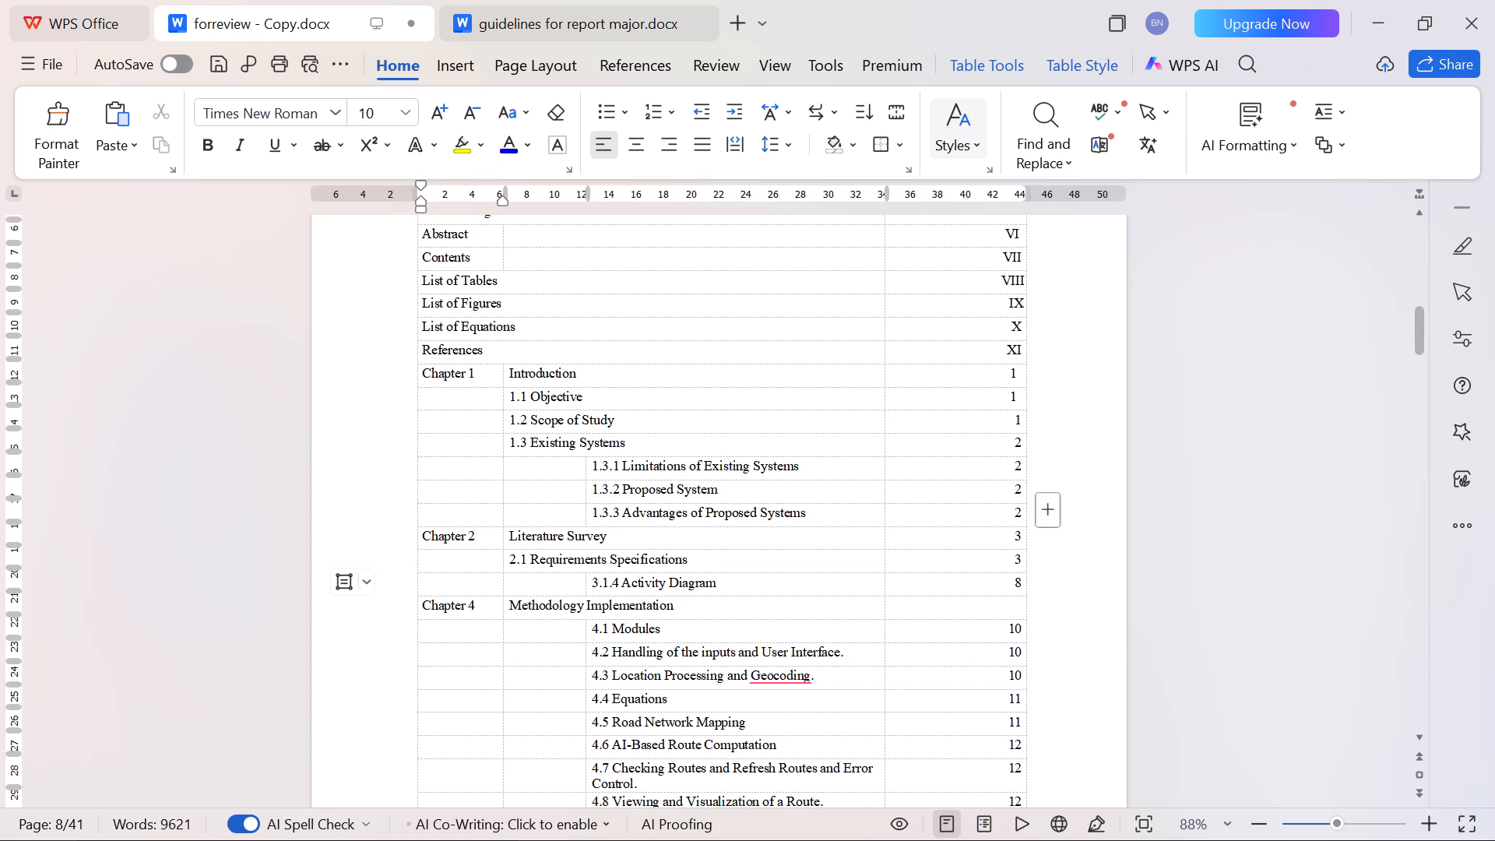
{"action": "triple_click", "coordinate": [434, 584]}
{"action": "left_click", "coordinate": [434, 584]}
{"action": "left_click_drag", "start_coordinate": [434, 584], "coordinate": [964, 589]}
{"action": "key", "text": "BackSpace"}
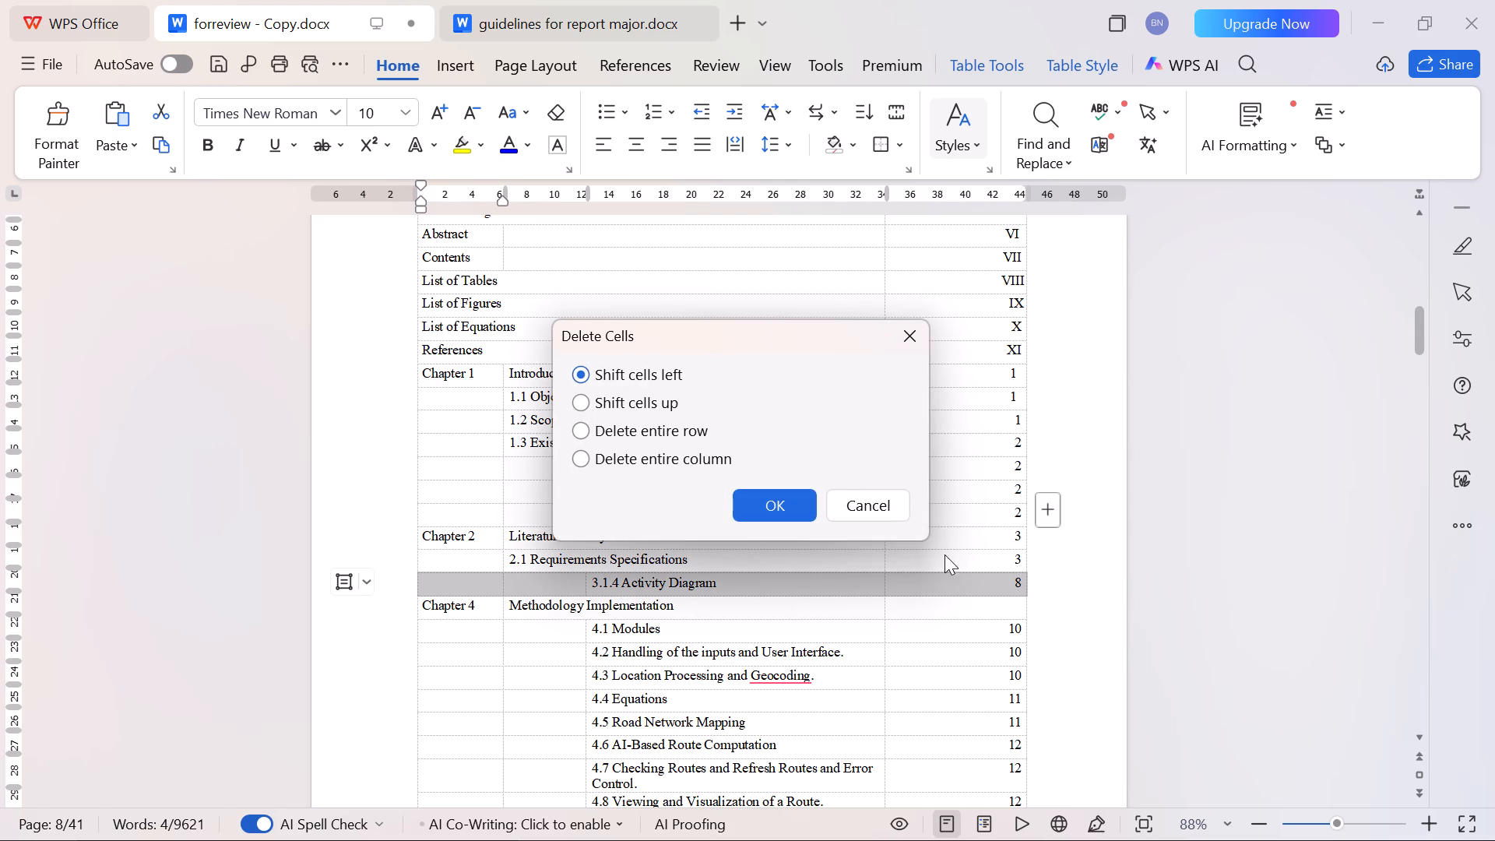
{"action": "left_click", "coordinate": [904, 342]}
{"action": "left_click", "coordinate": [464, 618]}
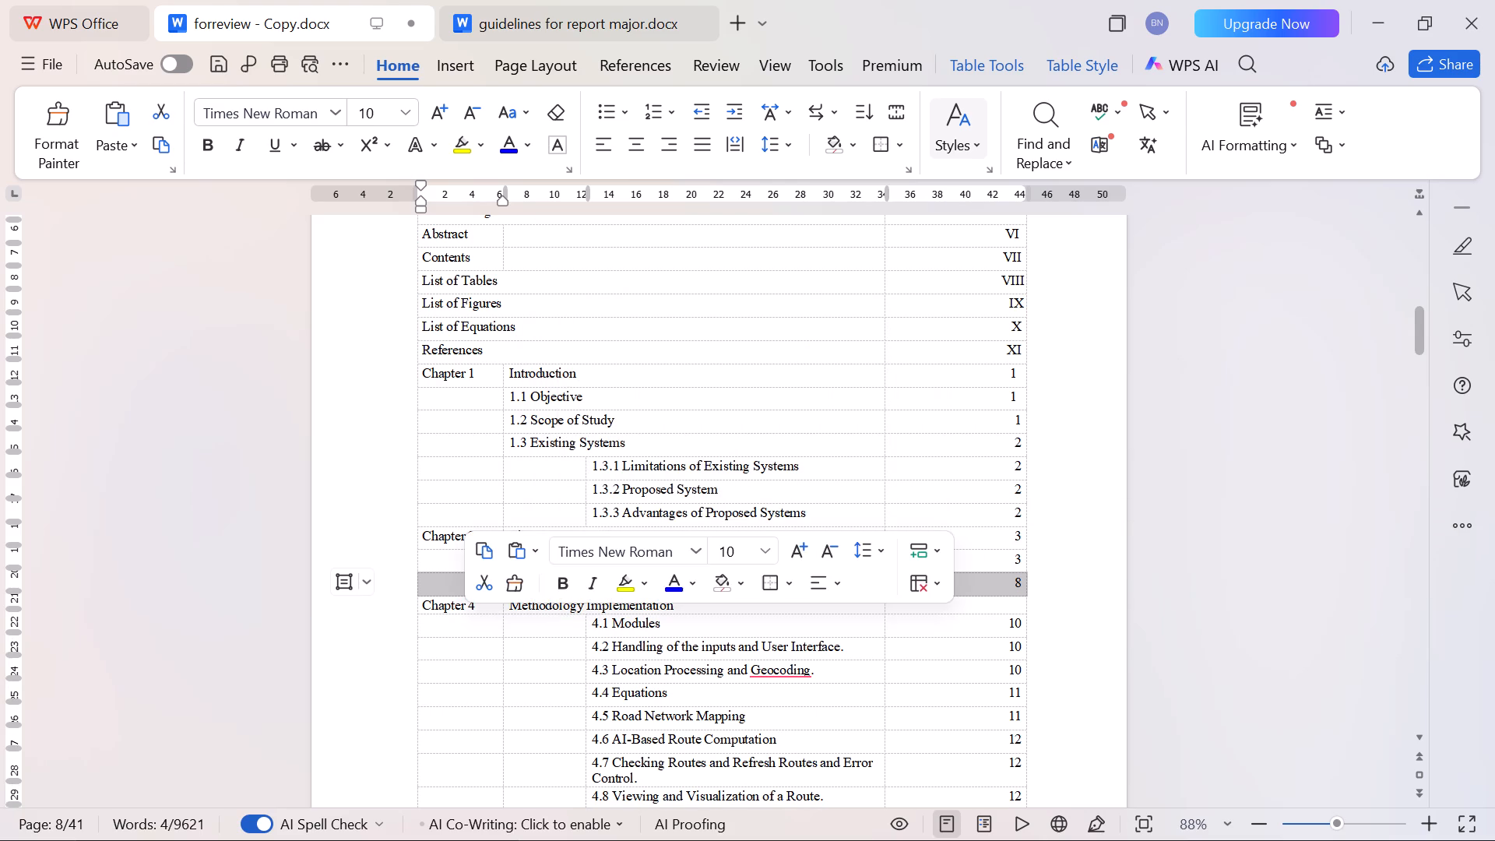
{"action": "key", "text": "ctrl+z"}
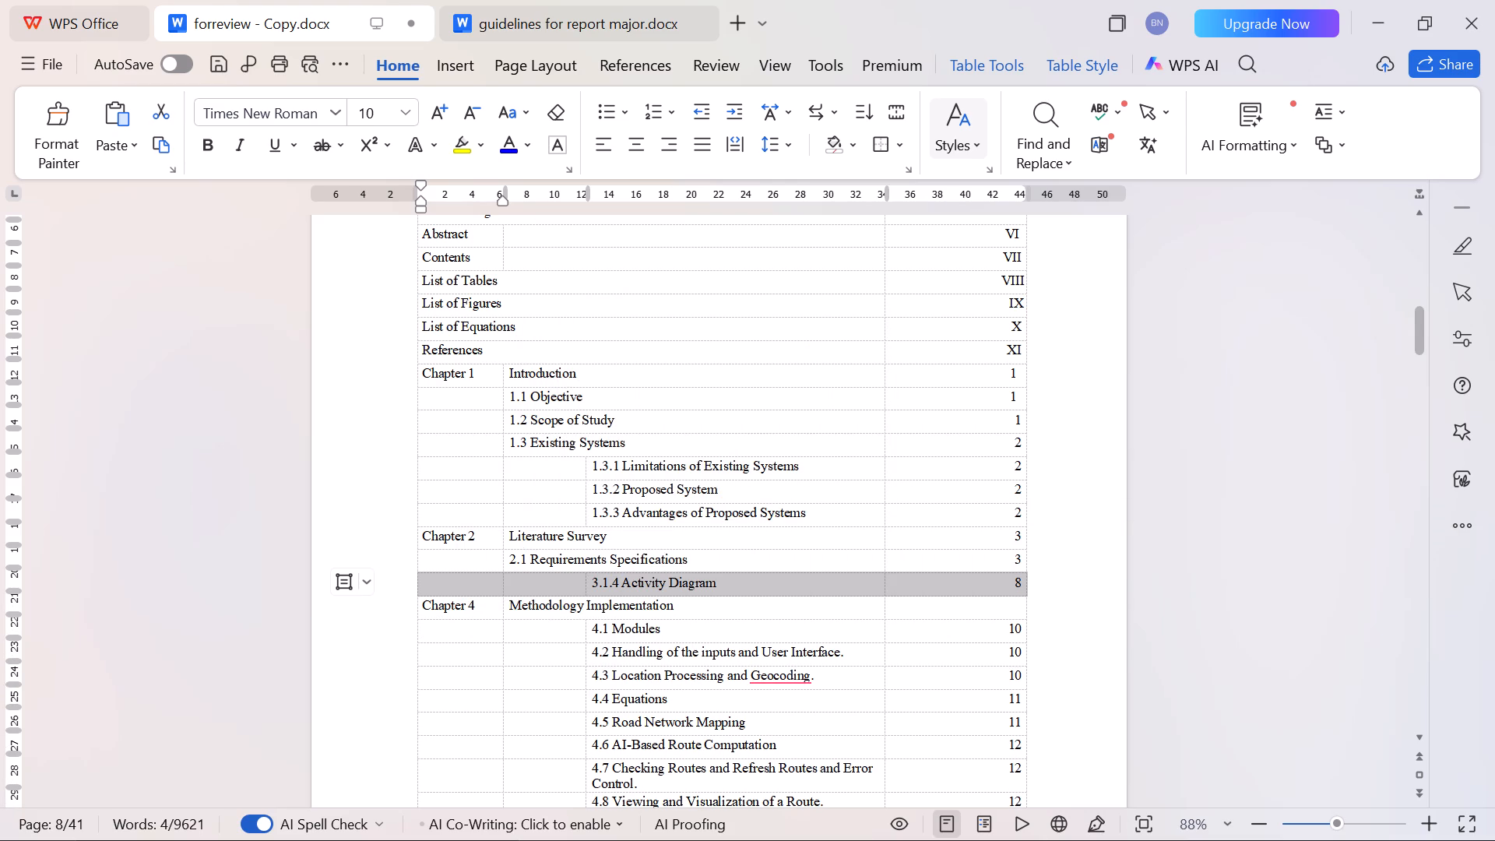
Delete the 3.1.4 Activity Diagram row from the Contents table.
{"action": "left_click", "coordinate": [463, 583]}
{"action": "left_click", "coordinate": [410, 588]}
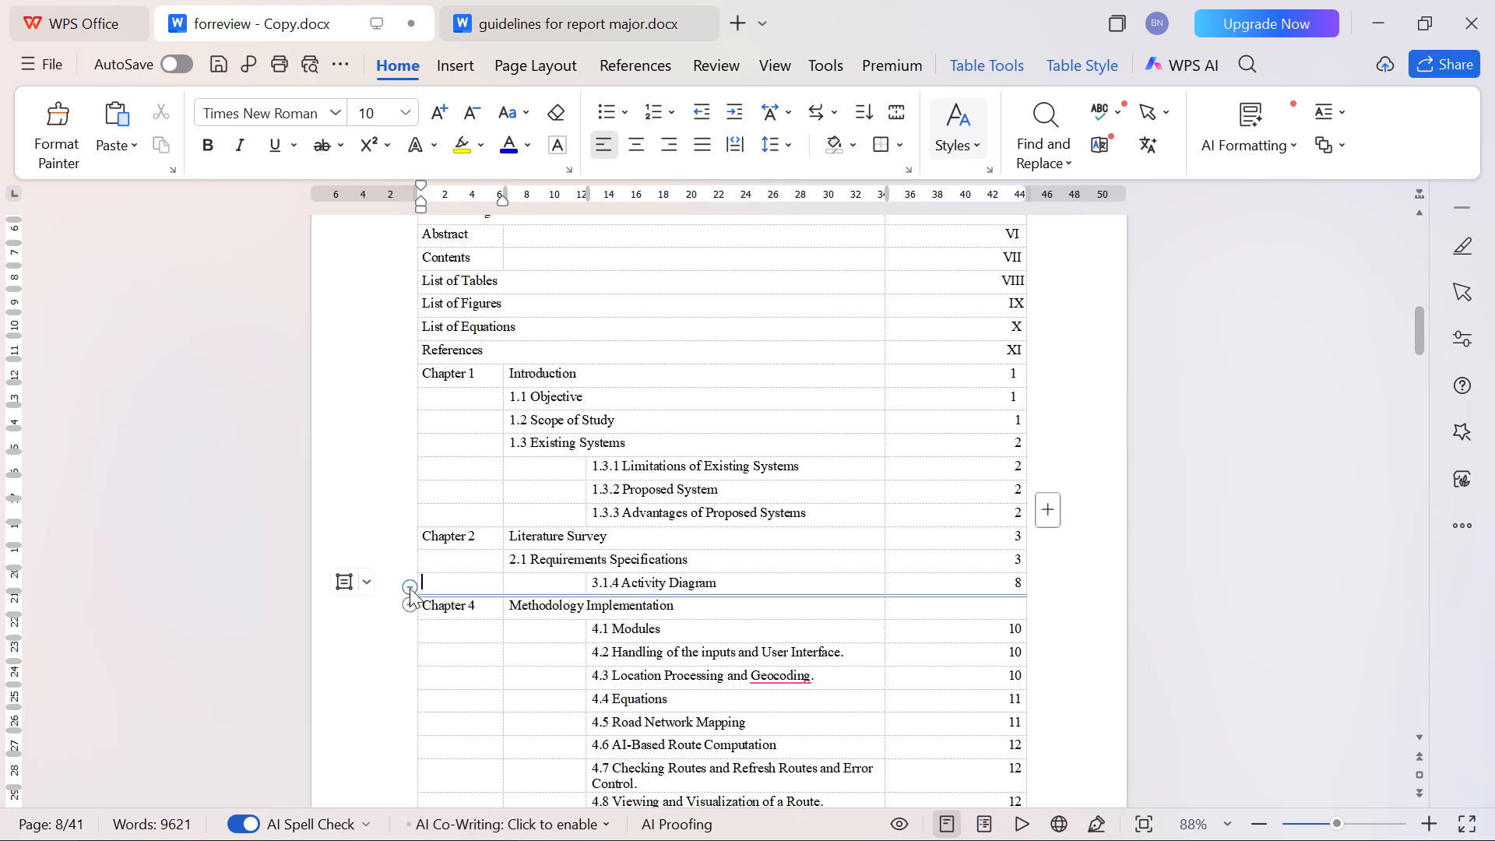
Cut the entry "4.10 Methodology Diagram" from its row under Chapter 4 in the Contents table.
{"action": "scroll", "coordinate": [714, 688], "scroll_direction": "down", "scroll_amount": 3}
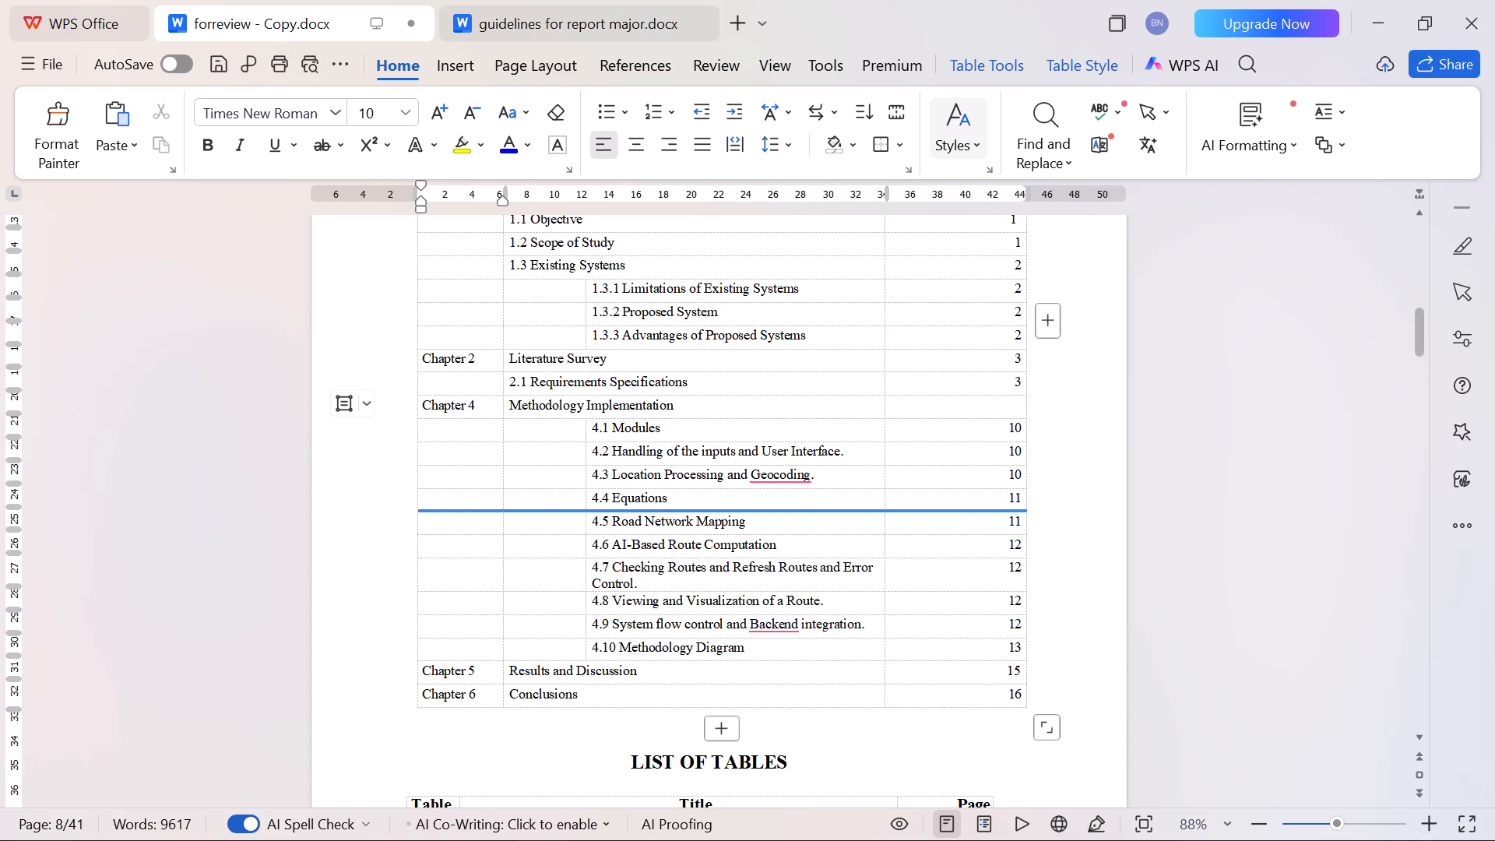
{"action": "left_click_drag", "start_coordinate": [747, 648], "coordinate": [702, 646]}
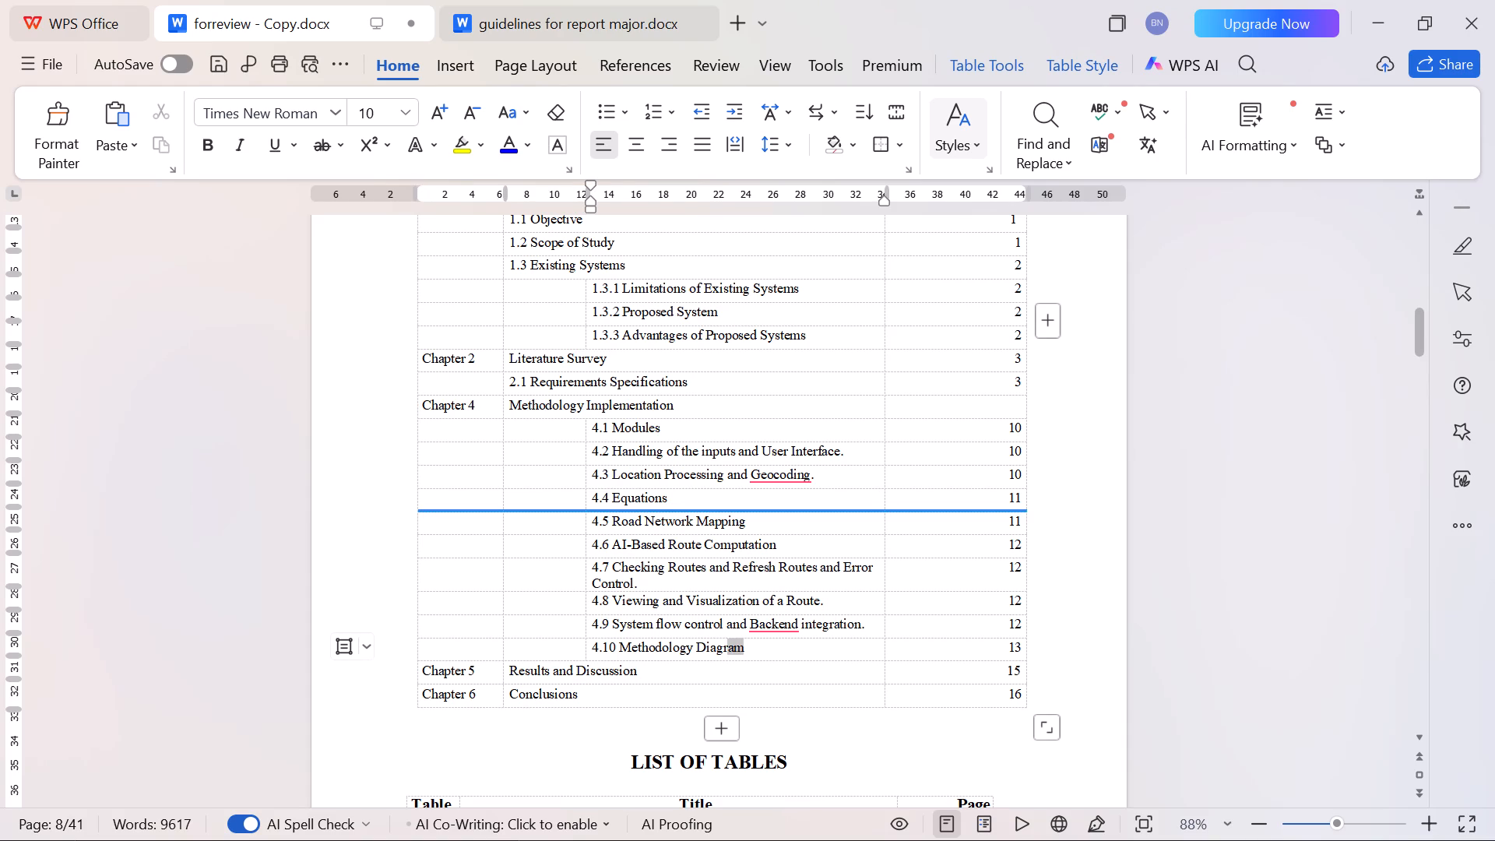
{"action": "left_click_drag", "start_coordinate": [702, 646], "coordinate": [586, 645]}
{"action": "key", "text": "ctrl+x"}
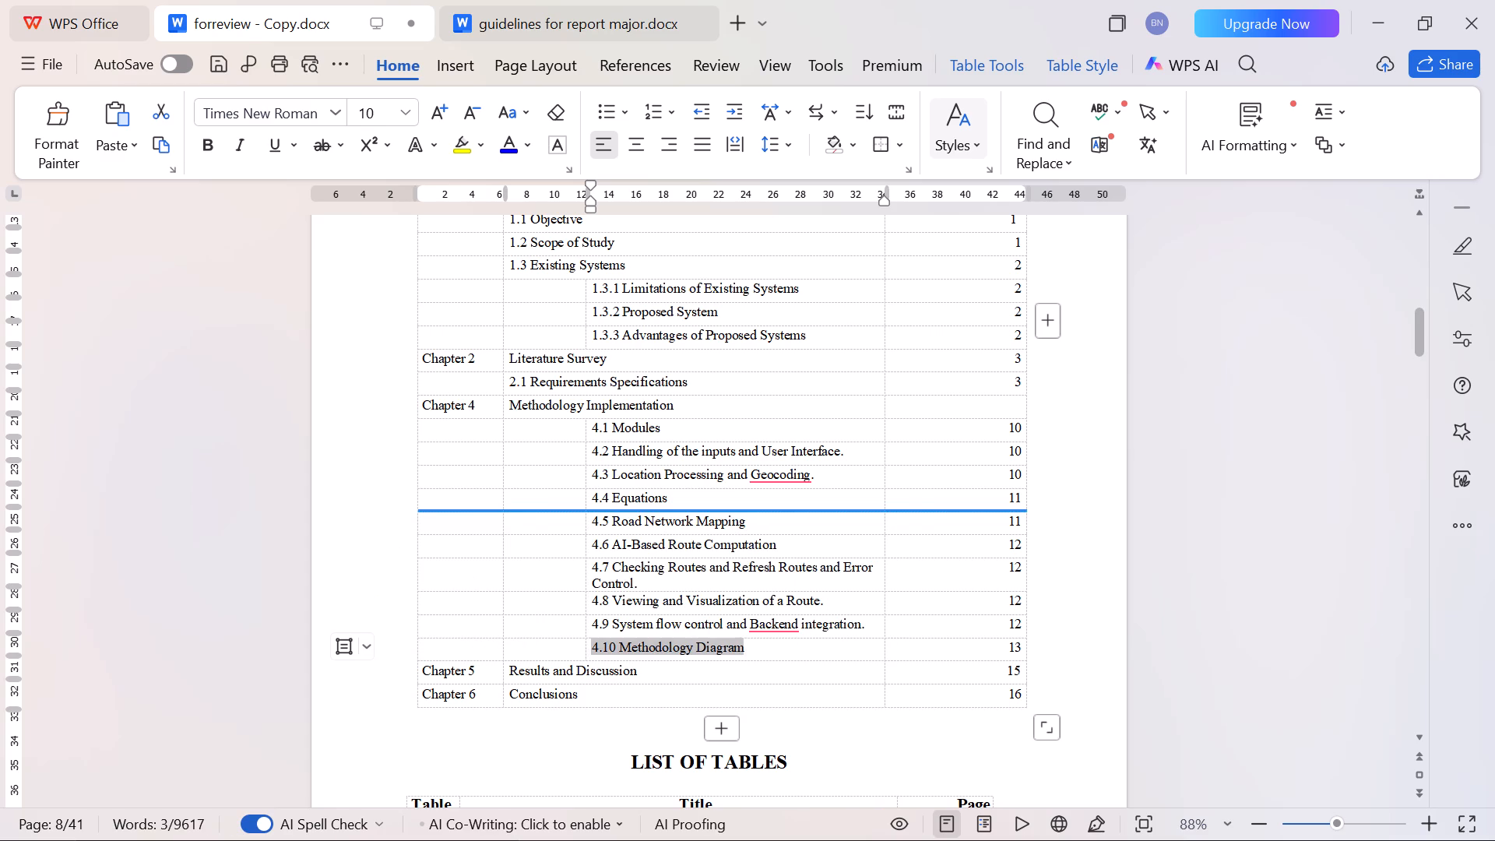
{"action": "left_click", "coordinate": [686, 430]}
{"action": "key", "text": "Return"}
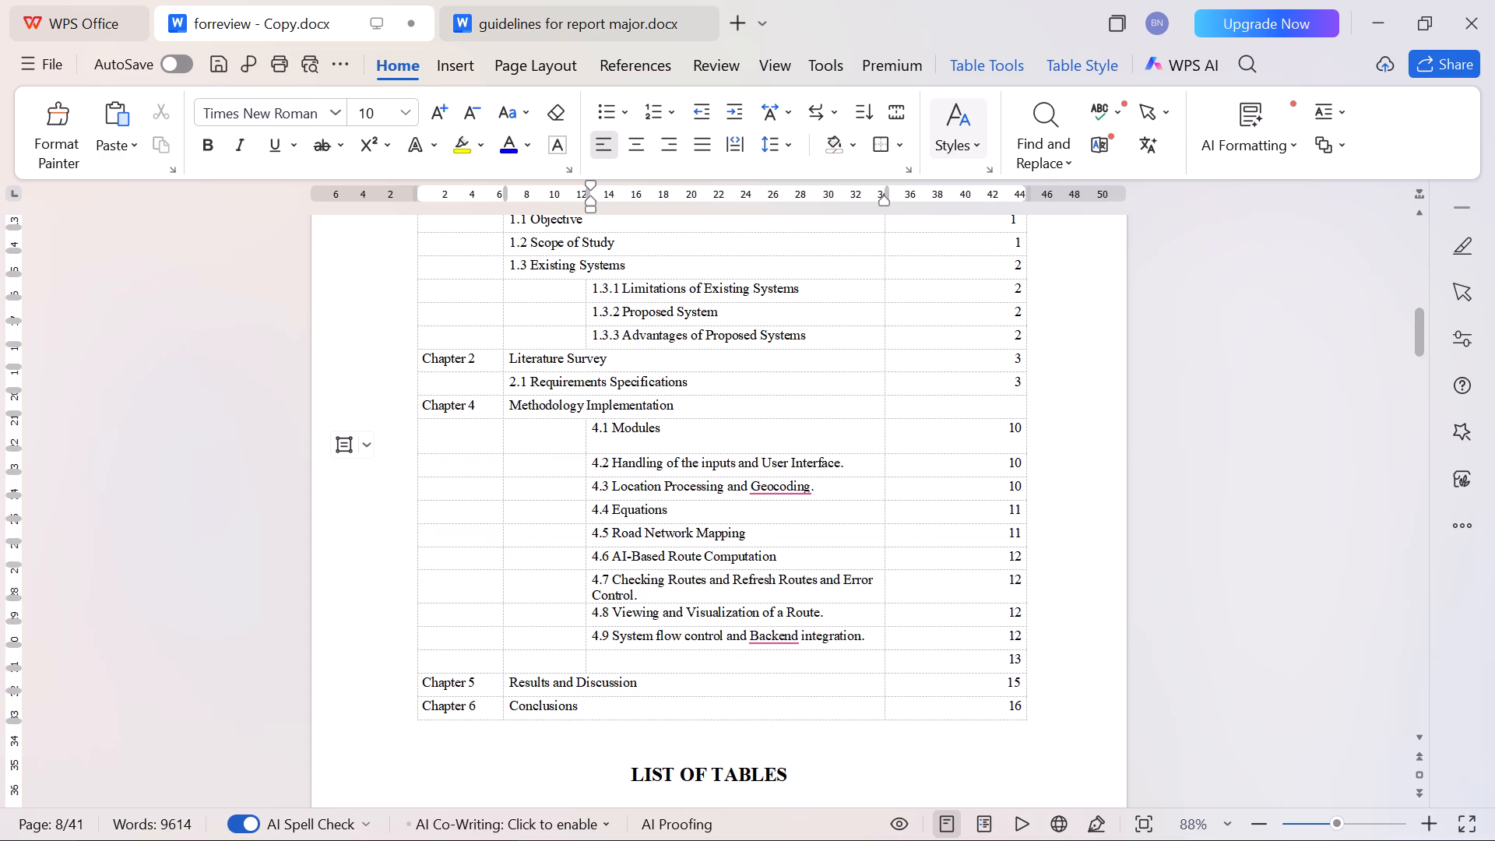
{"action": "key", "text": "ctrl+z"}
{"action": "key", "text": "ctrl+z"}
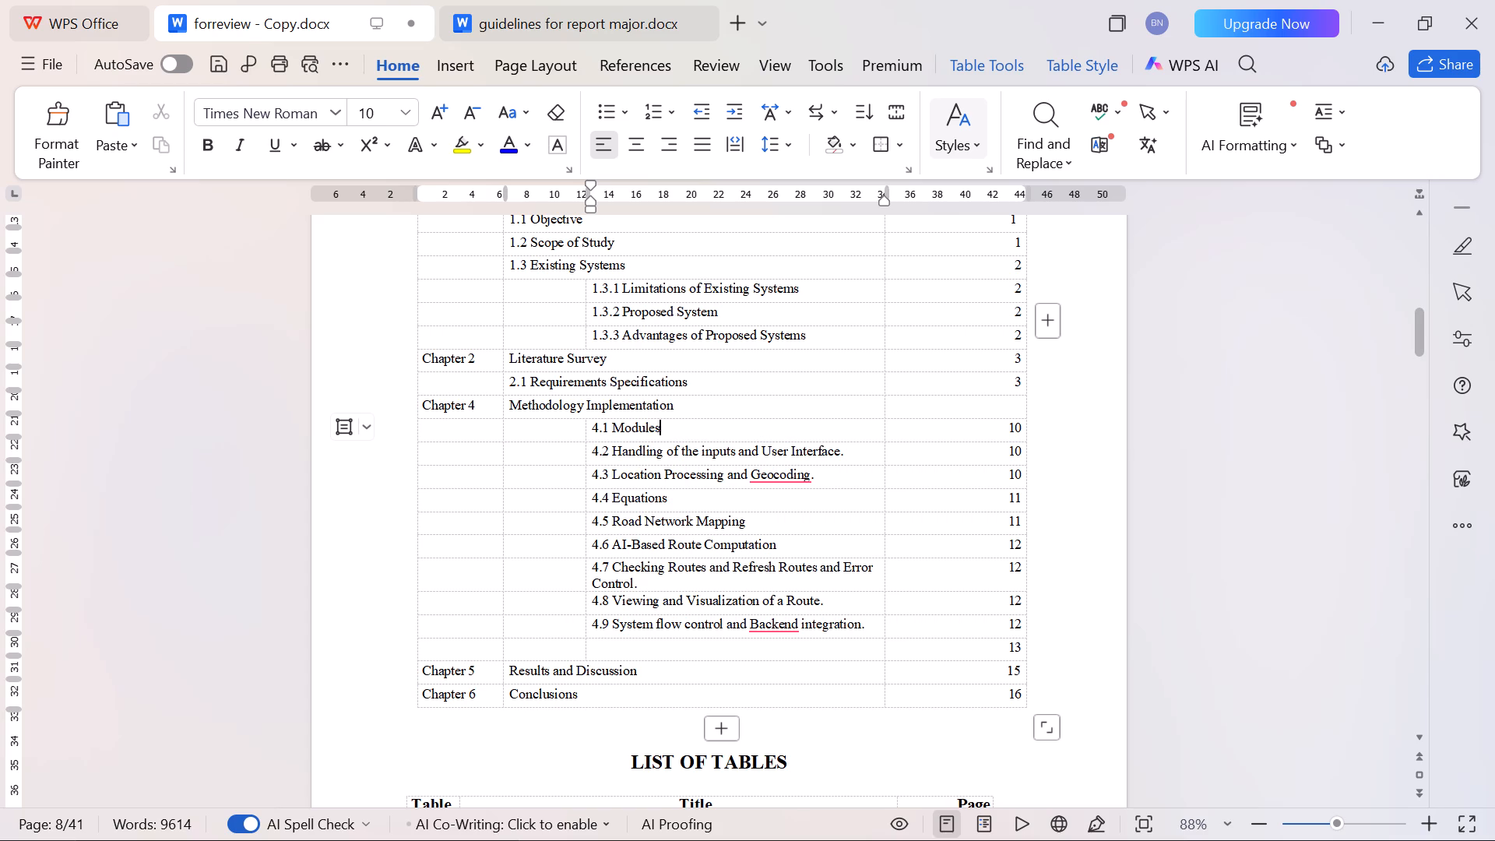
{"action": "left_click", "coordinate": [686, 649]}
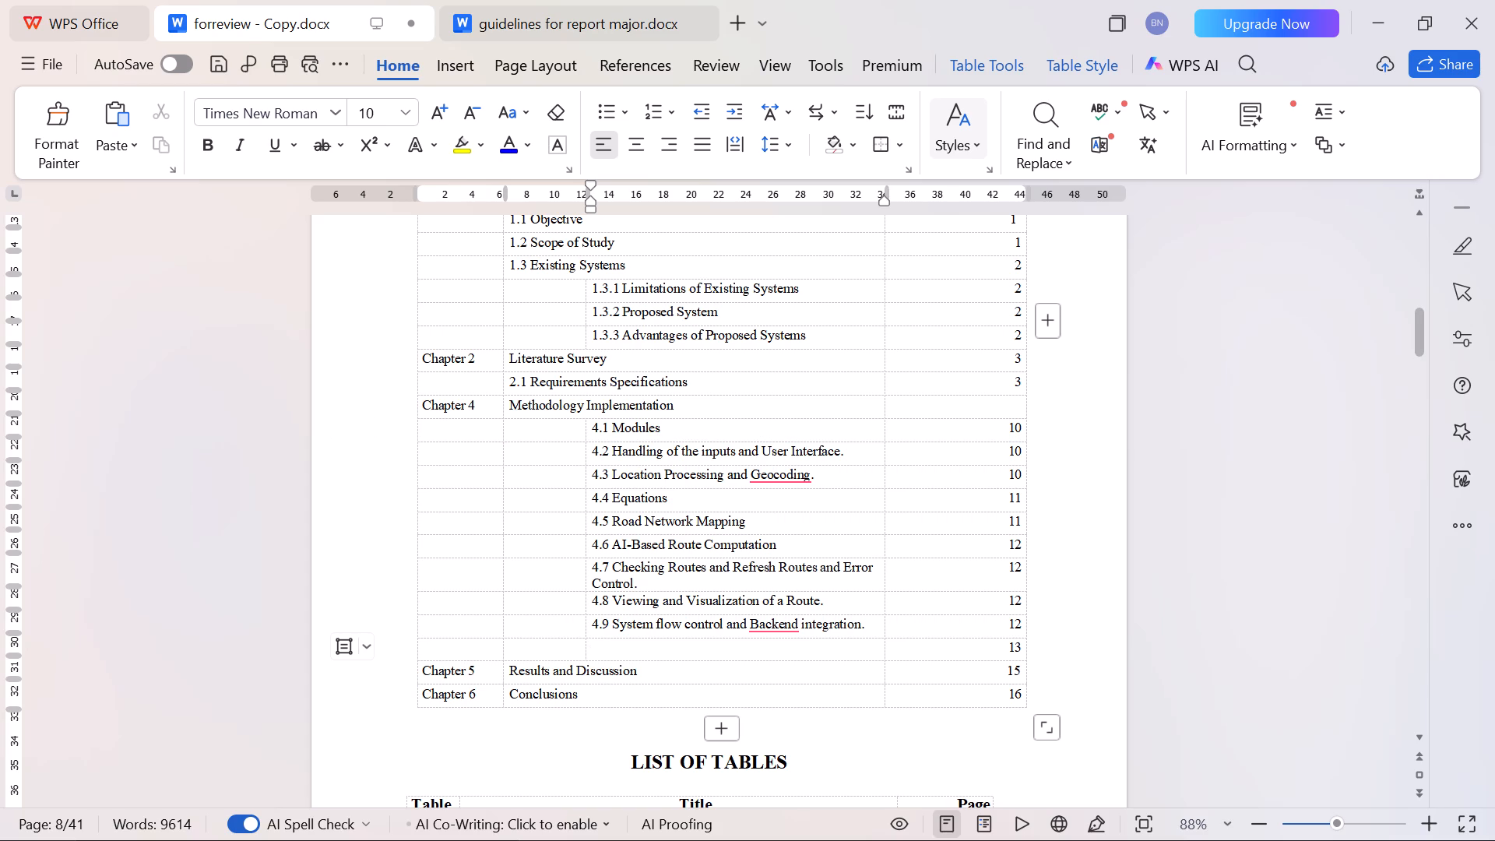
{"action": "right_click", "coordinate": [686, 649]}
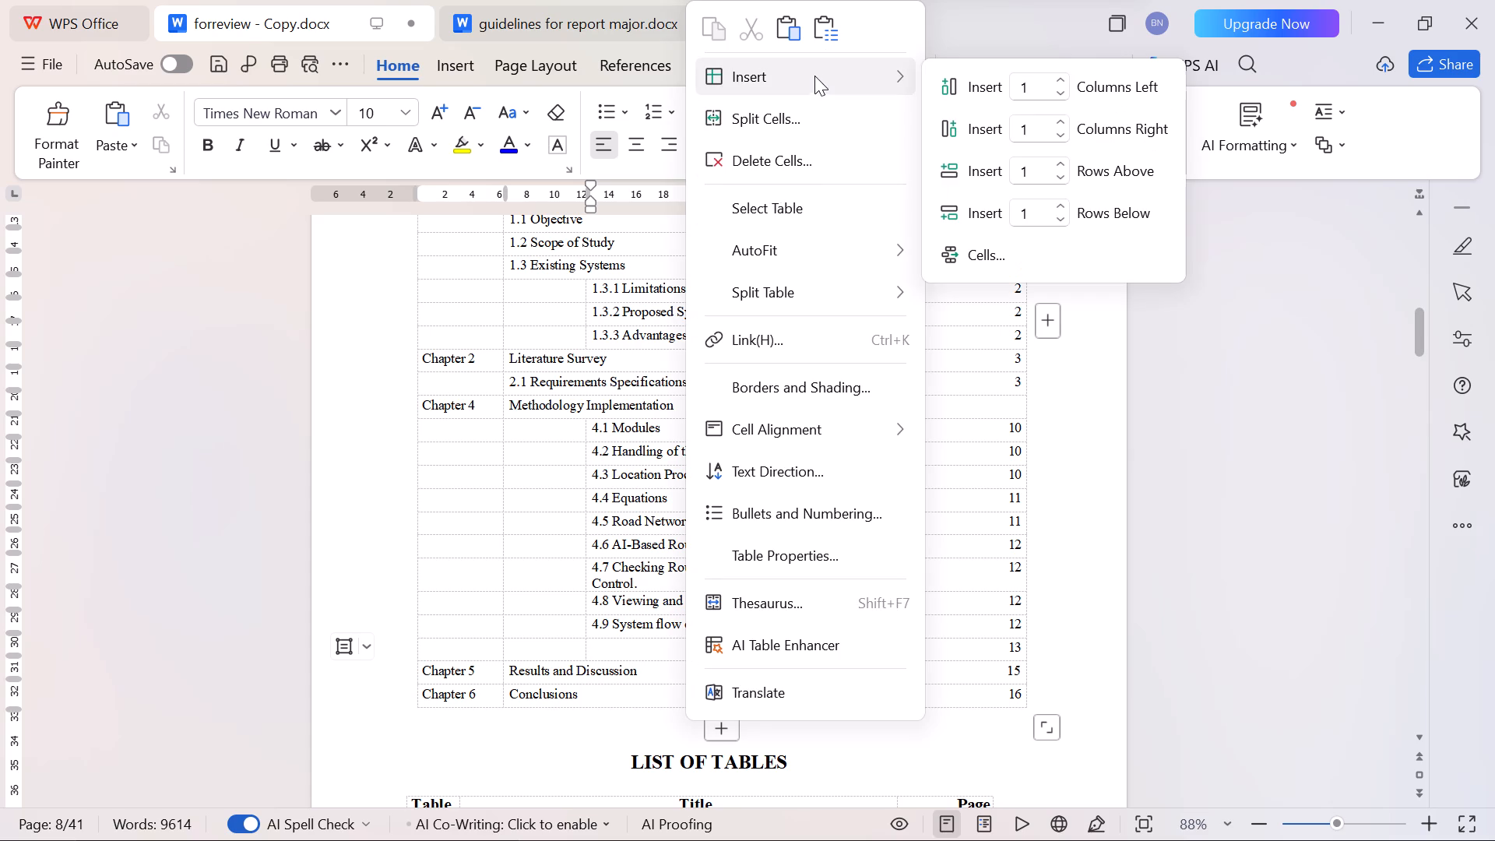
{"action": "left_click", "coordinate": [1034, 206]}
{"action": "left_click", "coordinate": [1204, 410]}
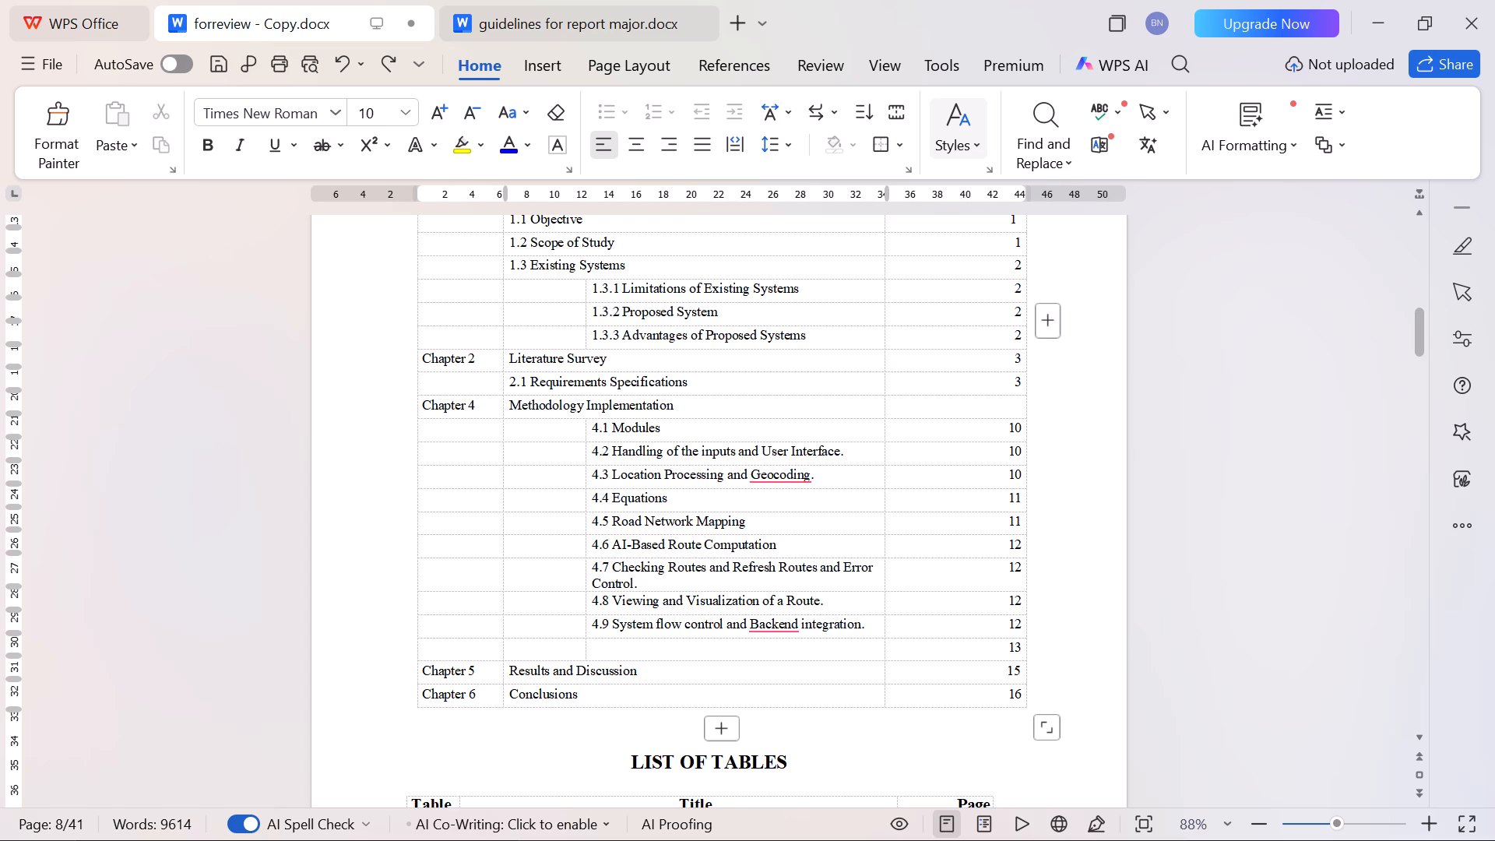
Clear all items from the clipboard history.
{"action": "key", "text": "super+v"}
{"action": "left_click", "coordinate": [1447, 490]}
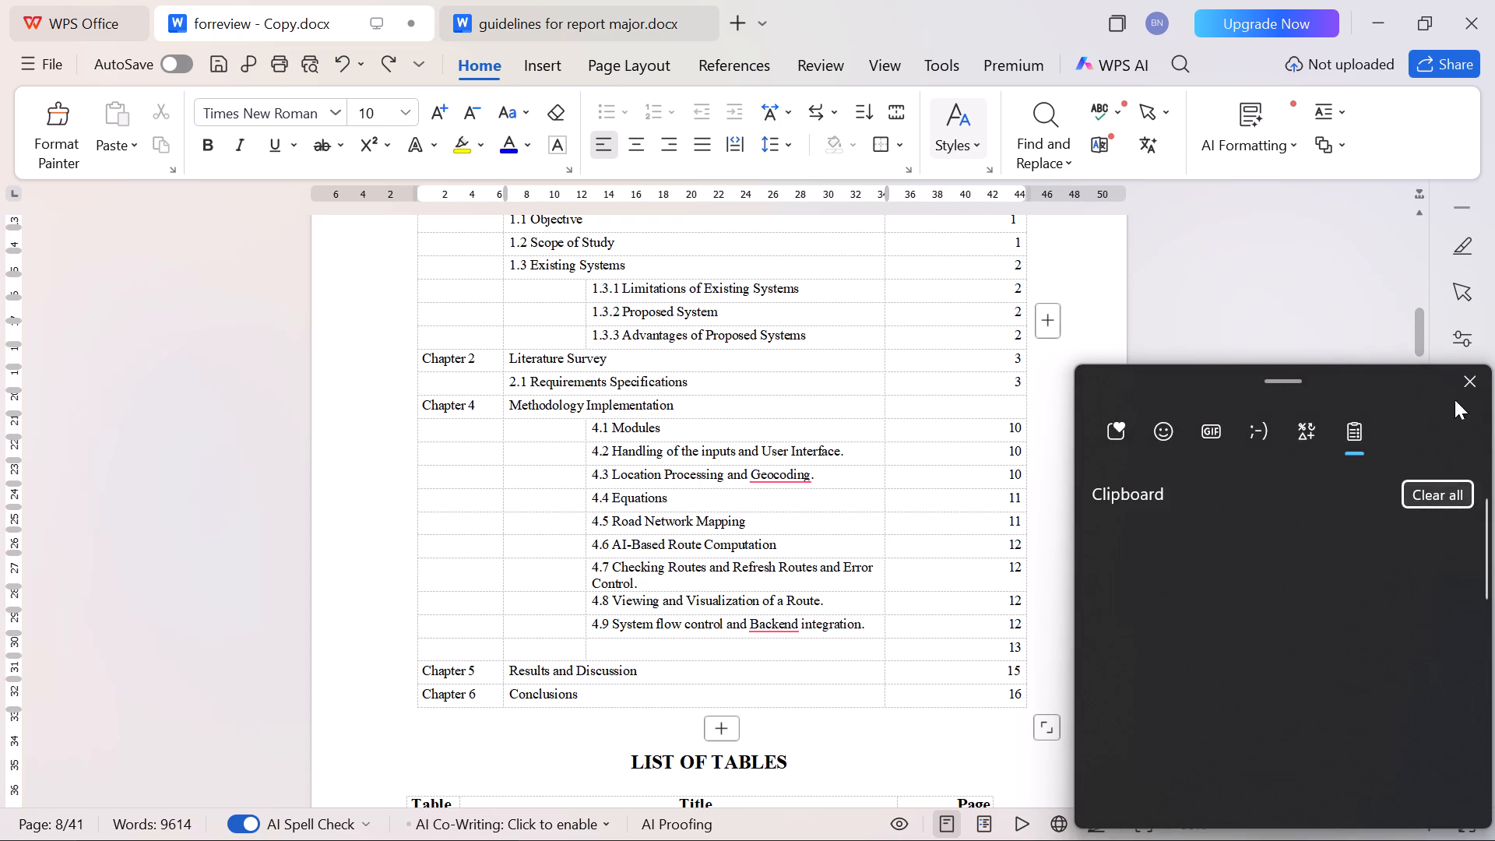
{"action": "left_click", "coordinate": [1466, 379]}
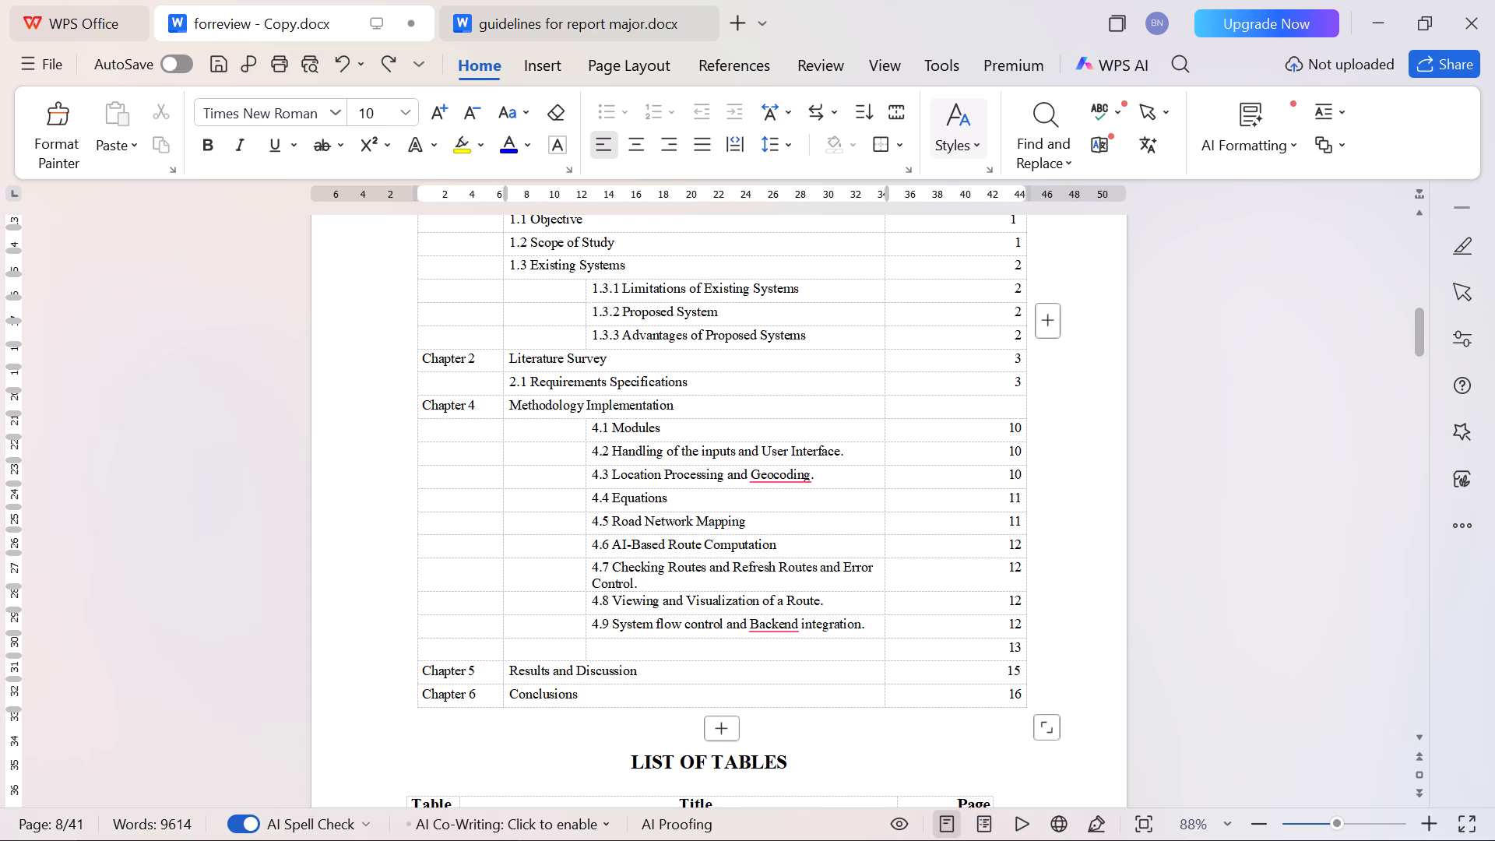
Cut the title "Handling of the inputs and User Interface." from entry 4.2, keeping its number, and check the clipboard history.
{"action": "left_click_drag", "start_coordinate": [846, 449], "coordinate": [635, 455]}
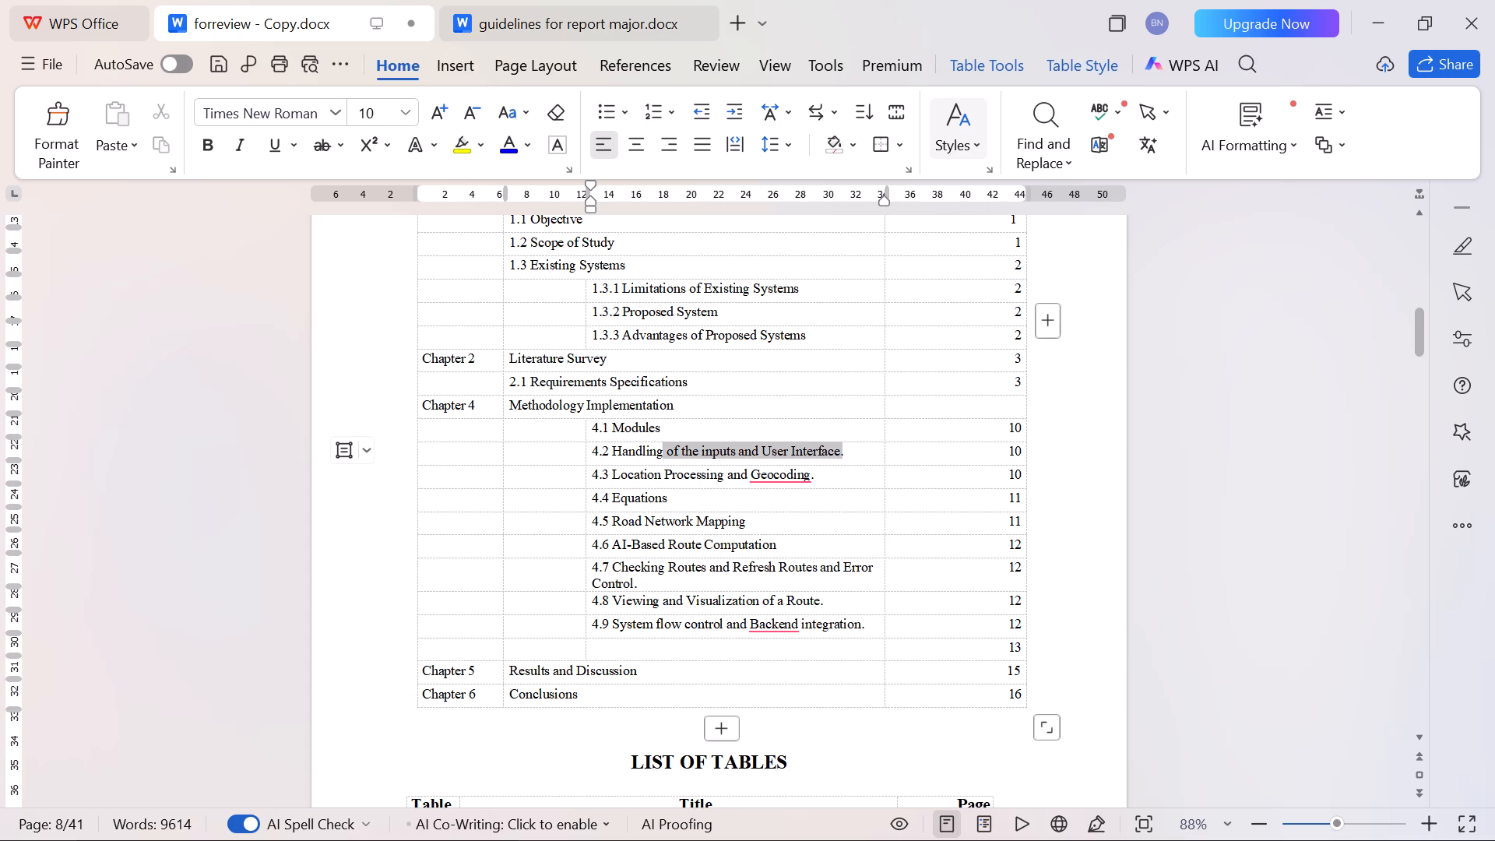
{"action": "left_click_drag", "start_coordinate": [635, 455], "coordinate": [614, 452]}
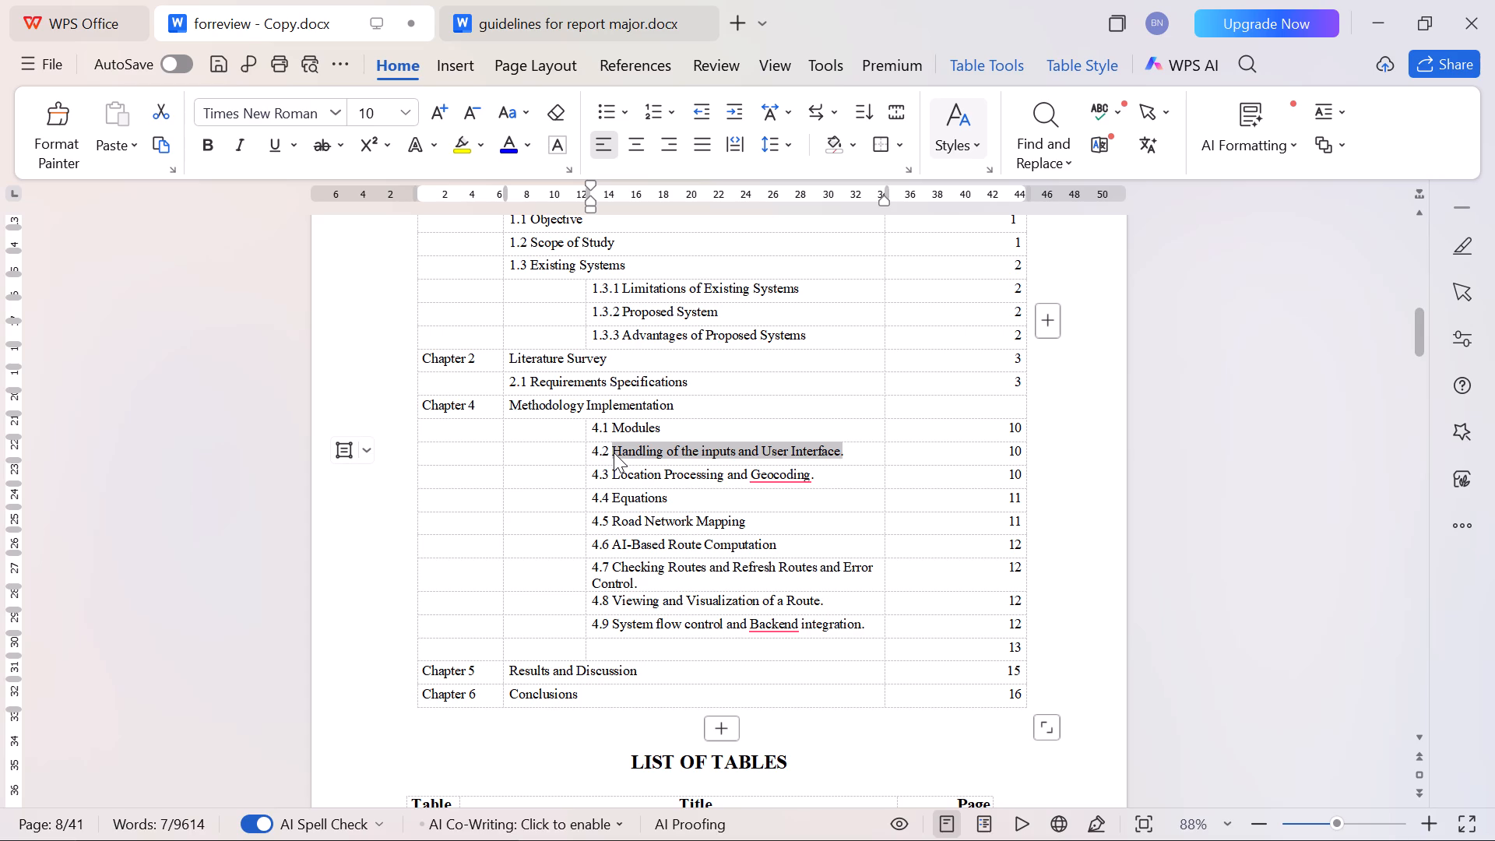
{"action": "key", "text": "ctrl+x"}
{"action": "key", "text": "super+v"}
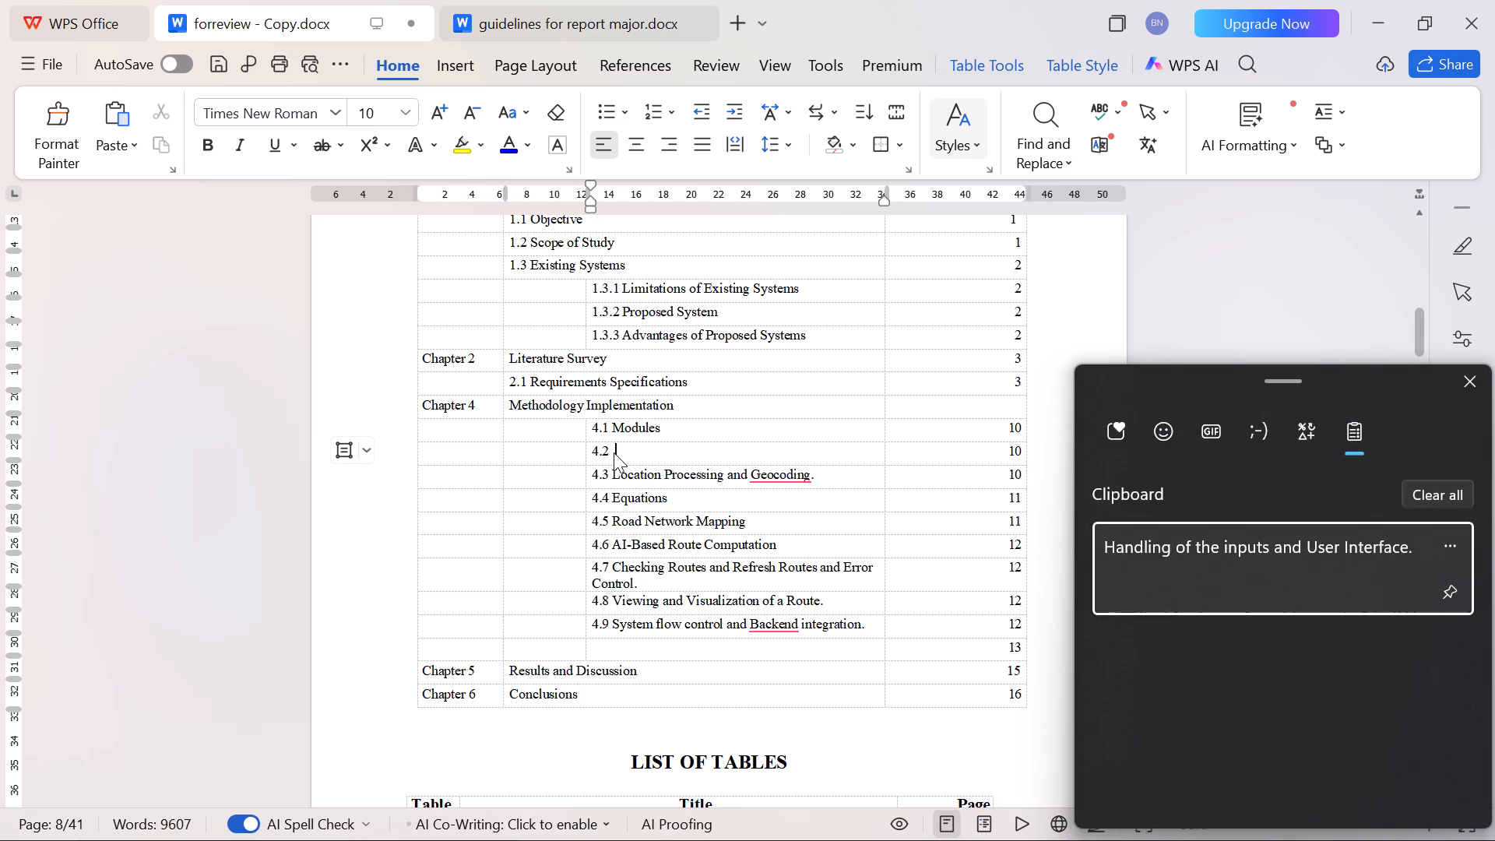
{"action": "left_click", "coordinate": [1474, 377]}
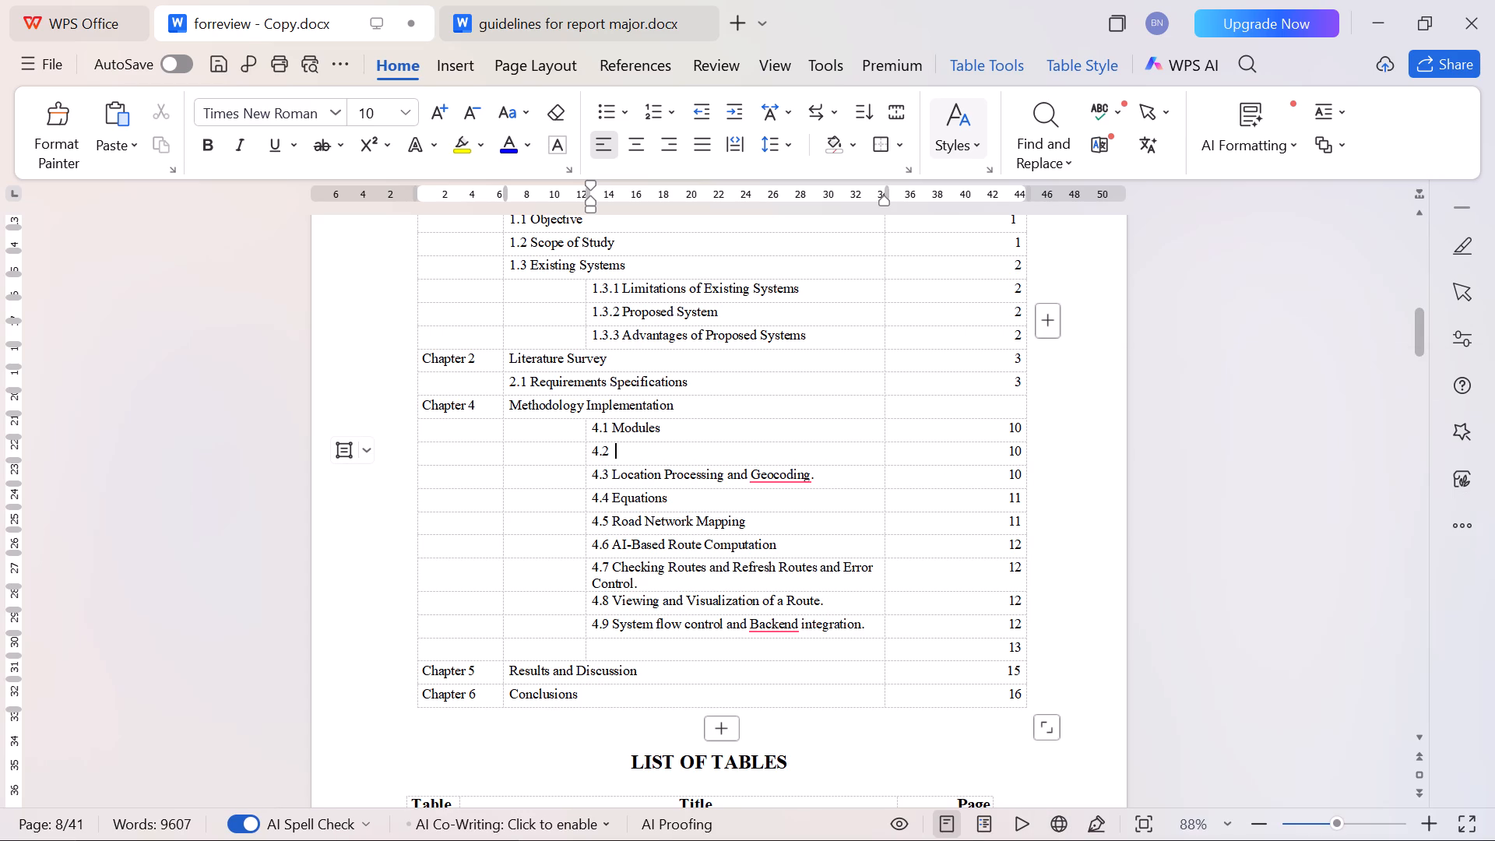
Cut the title text of entries 4.3, 4.4, 4.5 and 4.6 one by one in the Contents table, keeping their numbers.
{"action": "left_click_drag", "start_coordinate": [821, 472], "coordinate": [614, 480]}
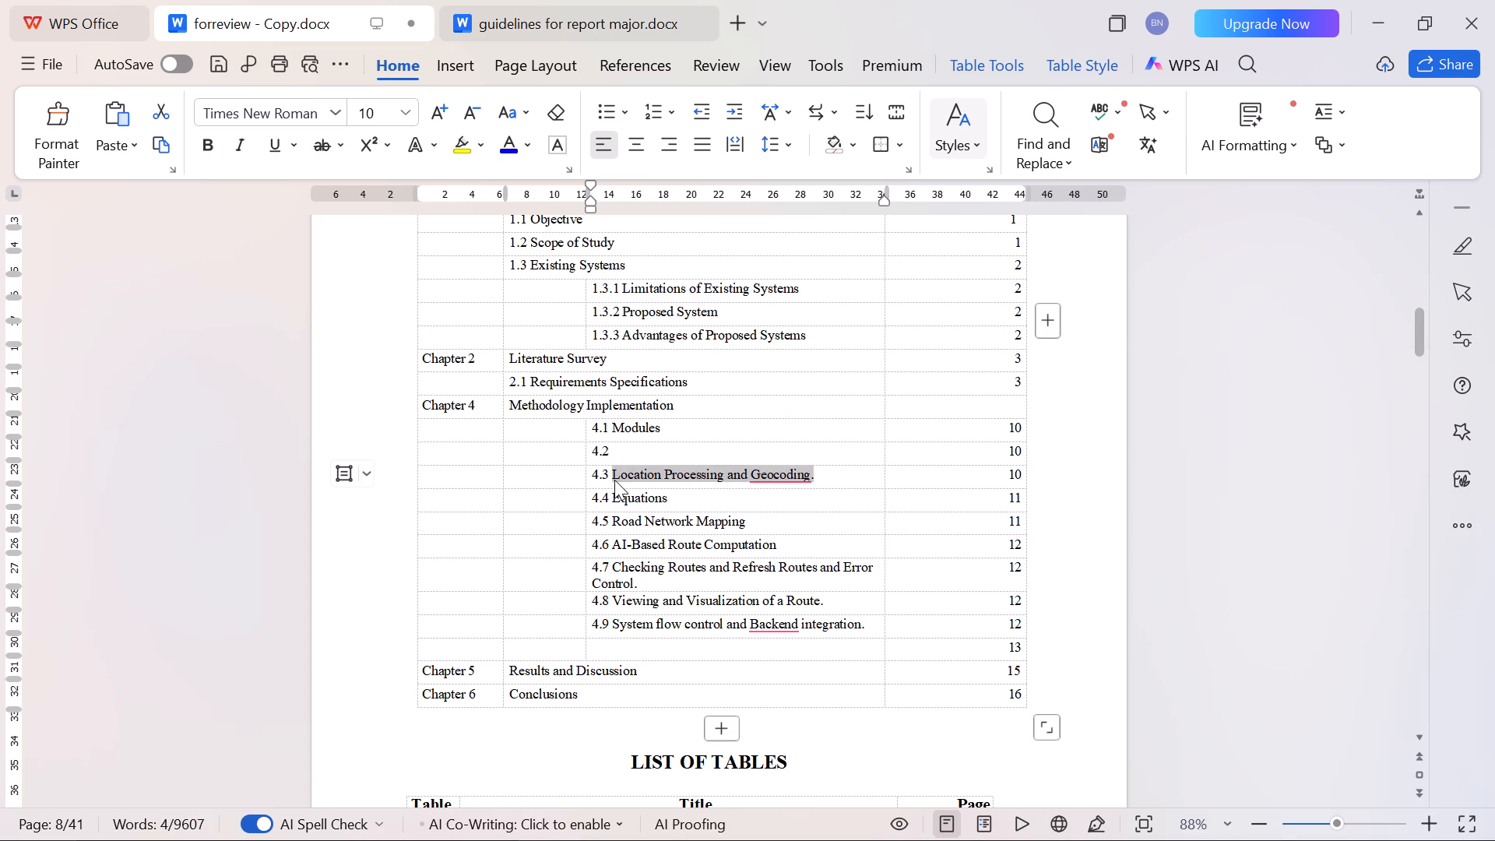
{"action": "key", "text": "ctrl+x"}
{"action": "left_click_drag", "start_coordinate": [670, 496], "coordinate": [613, 501]}
{"action": "key", "text": "ctrl+x"}
{"action": "left_click_drag", "start_coordinate": [761, 520], "coordinate": [623, 521]}
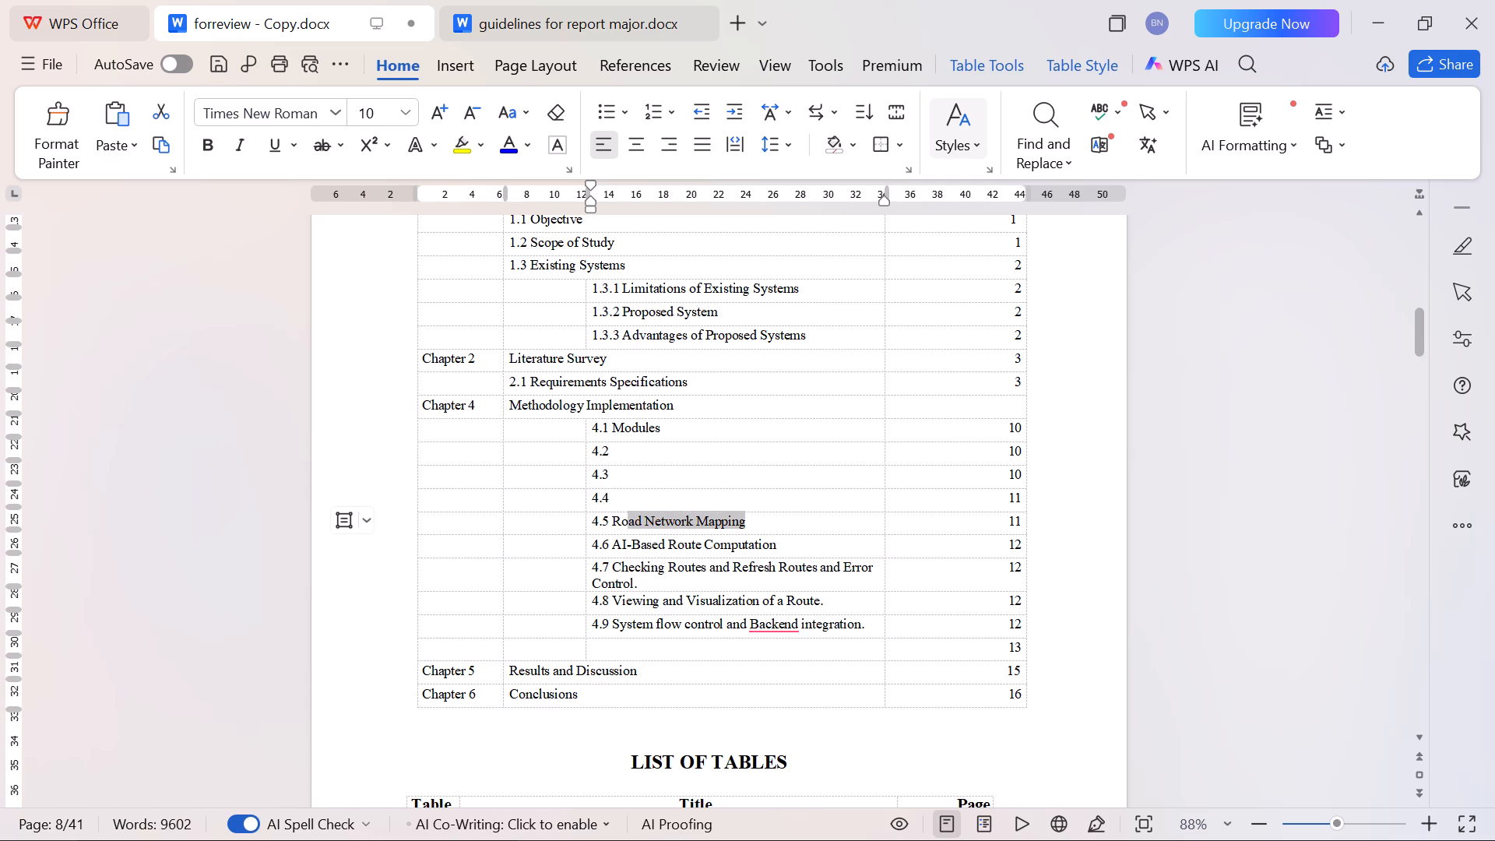
{"action": "left_click_drag", "start_coordinate": [623, 521], "coordinate": [613, 523]}
{"action": "key", "text": "ctrl+x"}
{"action": "left_click_drag", "start_coordinate": [786, 543], "coordinate": [617, 547]}
{"action": "key", "text": "ctrl+x"}
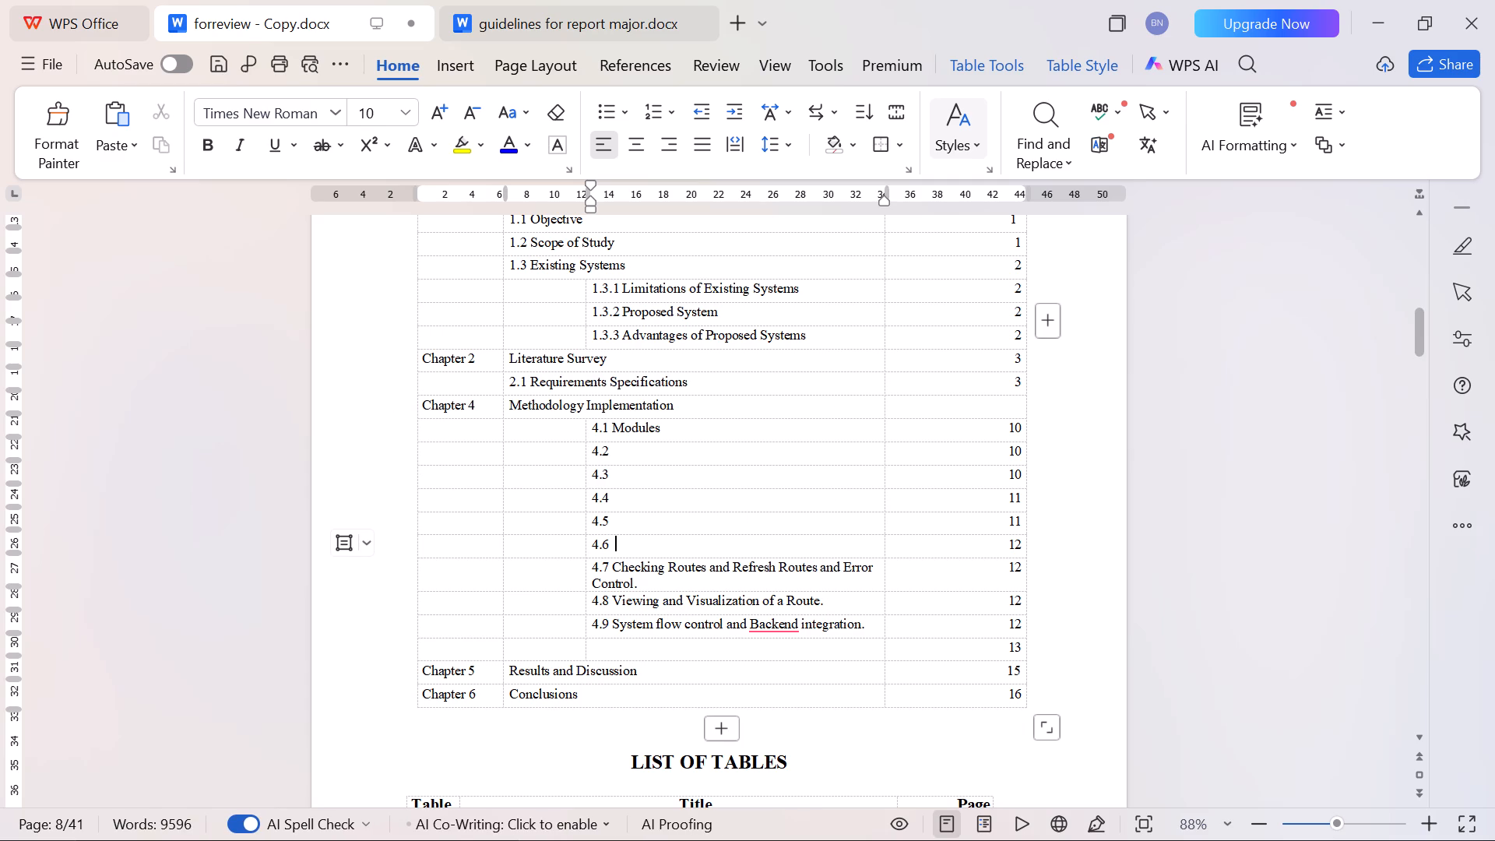
Cut the title text of entries 4.7, 4.8 and 4.9 one by one in the Contents table, keeping their numbers.
{"action": "left_click_drag", "start_coordinate": [642, 579], "coordinate": [614, 568]}
{"action": "key", "text": "ctrl+x"}
{"action": "left_click_drag", "start_coordinate": [831, 589], "coordinate": [632, 594]}
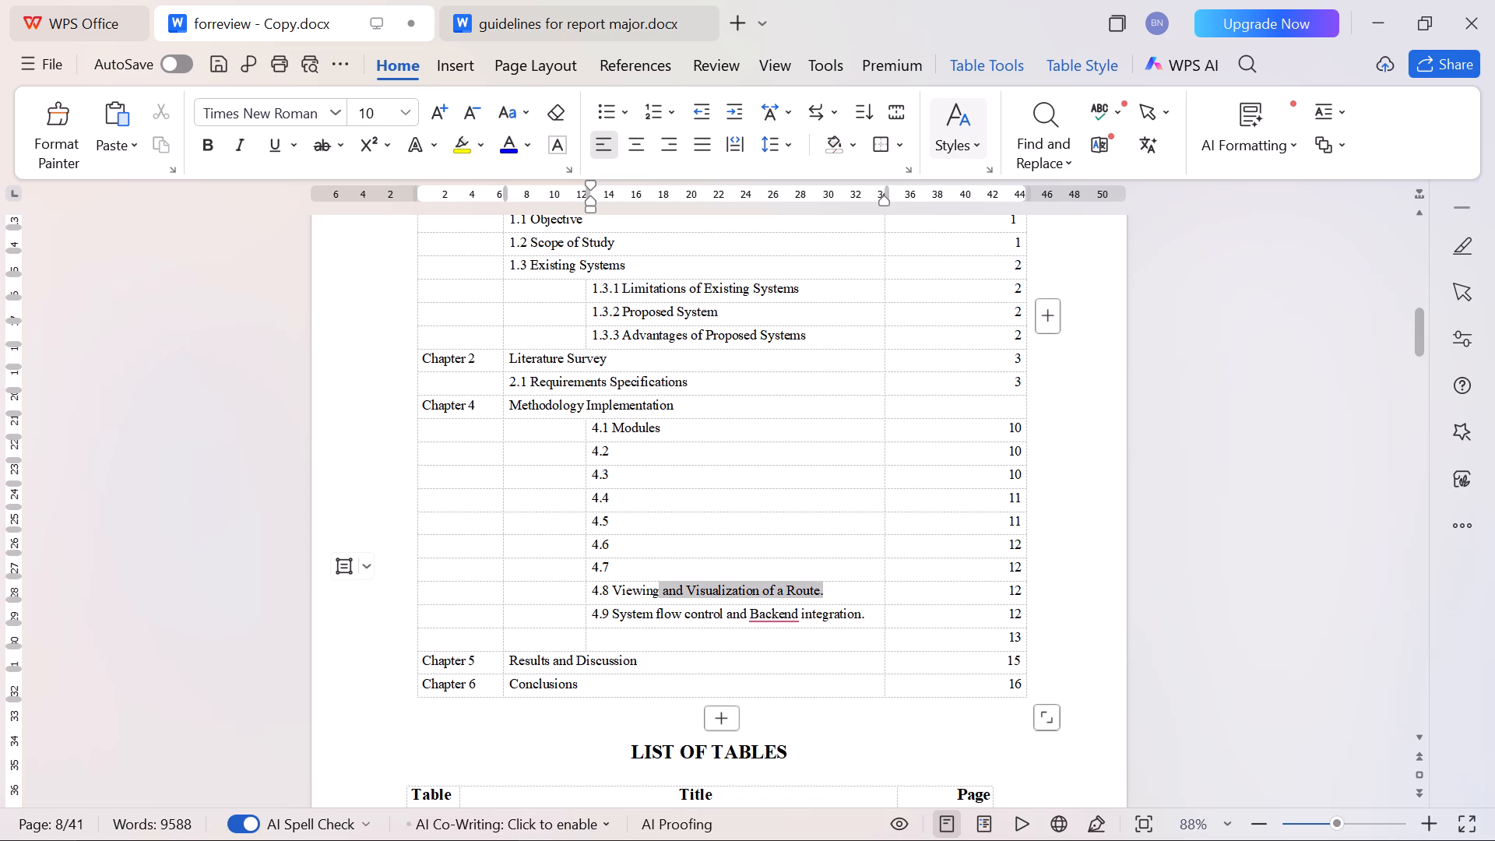
{"action": "left_click_drag", "start_coordinate": [632, 594], "coordinate": [616, 591]}
{"action": "key", "text": "ctrl+x"}
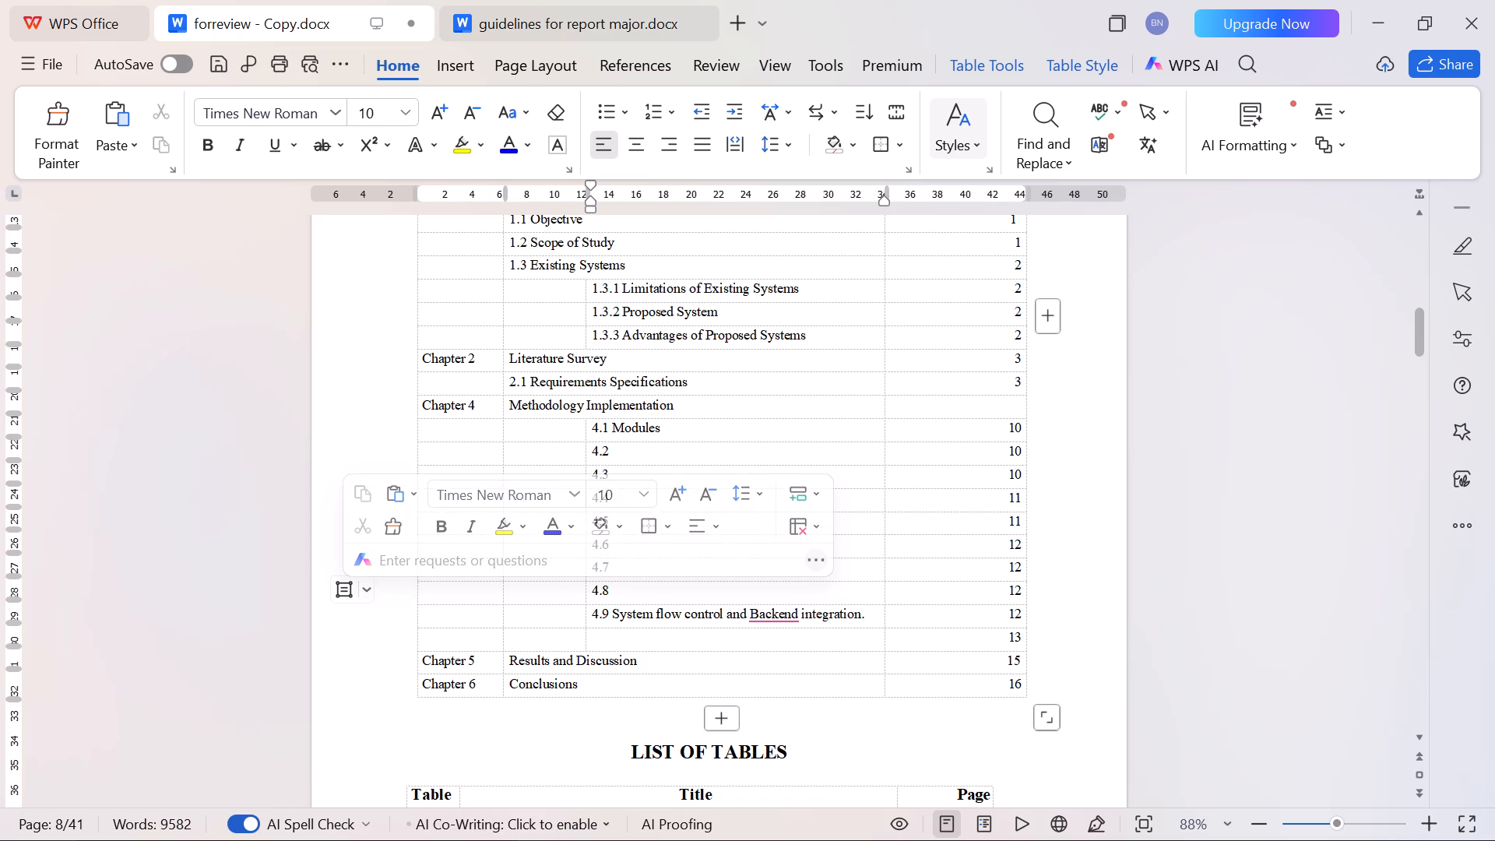
{"action": "left_click_drag", "start_coordinate": [868, 617], "coordinate": [613, 614]}
{"action": "key", "text": "ctrl+x"}
Enter the number 4.10 in the empty title cell of the last Chapter 4 row.
{"action": "left_click", "coordinate": [614, 639]}
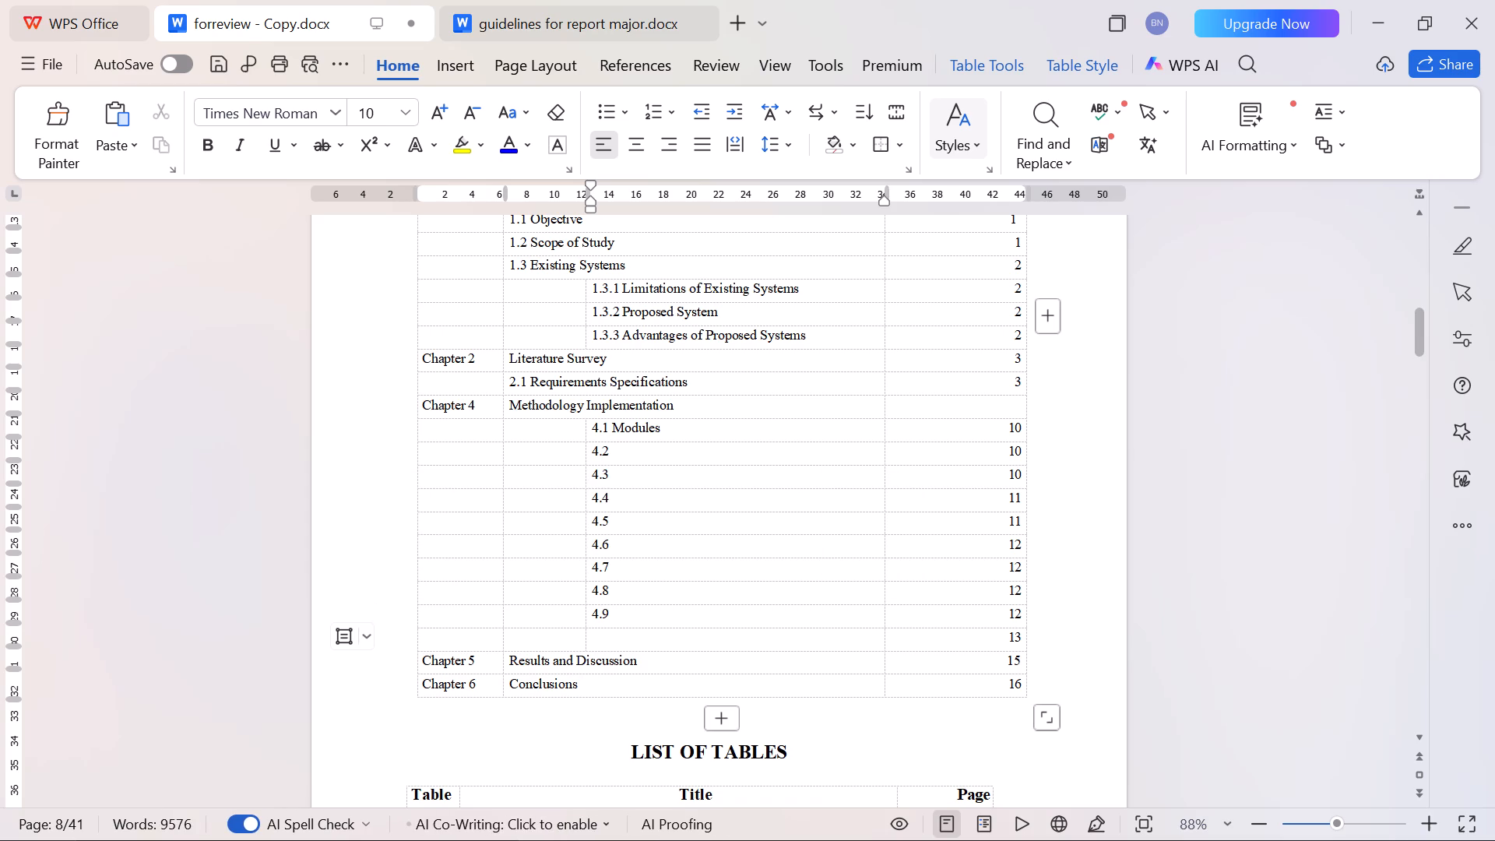
{"action": "type", "text": "4.1"}
{"action": "key", "text": "0"}
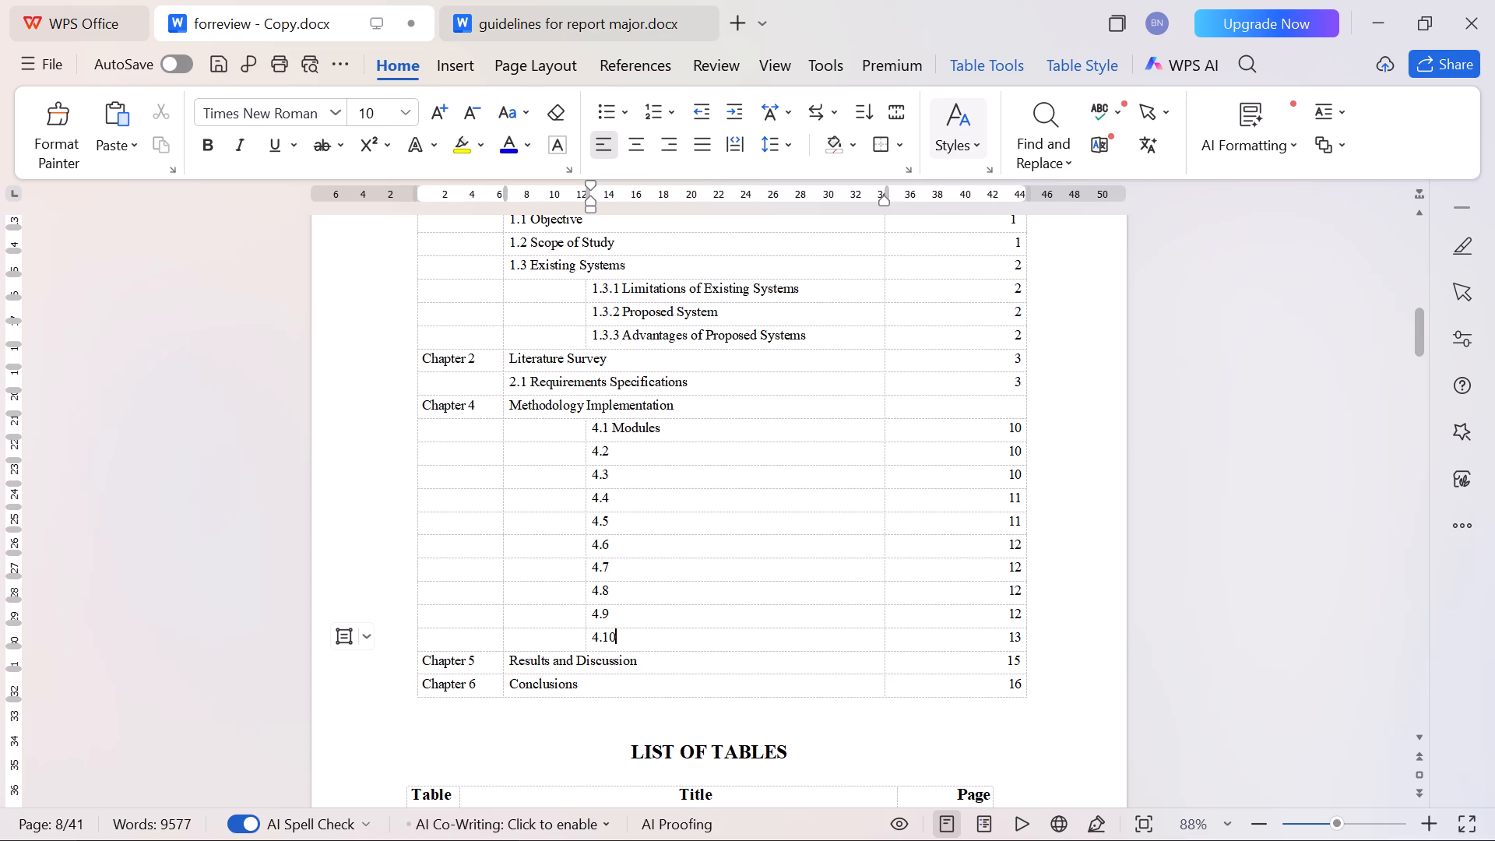
Enter "Methodology Diagram" as the title of entry 4.2 in the Contents table.
{"action": "left_click", "coordinate": [661, 452]}
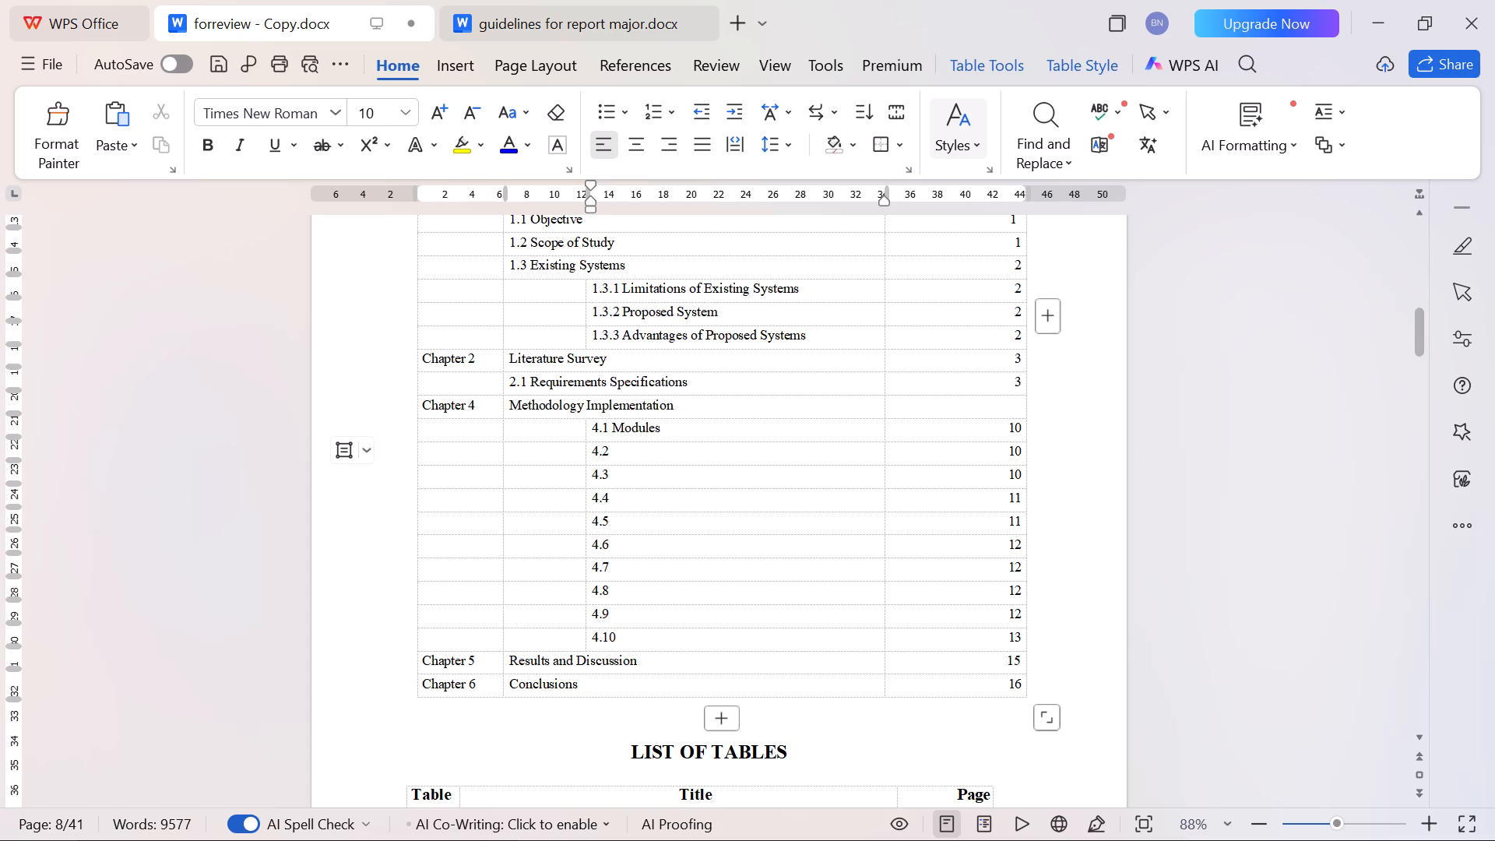
{"action": "key", "text": "super+v"}
{"action": "scroll", "coordinate": [1364, 667], "scroll_direction": "down", "scroll_amount": 5}
{"action": "scroll", "coordinate": [1156, 800], "scroll_direction": "down", "scroll_amount": 4}
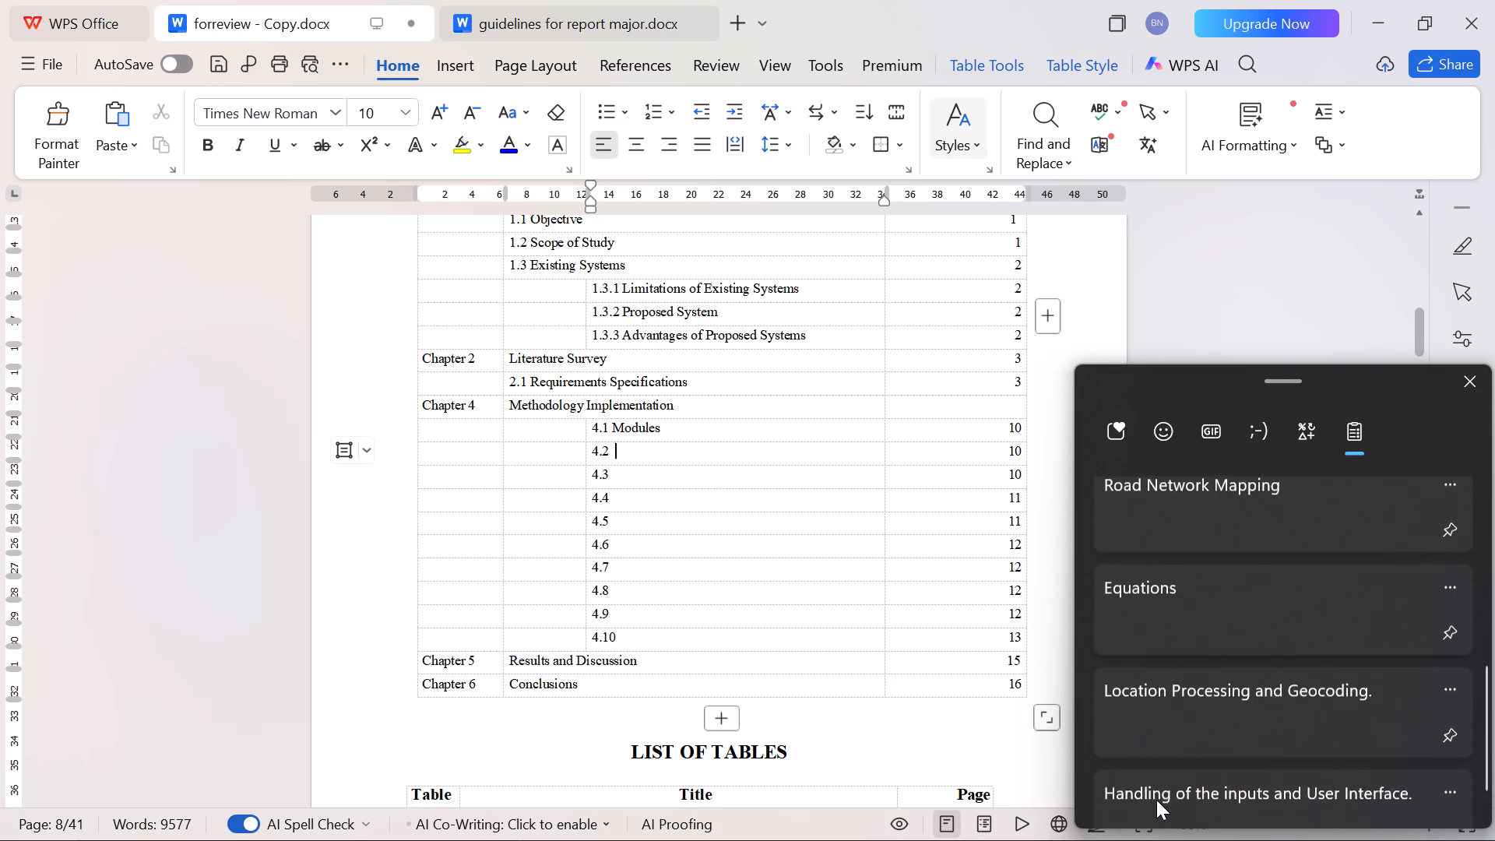
{"action": "scroll", "coordinate": [1156, 797], "scroll_direction": "down", "scroll_amount": 4}
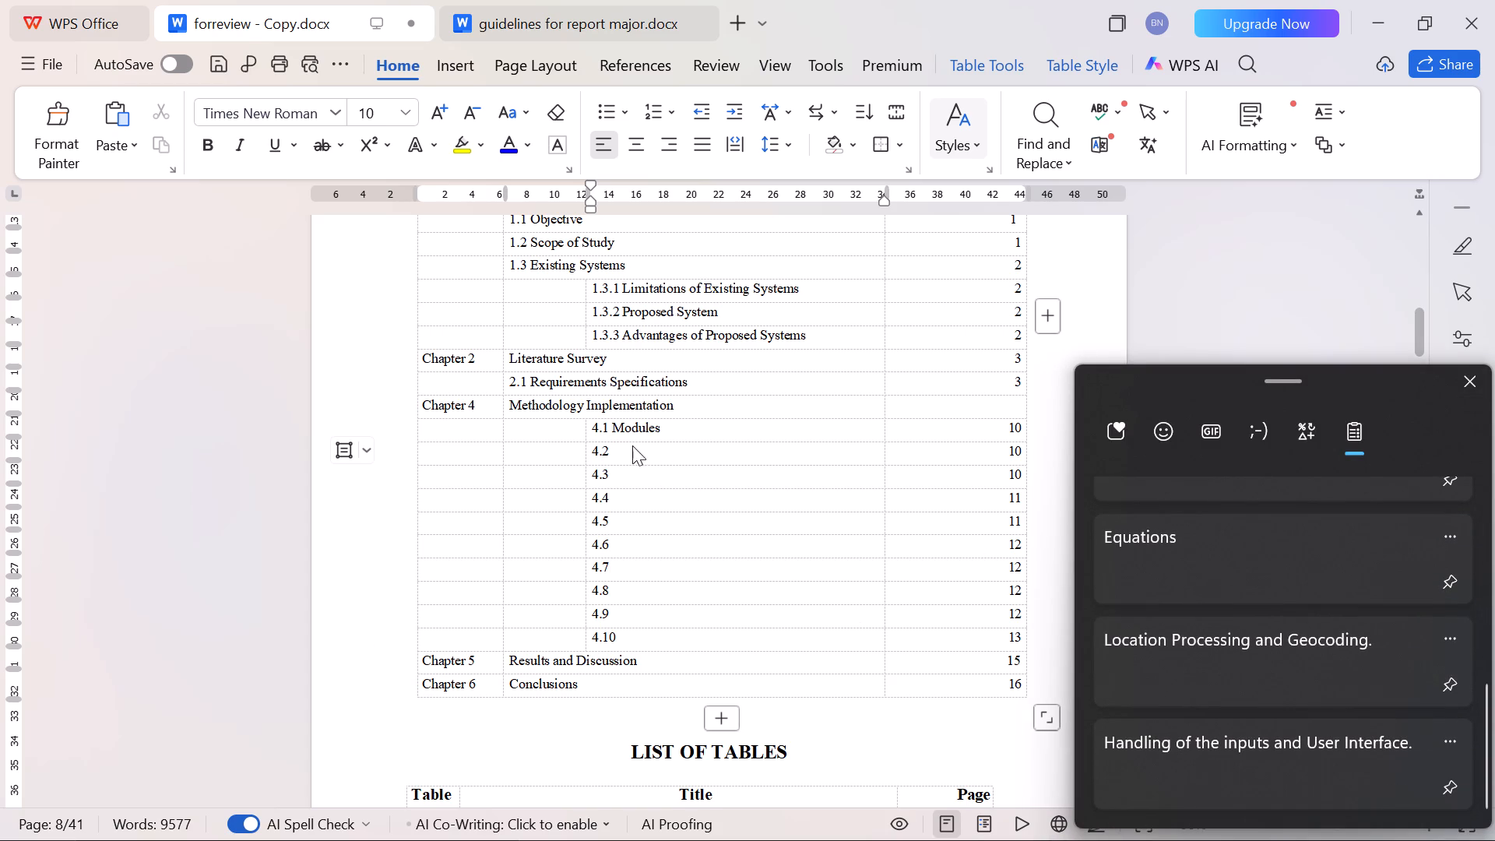
{"action": "left_click", "coordinate": [622, 452]}
{"action": "key", "text": "shift+m"}
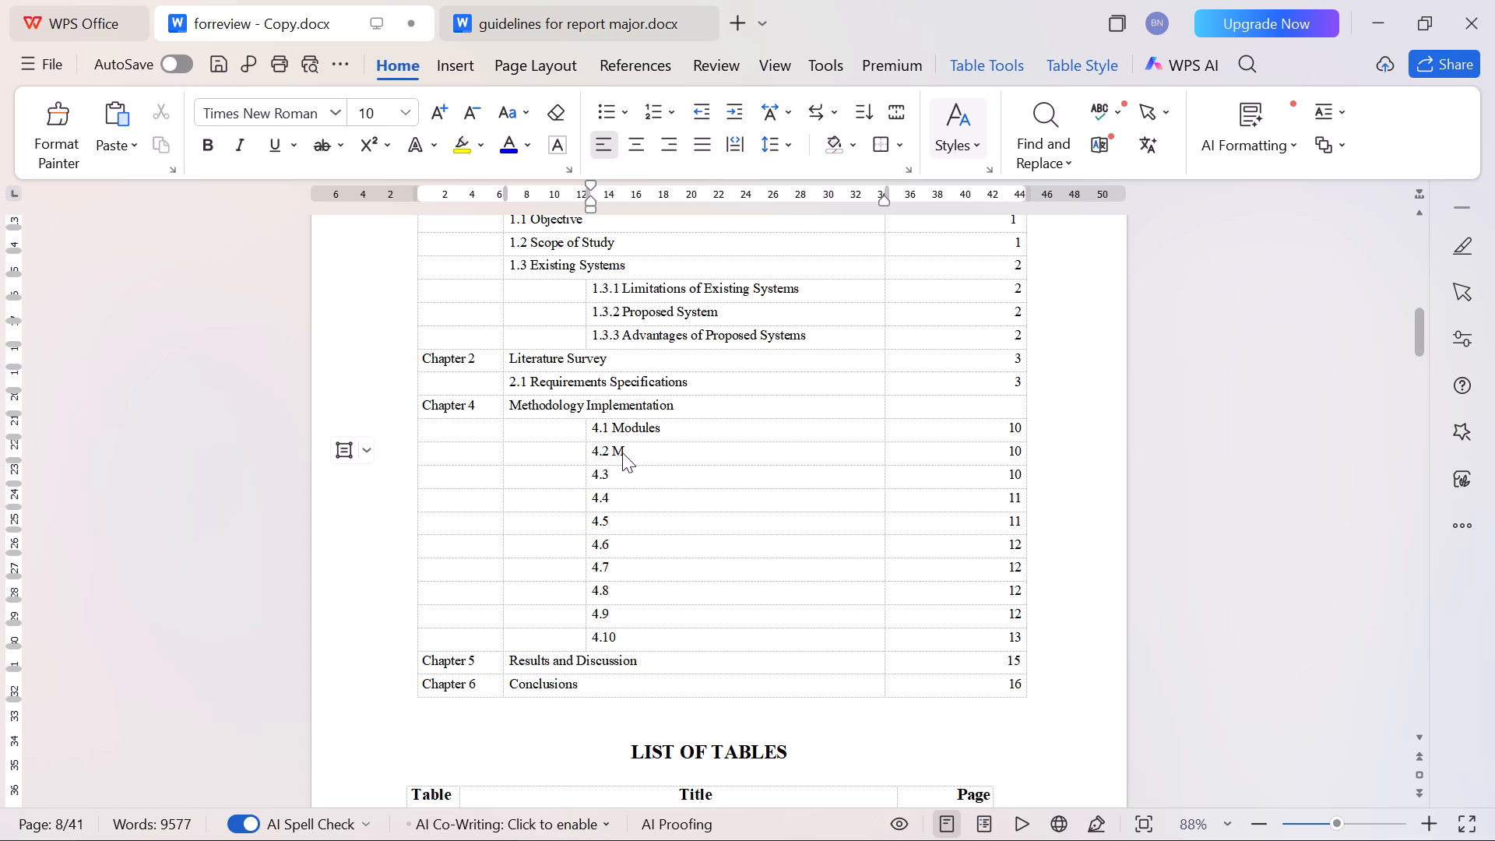
{"action": "type", "text": "eth"}
{"action": "type", "text": "odology"}
{"action": "key", "text": "space"}
{"action": "type", "text": "Diagram"}
Paste "Handling of the inputs and User Interface." from the clipboard history as the title of entry 4.3.
{"action": "key", "text": "Down"}
{"action": "key", "text": "super+v"}
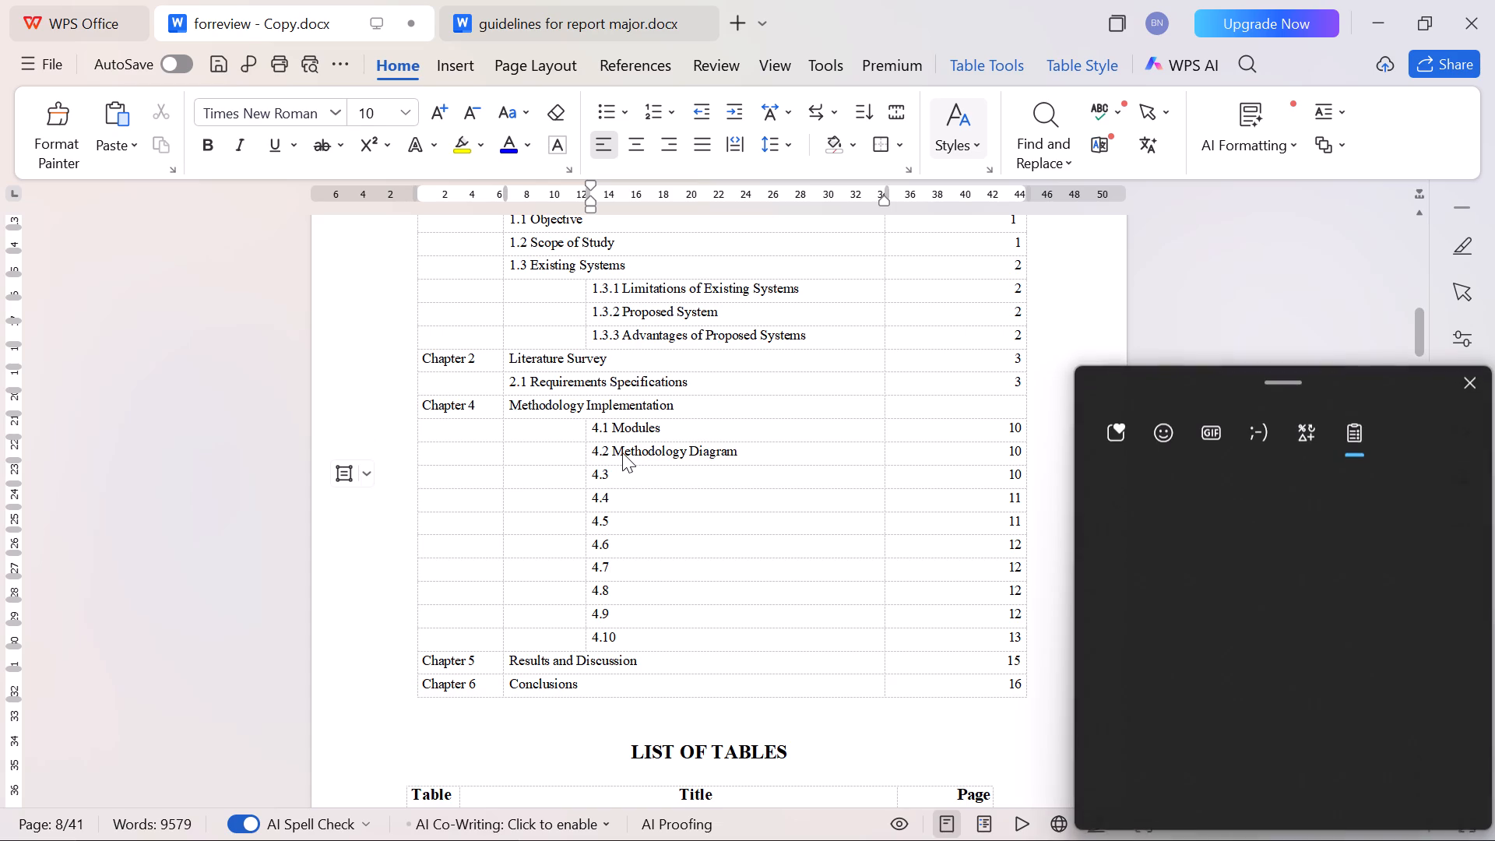
{"action": "scroll", "coordinate": [1376, 710], "scroll_direction": "down", "scroll_amount": 8}
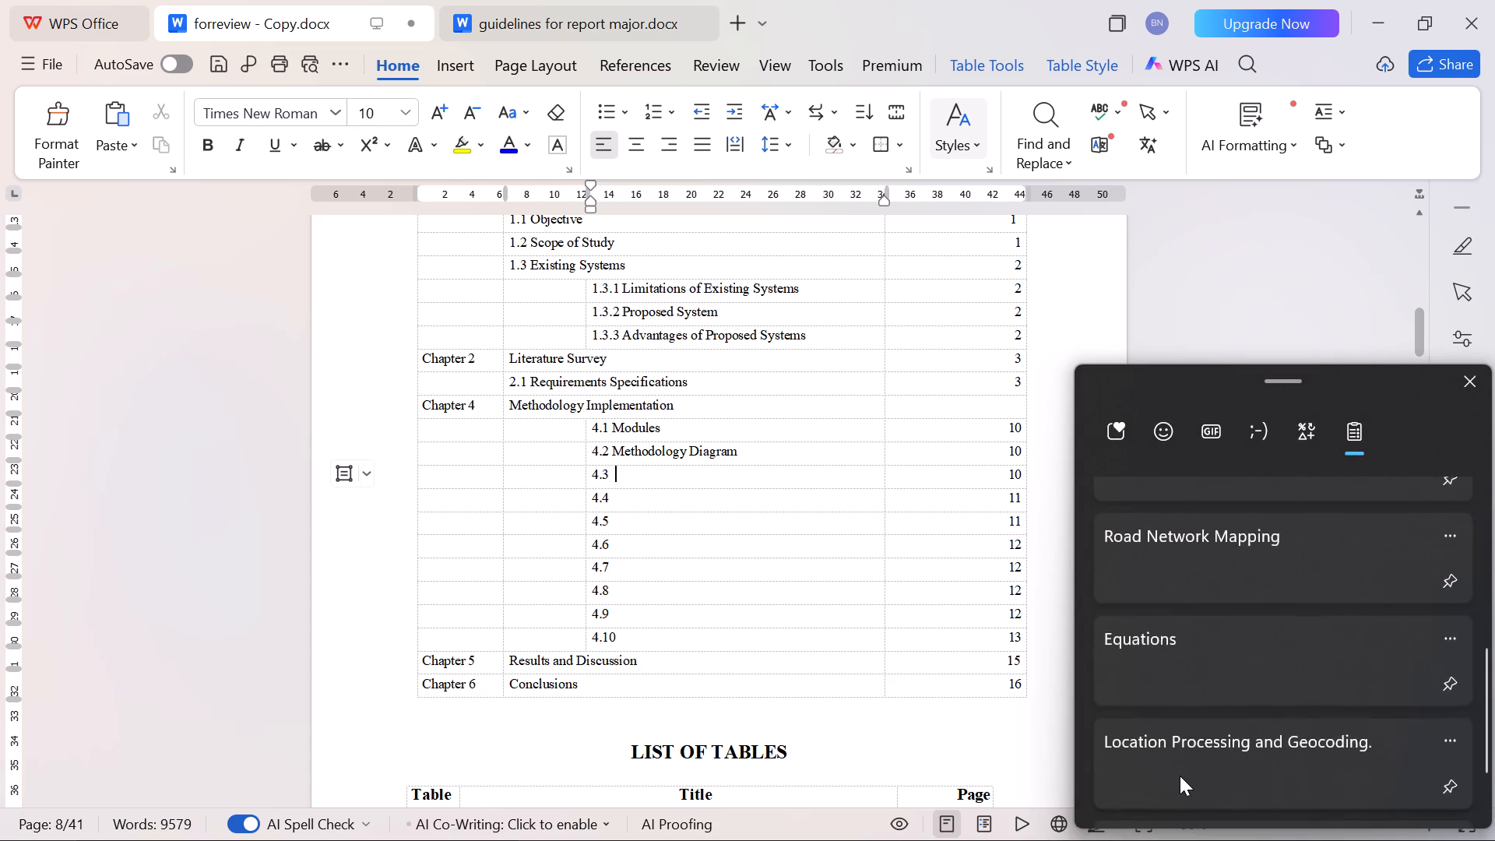
{"action": "scroll", "coordinate": [1180, 776], "scroll_direction": "down", "scroll_amount": 4}
{"action": "left_click", "coordinate": [1180, 772]}
{"action": "key", "text": "ctrl+v"}
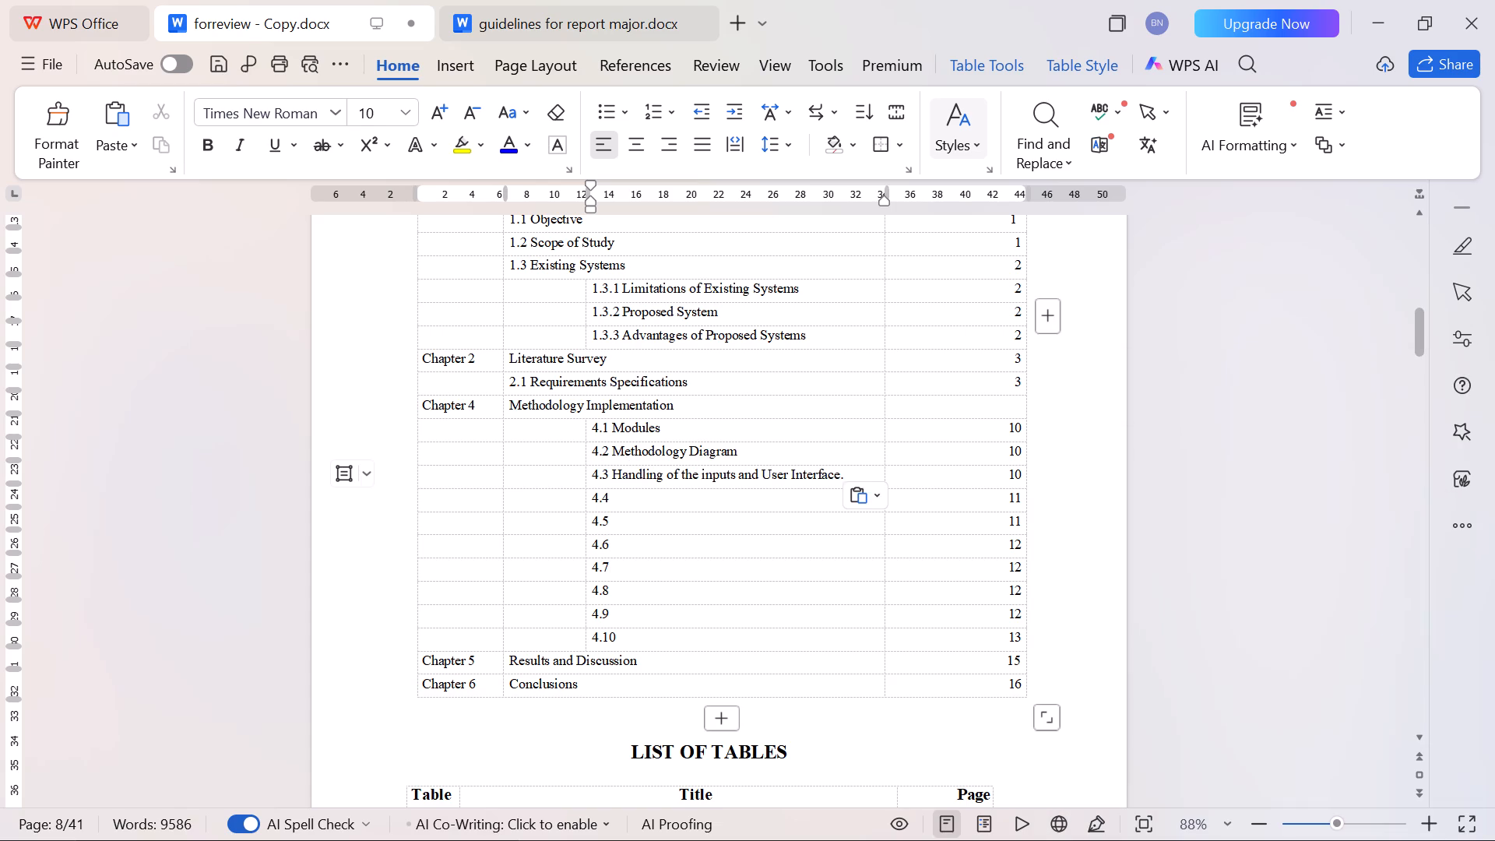
Paste "Location Processing and Geocoding." from the clipboard history as the title of entry 4.4.
{"action": "left_click", "coordinate": [800, 501]}
{"action": "key", "text": "super+v"}
{"action": "scroll", "coordinate": [1219, 767], "scroll_direction": "down", "scroll_amount": 3}
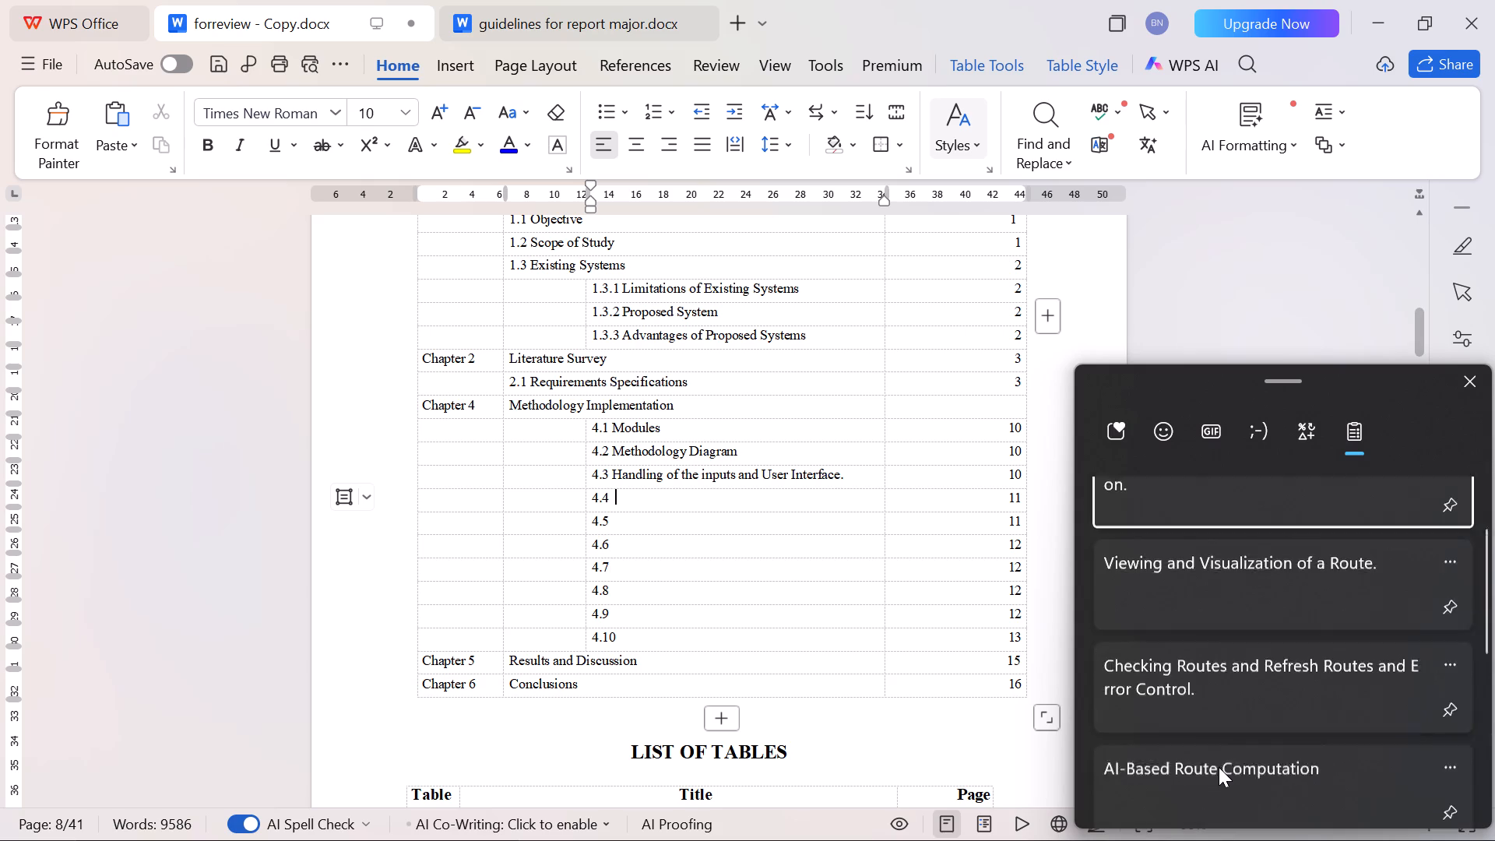
{"action": "scroll", "coordinate": [1219, 767], "scroll_direction": "down", "scroll_amount": 8}
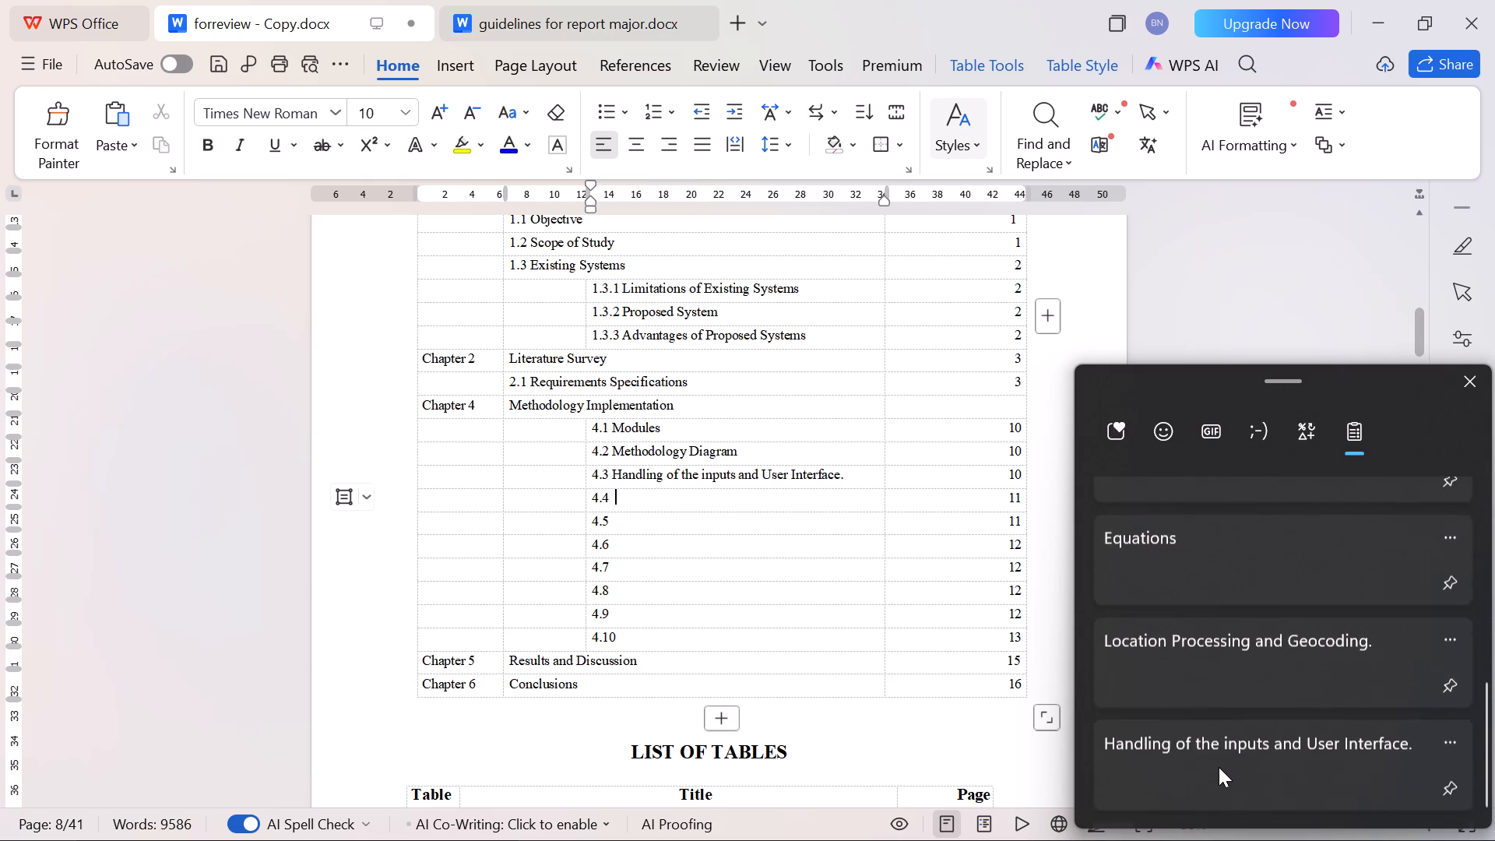
{"action": "left_click", "coordinate": [1211, 648]}
{"action": "key", "text": "ctrl+v"}
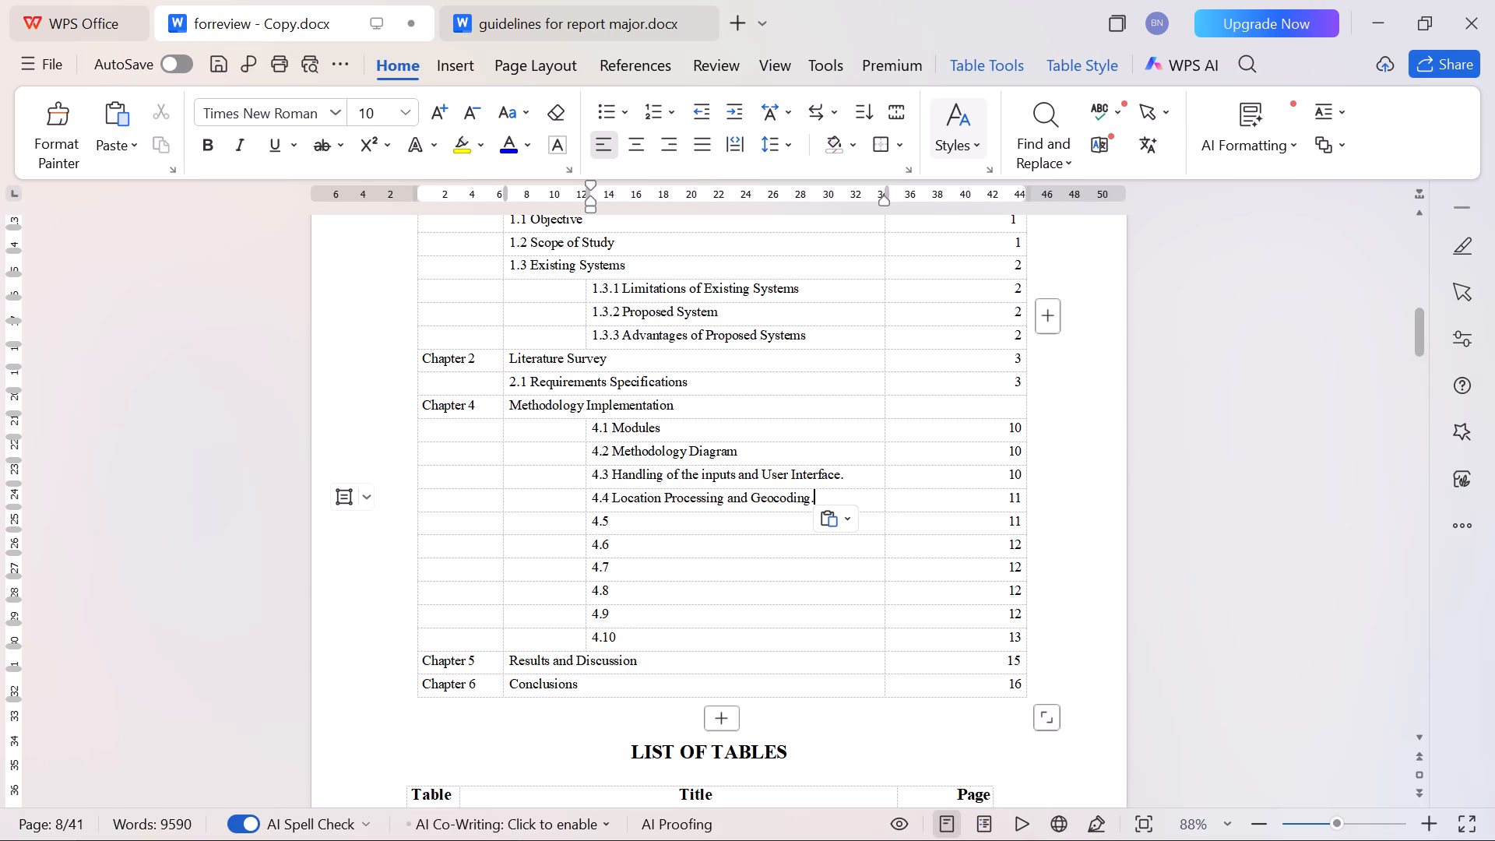
Paste "Equations" from the clipboard history as the title of entry 4.5.
{"action": "left_click", "coordinate": [717, 524]}
{"action": "key", "text": "super+v"}
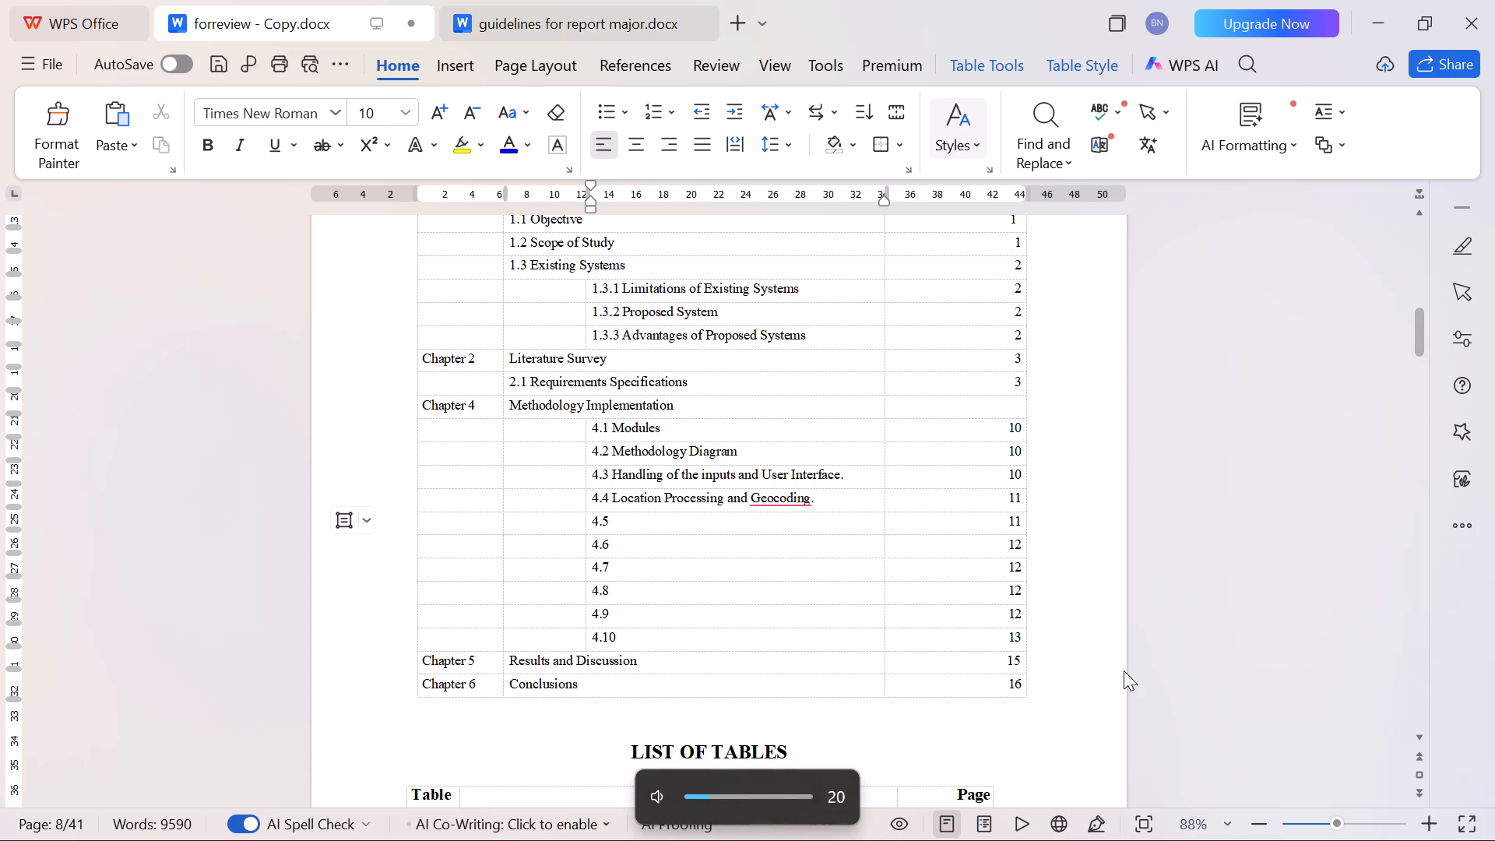
{"action": "key", "text": "super+v"}
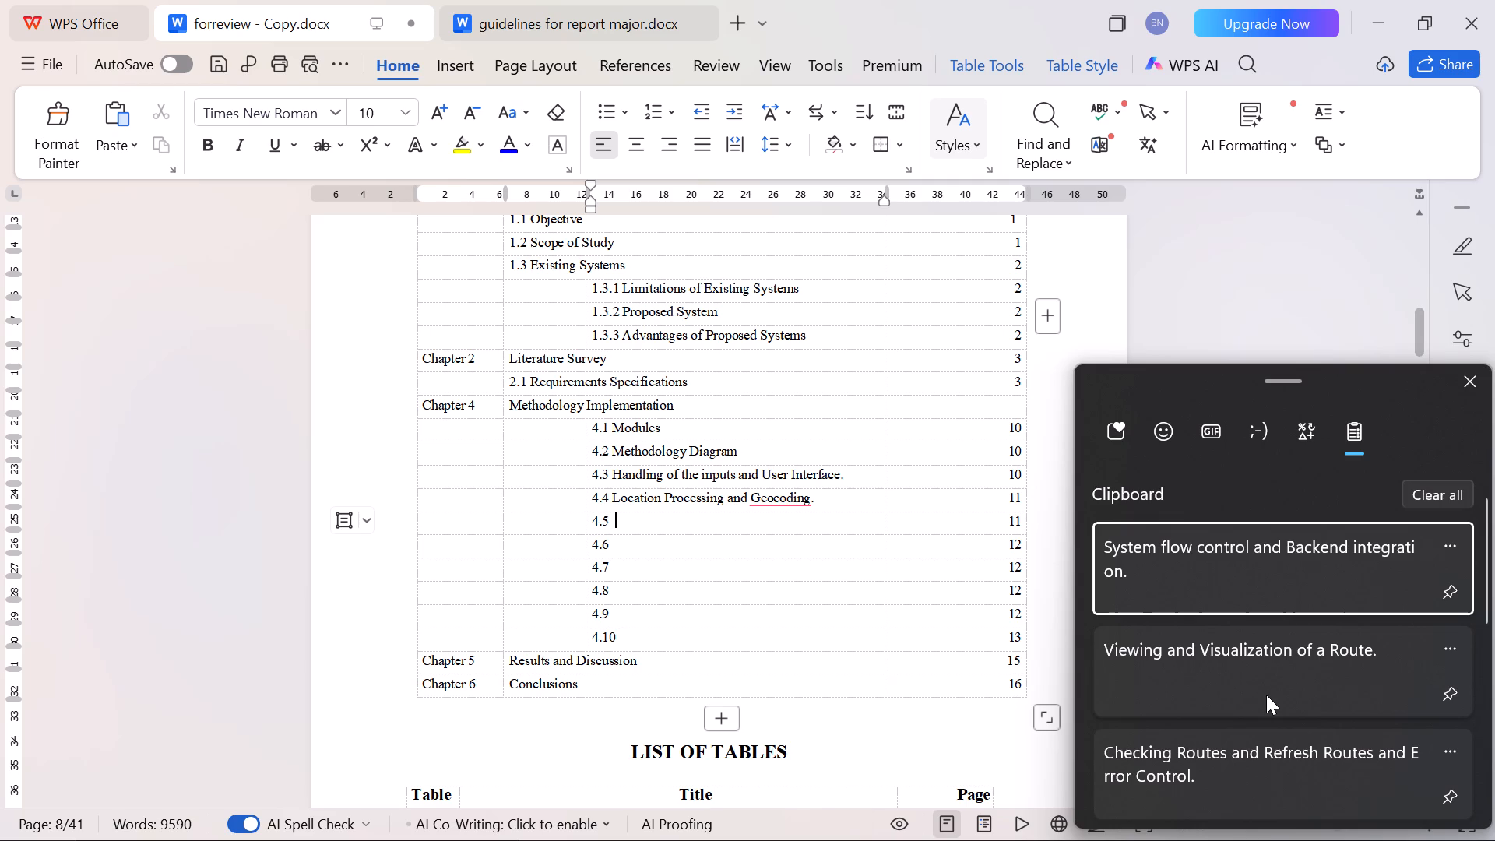
{"action": "scroll", "coordinate": [1266, 695], "scroll_direction": "down", "scroll_amount": 13}
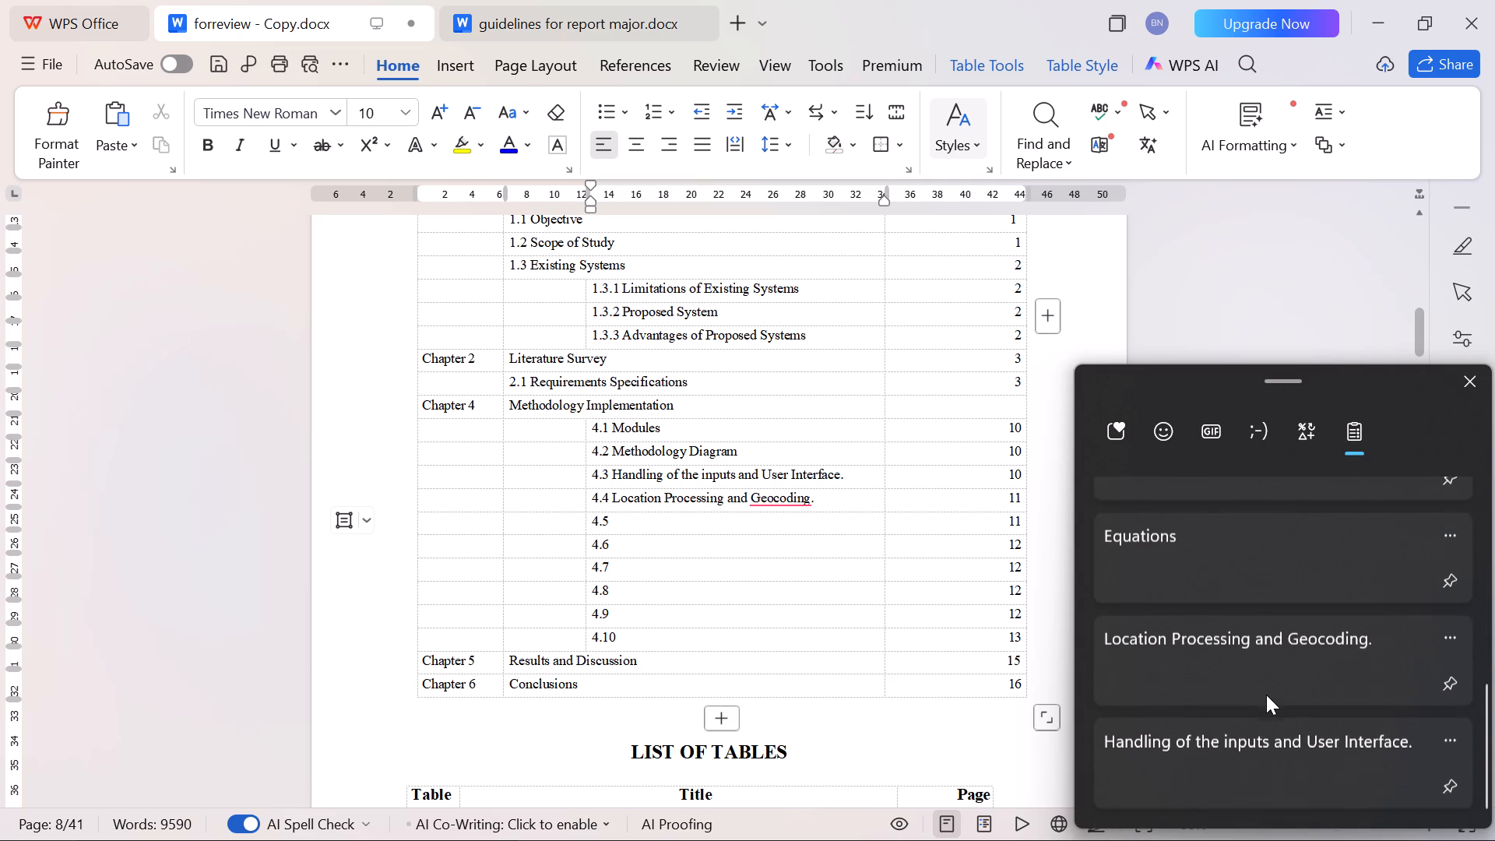
{"action": "scroll", "coordinate": [1241, 662], "scroll_direction": "down", "scroll_amount": 3}
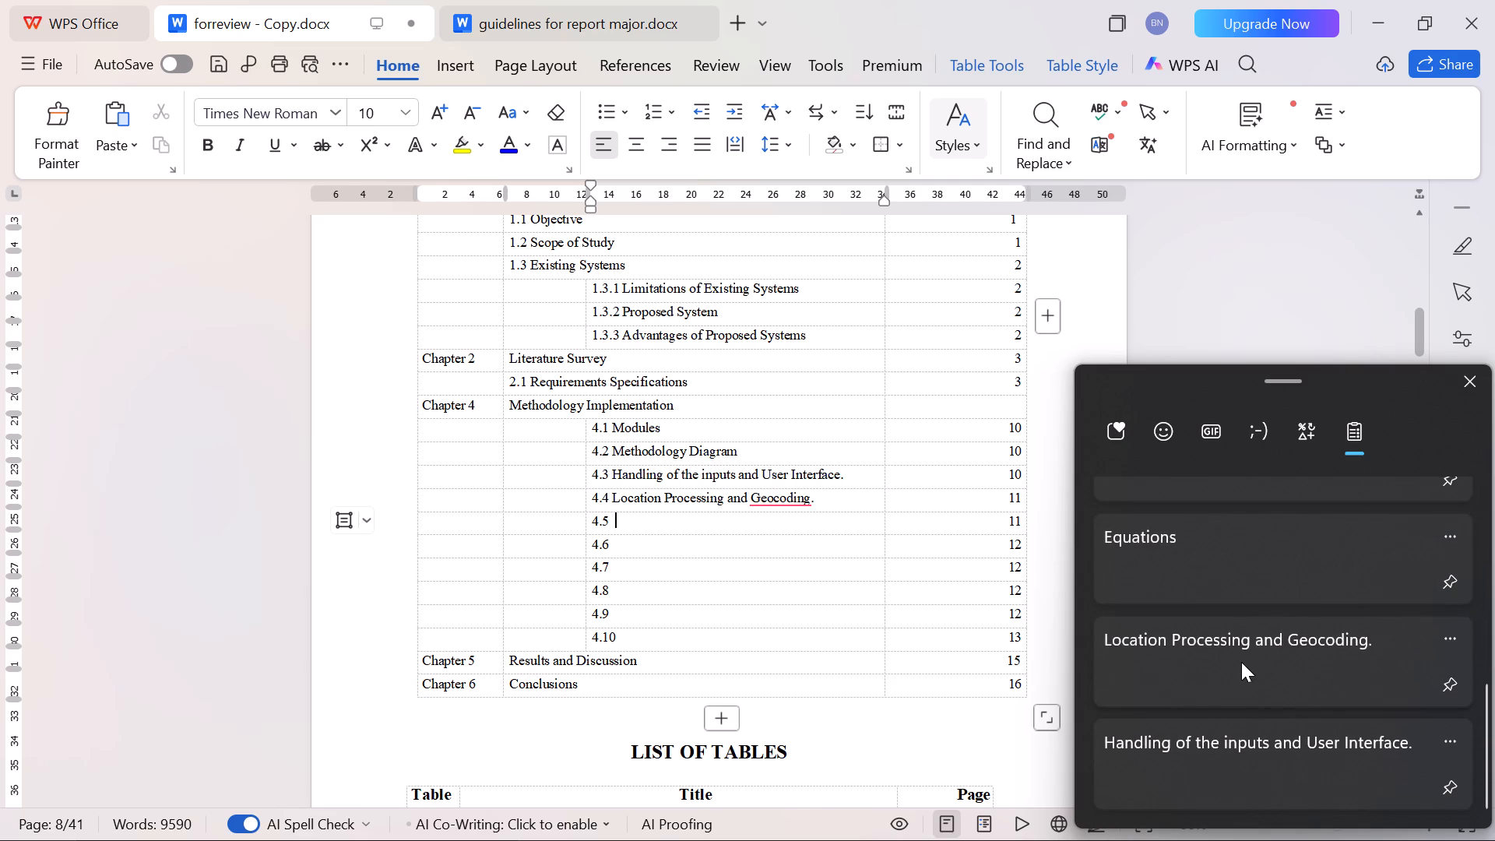
{"action": "scroll", "coordinate": [1241, 662], "scroll_direction": "up", "scroll_amount": 1}
{"action": "left_click", "coordinate": [1212, 618]}
{"action": "key", "text": "ctrl+v"}
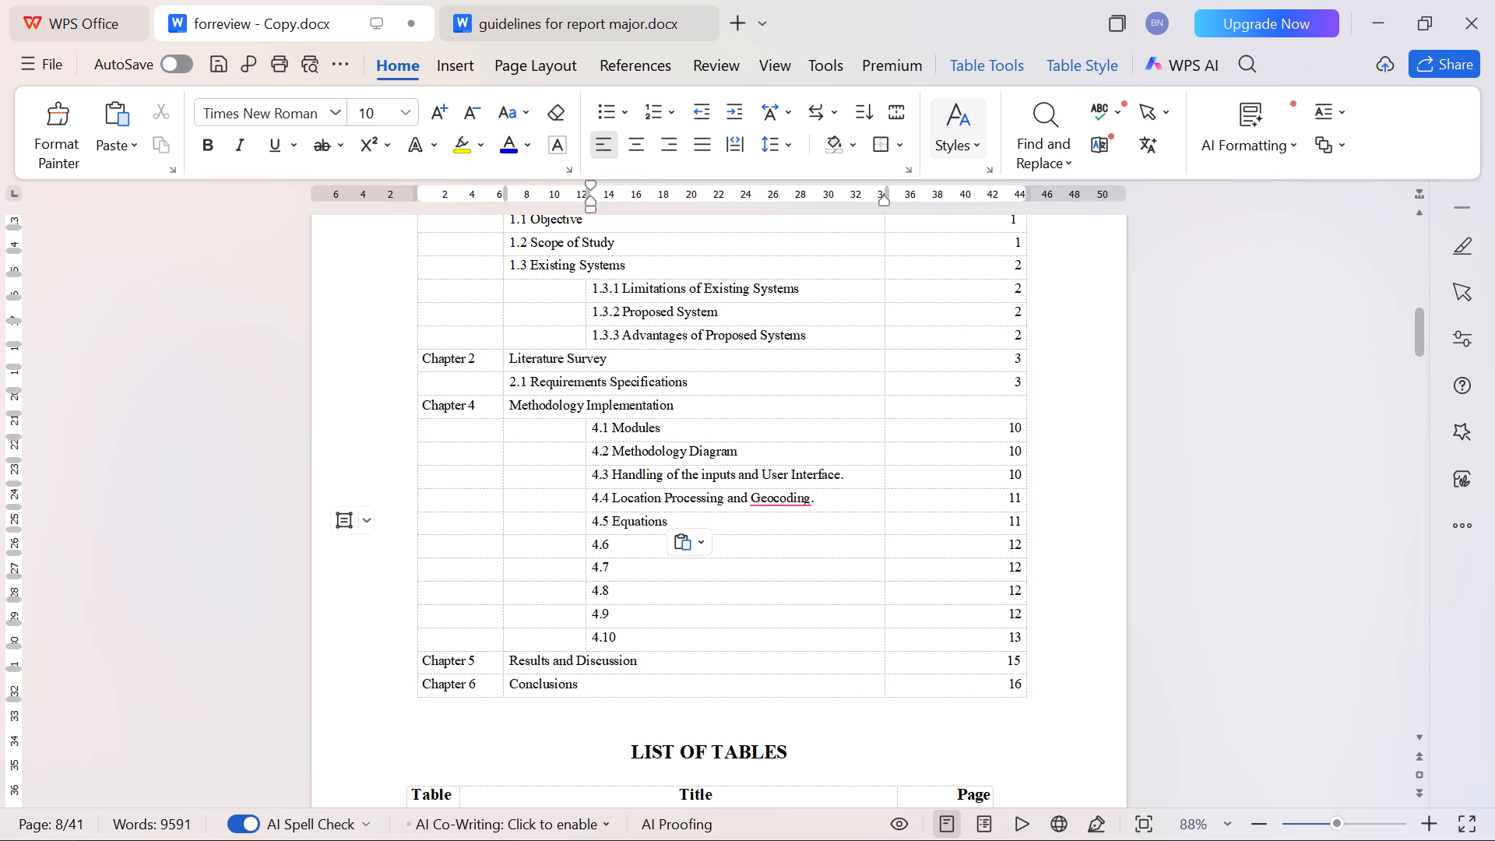
Paste "Road Network Mapping" from the clipboard history as the title of entry 4.6 in the Contents table.
{"action": "left_click", "coordinate": [773, 547]}
{"action": "key", "text": "super+v"}
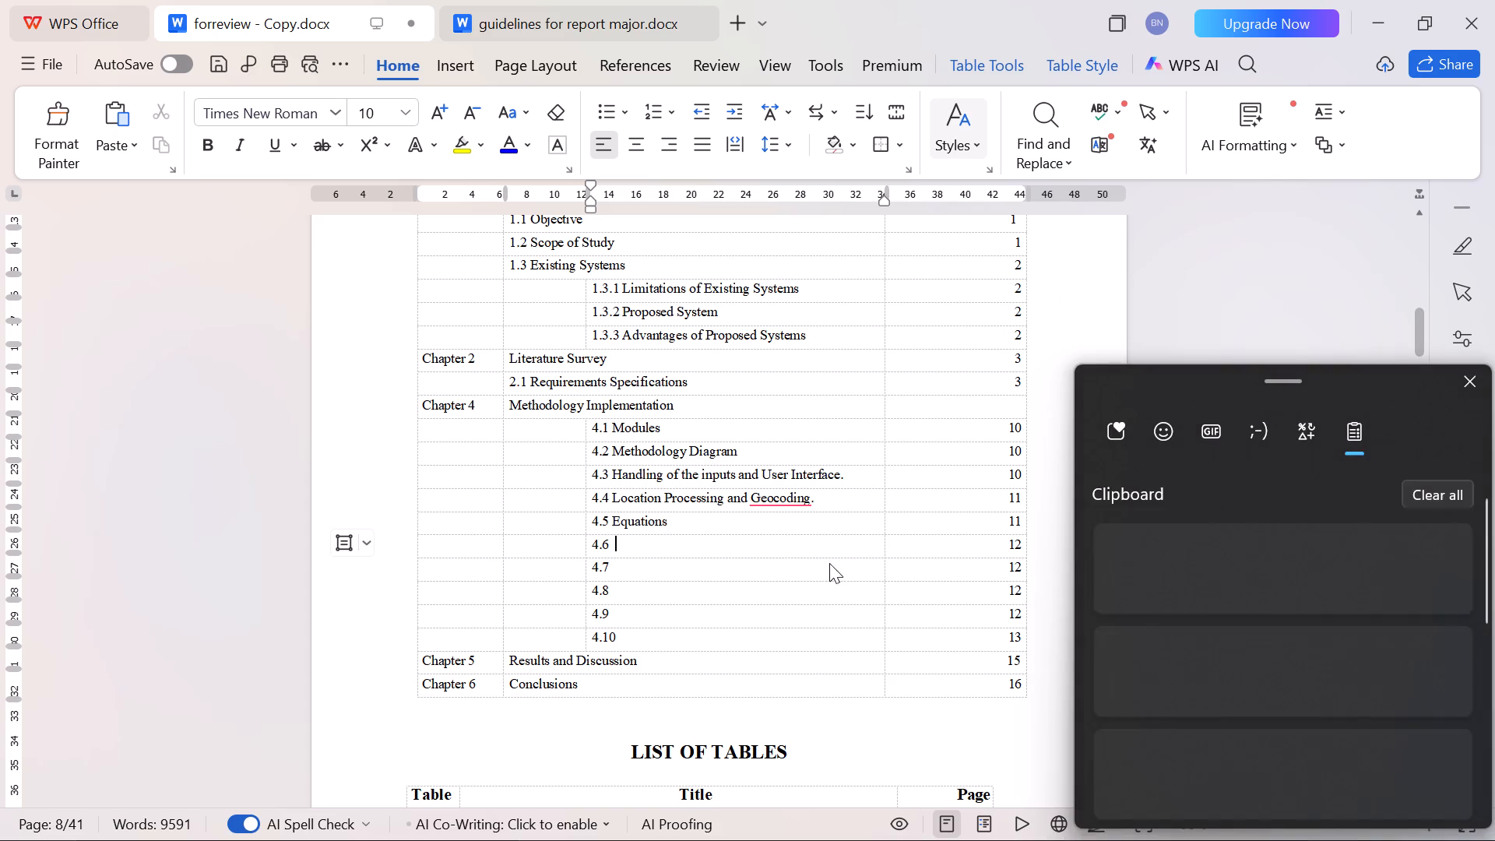
{"action": "scroll", "coordinate": [1198, 696], "scroll_direction": "down", "scroll_amount": 6}
{"action": "left_click", "coordinate": [1198, 674]}
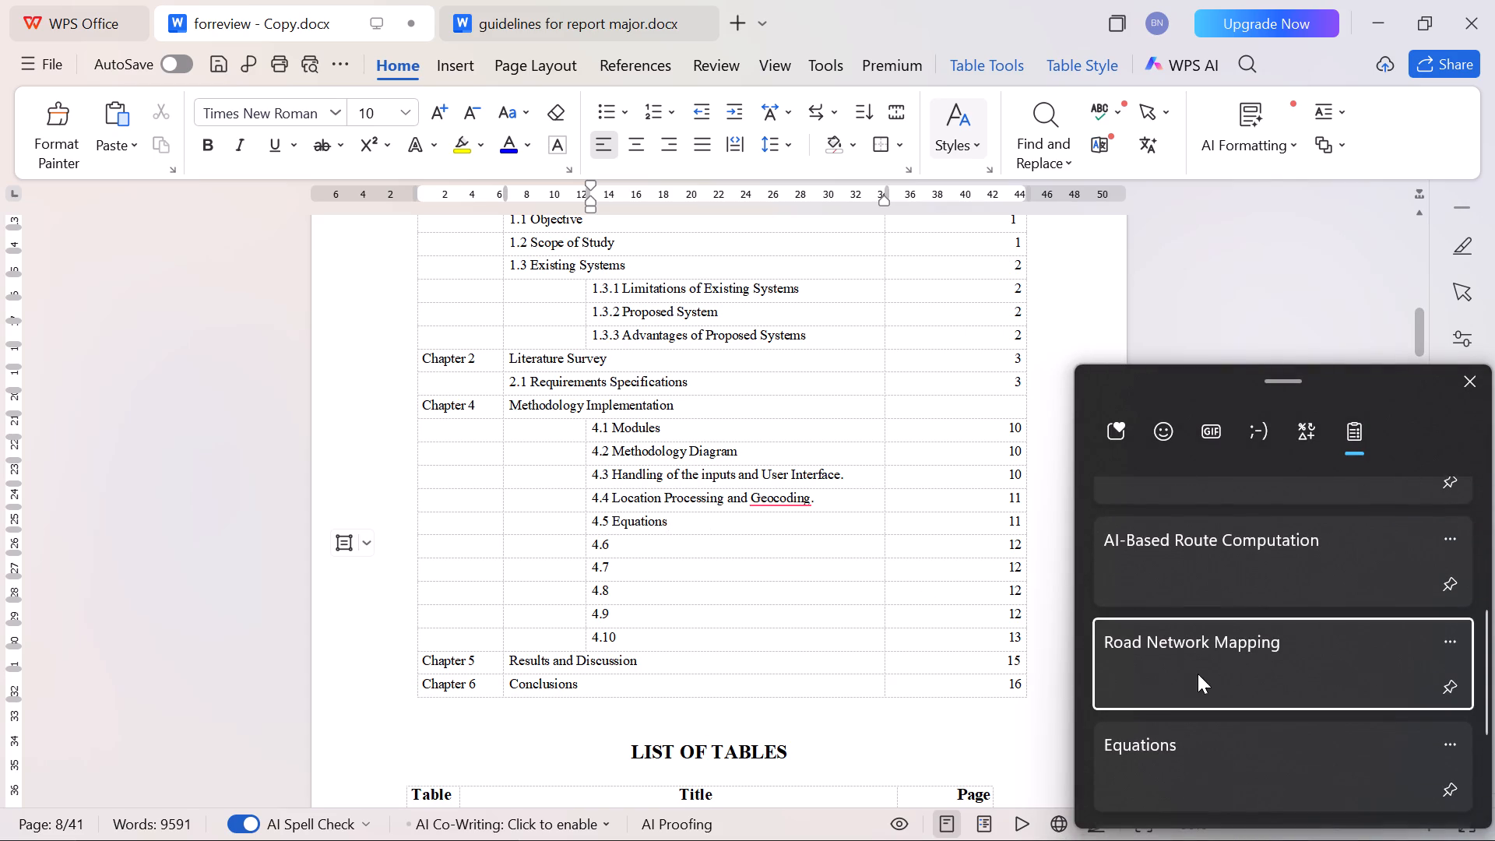
{"action": "key", "text": "ctrl+v"}
{"action": "key", "text": "super+v"}
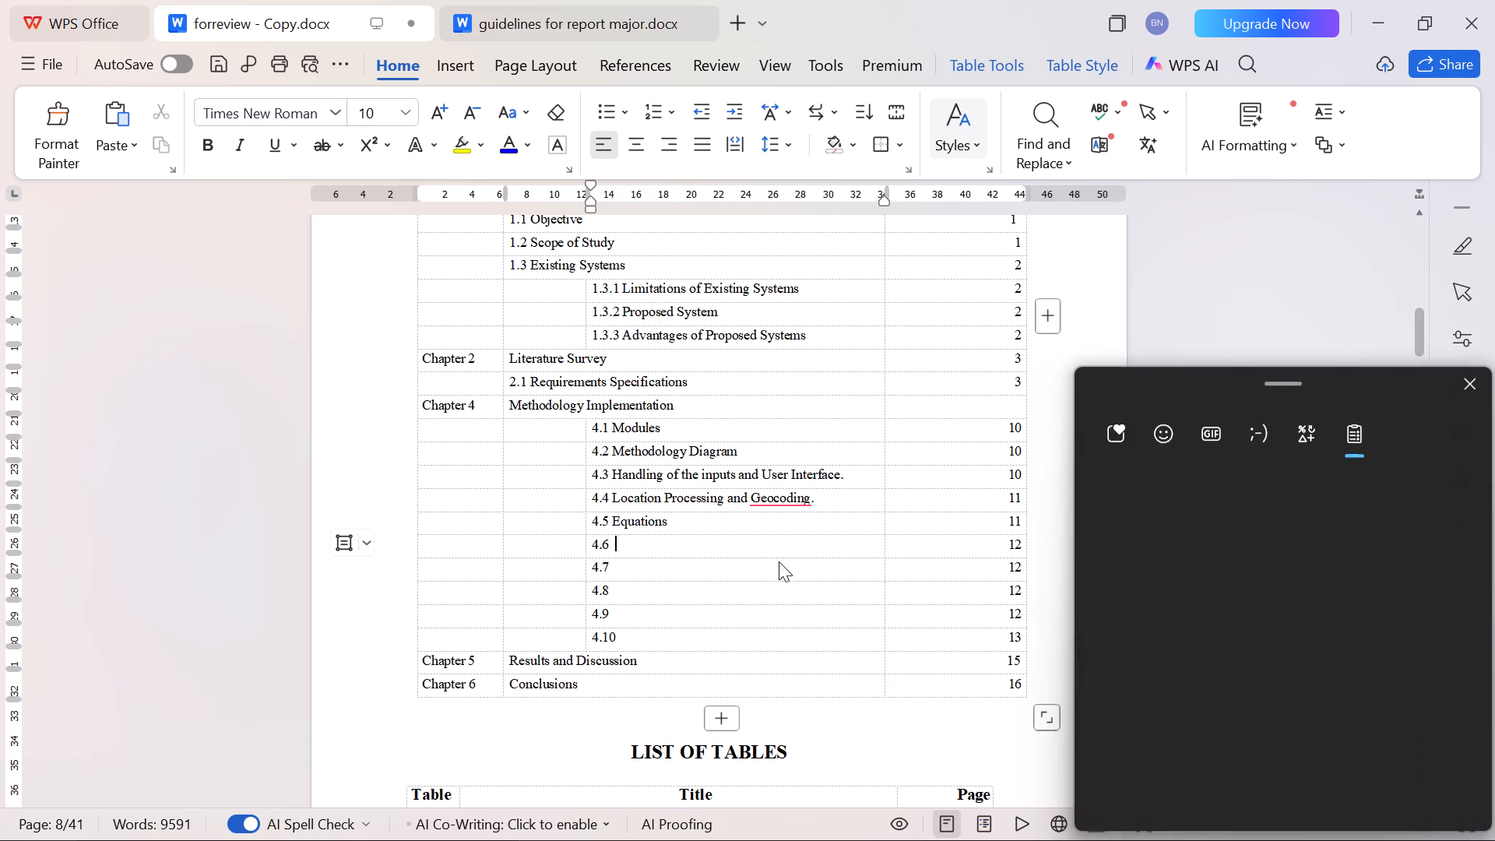
{"action": "scroll", "coordinate": [1167, 739], "scroll_direction": "down", "scroll_amount": 5}
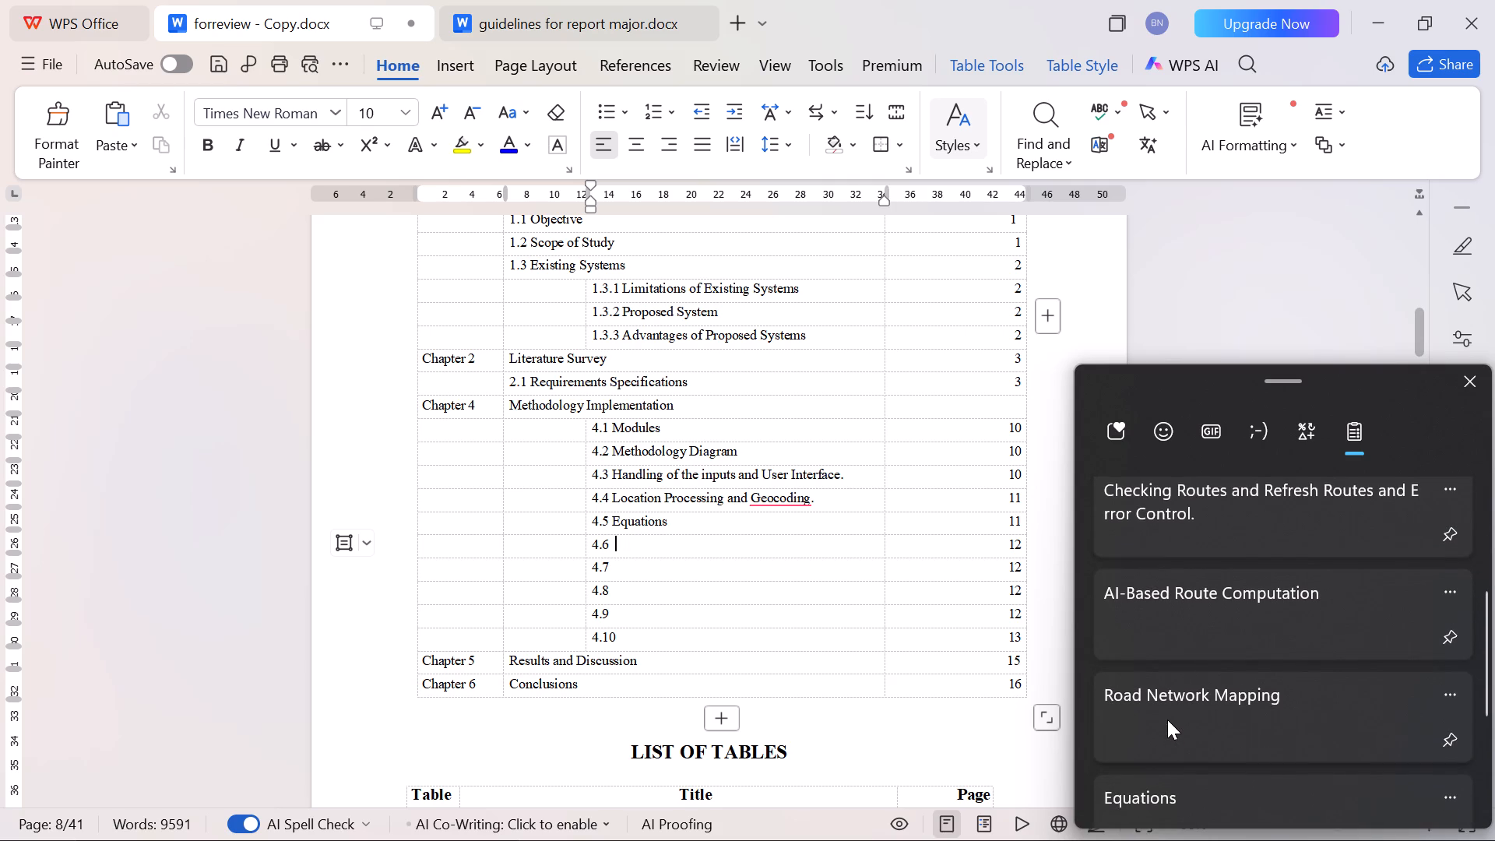
{"action": "left_click", "coordinate": [1167, 720]}
{"action": "key", "text": "ctrl+v"}
Paste "AI-Based Route Computation" from the clipboard history as the title of entry 4.7.
{"action": "left_click", "coordinate": [657, 575]}
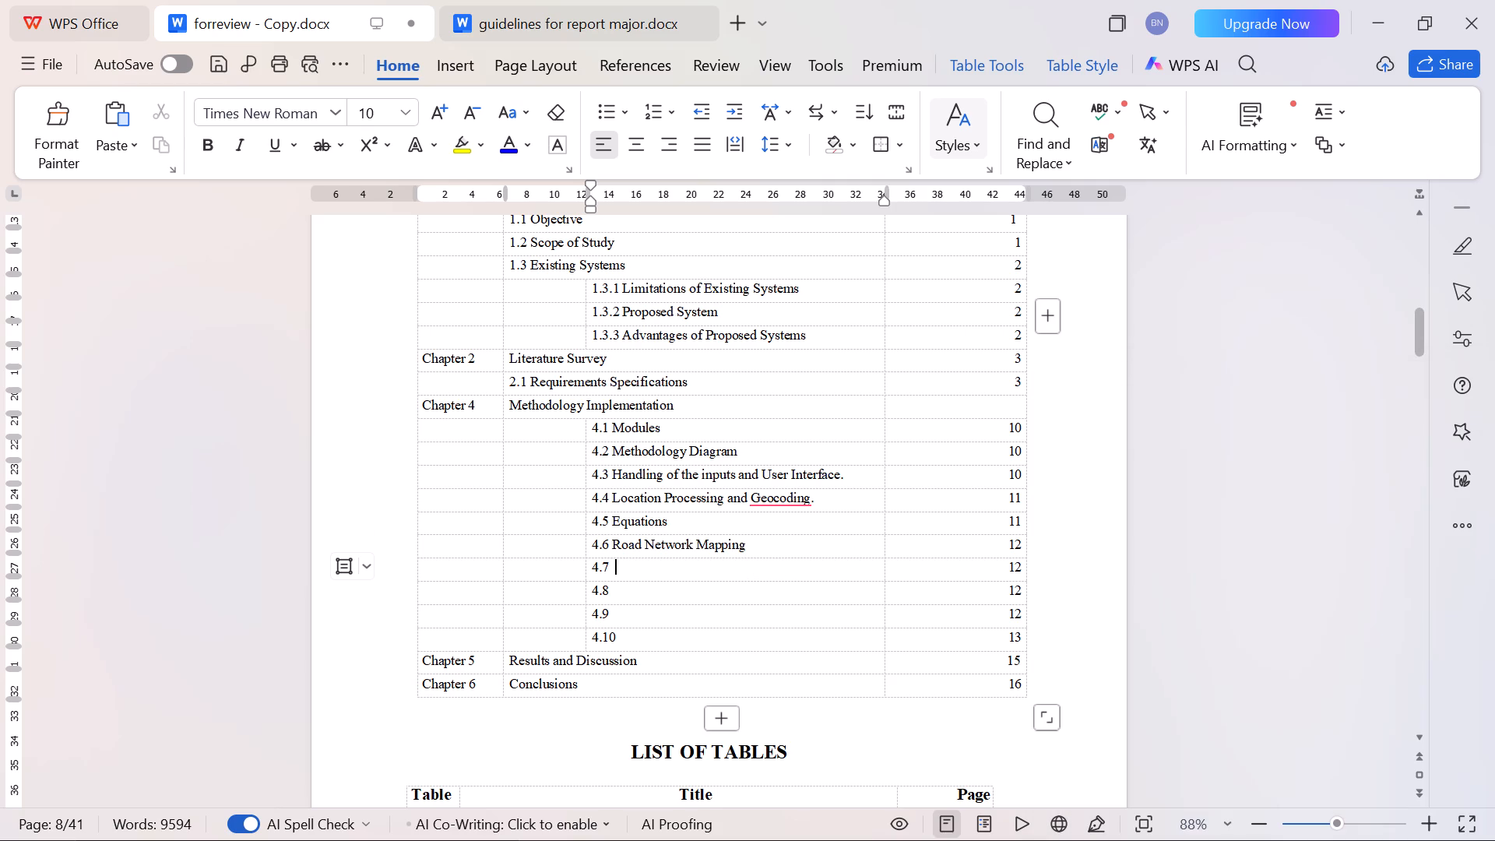
{"action": "key", "text": "super+v"}
{"action": "scroll", "coordinate": [1151, 707], "scroll_direction": "down", "scroll_amount": 5}
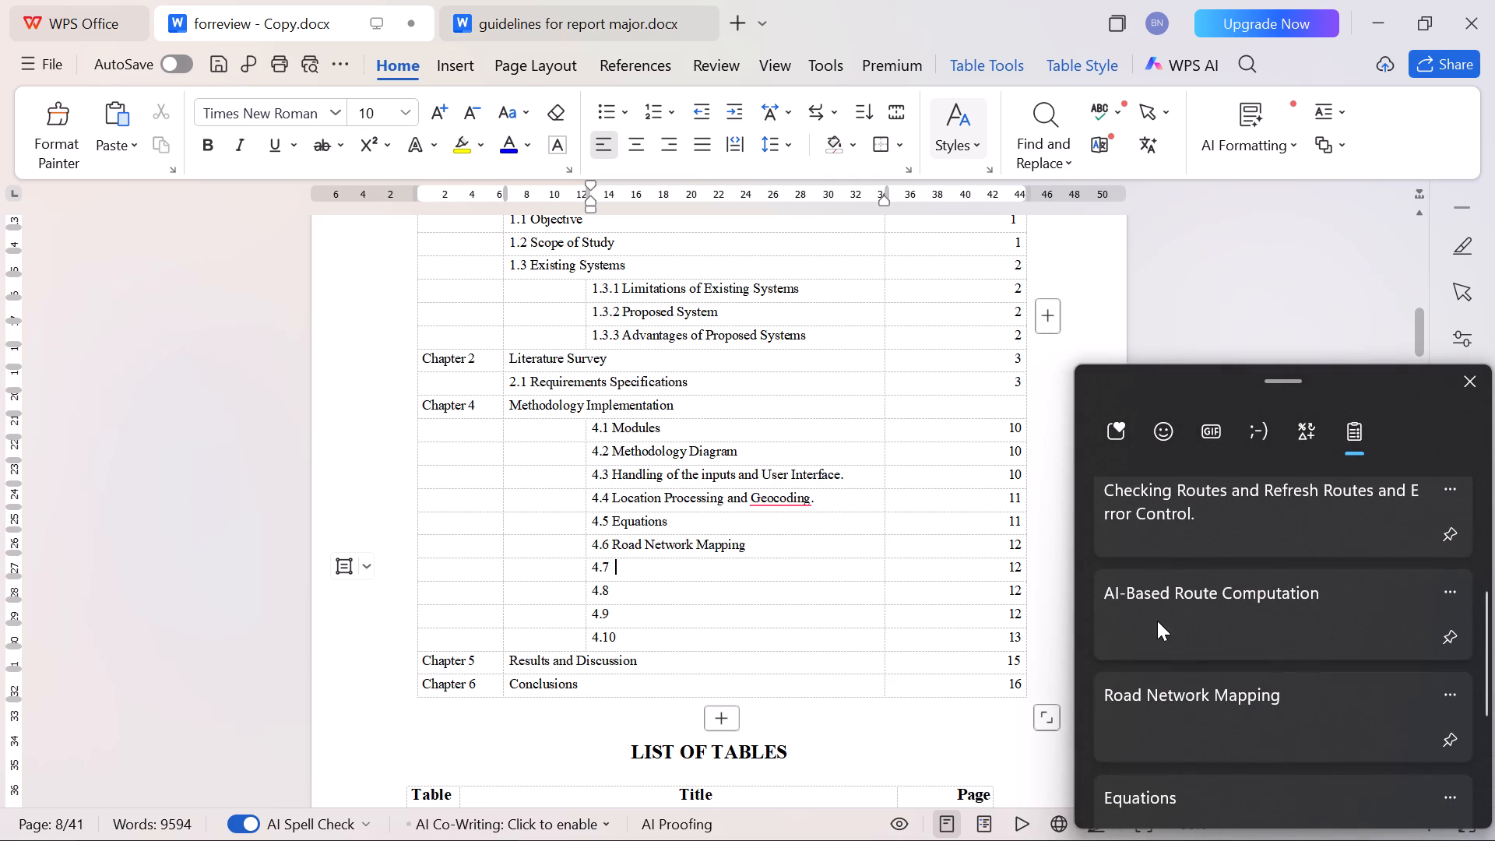
{"action": "left_click", "coordinate": [1157, 621]}
{"action": "key", "text": "ctrl+v"}
Paste "Checking Routes and Refresh Routes and Error Control." from the clipboard history as the title of entry 4.8.
{"action": "left_click", "coordinate": [711, 592]}
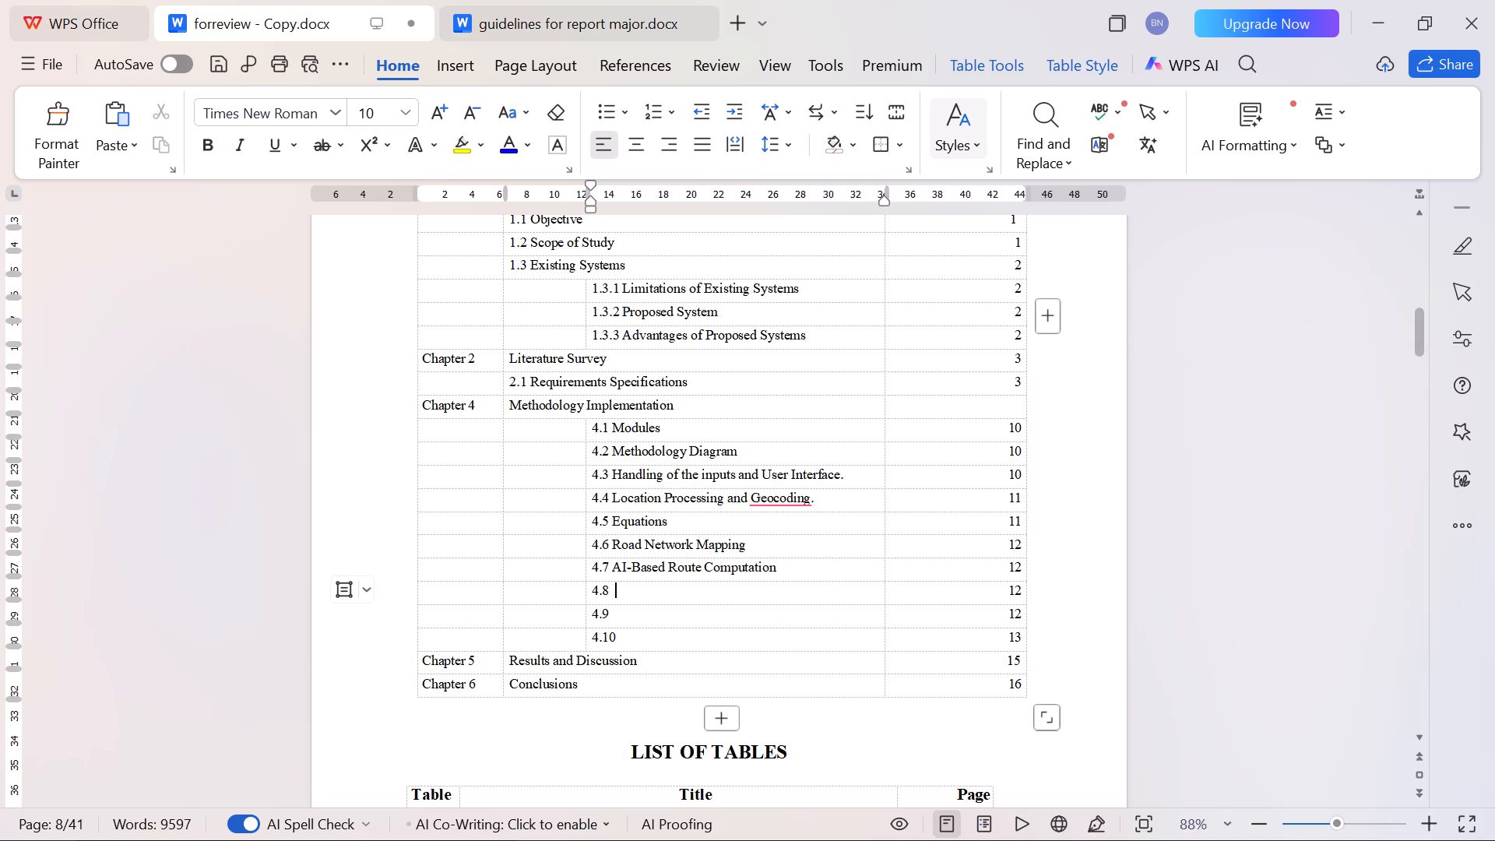
{"action": "key", "text": "super+v"}
{"action": "scroll", "coordinate": [1183, 677], "scroll_direction": "down", "scroll_amount": 3}
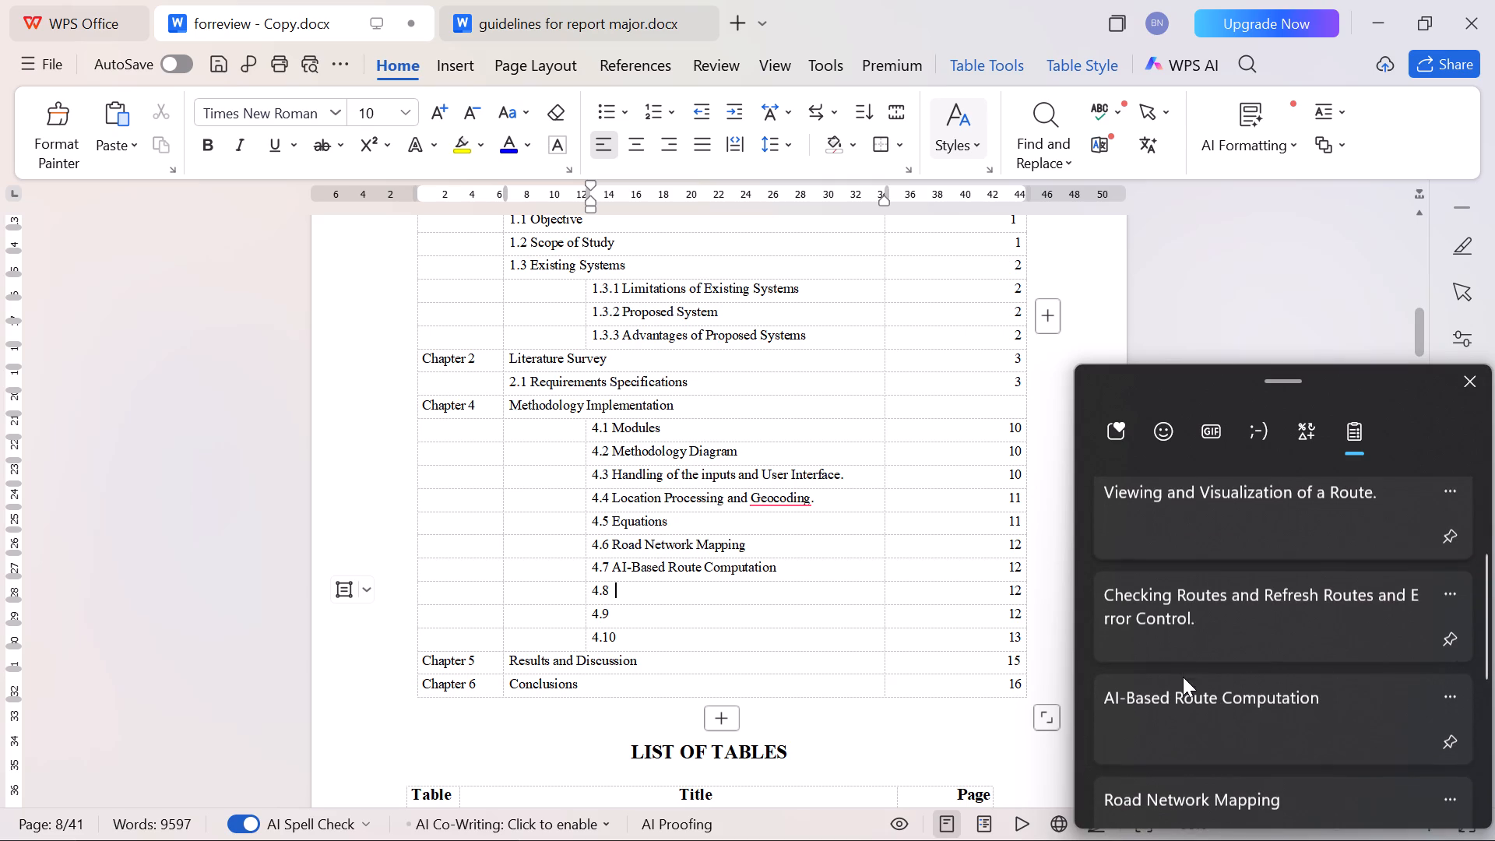
{"action": "left_click", "coordinate": [1174, 646]}
{"action": "key", "text": "ctrl+v"}
Paste "Viewing and Visualization of a Route." from the clipboard history as the title of entry 4.9.
{"action": "left_click", "coordinate": [770, 631]}
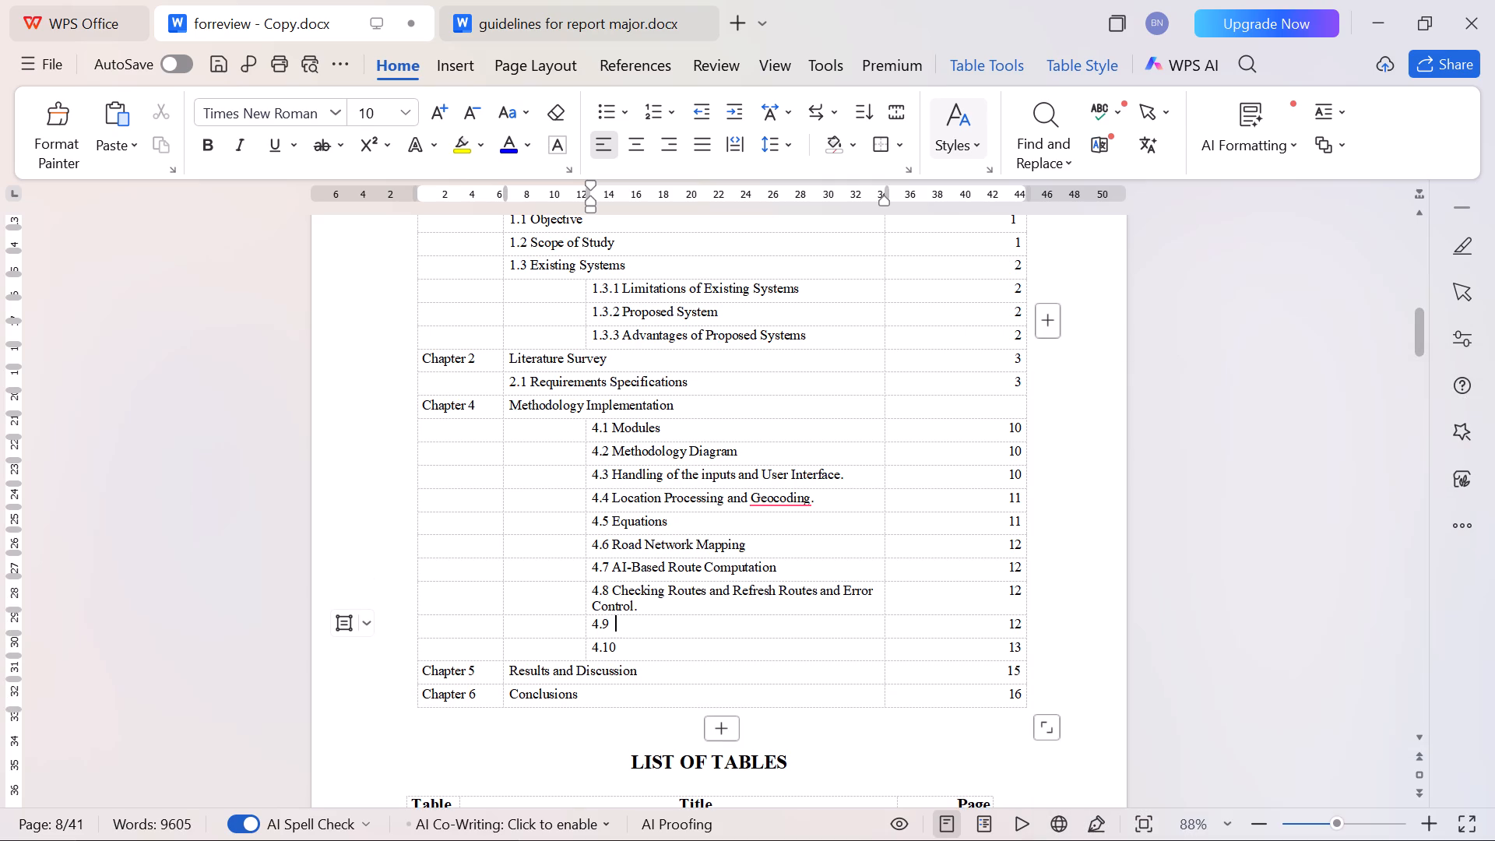
{"action": "key", "text": "super+v"}
{"action": "left_click", "coordinate": [1170, 664]}
{"action": "key", "text": "ctrl+v"}
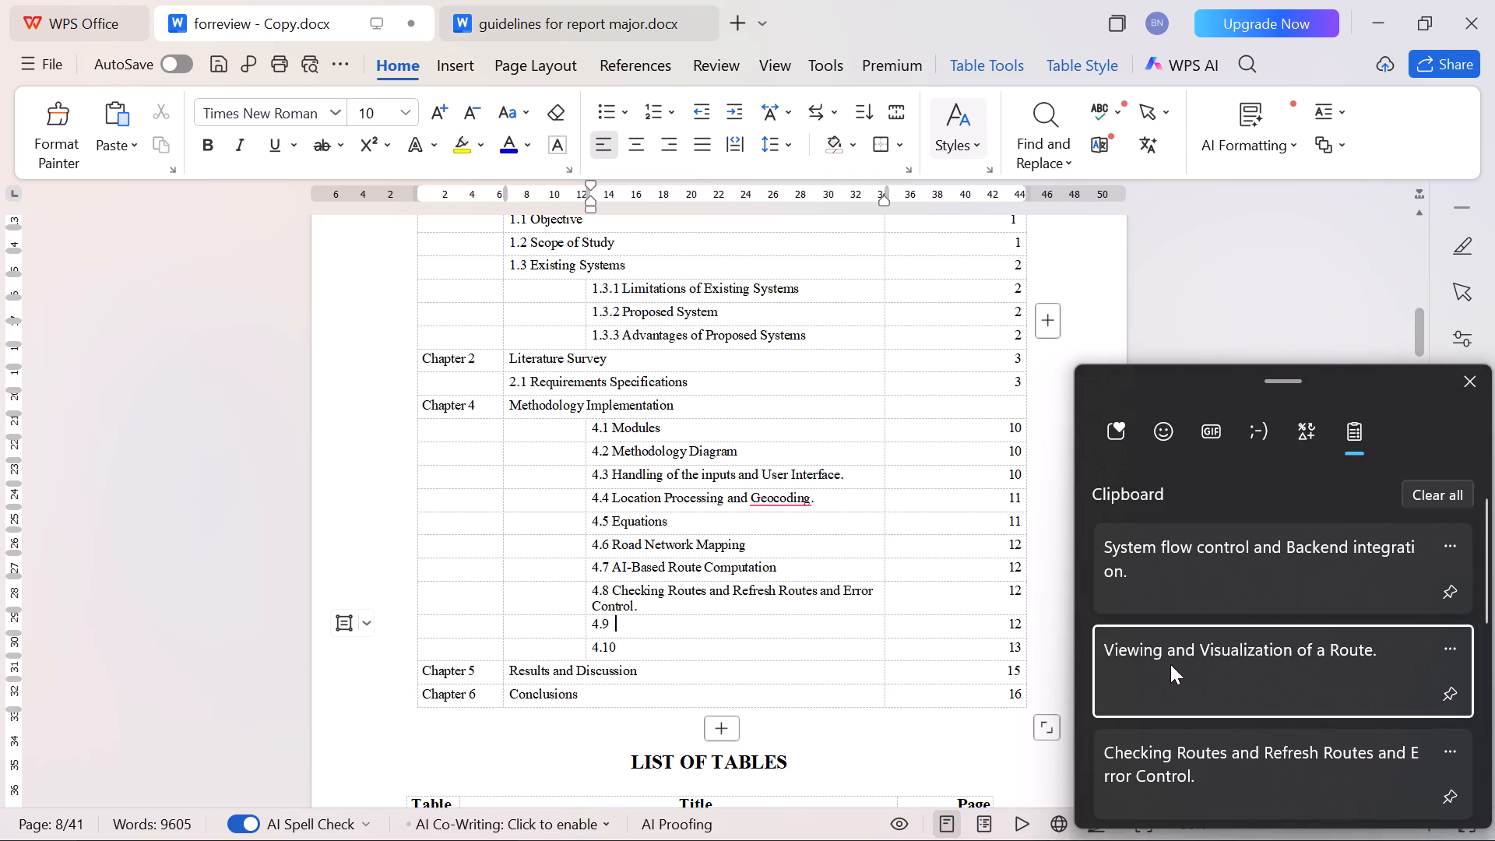
Paste "System flow control and Backend integration." from the clipboard history as the title of entry 4.10, after a space.
{"action": "left_click", "coordinate": [779, 654]}
{"action": "key", "text": "space"}
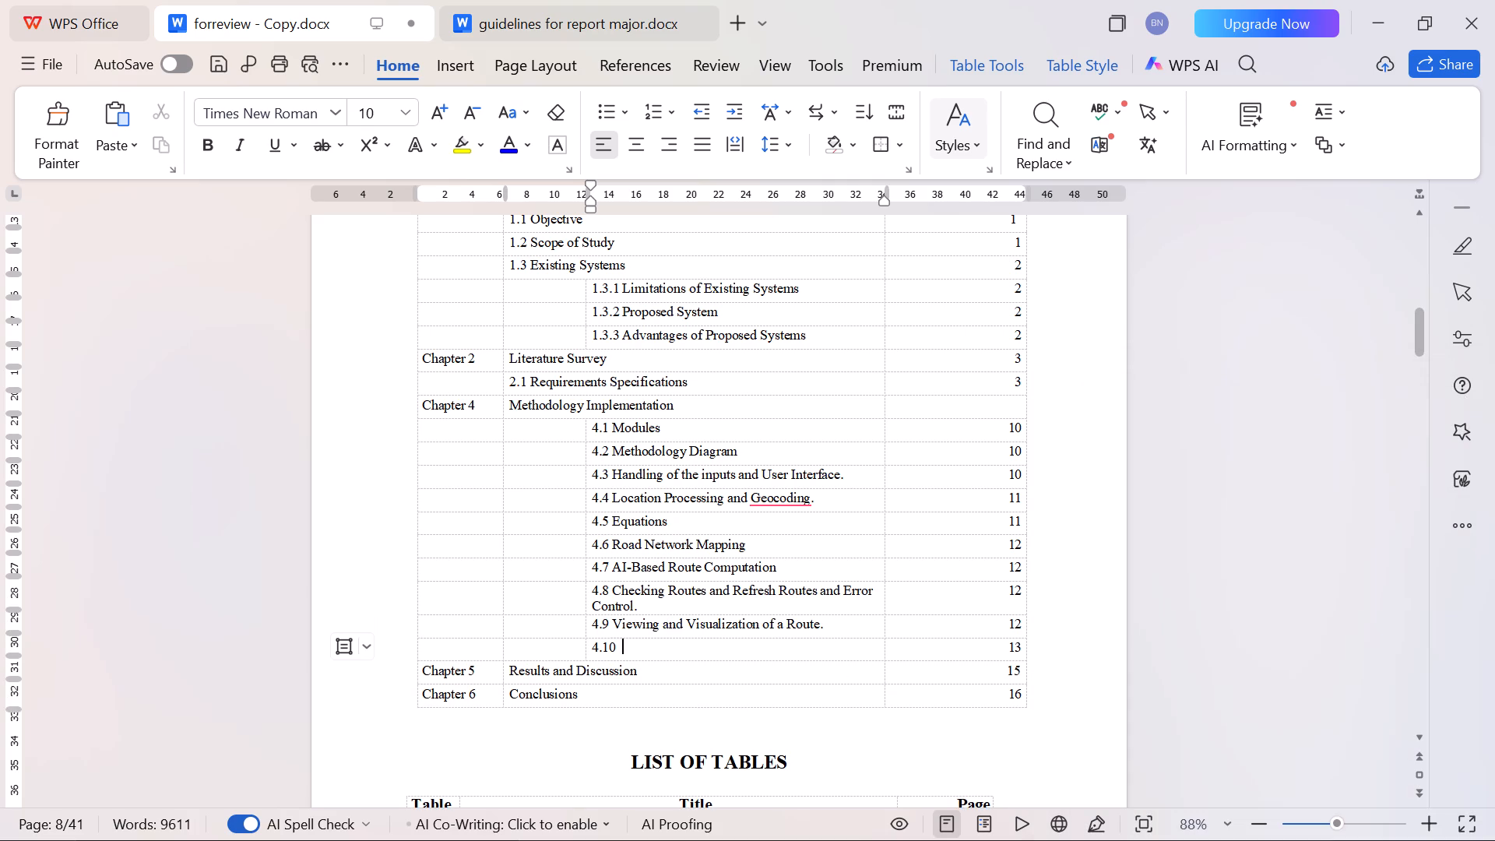
{"action": "key", "text": "super+v"}
{"action": "left_click", "coordinate": [1208, 566]}
{"action": "key", "text": "ctrl+v"}
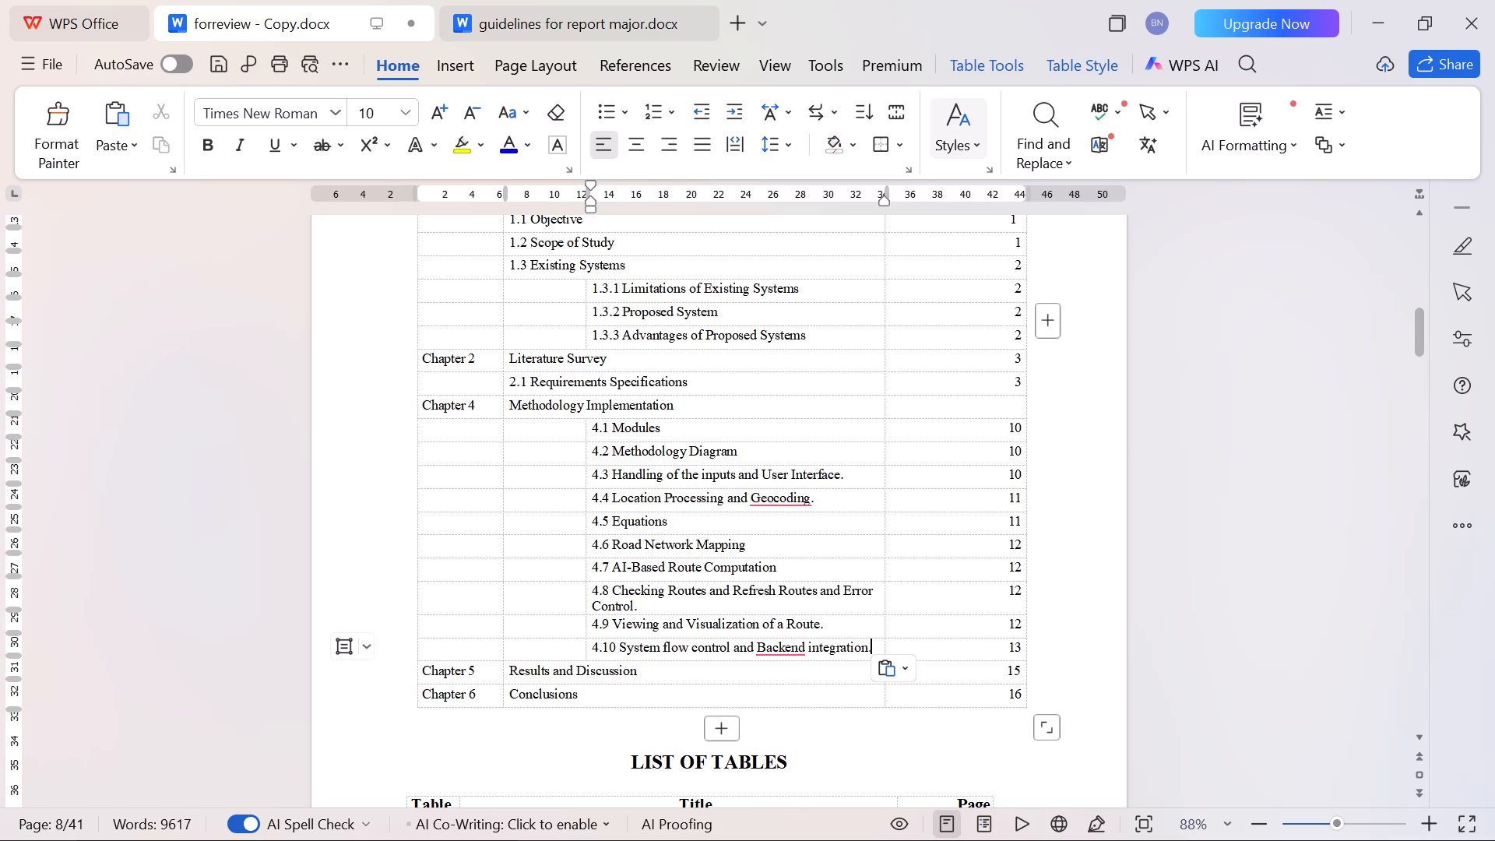
Insert two blank rows below entry 4.10 in the Contents table.
{"action": "right_click", "coordinate": [874, 649]}
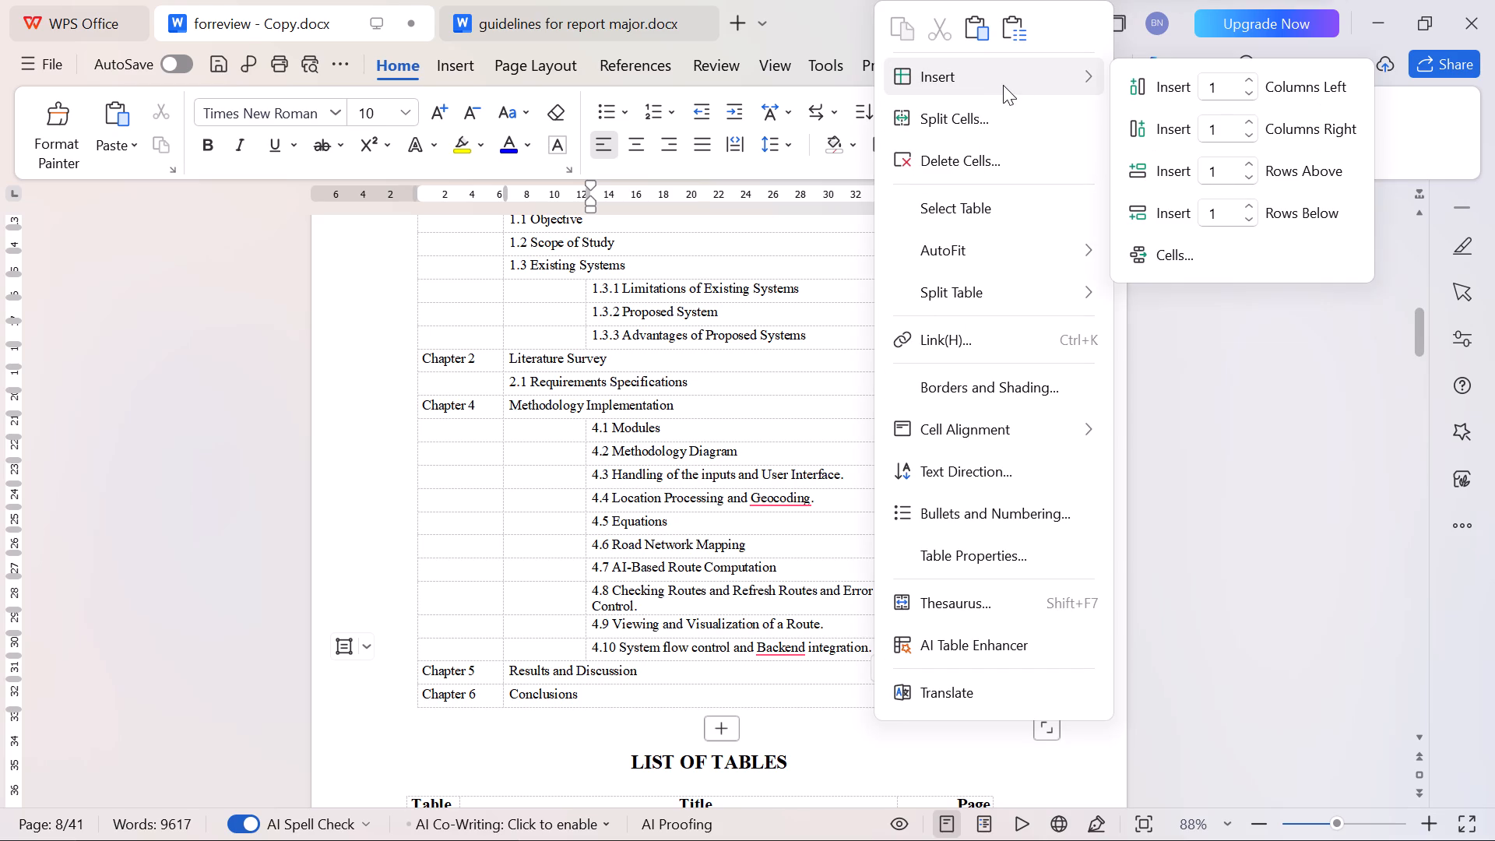
{"action": "left_click", "coordinate": [1254, 216]}
{"action": "left_click", "coordinate": [1246, 202]}
{"action": "key", "text": "Return"}
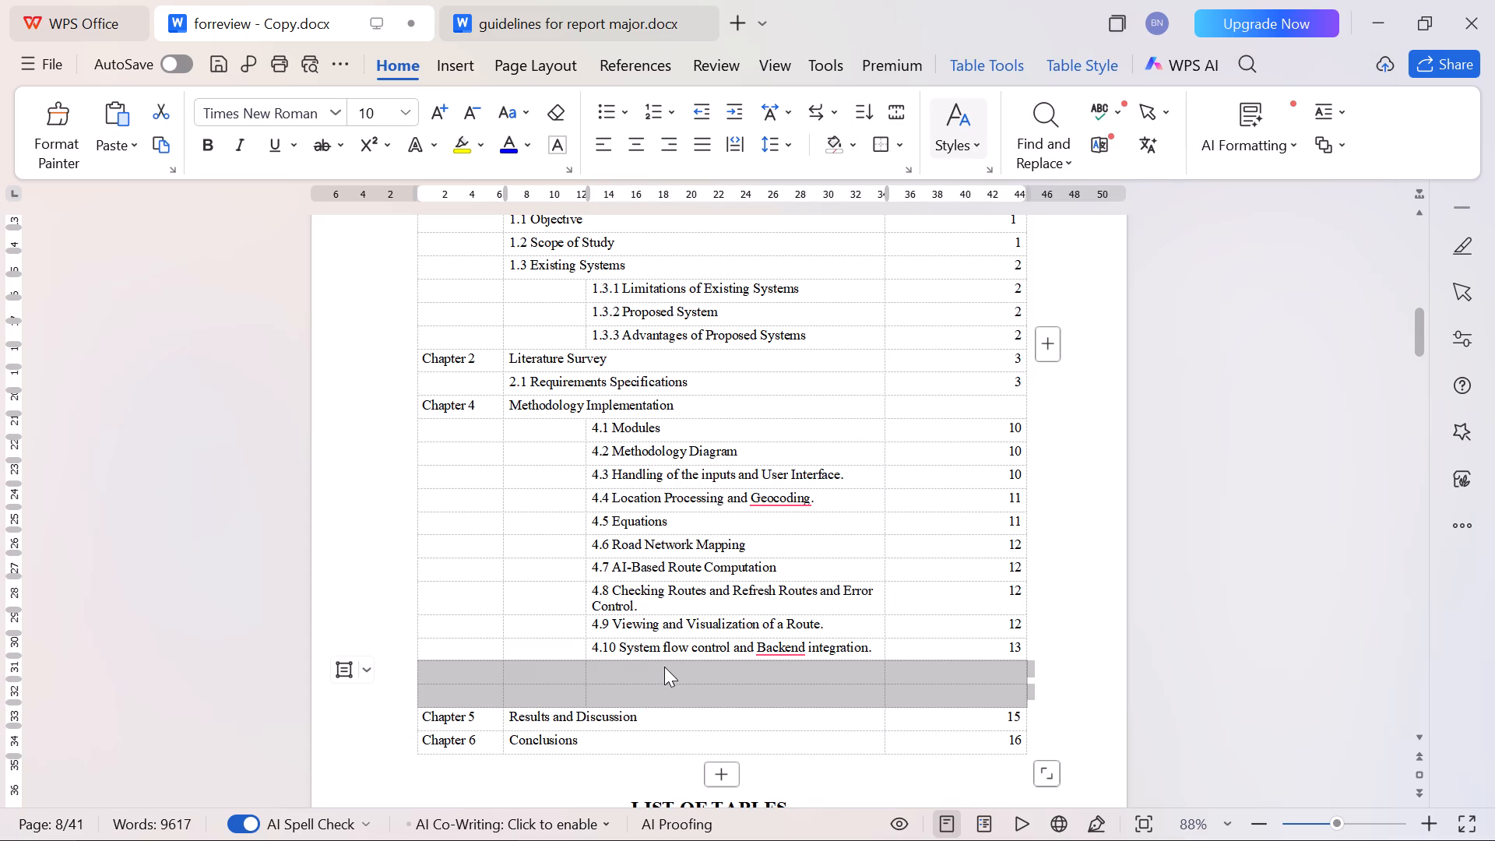
Delete one of the two blank rows above Chapter 5 in the Contents table.
{"action": "left_click", "coordinate": [664, 667]}
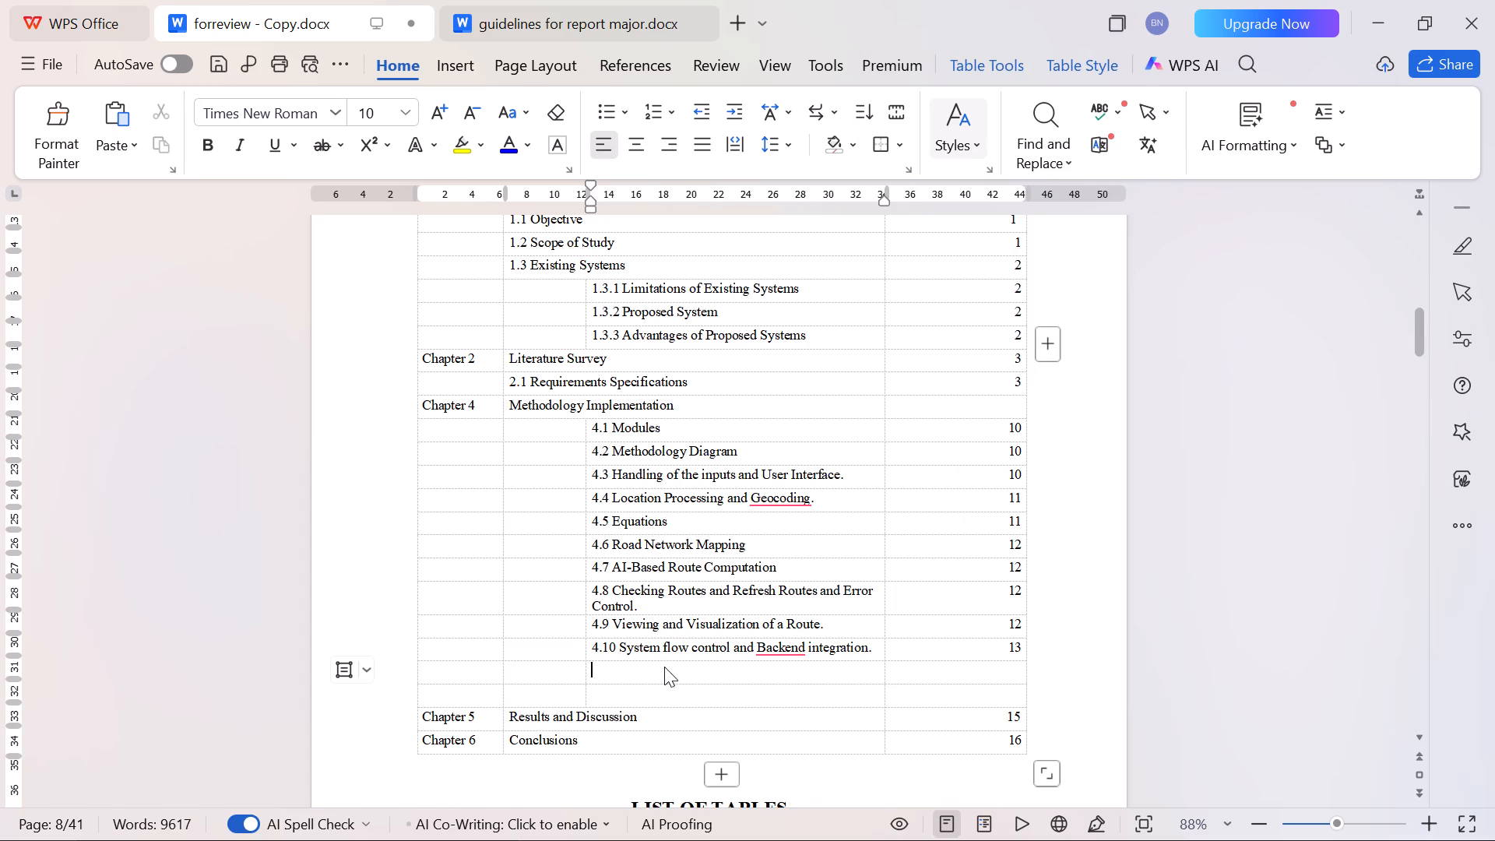
{"action": "left_click", "coordinate": [670, 695]}
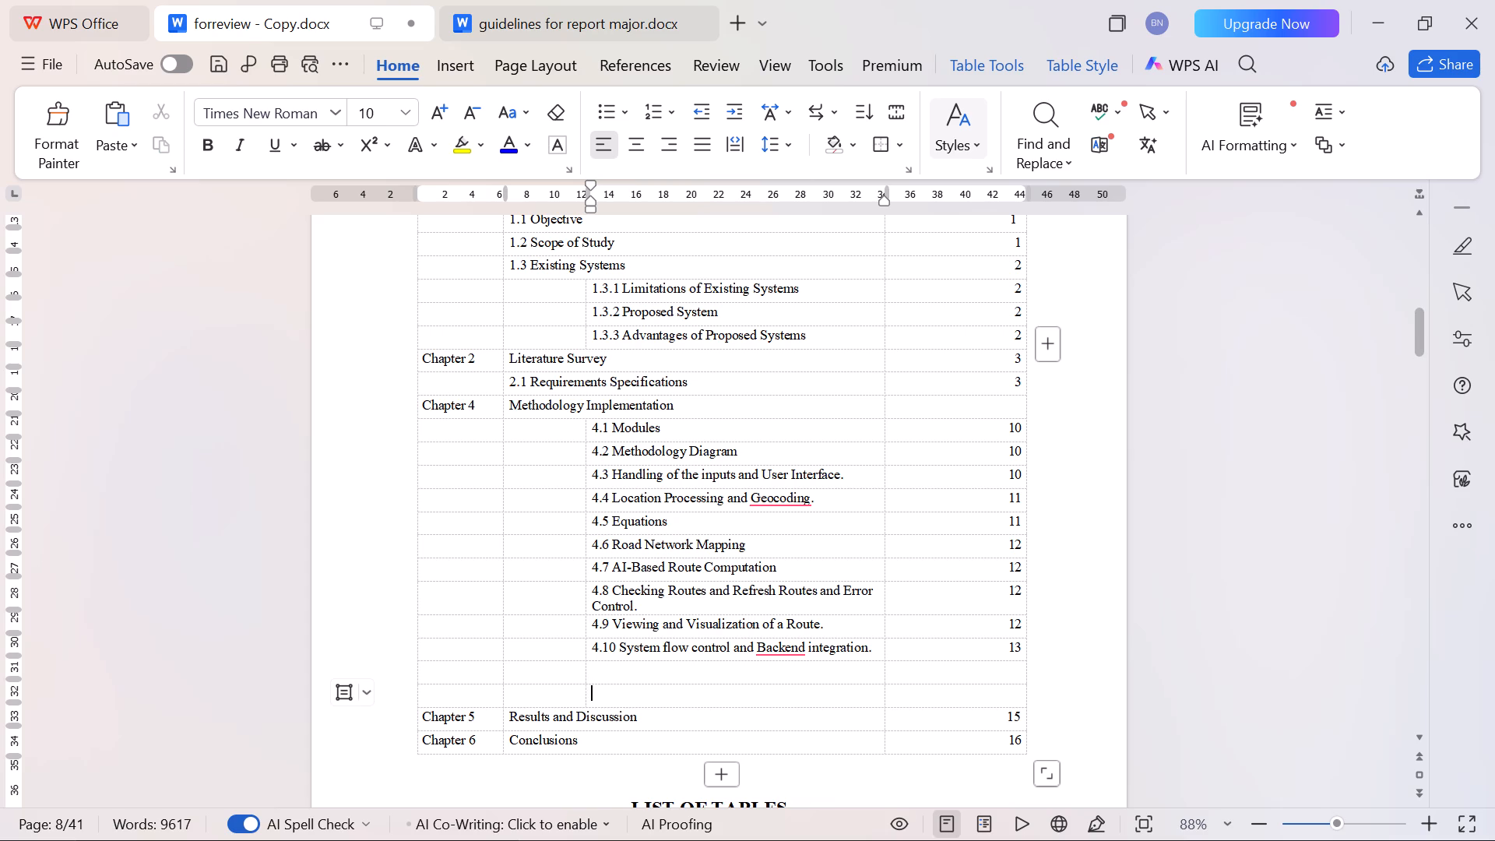
{"action": "double_click", "coordinate": [671, 695]}
{"action": "left_click", "coordinate": [558, 692]}
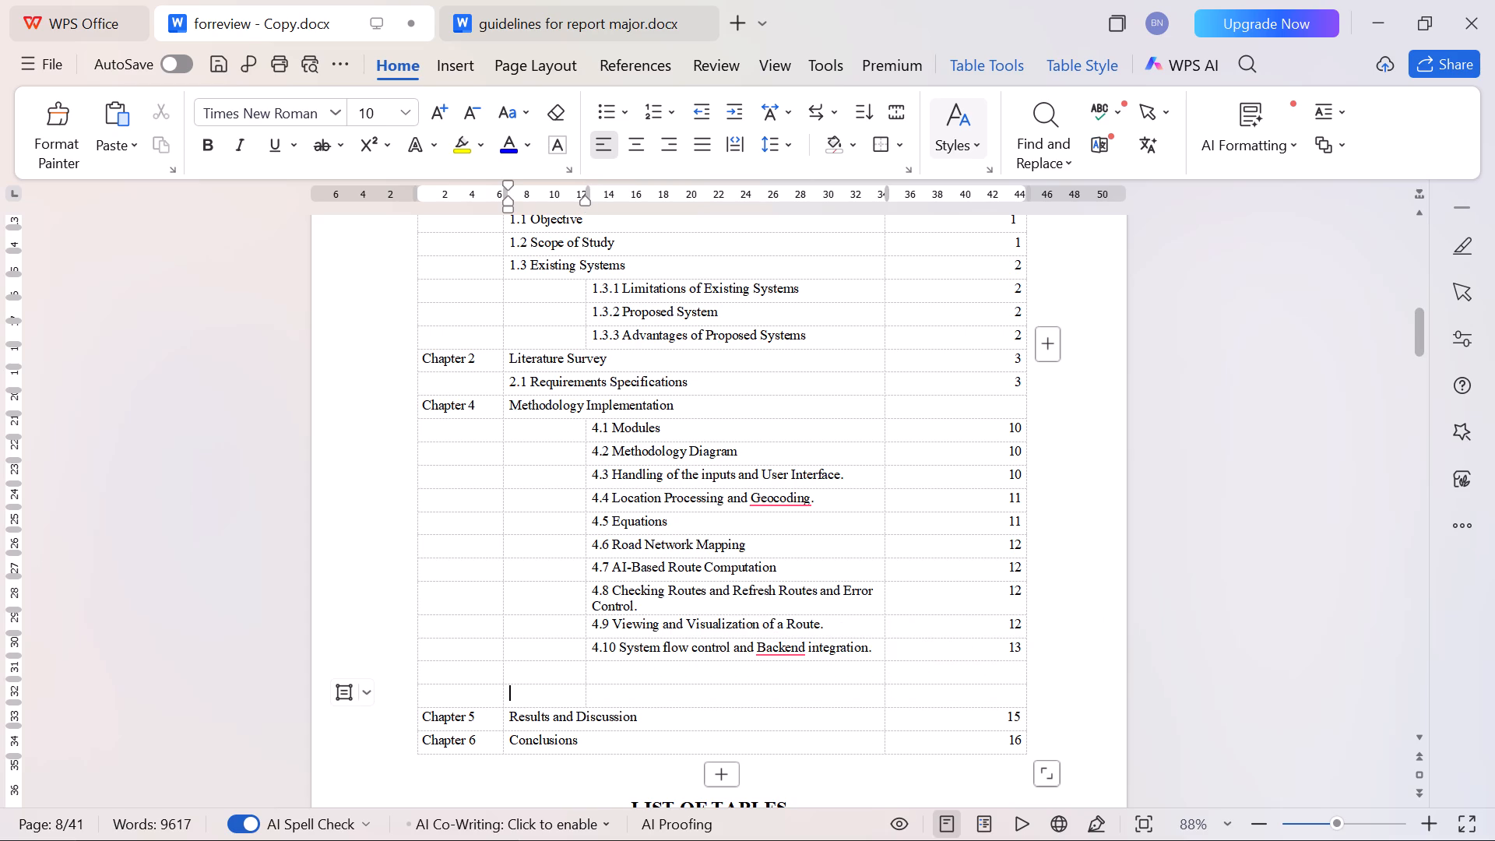
{"action": "left_click", "coordinate": [412, 676]}
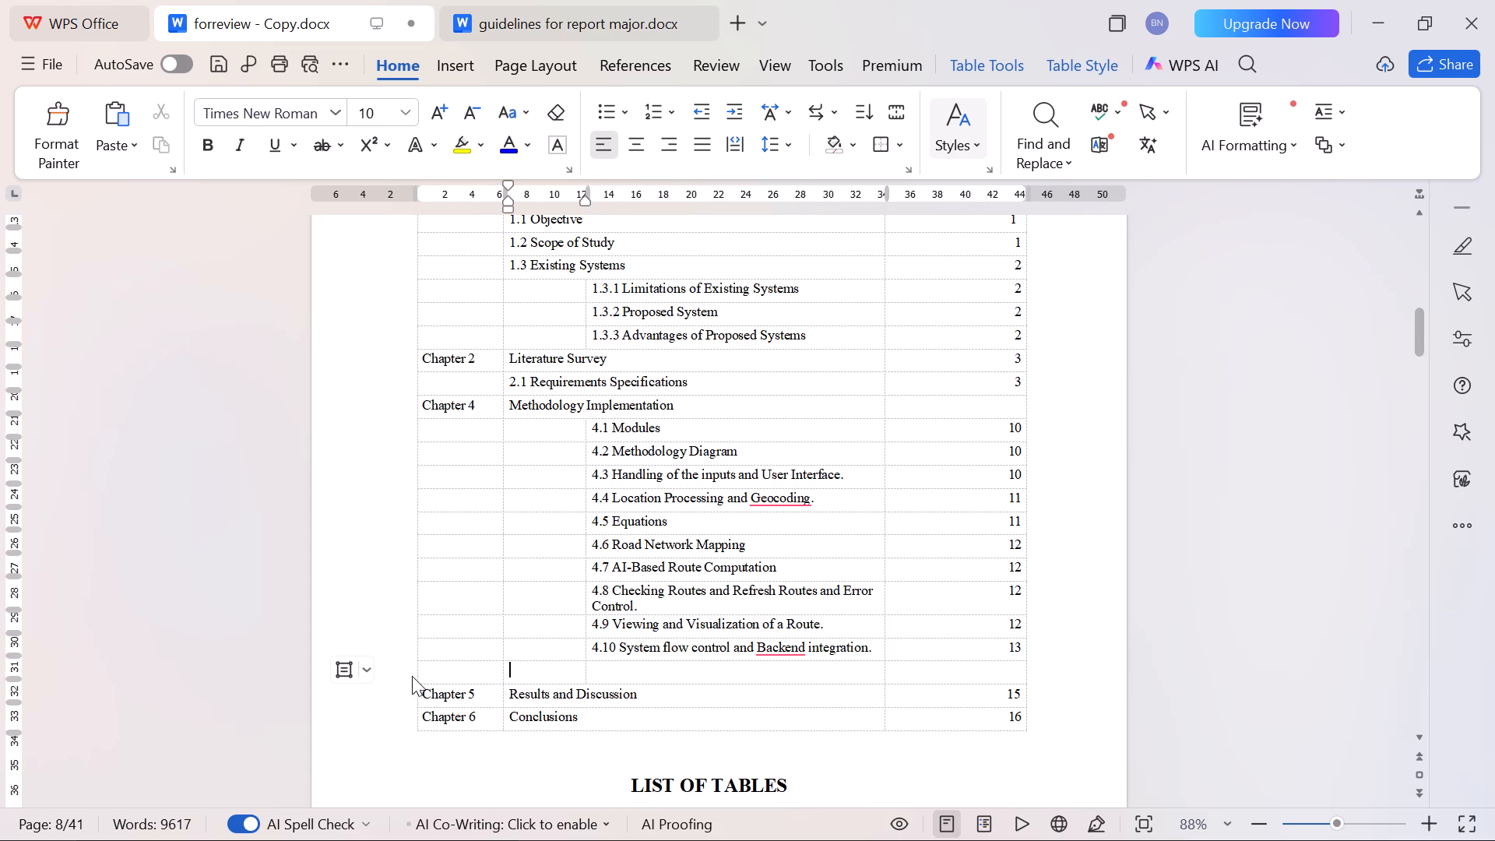
Enter "4.11 Design" in the title column of the blank row below entry 4.10.
{"action": "left_click", "coordinate": [621, 674]}
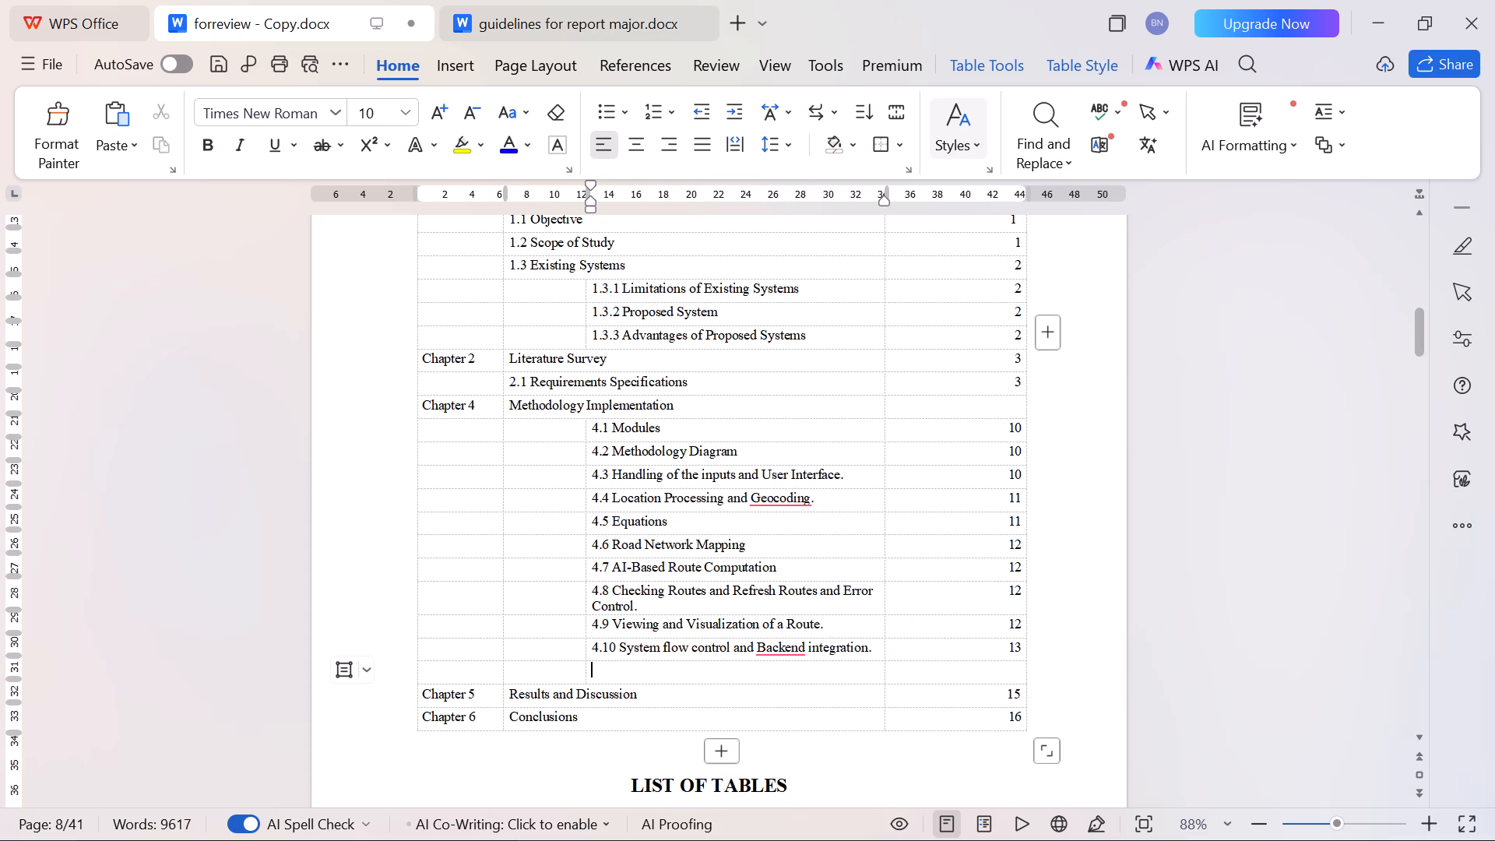
{"action": "type", "text": "4.11 Design"}
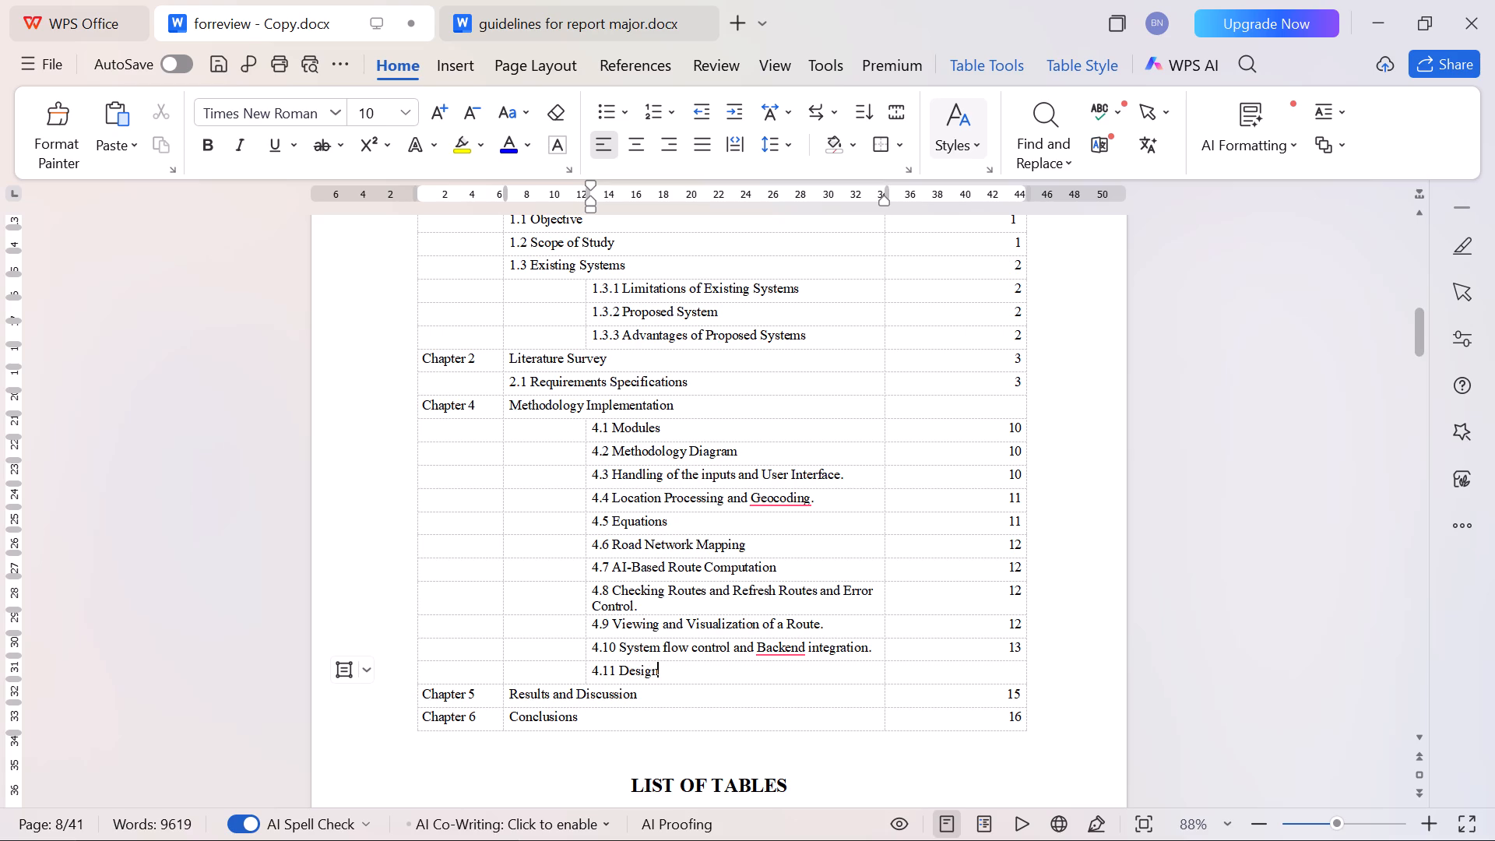
Insert a blank row between entry 4.11 and Chapter 5 and place the cursor in its title column.
{"action": "left_click", "coordinate": [411, 690]}
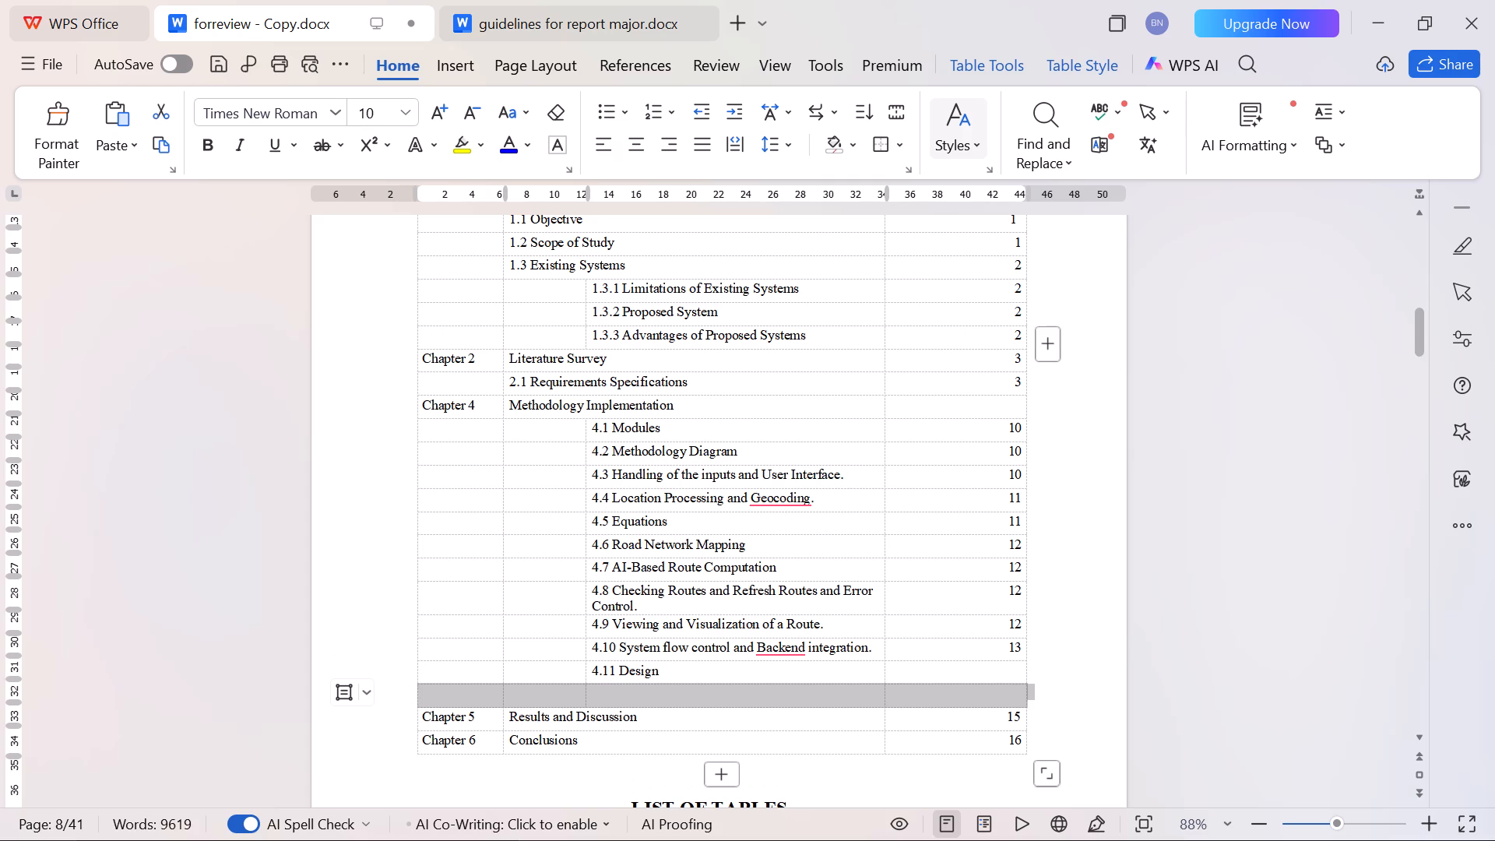
{"action": "left_click", "coordinate": [637, 696]}
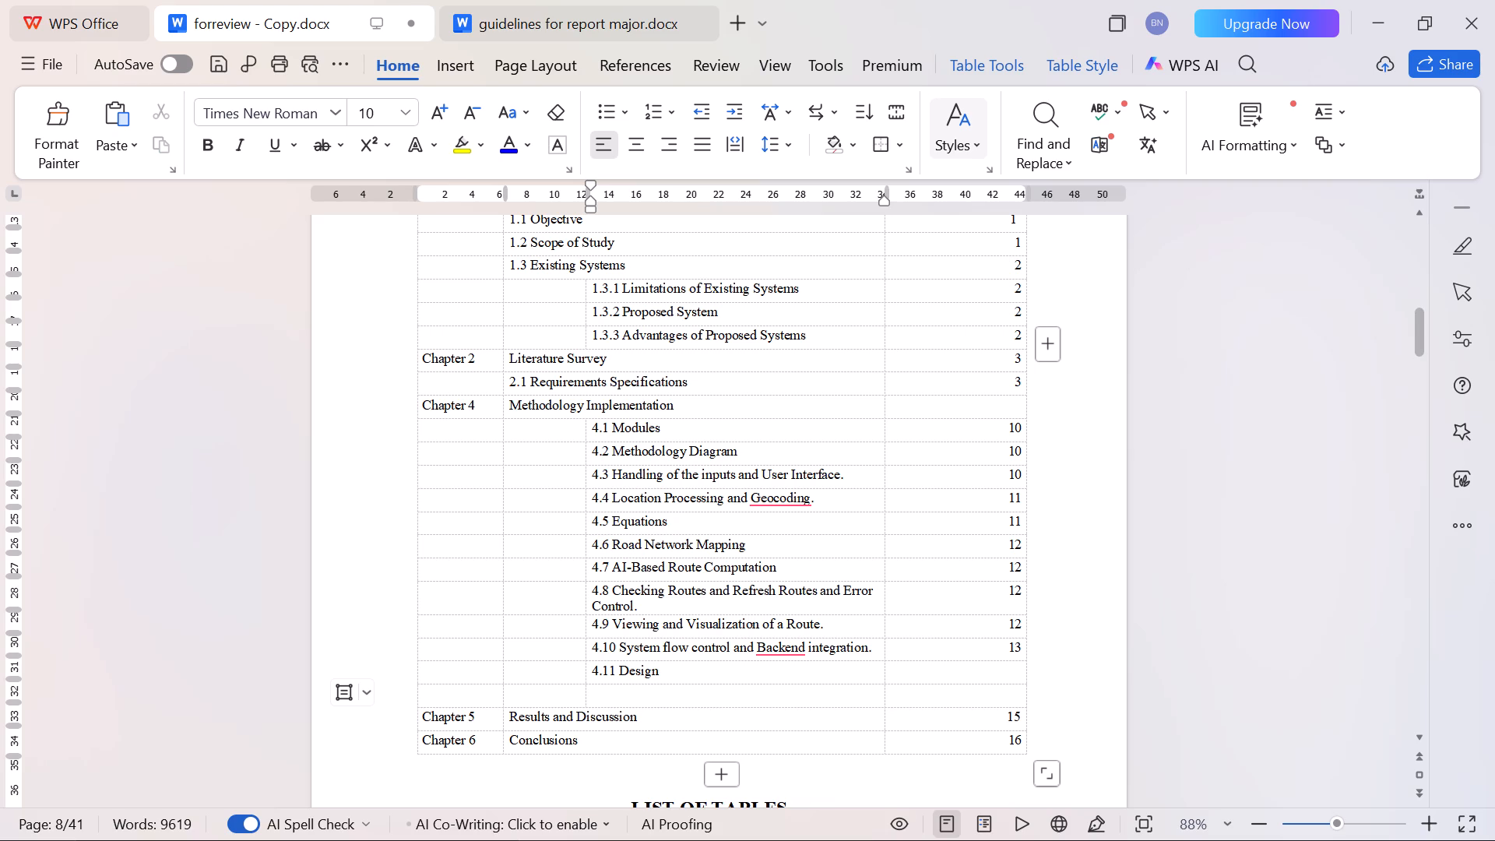
Reduce the indent of the Contents table's sub-entries by moving their column border slightly toward the chapter column.
{"action": "scroll", "coordinate": [640, 697], "scroll_direction": "up", "scroll_amount": 3}
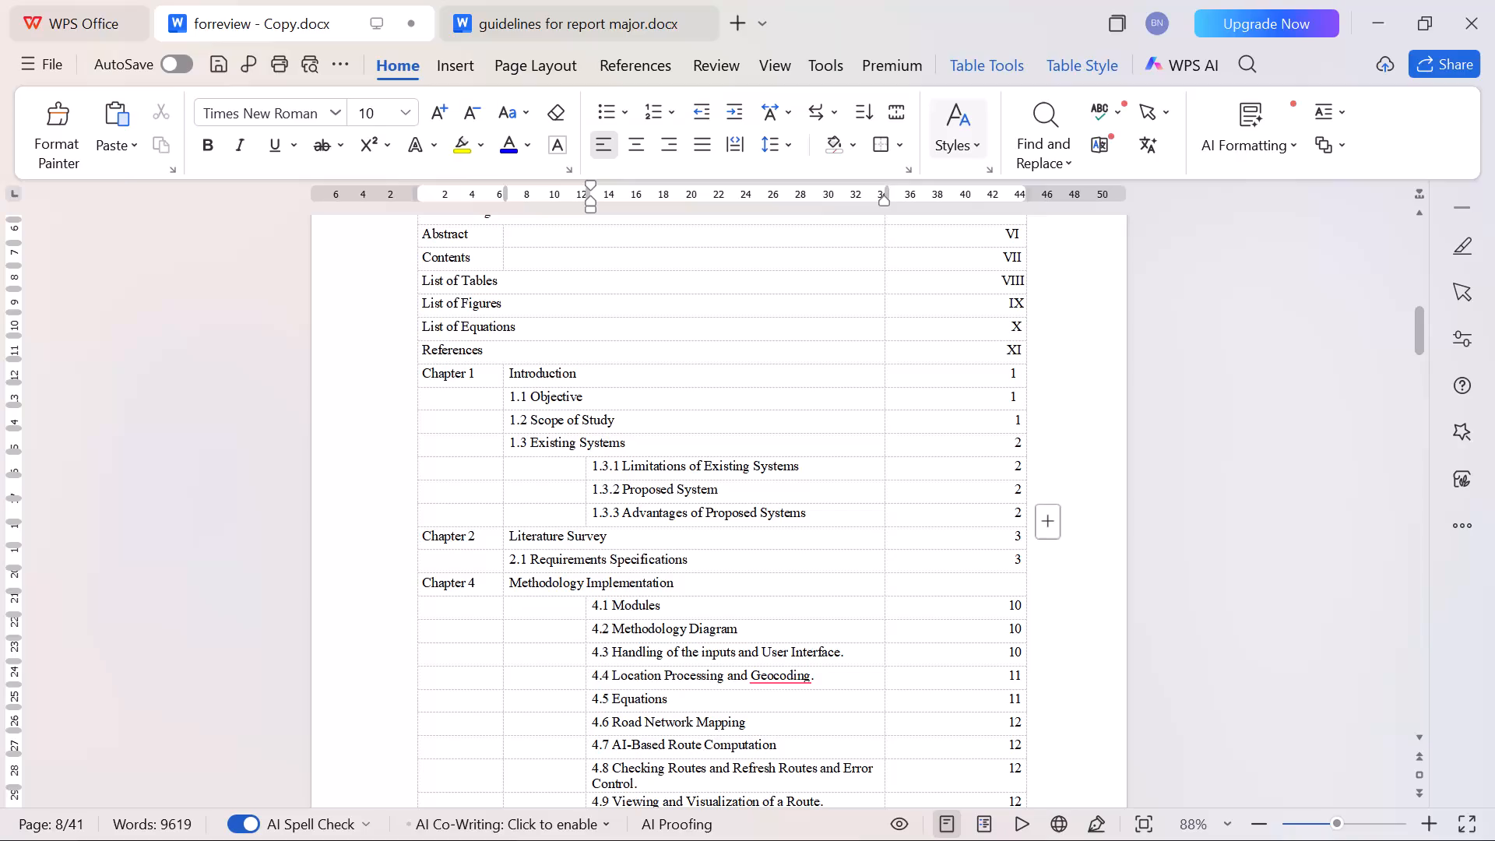
{"action": "scroll", "coordinate": [640, 697], "scroll_direction": "down", "scroll_amount": 3}
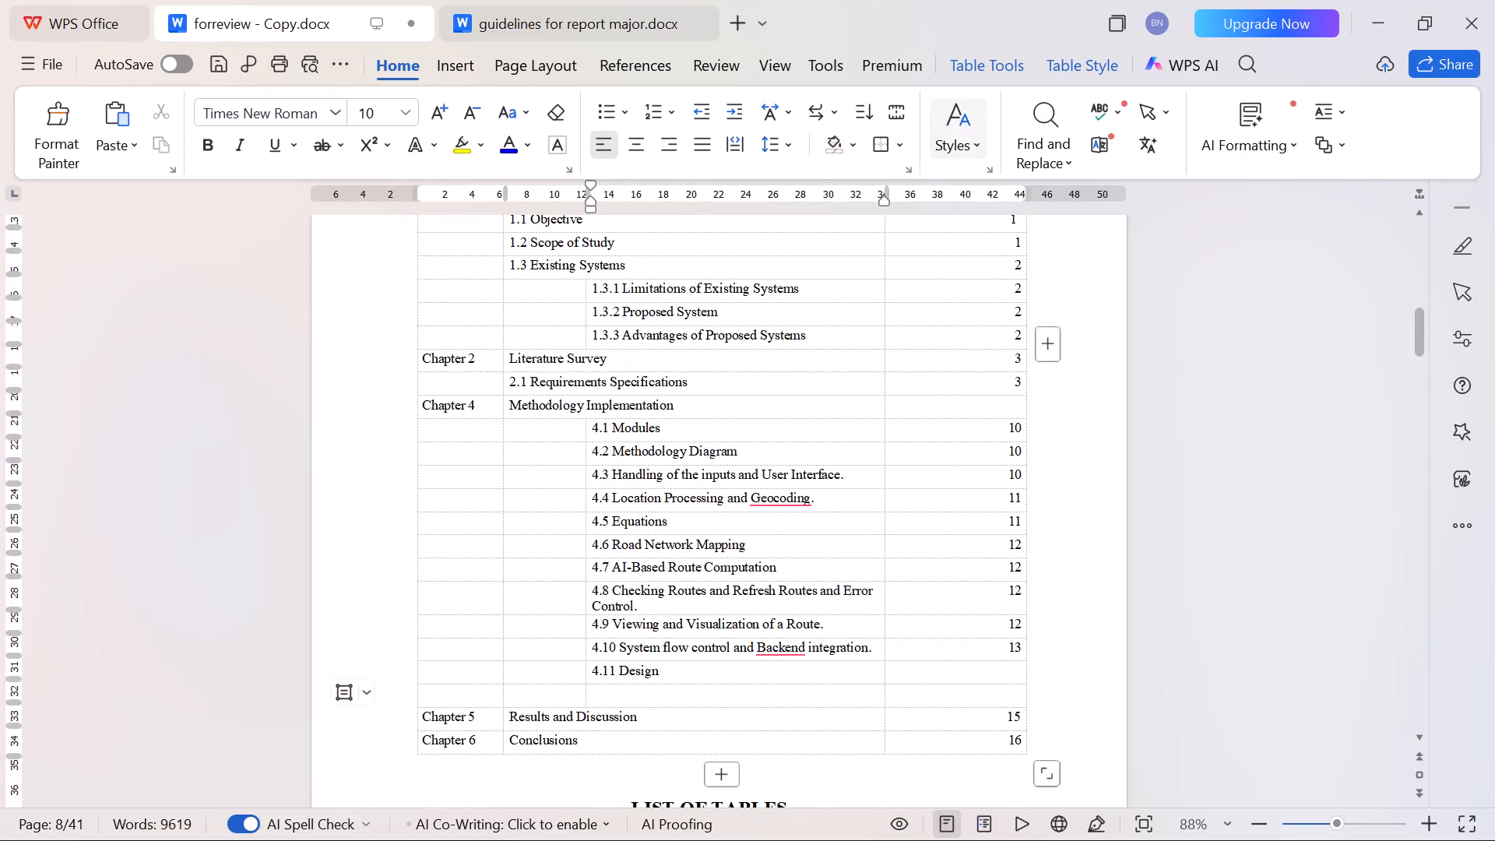
{"action": "scroll", "coordinate": [616, 591], "scroll_direction": "up", "scroll_amount": 4}
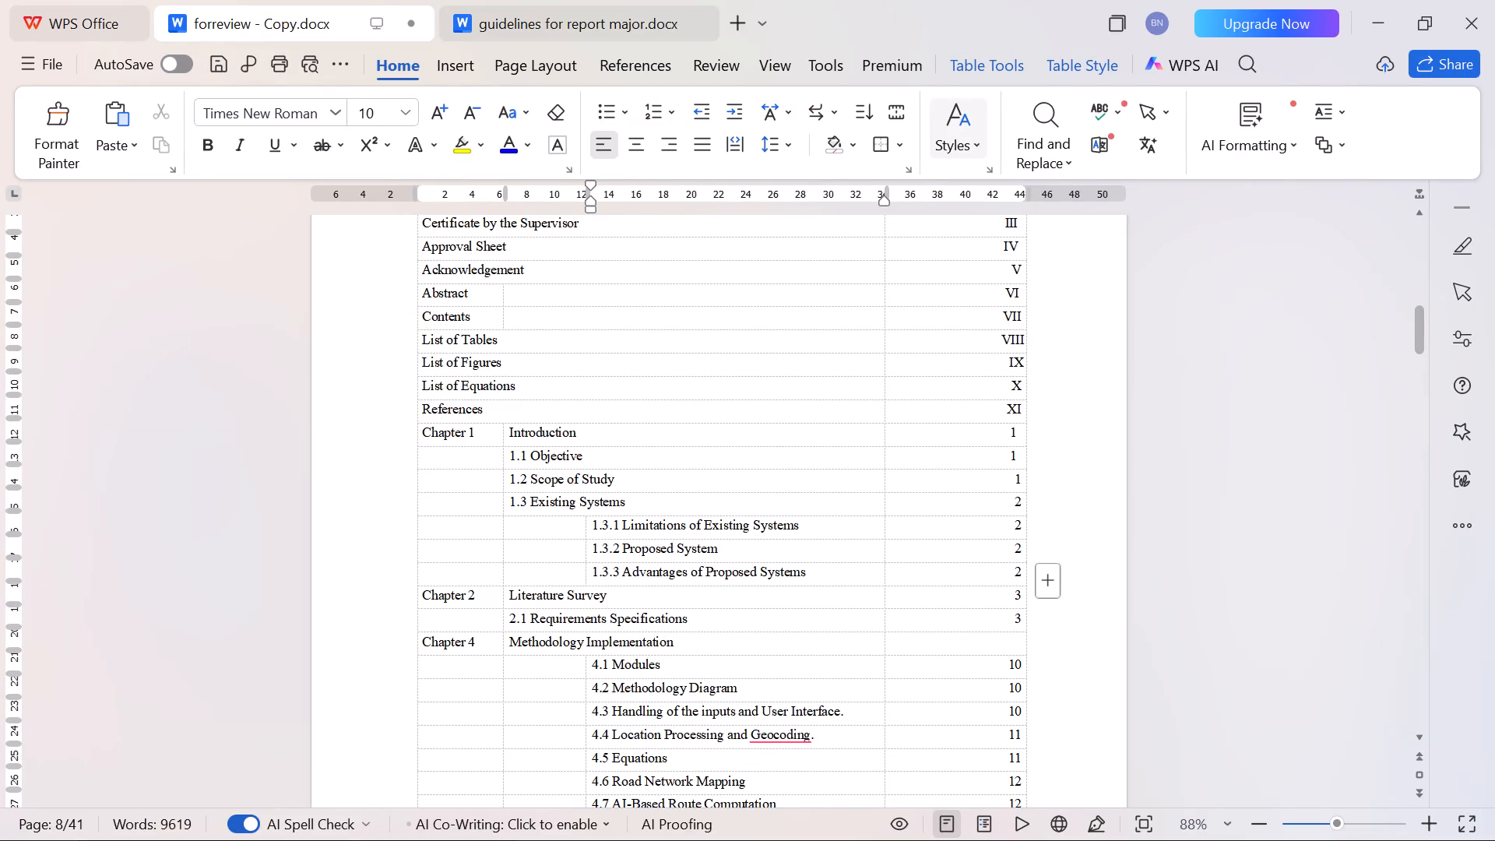
{"action": "left_click_drag", "start_coordinate": [585, 530], "coordinate": [565, 533]}
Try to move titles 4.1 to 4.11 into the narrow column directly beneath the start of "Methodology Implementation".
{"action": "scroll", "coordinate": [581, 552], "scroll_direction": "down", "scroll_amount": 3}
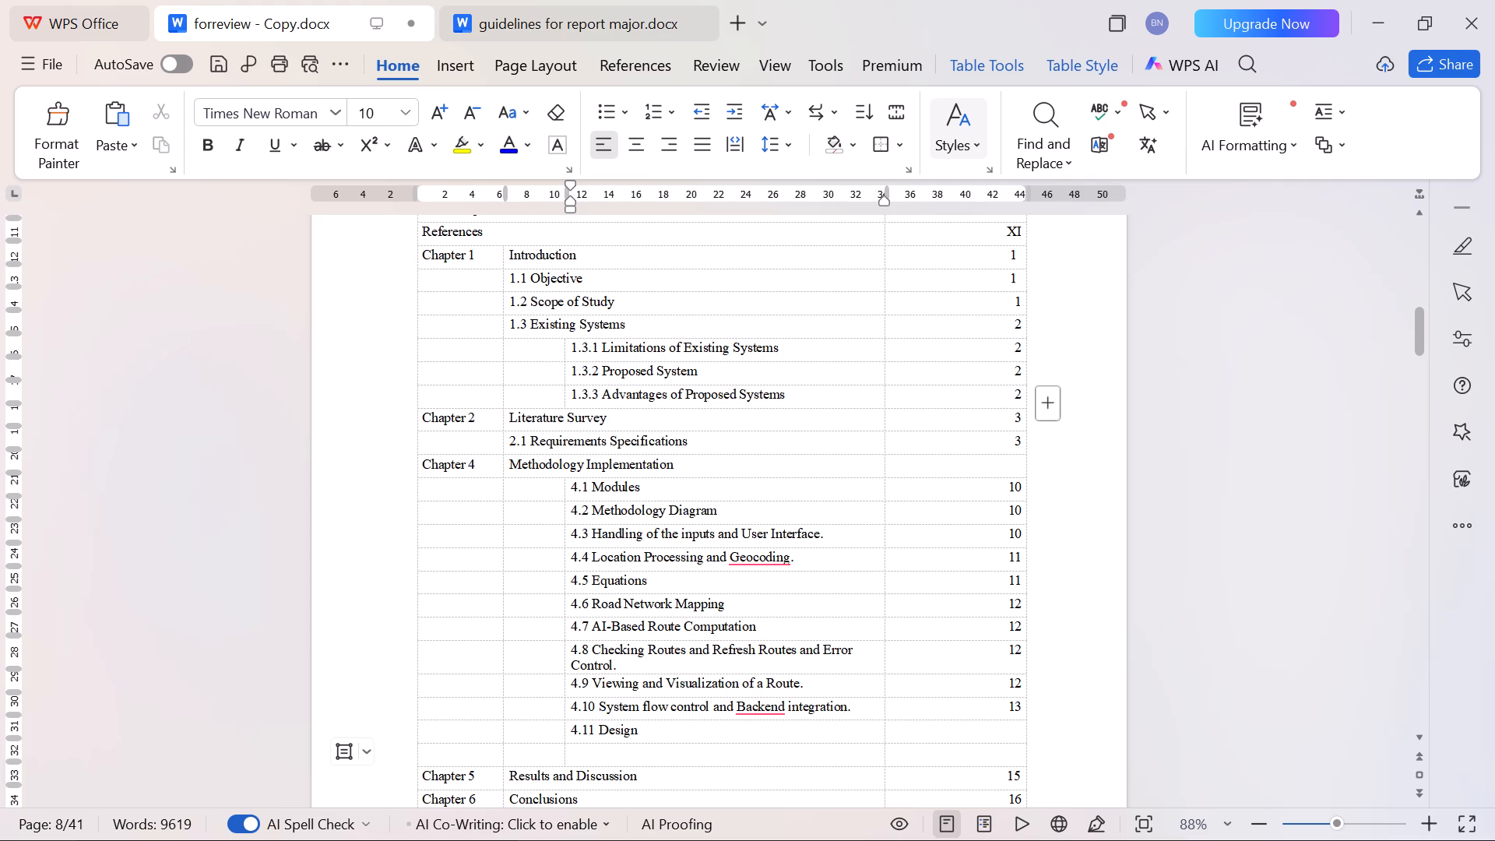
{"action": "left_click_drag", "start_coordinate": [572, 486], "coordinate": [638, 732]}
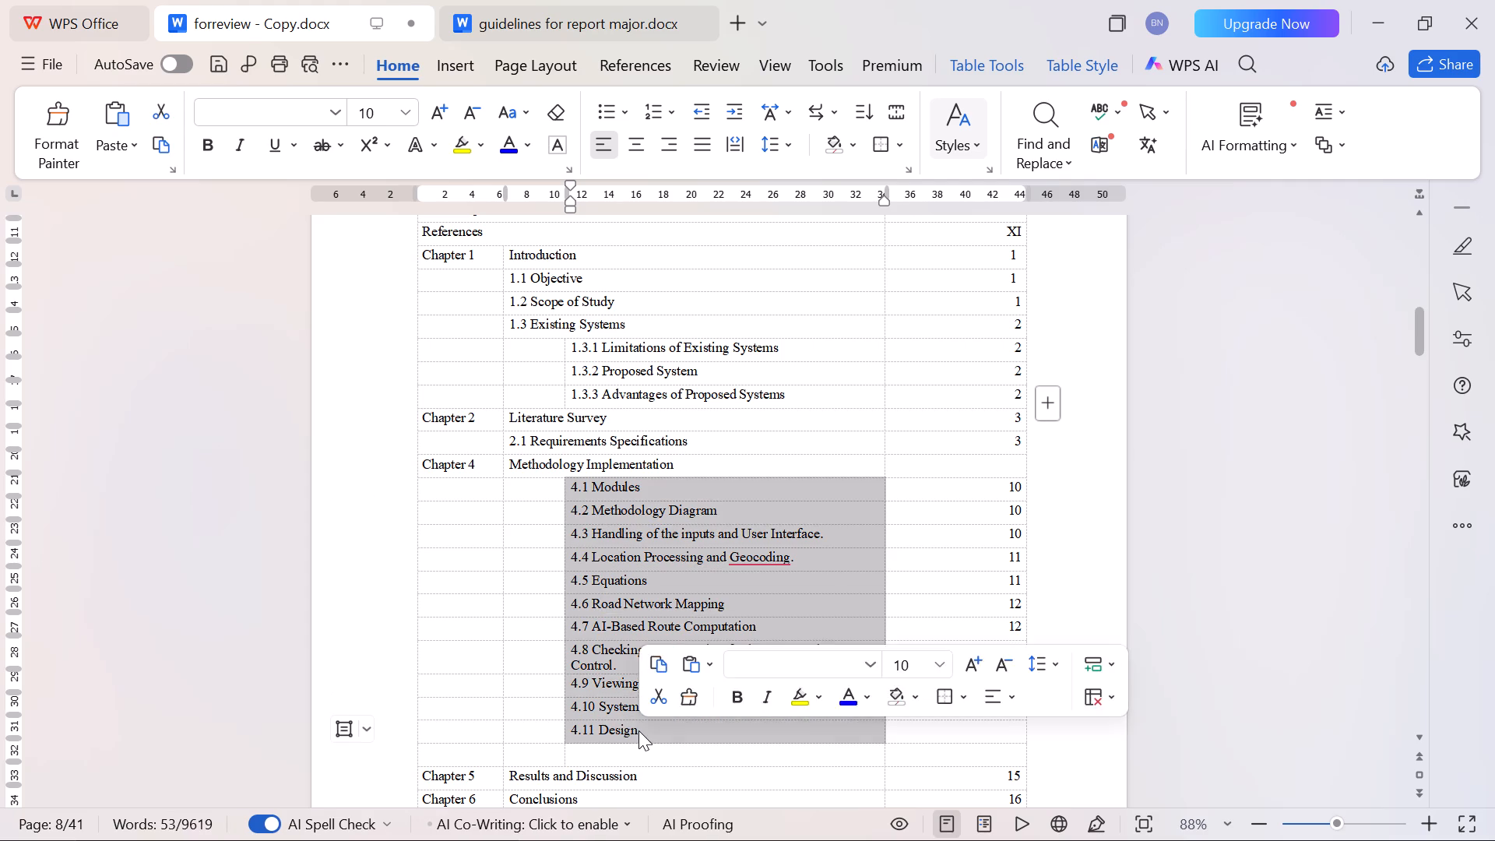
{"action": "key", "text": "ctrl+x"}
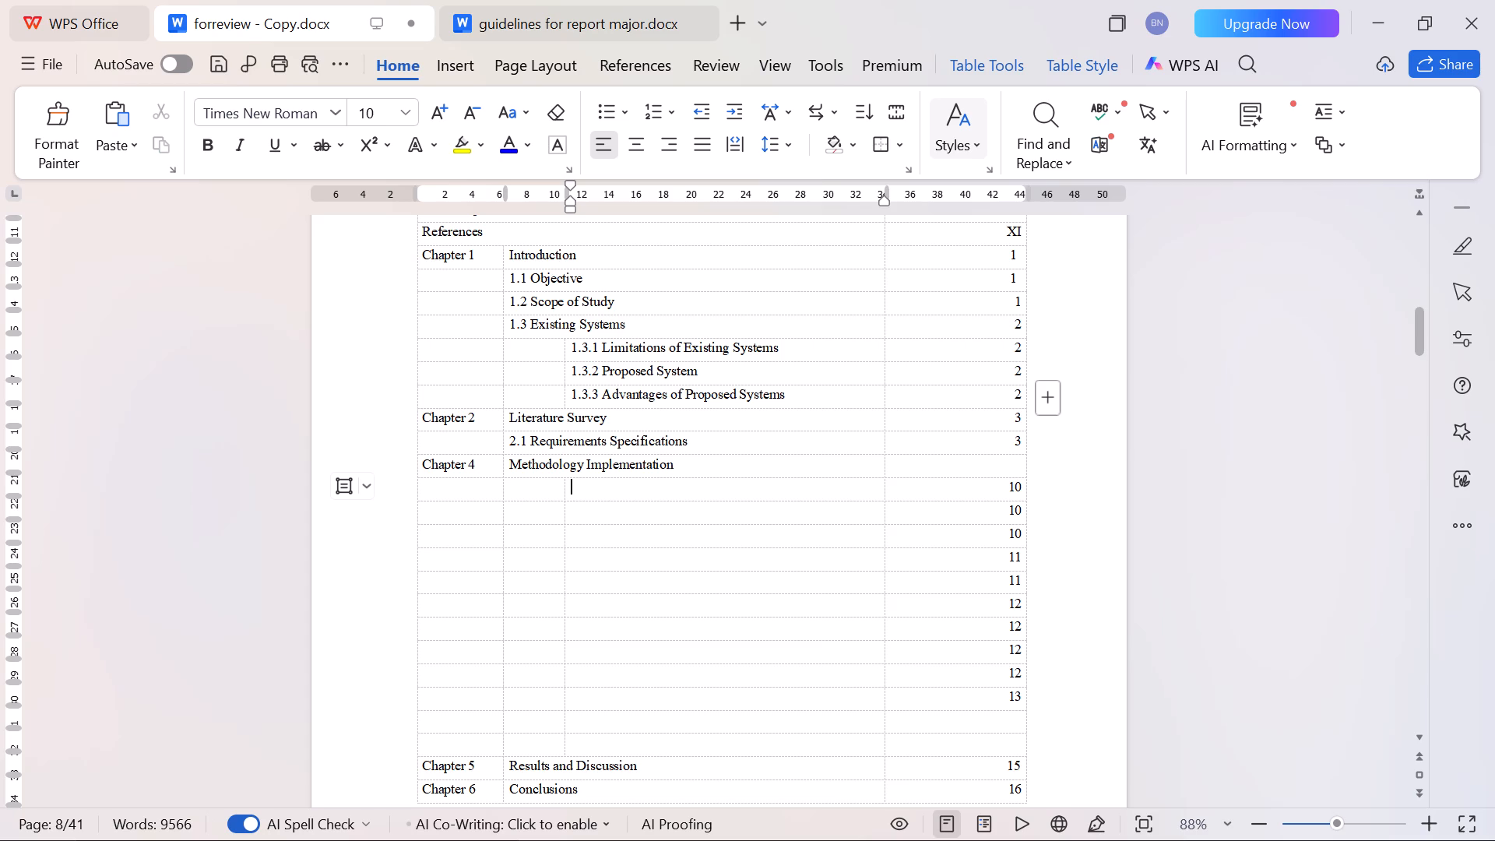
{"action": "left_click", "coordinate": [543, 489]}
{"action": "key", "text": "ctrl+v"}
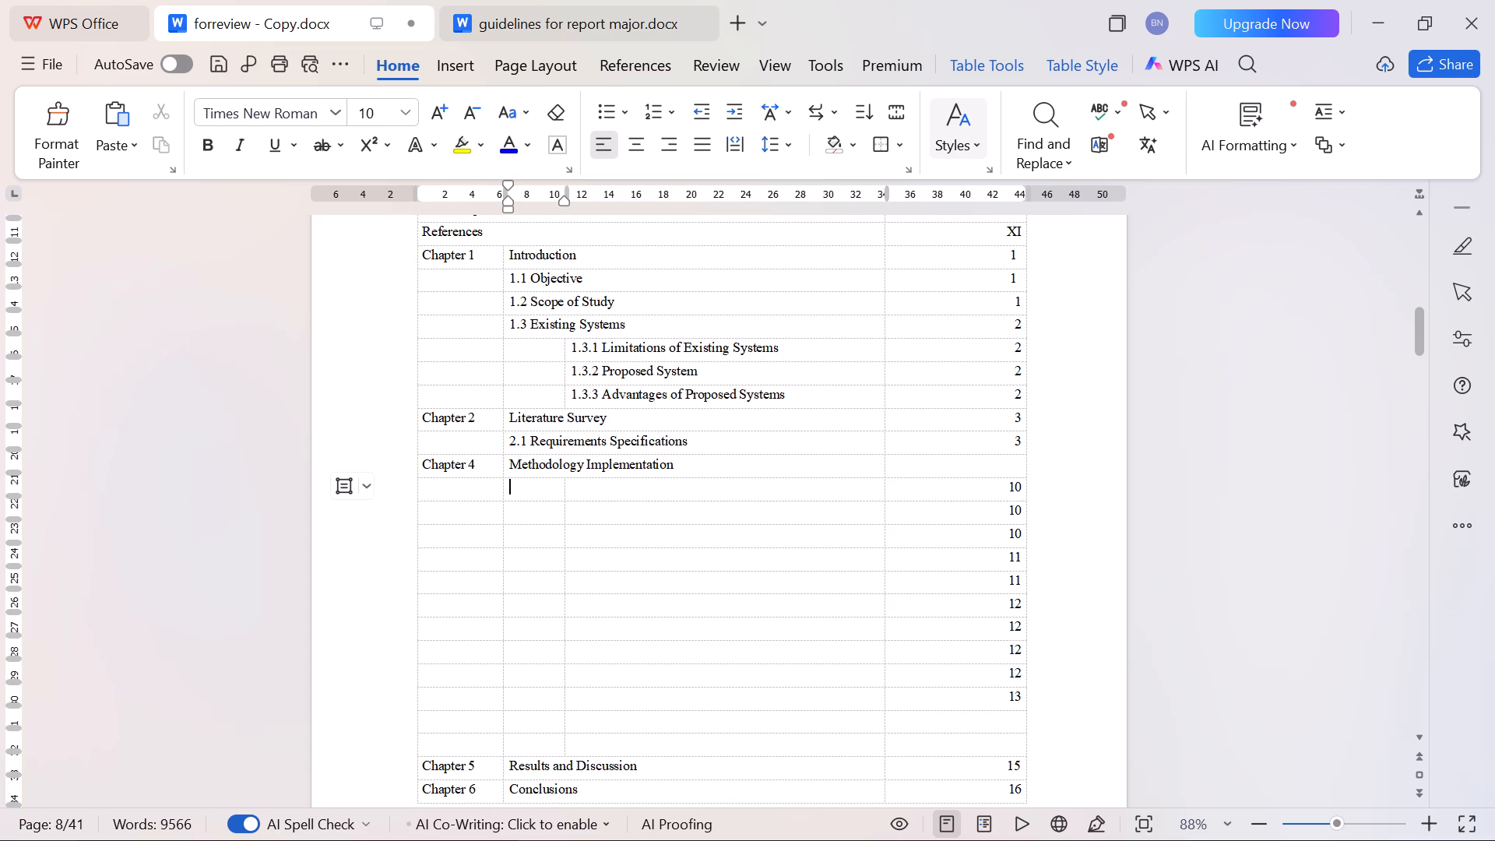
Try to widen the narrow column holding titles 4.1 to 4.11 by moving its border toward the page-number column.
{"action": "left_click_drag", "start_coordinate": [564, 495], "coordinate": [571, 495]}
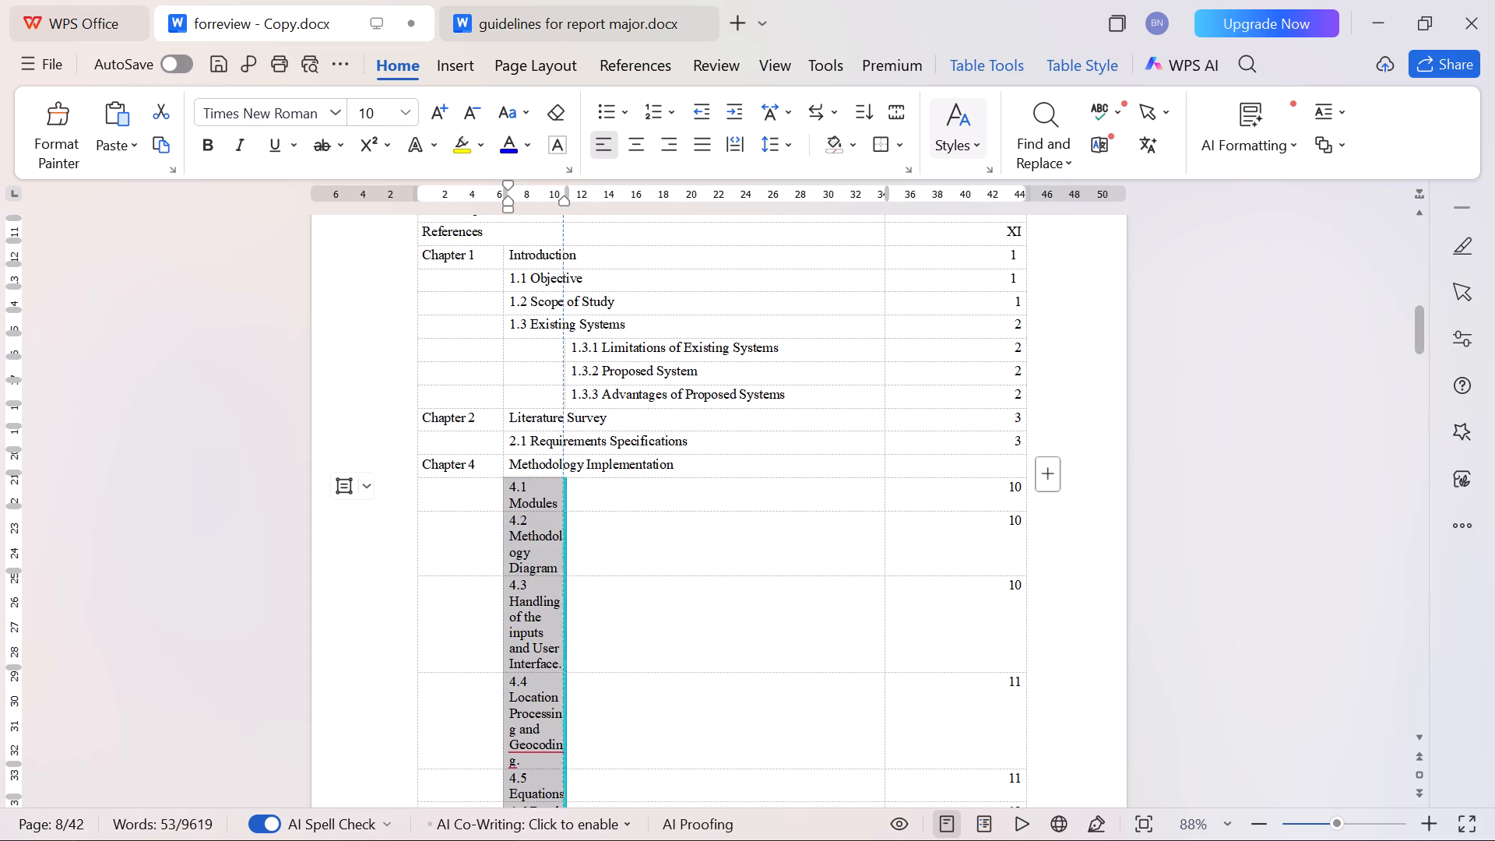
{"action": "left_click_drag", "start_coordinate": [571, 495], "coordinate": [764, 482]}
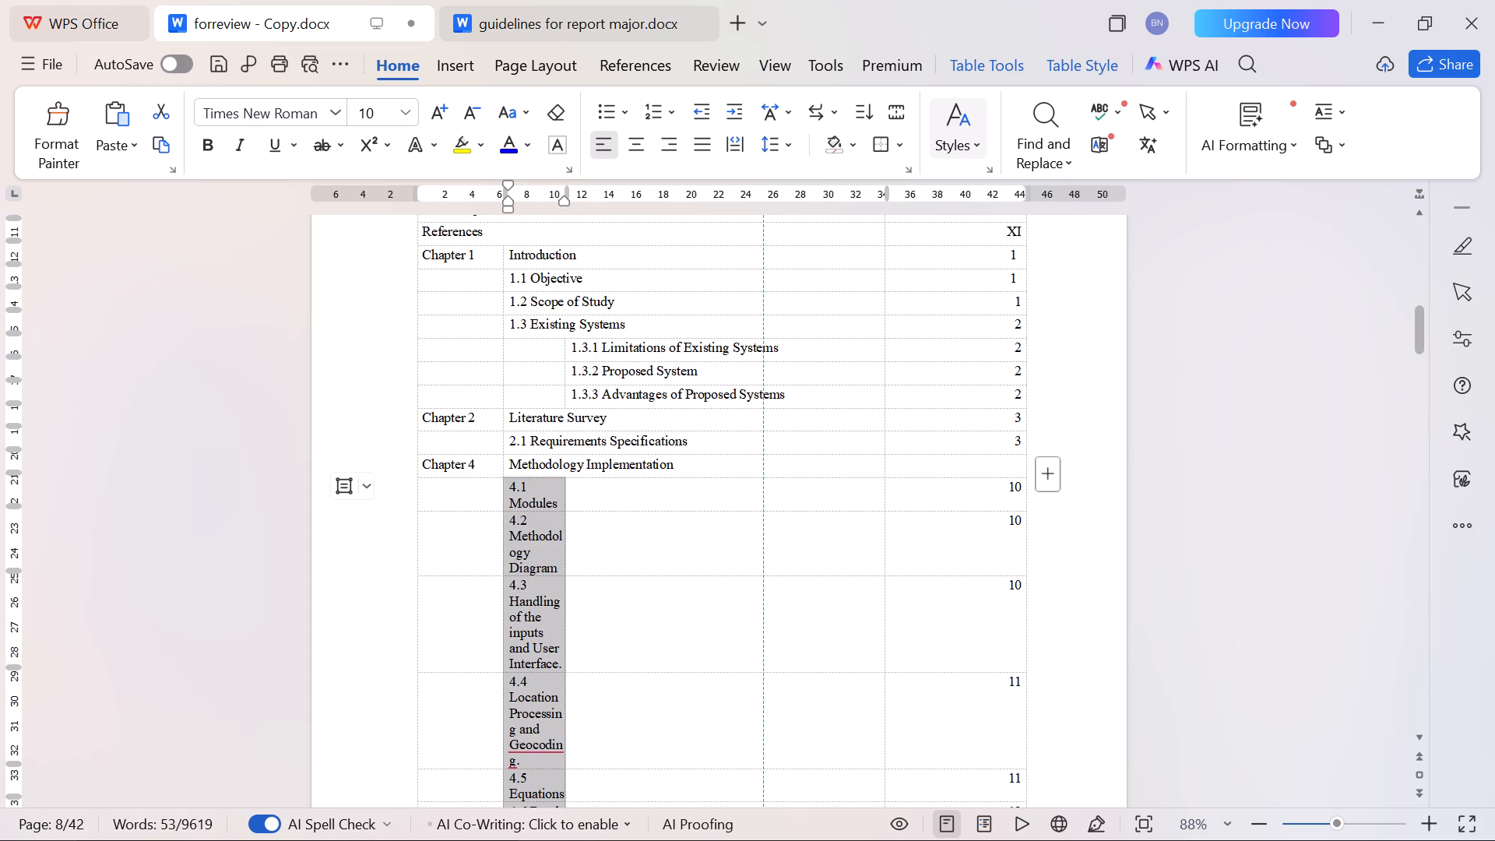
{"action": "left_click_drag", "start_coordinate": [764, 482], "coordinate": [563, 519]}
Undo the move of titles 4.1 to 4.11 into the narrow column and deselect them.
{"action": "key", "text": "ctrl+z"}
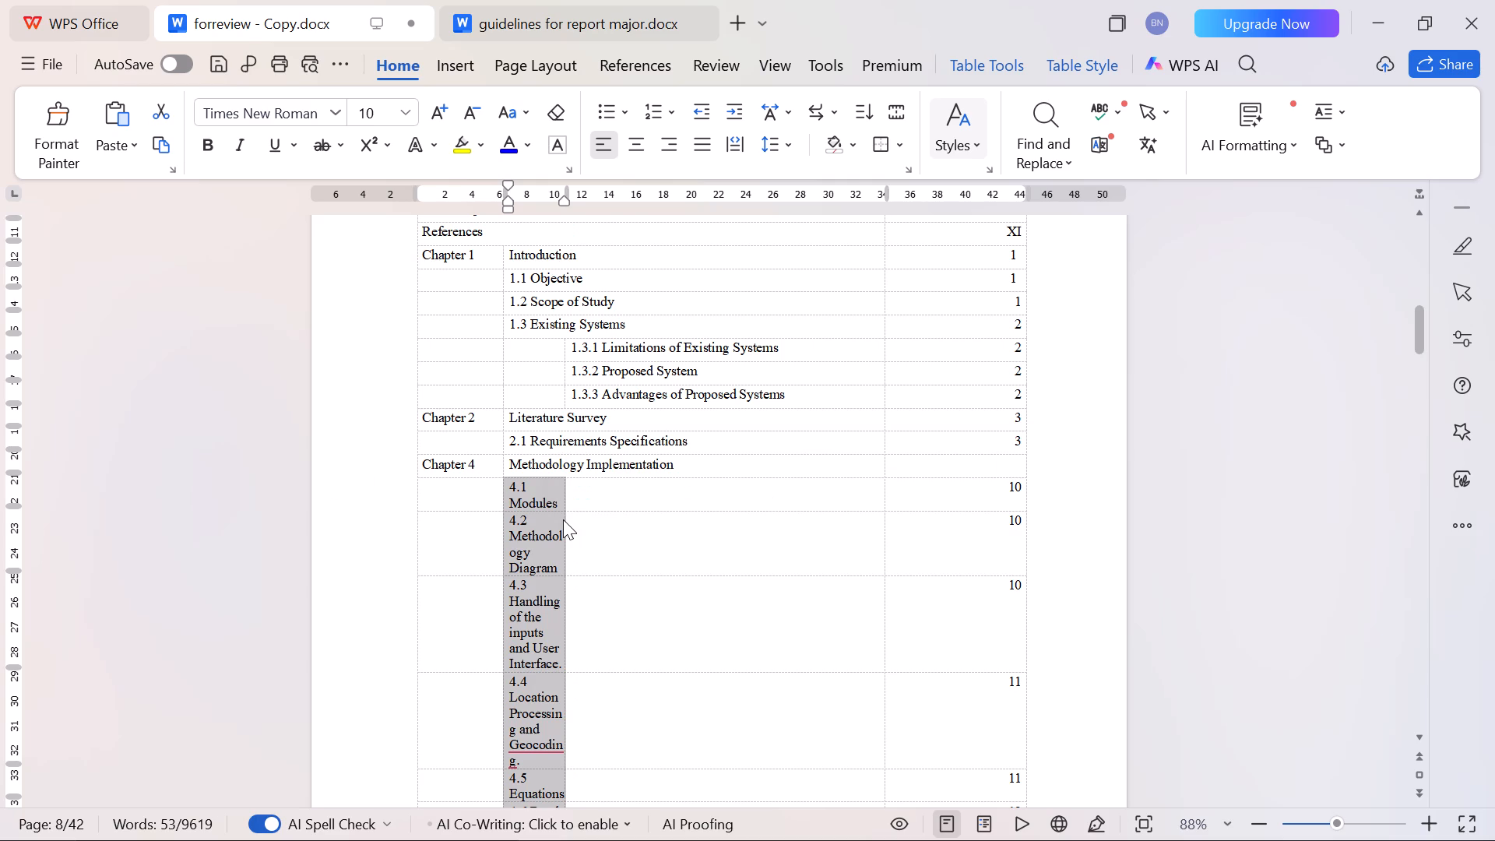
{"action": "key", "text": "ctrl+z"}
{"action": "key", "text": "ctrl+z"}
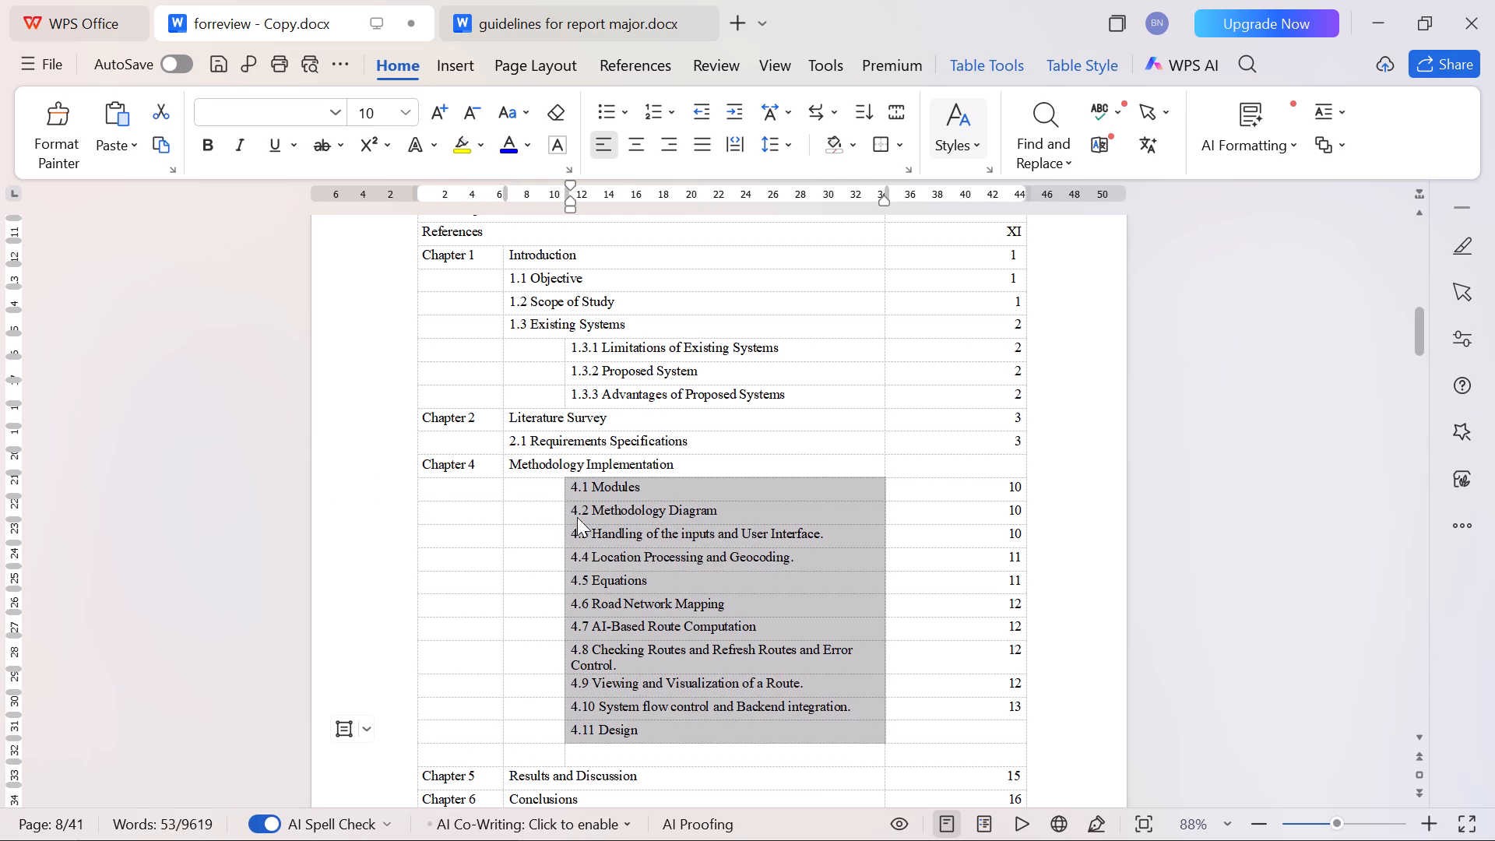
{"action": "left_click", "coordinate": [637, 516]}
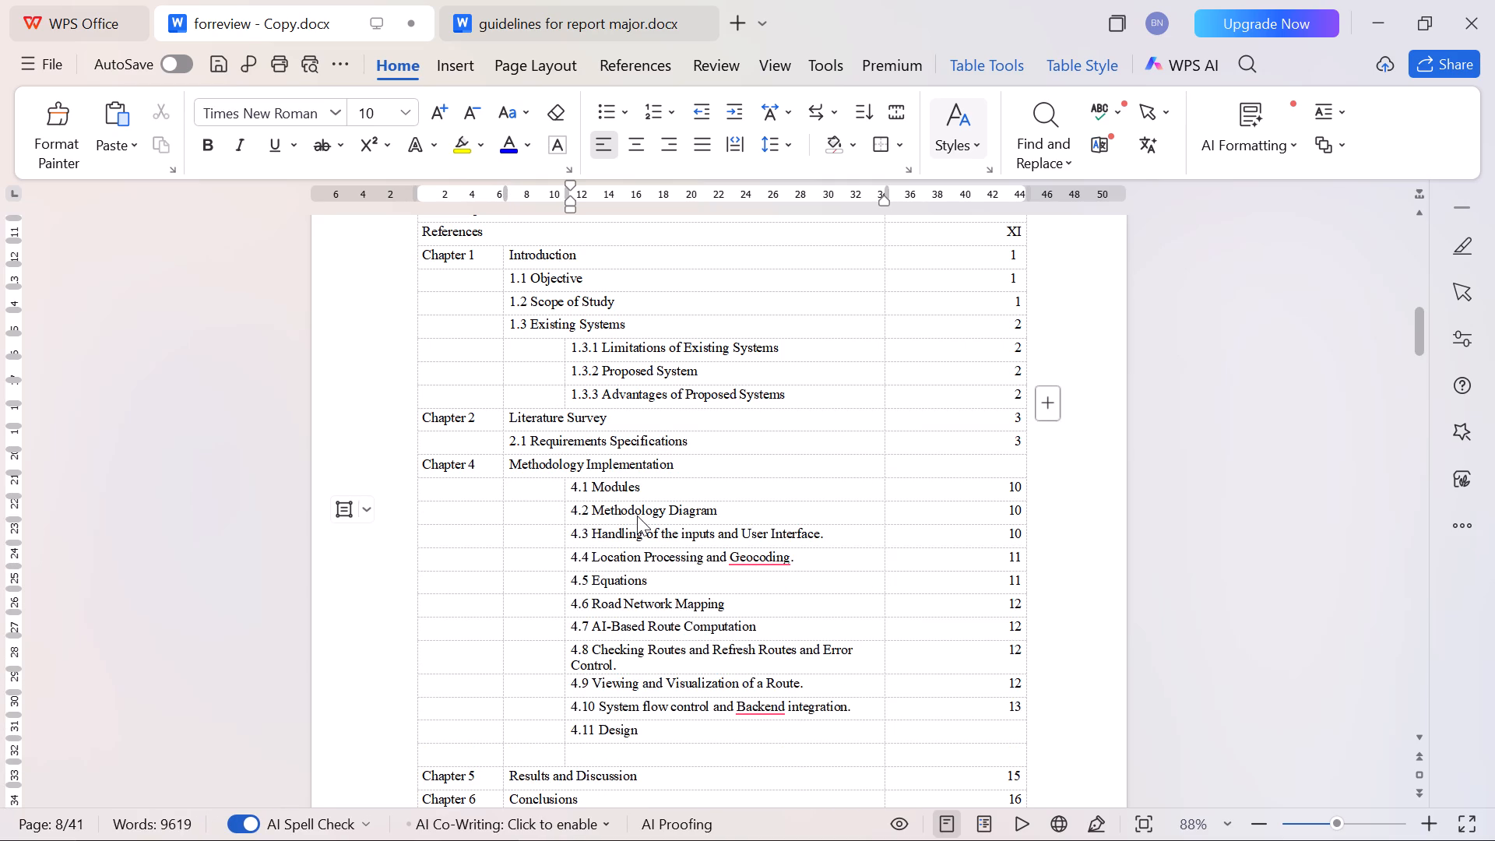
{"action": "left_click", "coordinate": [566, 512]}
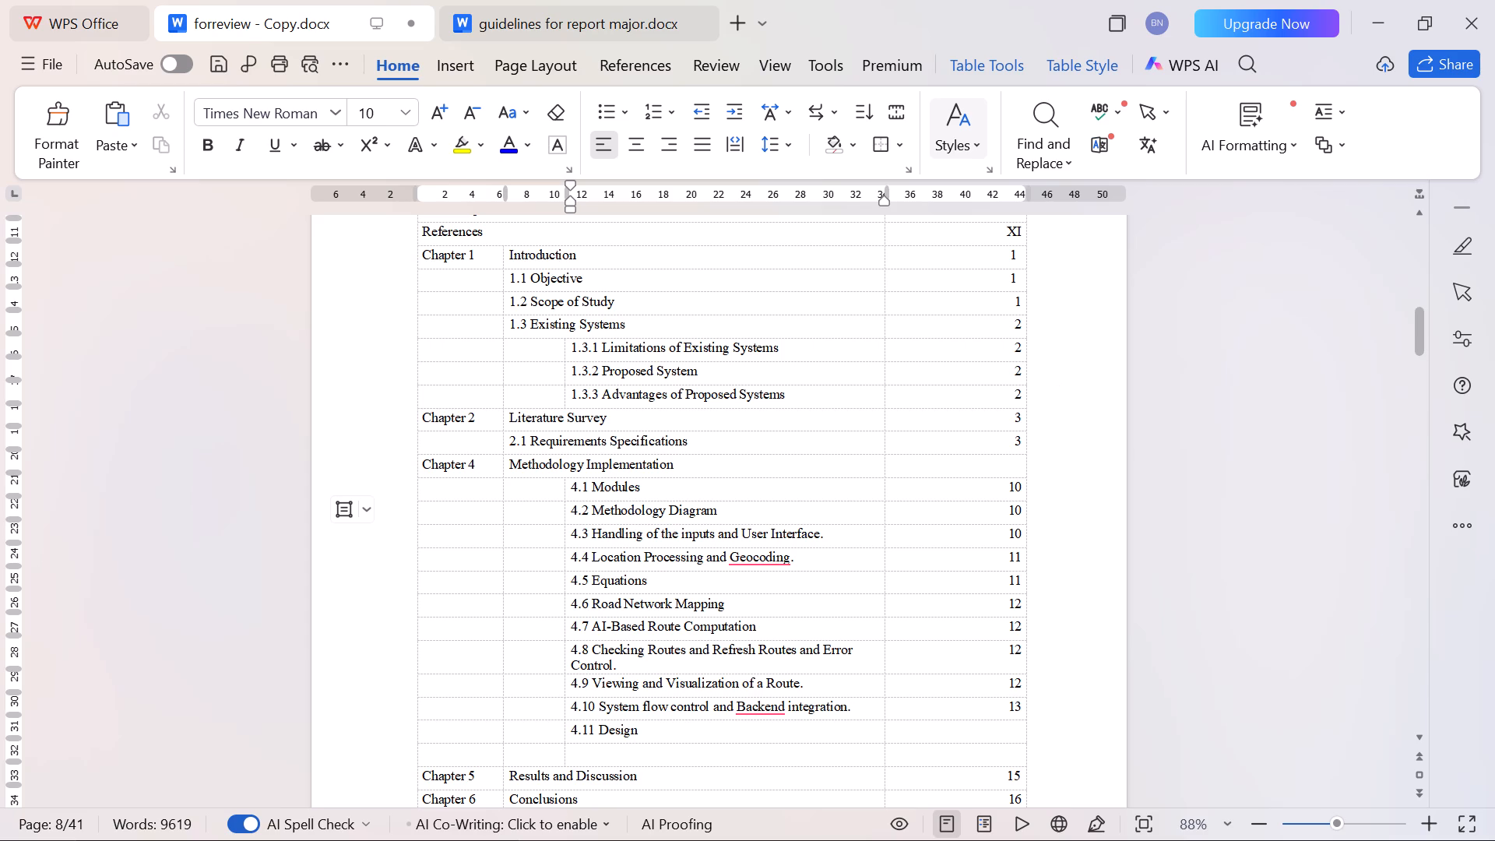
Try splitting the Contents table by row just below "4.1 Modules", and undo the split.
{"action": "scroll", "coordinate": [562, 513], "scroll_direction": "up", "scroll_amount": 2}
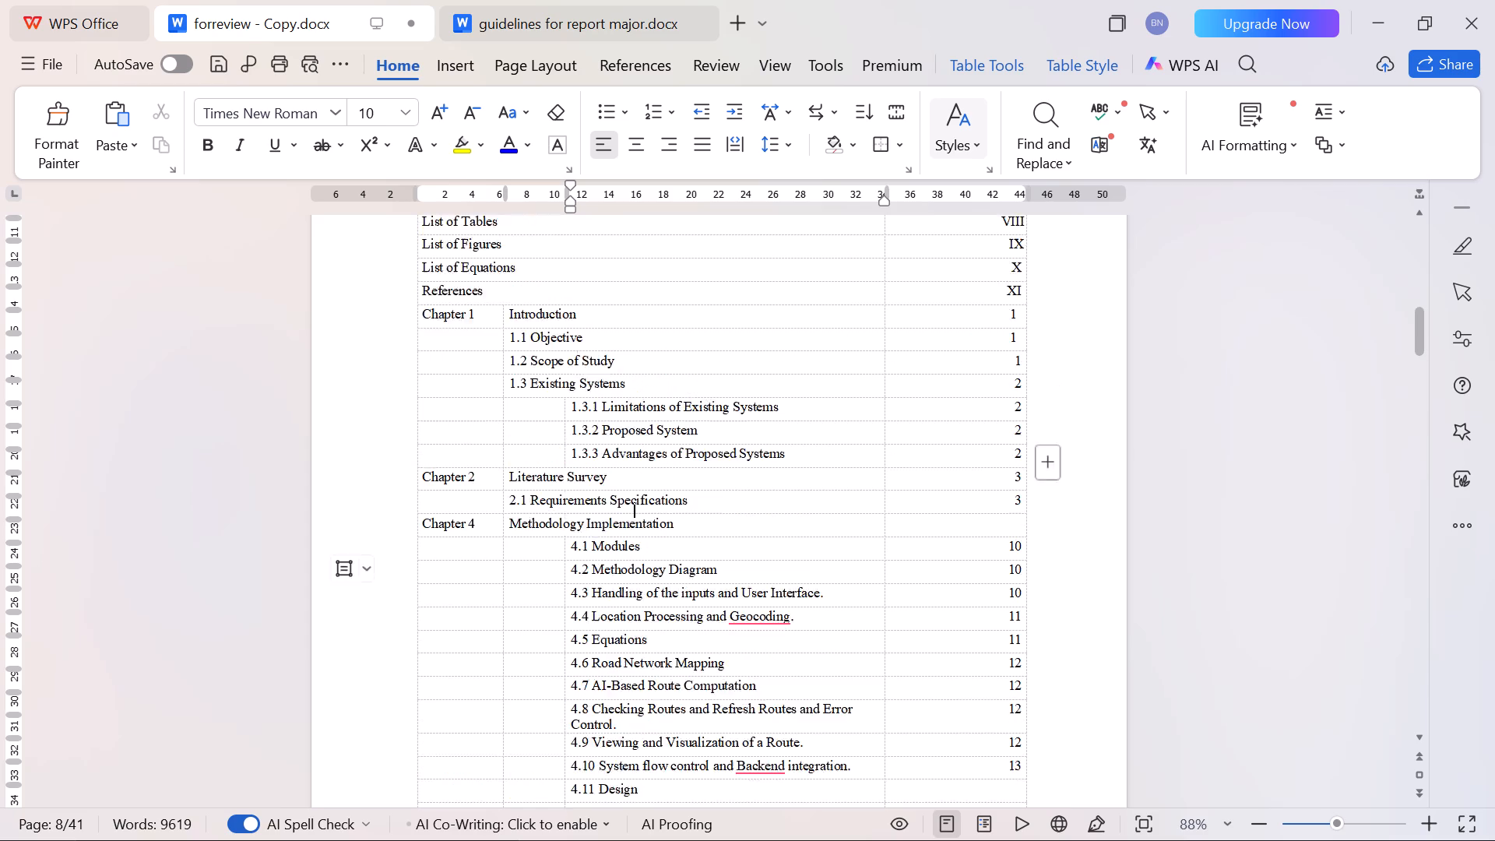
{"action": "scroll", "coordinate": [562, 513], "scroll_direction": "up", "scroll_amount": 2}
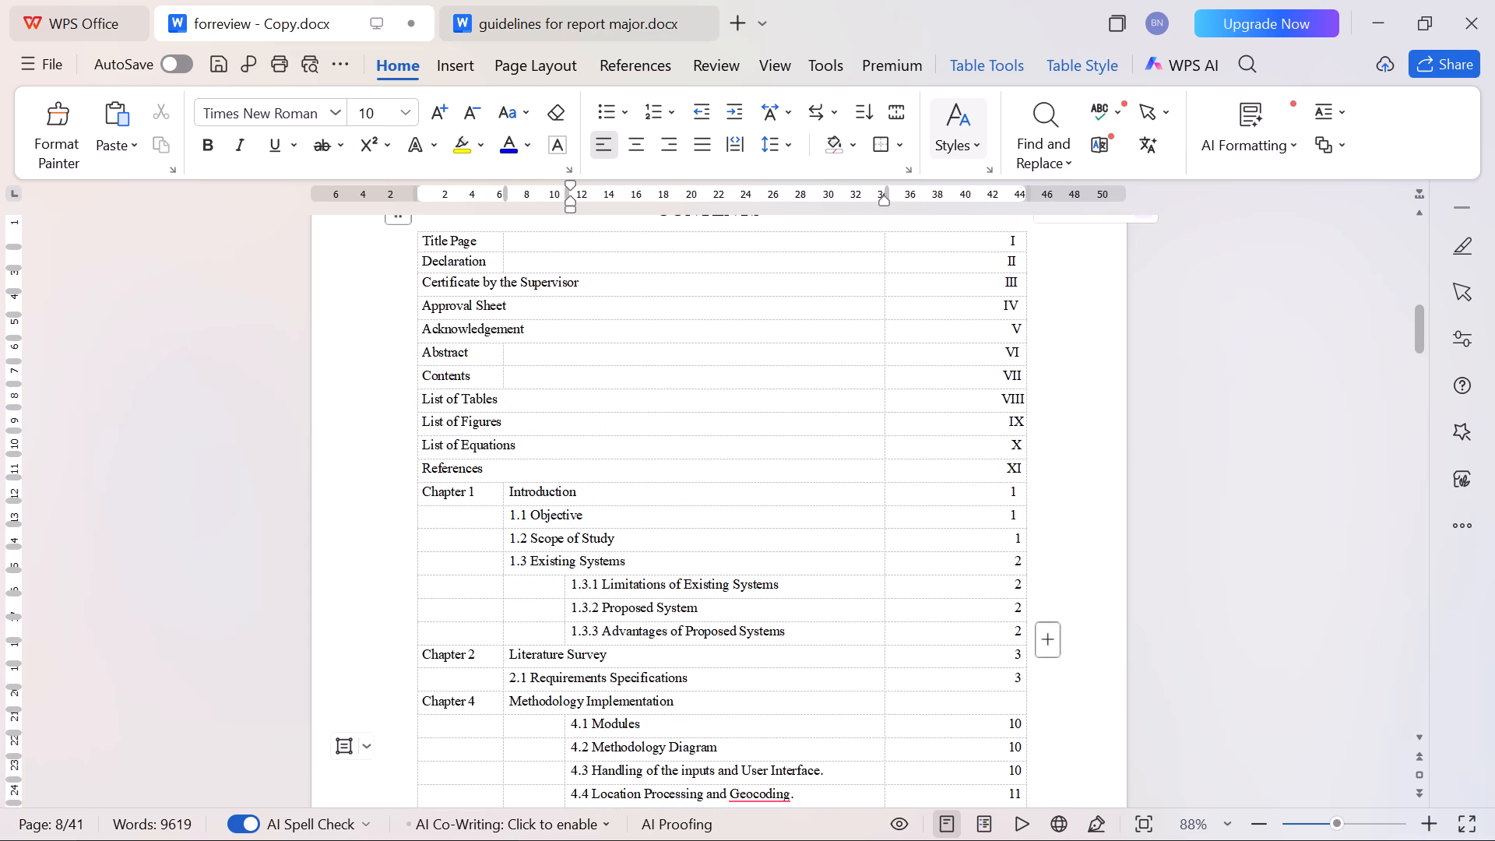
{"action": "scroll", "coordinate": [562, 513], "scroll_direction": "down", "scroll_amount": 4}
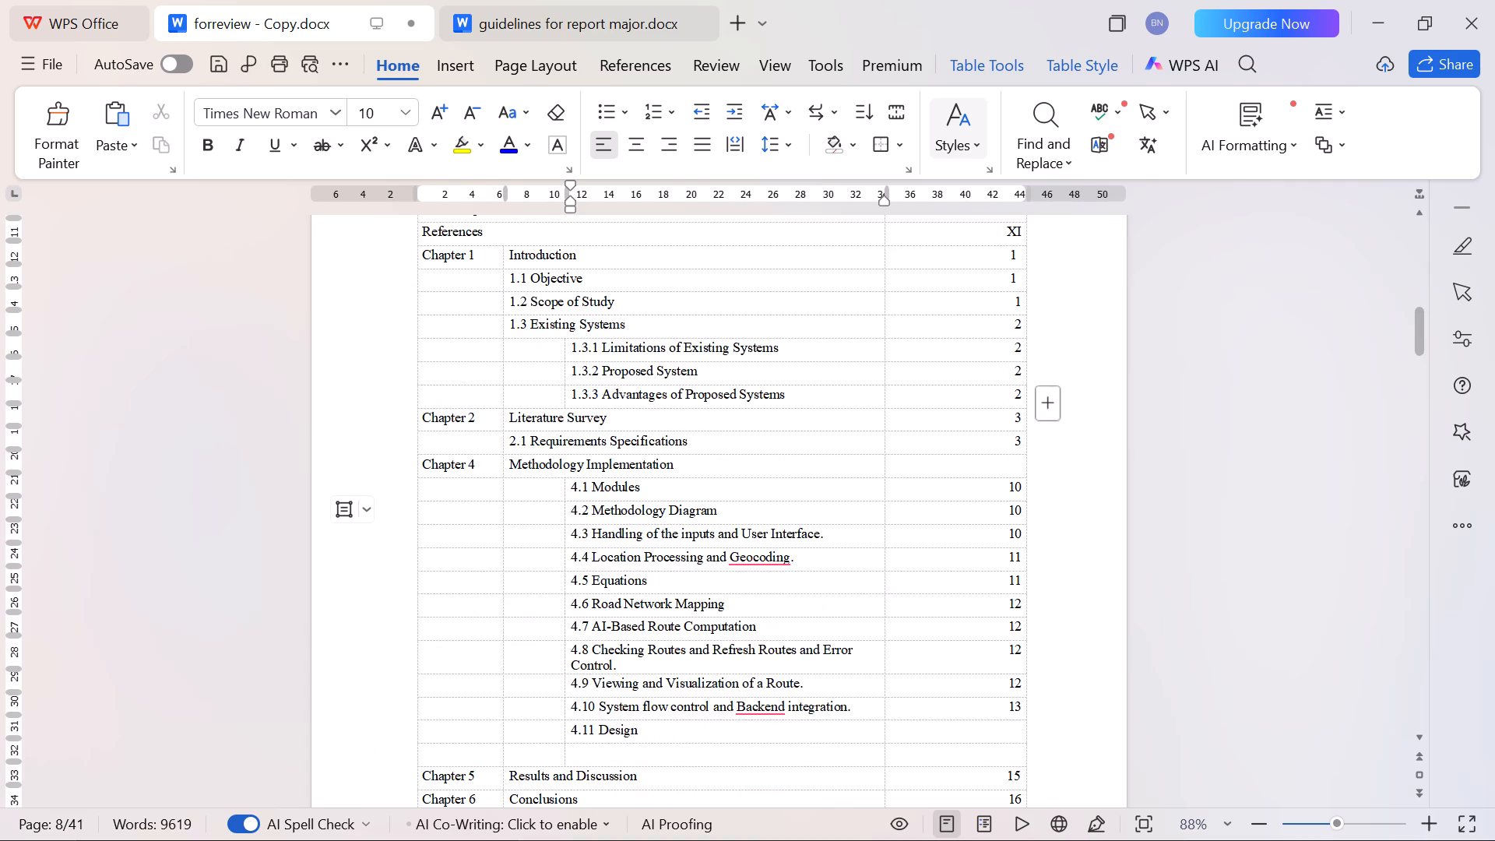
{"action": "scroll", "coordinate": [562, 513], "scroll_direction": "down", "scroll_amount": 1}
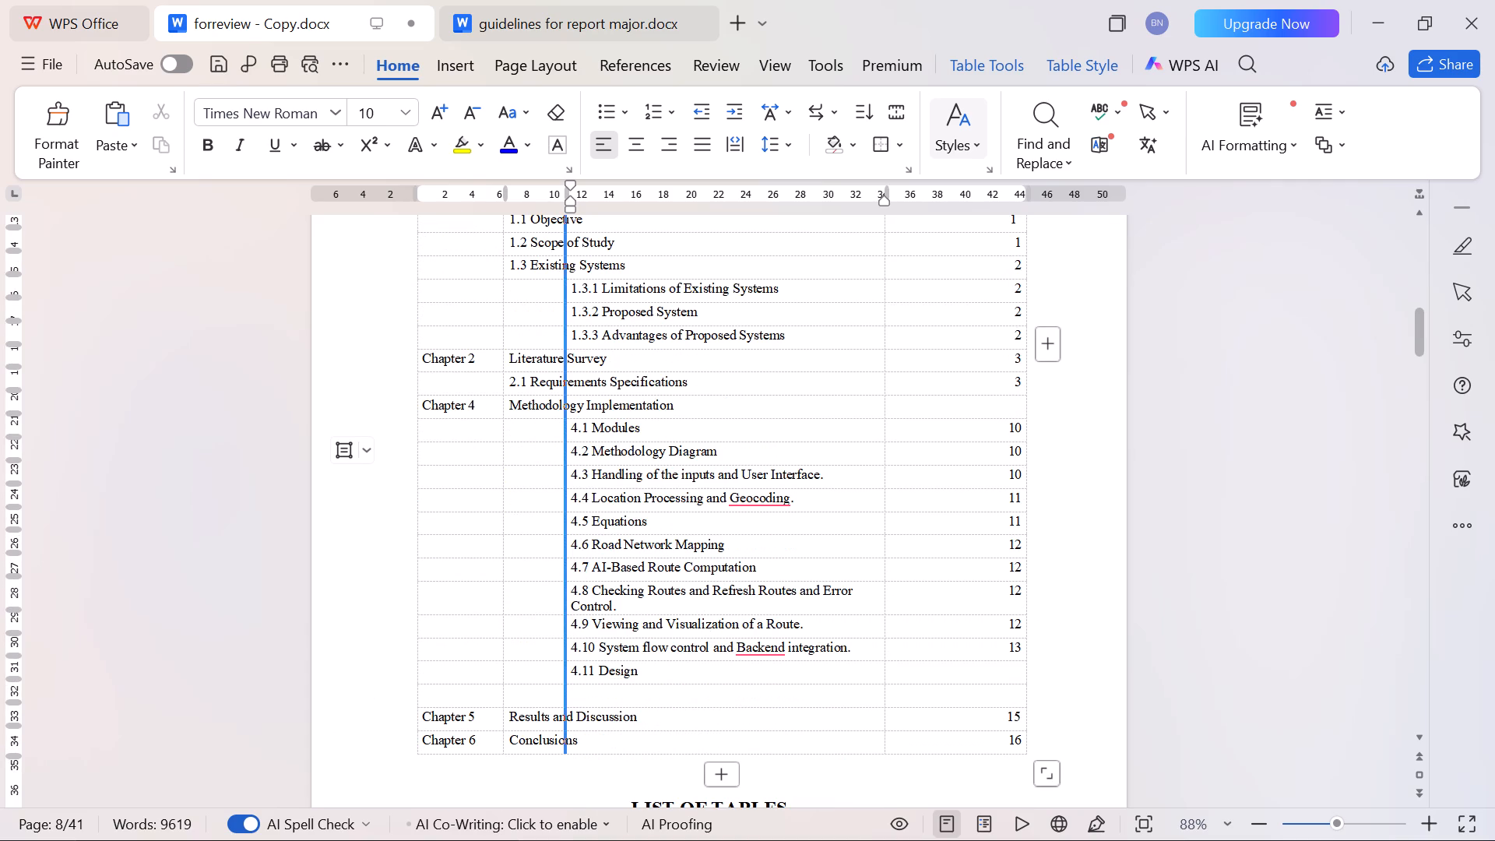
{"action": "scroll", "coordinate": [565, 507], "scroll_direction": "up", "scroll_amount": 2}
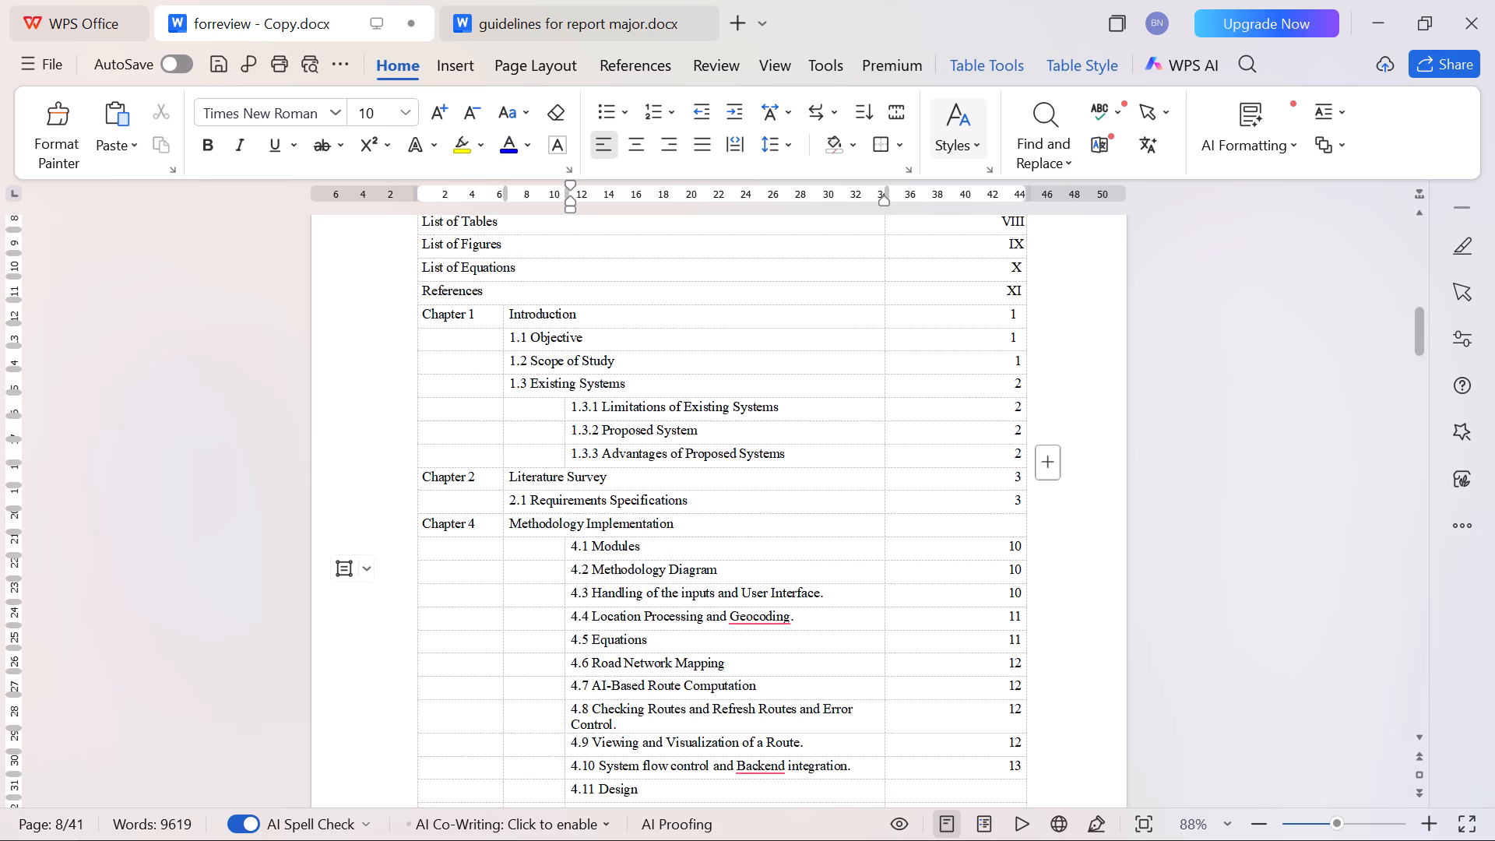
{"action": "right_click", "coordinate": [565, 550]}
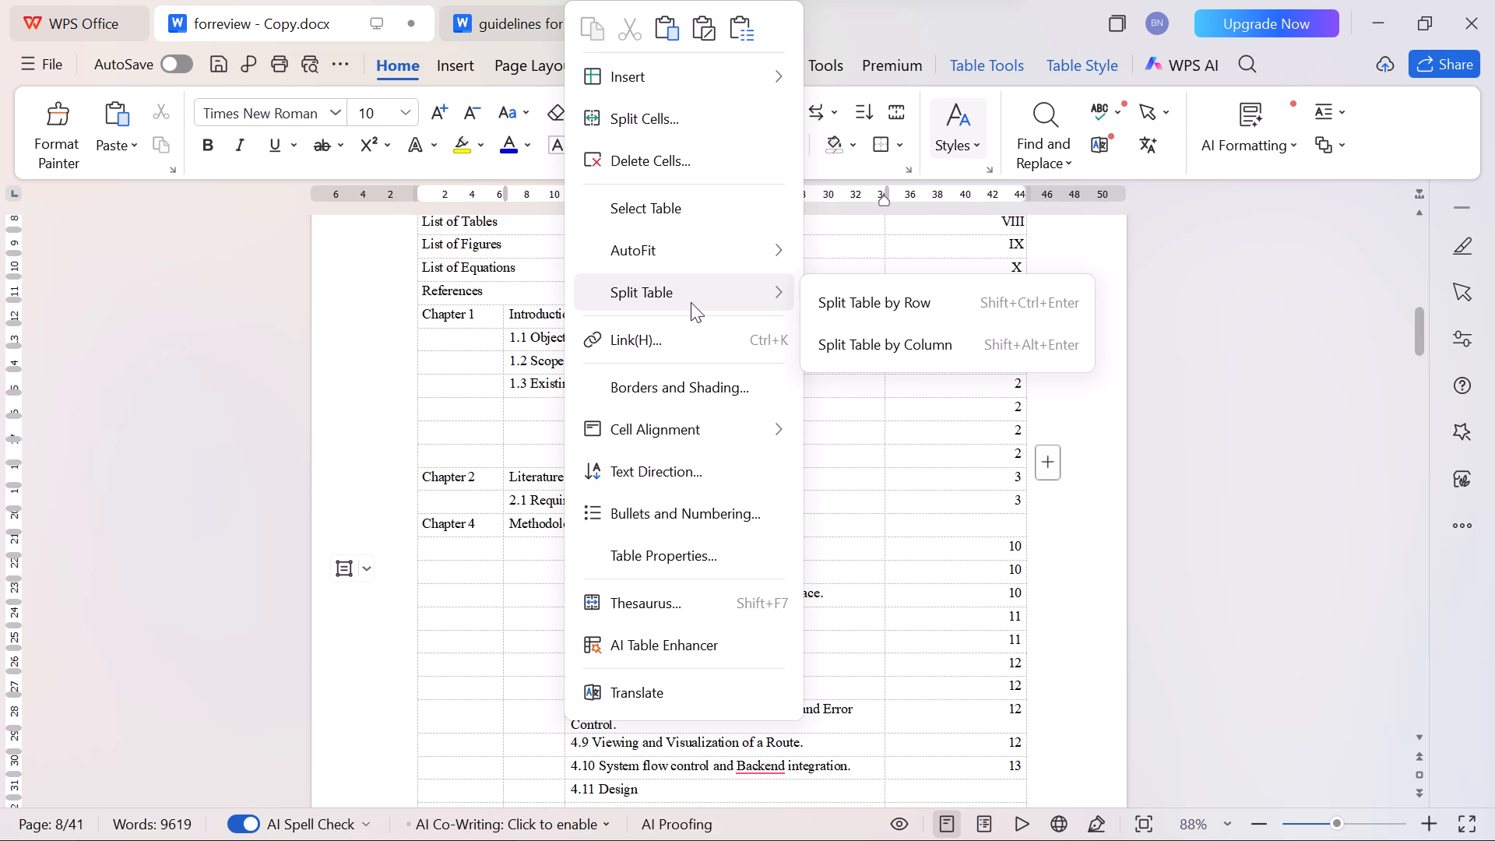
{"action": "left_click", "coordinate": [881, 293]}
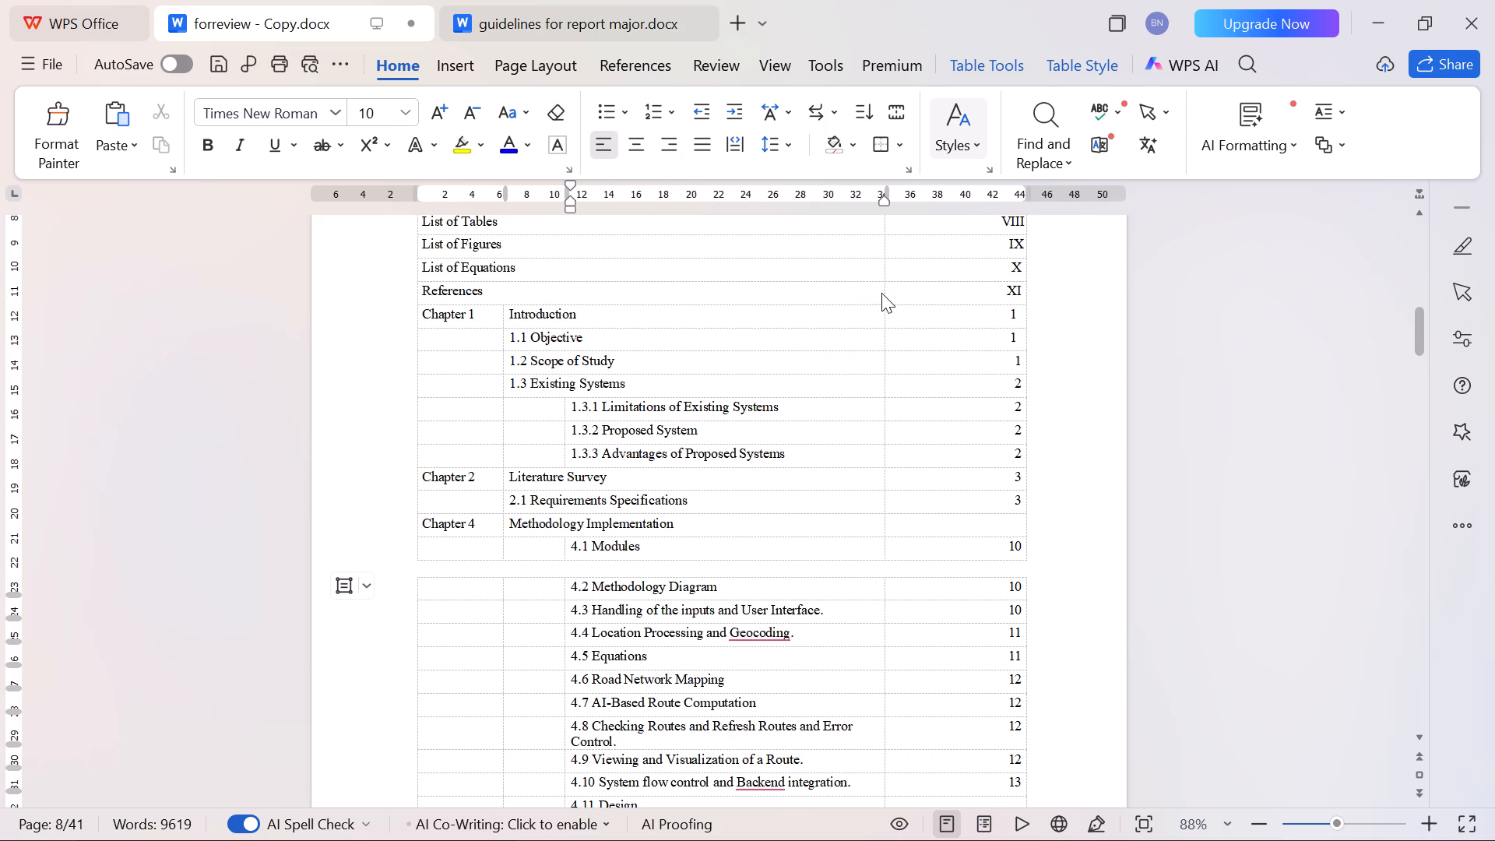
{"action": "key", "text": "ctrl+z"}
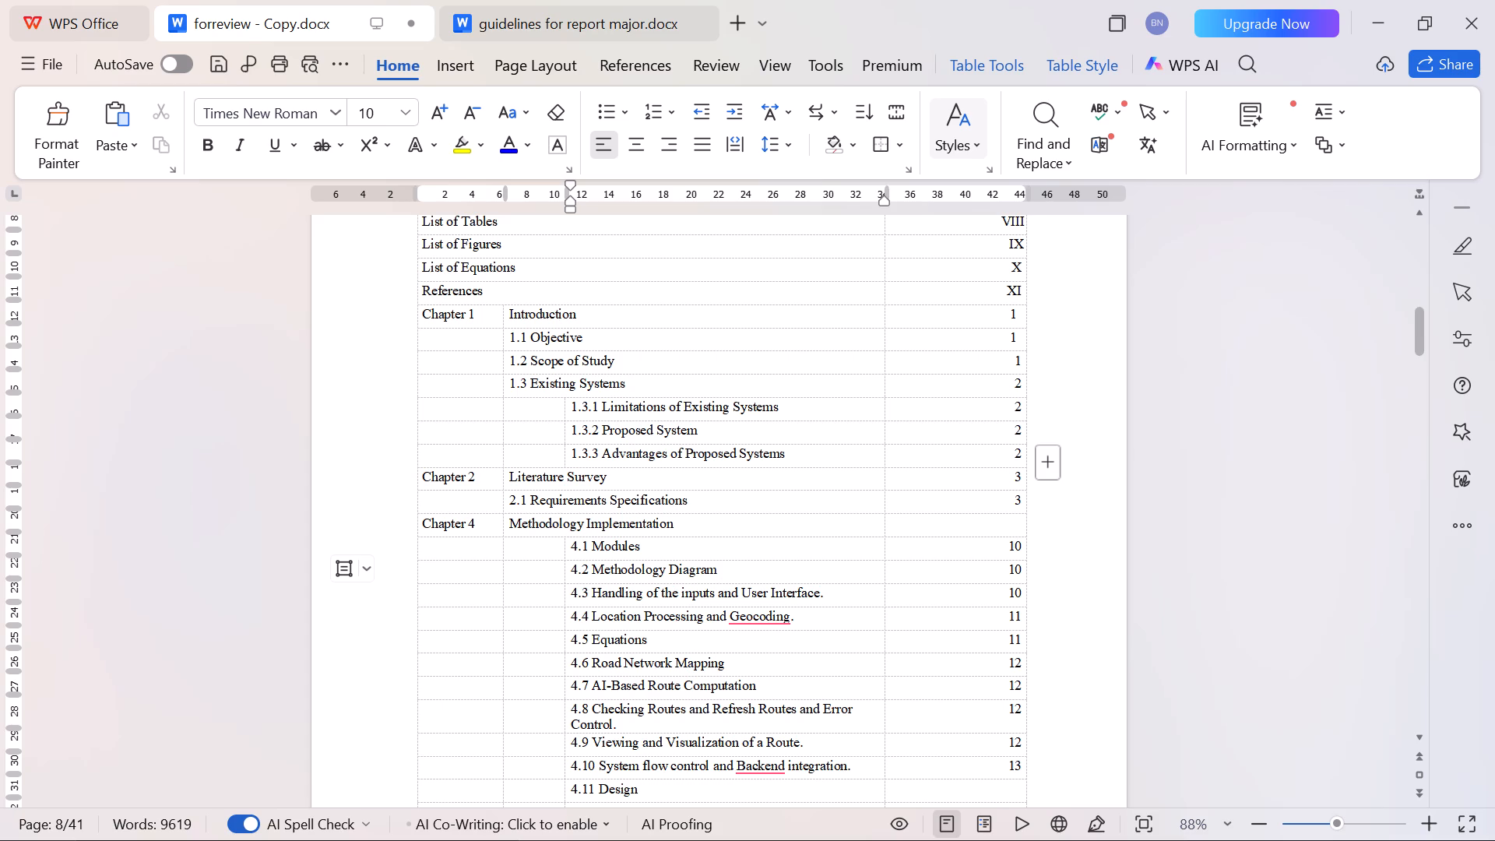
Examine the sample Contents page in the guidelines document to compare its chapter and section layout, and return to the report.
{"action": "scroll", "coordinate": [800, 572], "scroll_direction": "down", "scroll_amount": 3}
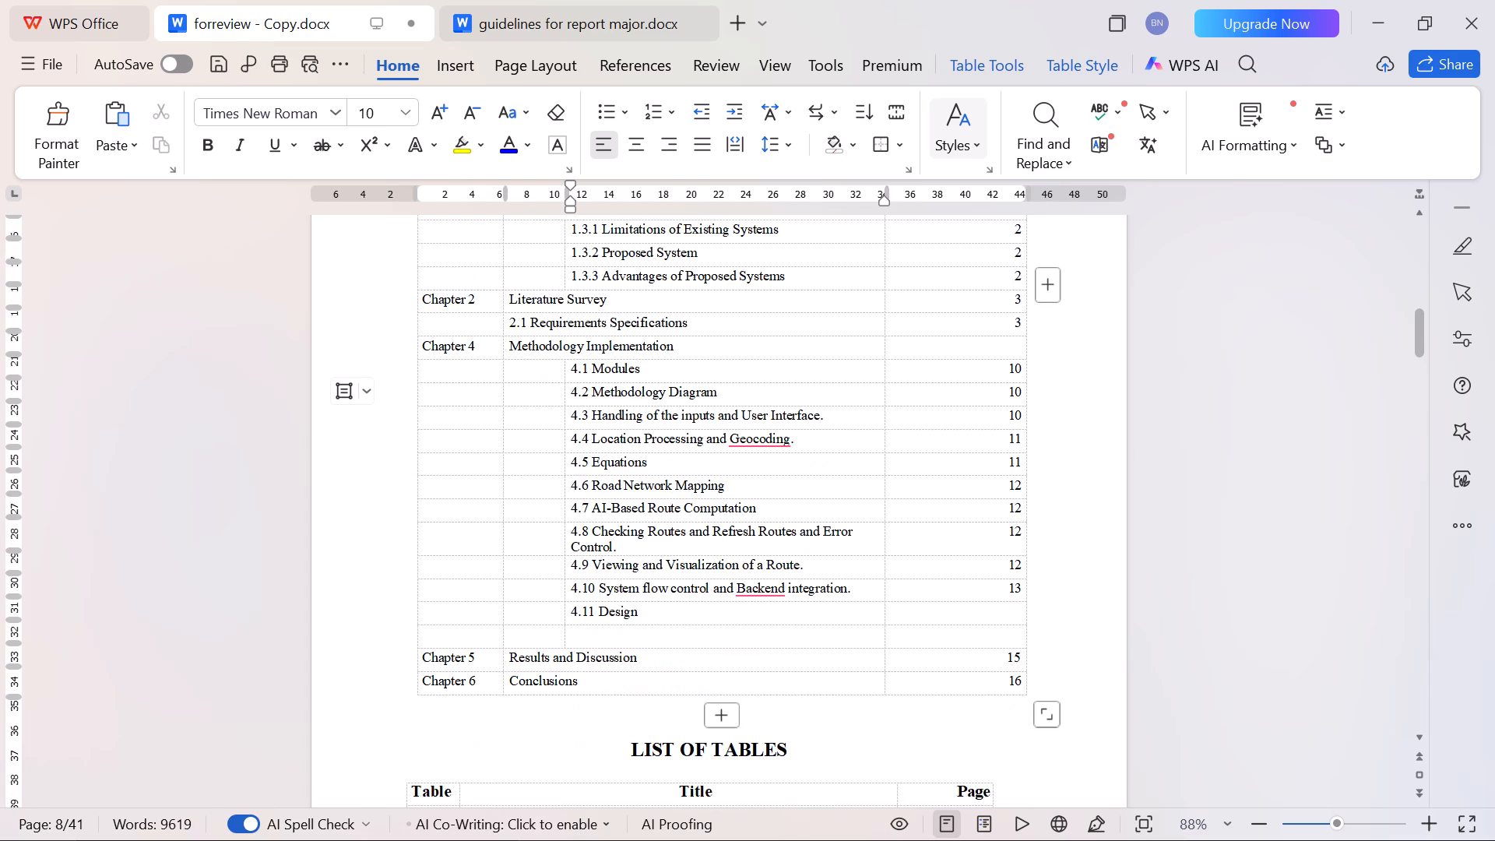
{"action": "left_click", "coordinate": [607, 0]}
{"action": "scroll", "coordinate": [682, 652], "scroll_direction": "down", "scroll_amount": 15}
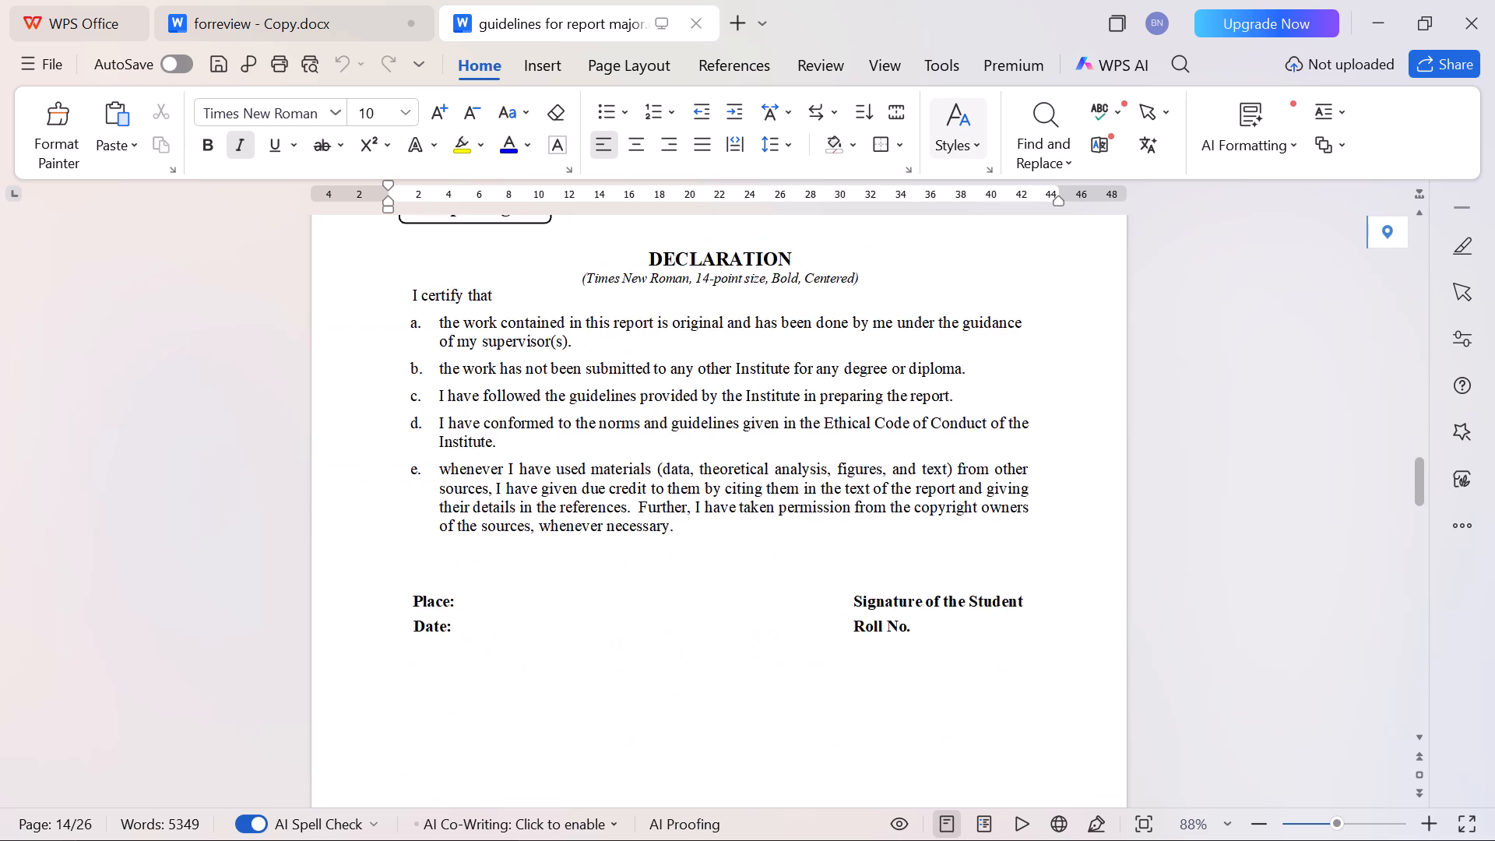
{"action": "scroll", "coordinate": [682, 655], "scroll_direction": "down", "scroll_amount": 20}
{"action": "scroll", "coordinate": [682, 655], "scroll_direction": "down", "scroll_amount": 20}
{"action": "scroll", "coordinate": [682, 655], "scroll_direction": "down", "scroll_amount": 7}
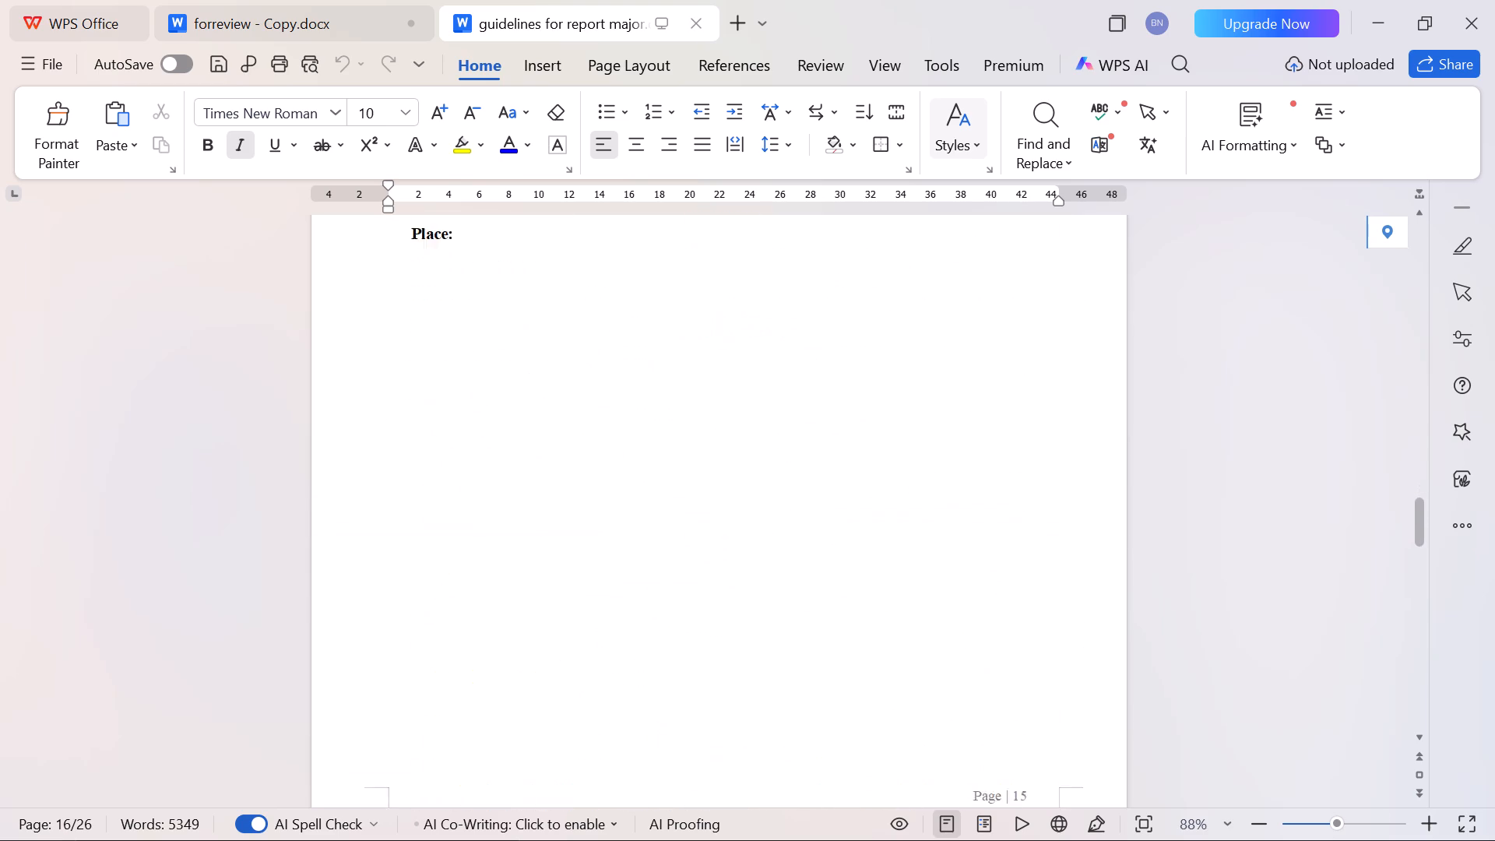
{"action": "scroll", "coordinate": [681, 652], "scroll_direction": "down", "scroll_amount": 20}
{"action": "scroll", "coordinate": [681, 652], "scroll_direction": "down", "scroll_amount": 20}
{"action": "scroll", "coordinate": [681, 652], "scroll_direction": "down", "scroll_amount": 6}
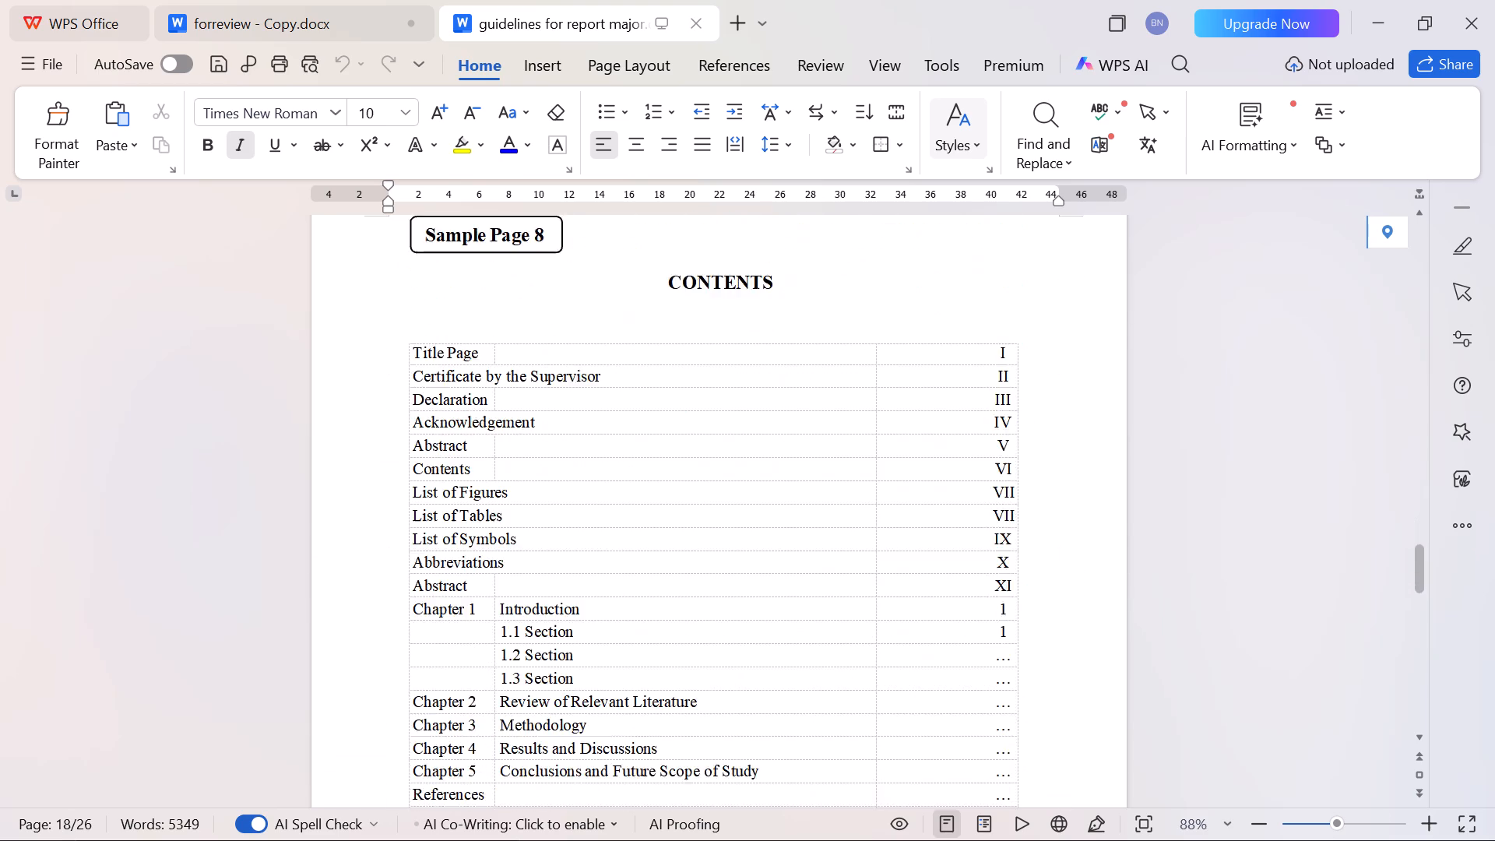
{"action": "scroll", "coordinate": [678, 650], "scroll_direction": "down", "scroll_amount": 4}
{"action": "scroll", "coordinate": [678, 650], "scroll_direction": "up", "scroll_amount": 3}
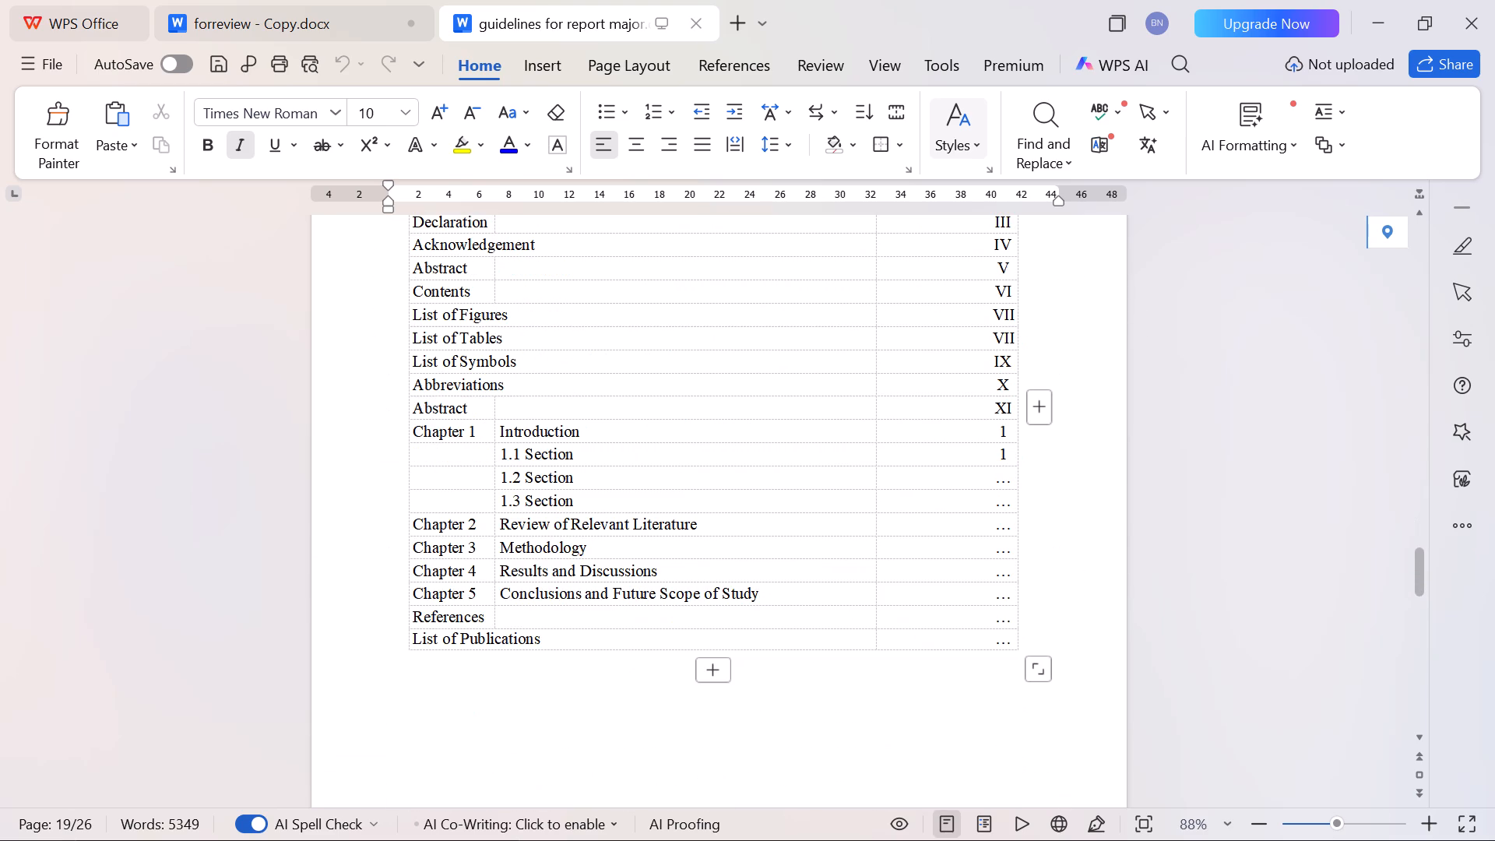
{"action": "scroll", "coordinate": [678, 650], "scroll_direction": "up", "scroll_amount": 2}
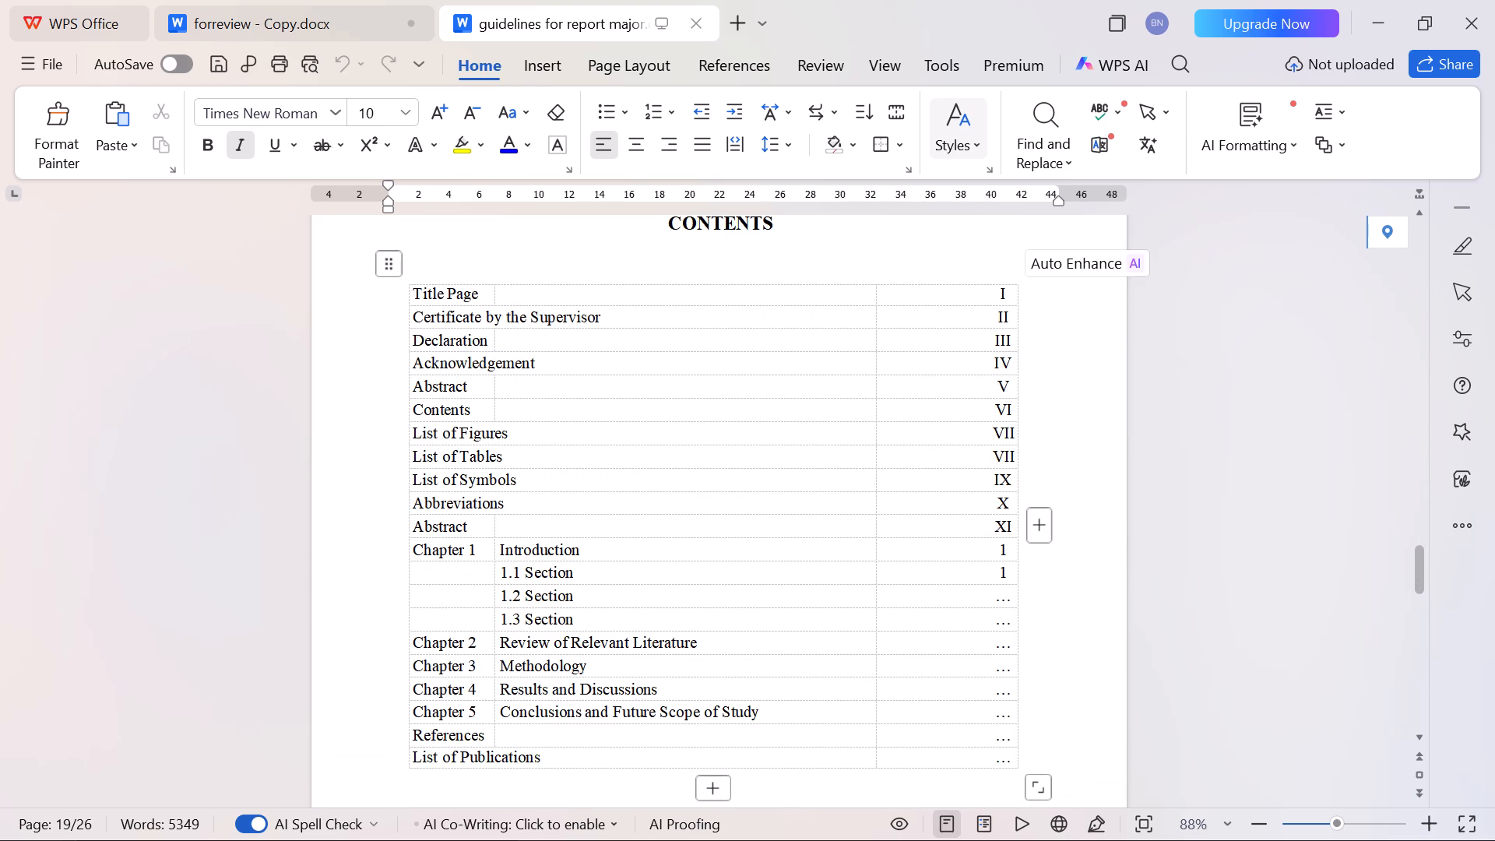
{"action": "left_click", "coordinate": [276, 0]}
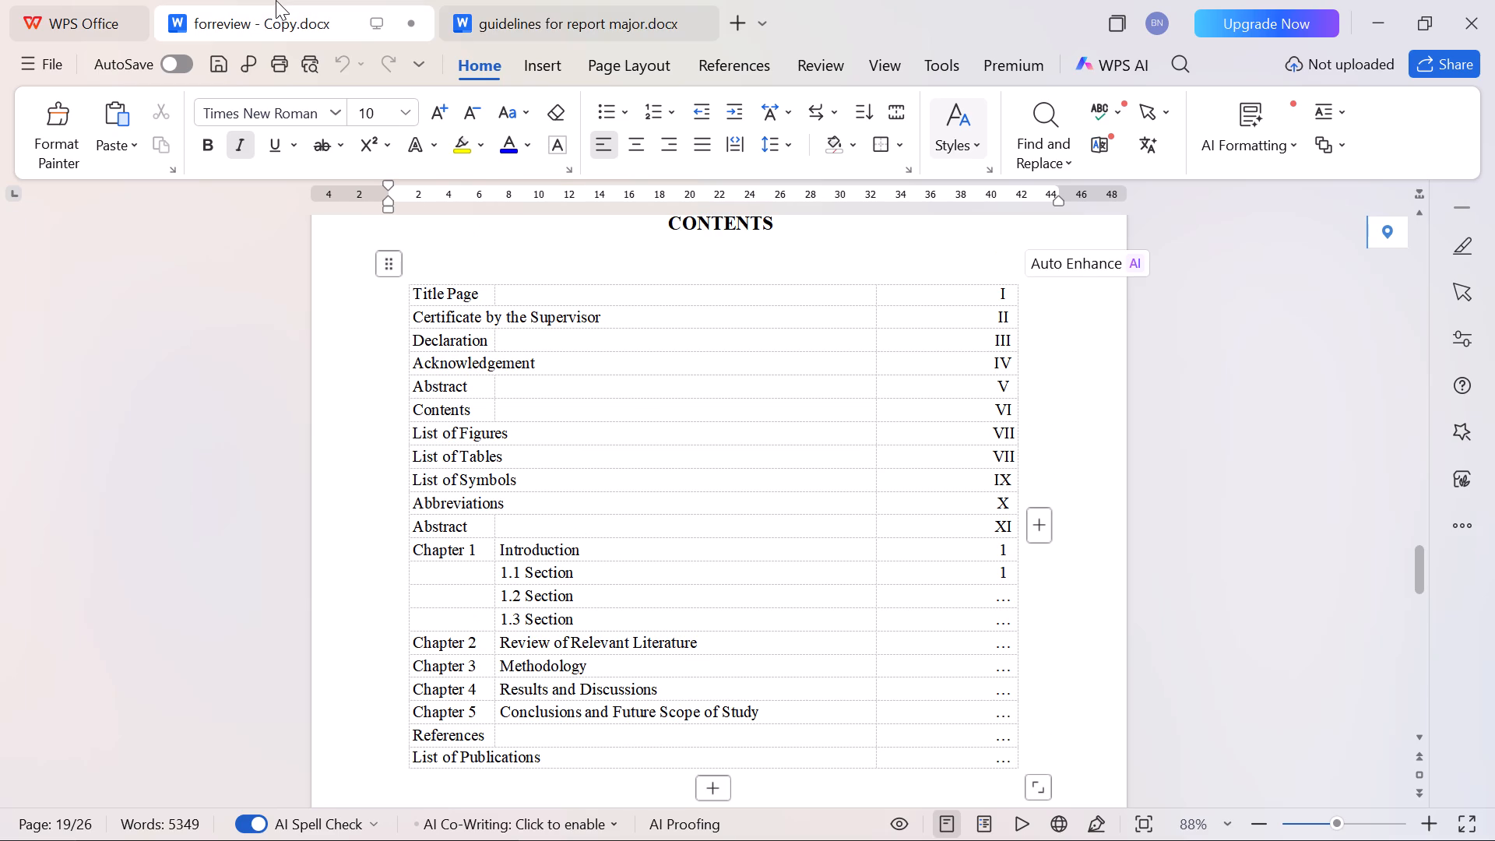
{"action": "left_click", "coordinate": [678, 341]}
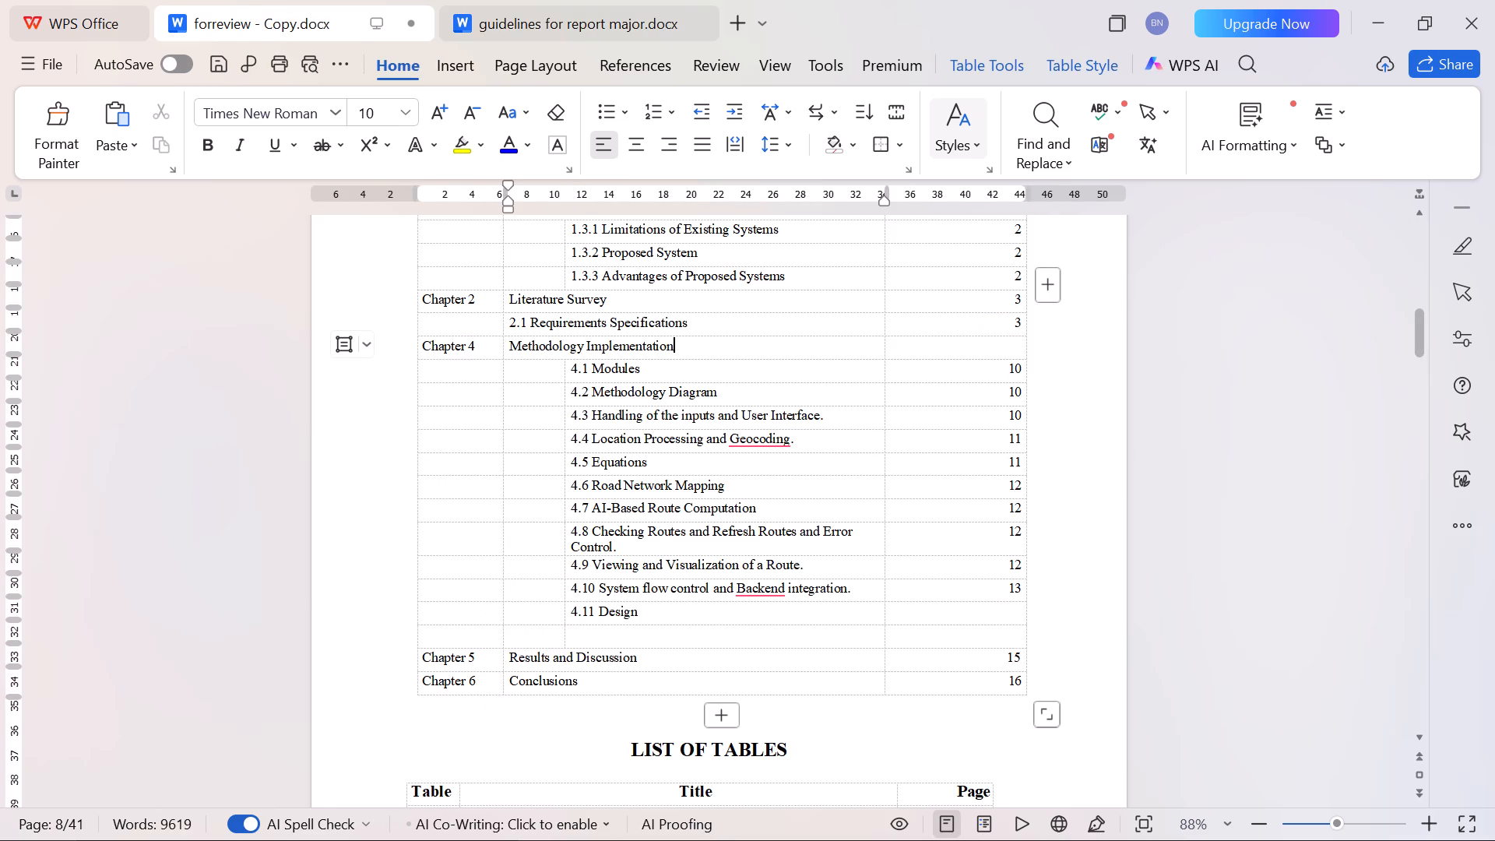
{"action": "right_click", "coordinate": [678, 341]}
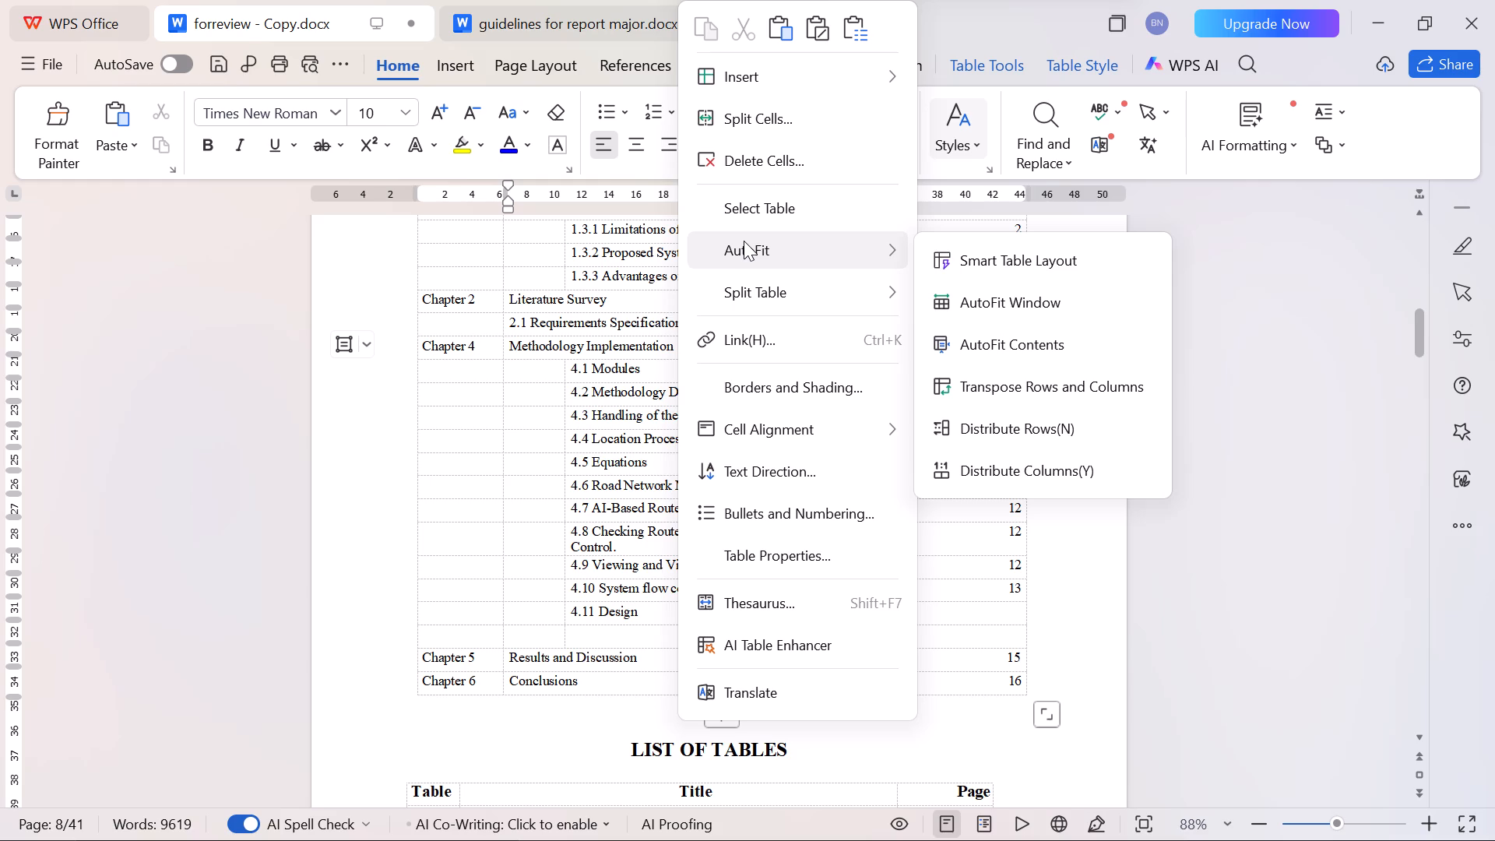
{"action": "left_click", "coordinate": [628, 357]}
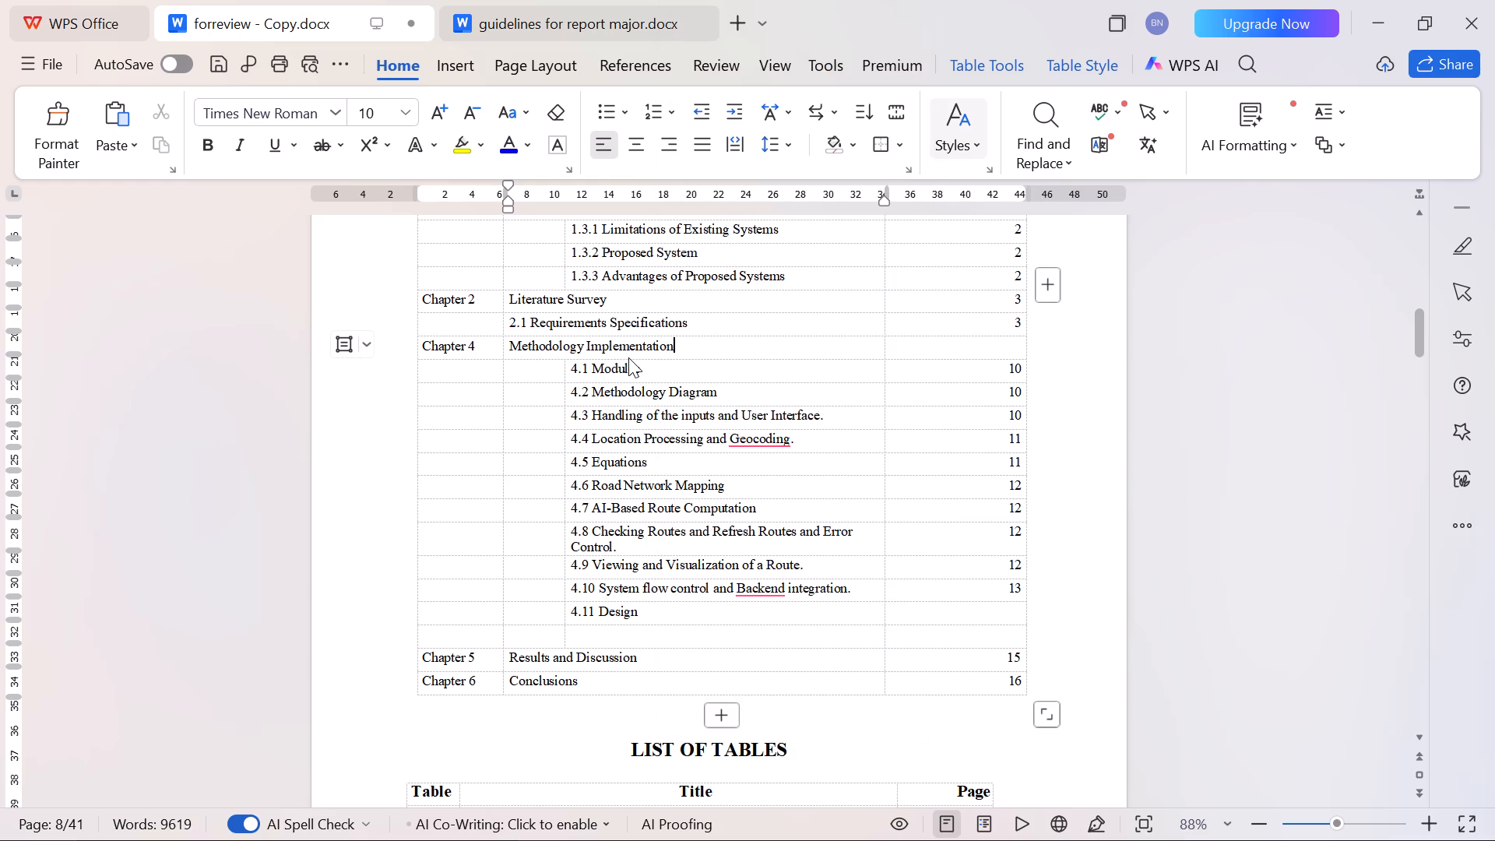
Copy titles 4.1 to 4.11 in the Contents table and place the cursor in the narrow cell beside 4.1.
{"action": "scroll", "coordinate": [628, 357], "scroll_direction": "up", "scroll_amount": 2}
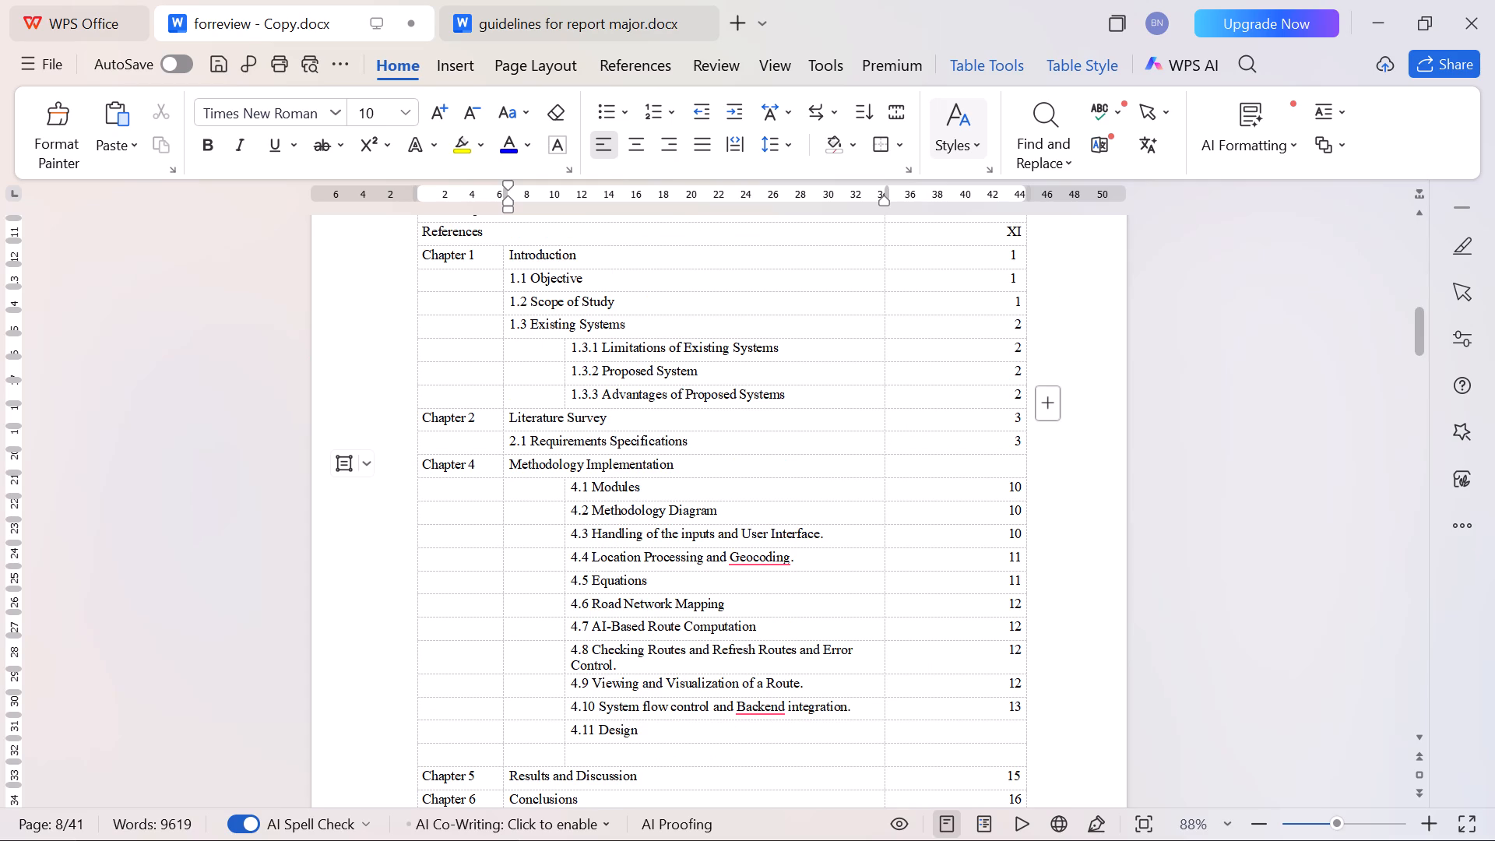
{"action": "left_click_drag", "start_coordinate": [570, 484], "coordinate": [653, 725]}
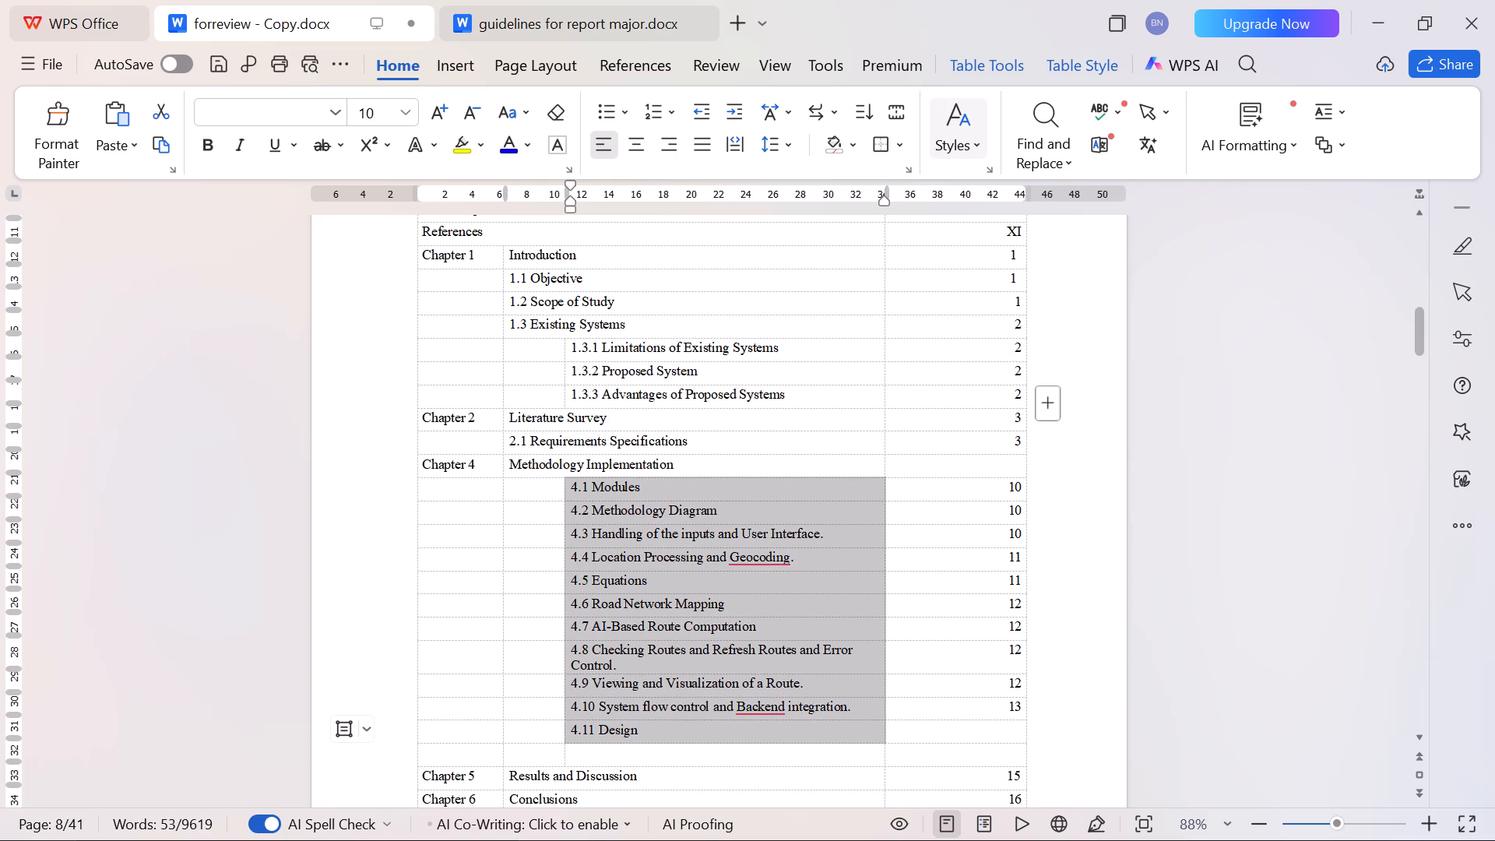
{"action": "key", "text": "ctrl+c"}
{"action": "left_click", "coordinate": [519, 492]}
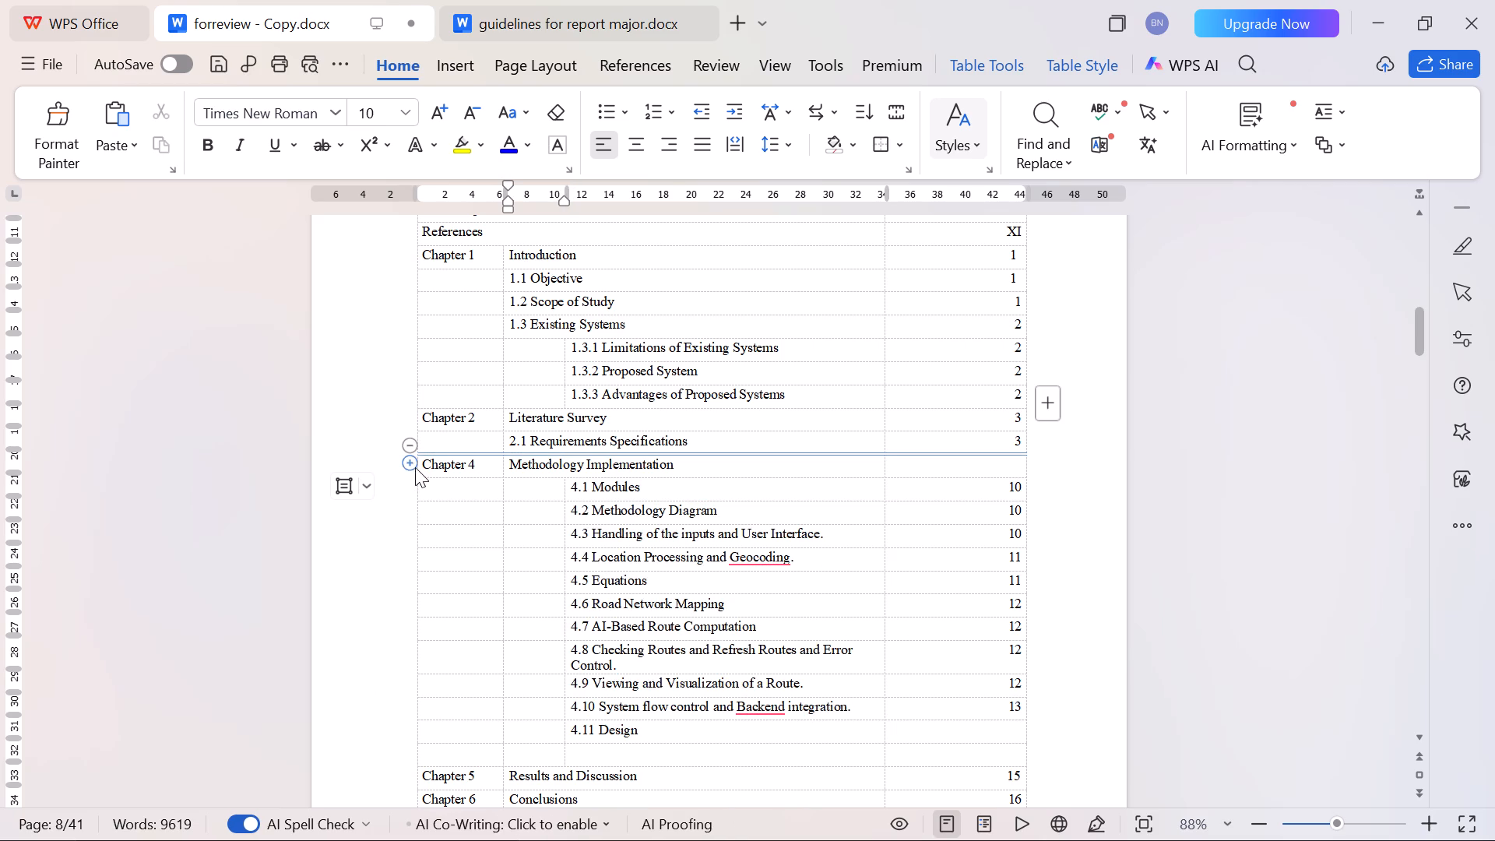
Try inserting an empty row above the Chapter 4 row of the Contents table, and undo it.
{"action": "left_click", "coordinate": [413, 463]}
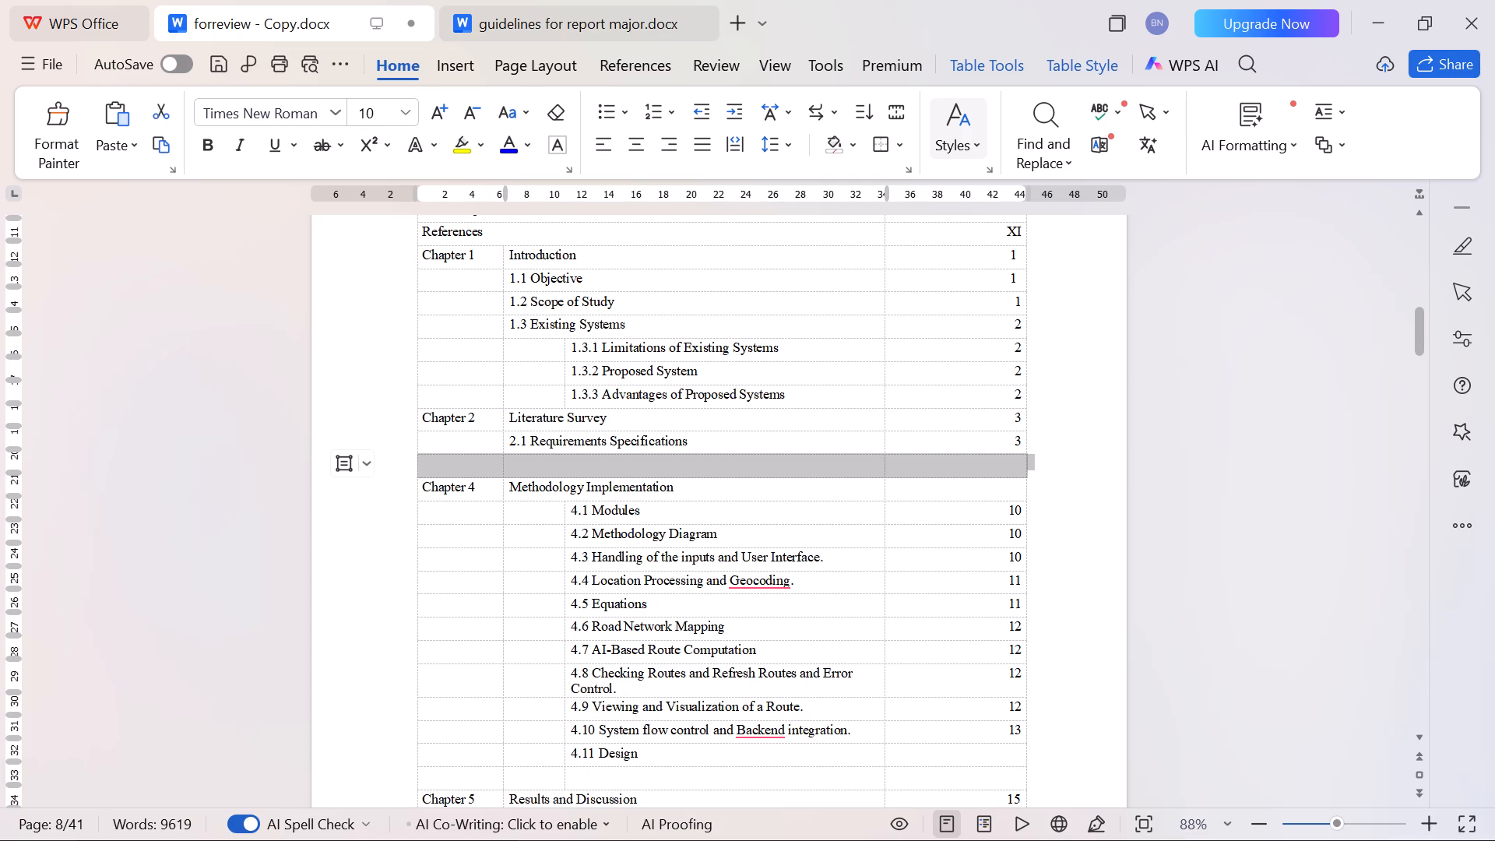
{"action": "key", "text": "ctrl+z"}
Insert a row directly below the Chapter 4 row and move "4.1 Modules" into it, aligned beneath "Methodology Implementation".
{"action": "left_click", "coordinate": [482, 467]}
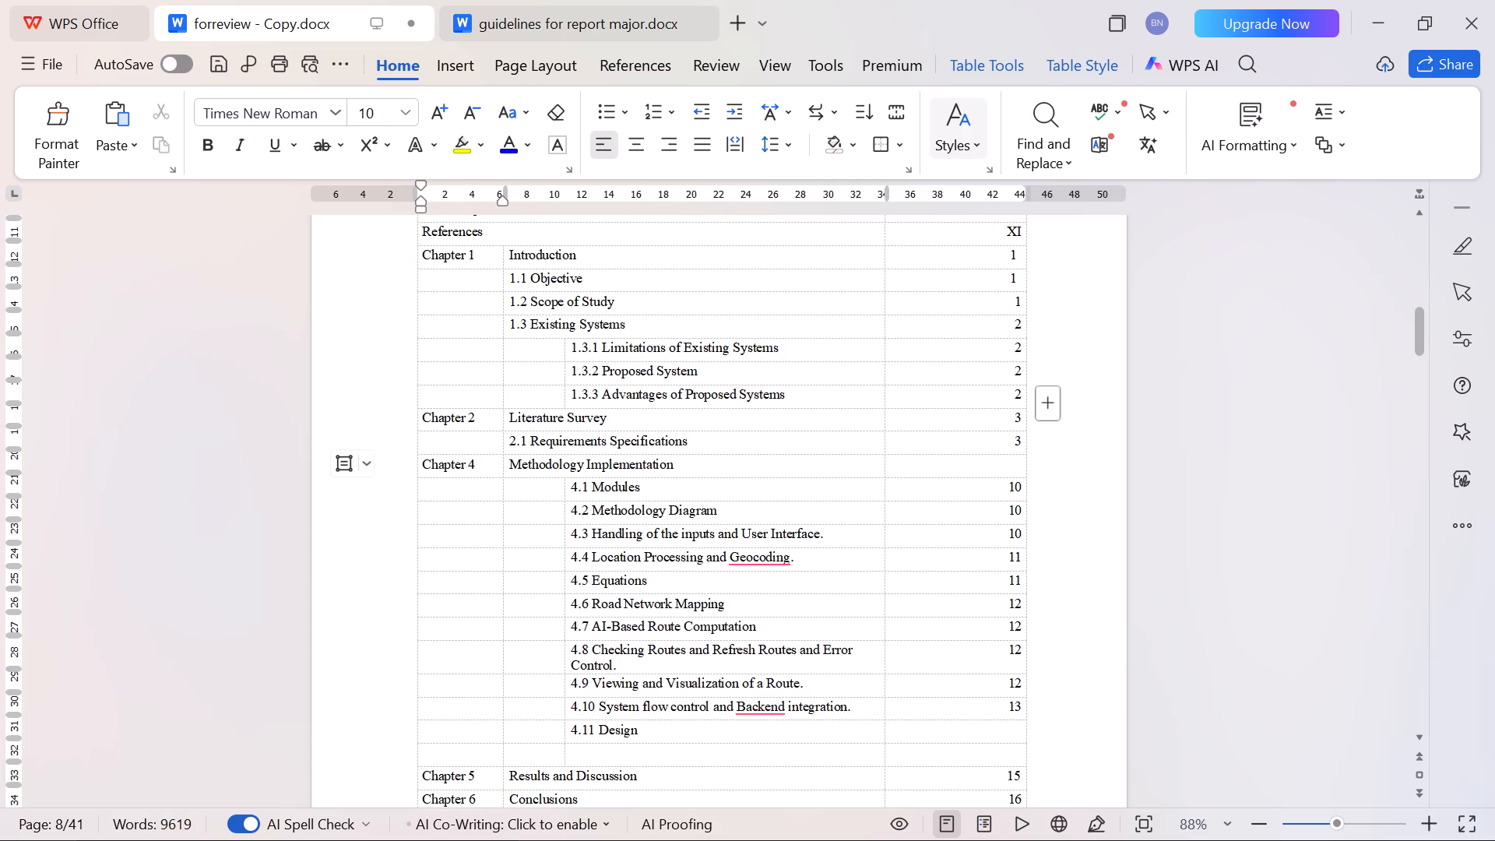
{"action": "left_click", "coordinate": [413, 484]}
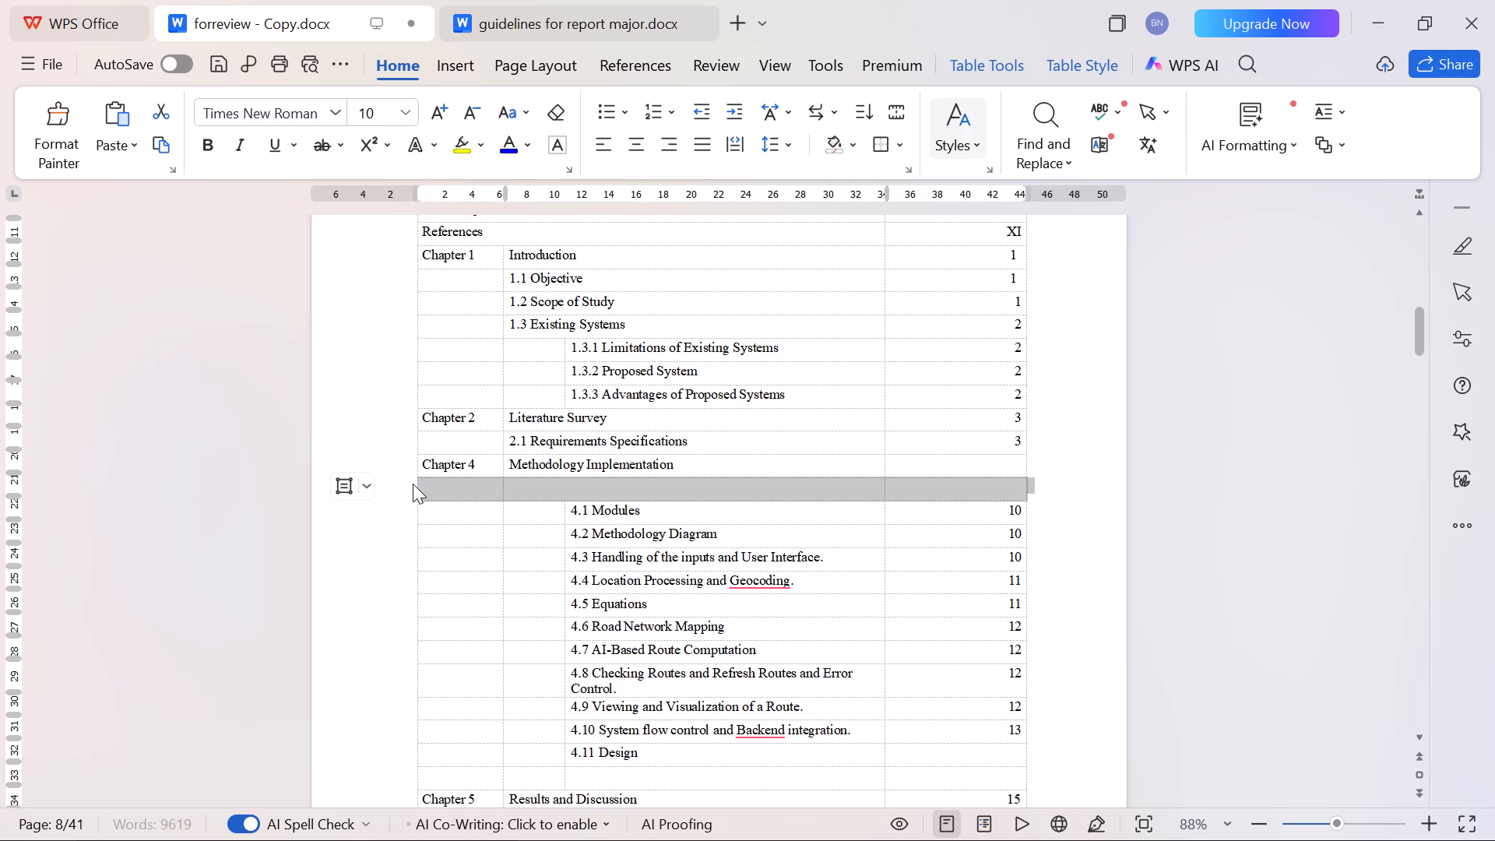
{"action": "left_click", "coordinate": [651, 488]}
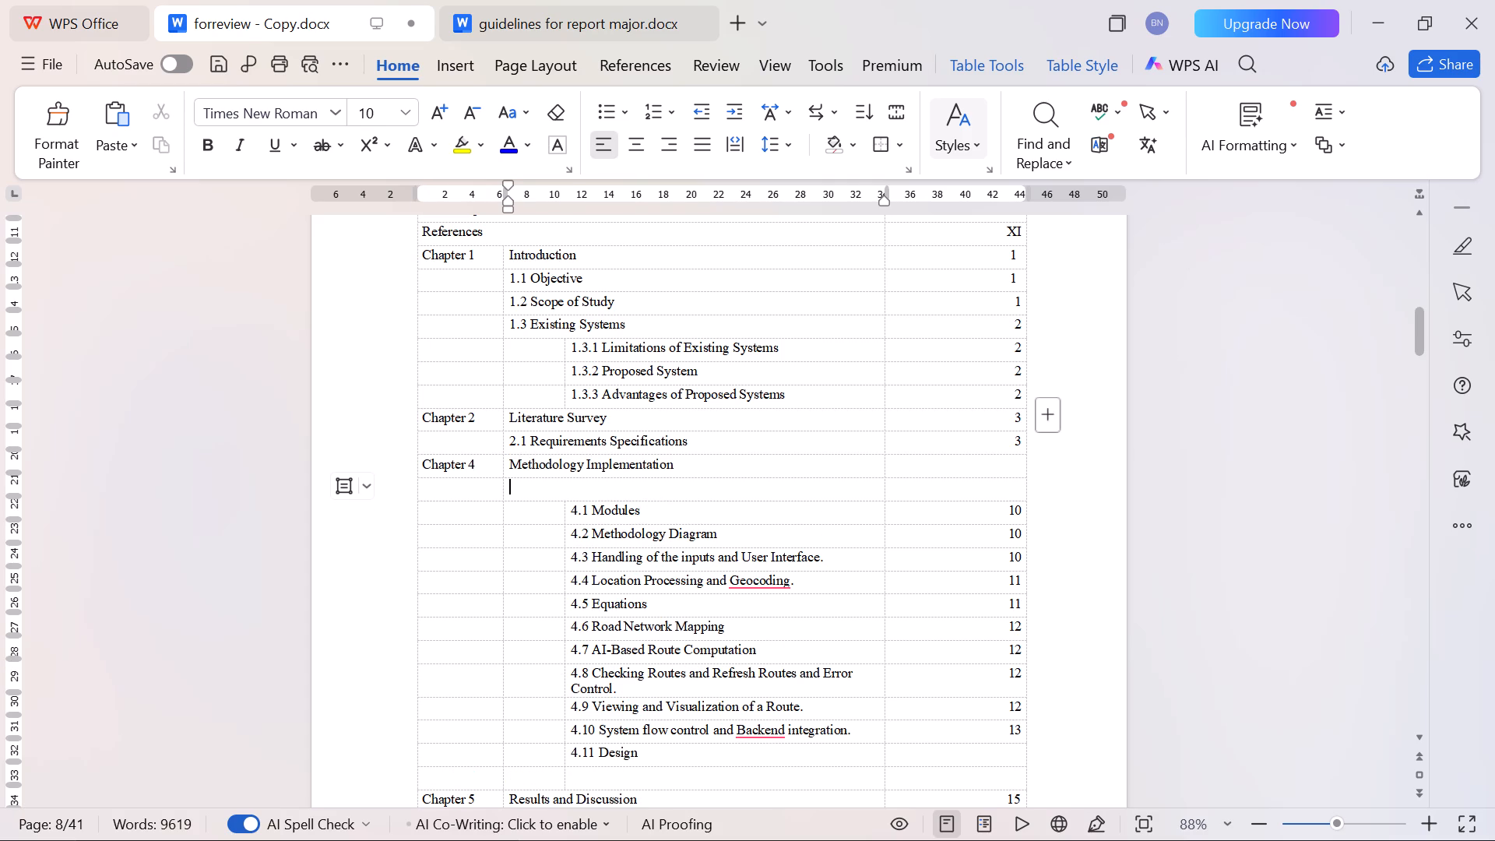
{"action": "left_click_drag", "start_coordinate": [650, 510], "coordinate": [571, 514]}
{"action": "key", "text": "ctrl+x"}
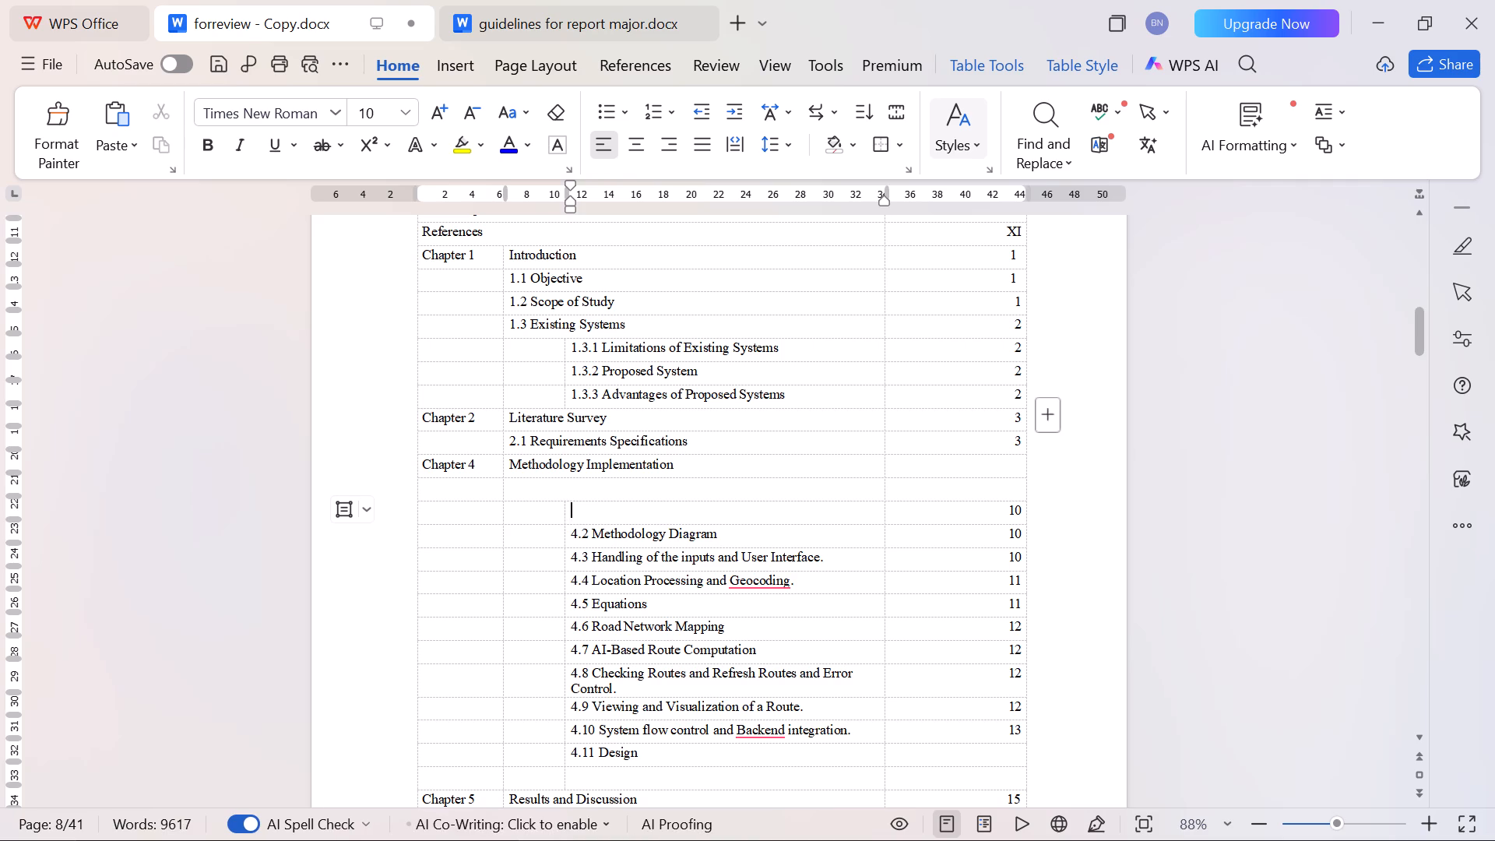
{"action": "left_click", "coordinate": [568, 489]}
{"action": "key", "text": "ctrl+v"}
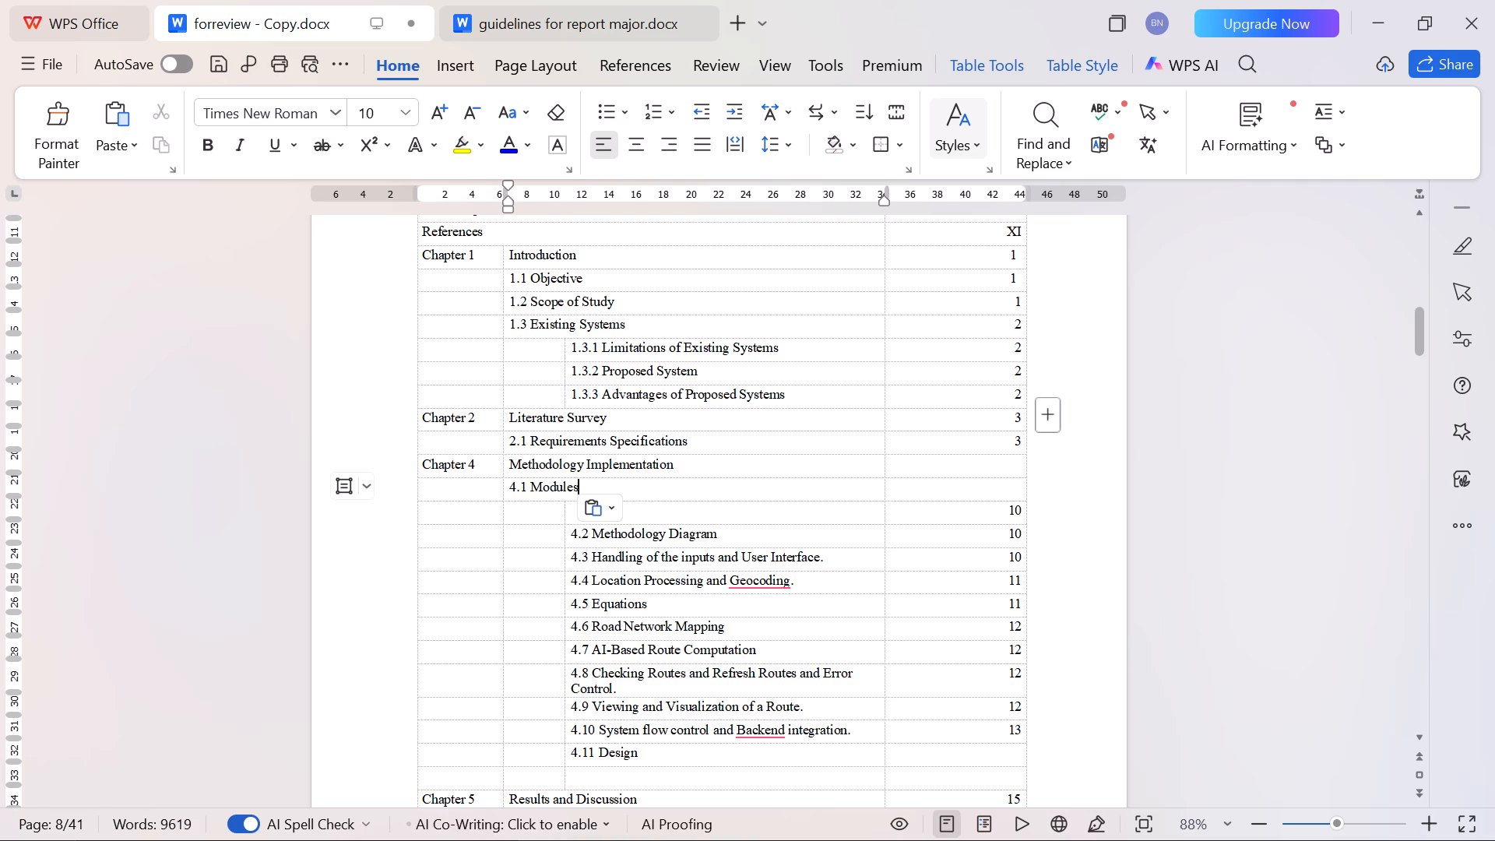
Insert a row below "4.1 Modules" and move "4.2 Methodology Diagram" into its wide title cell.
{"action": "left_click", "coordinate": [406, 508]}
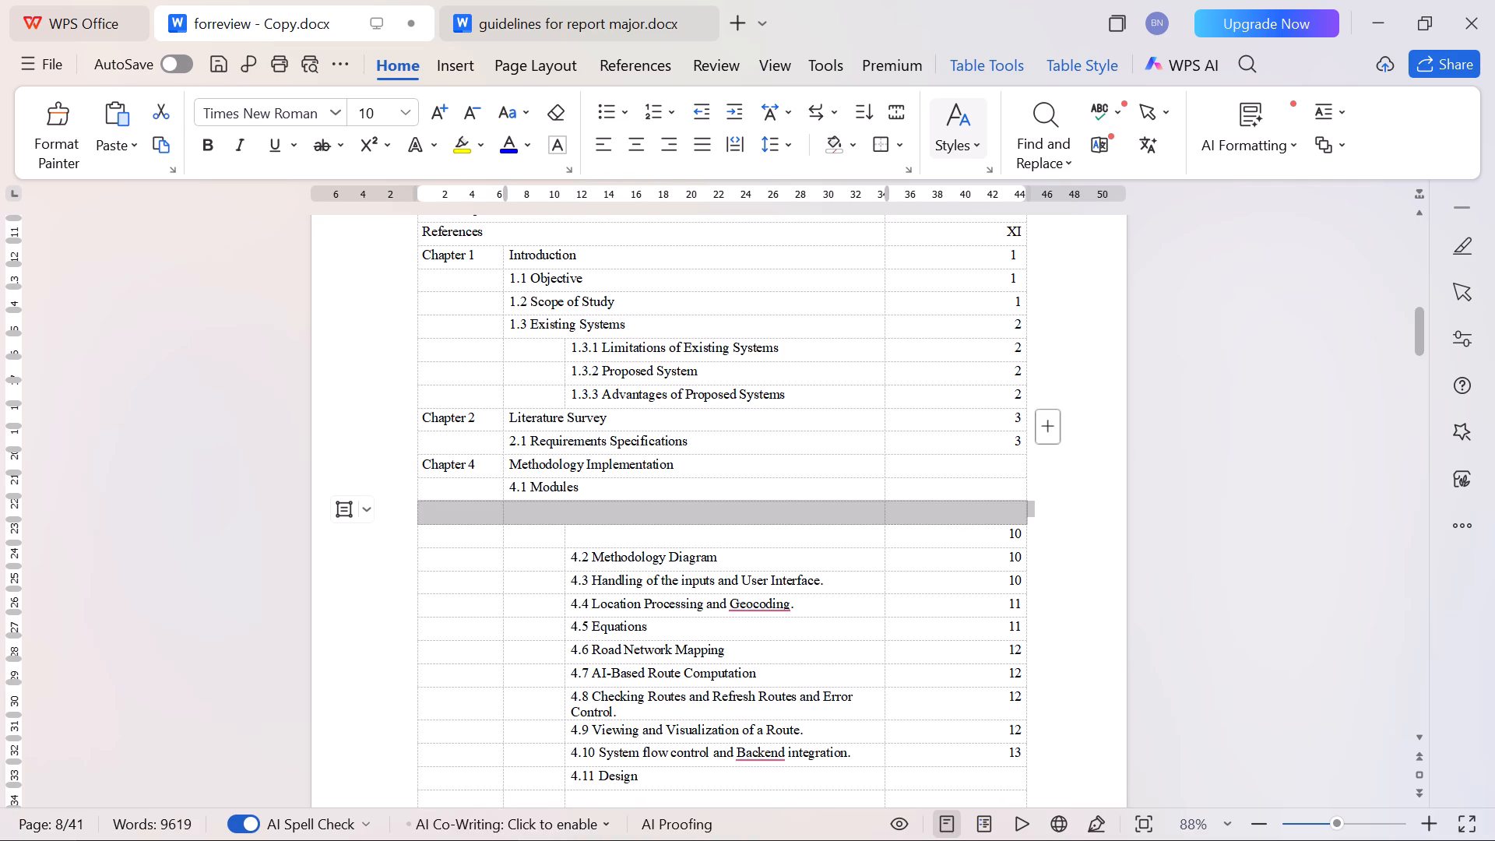
{"action": "left_click_drag", "start_coordinate": [746, 561], "coordinate": [572, 562]}
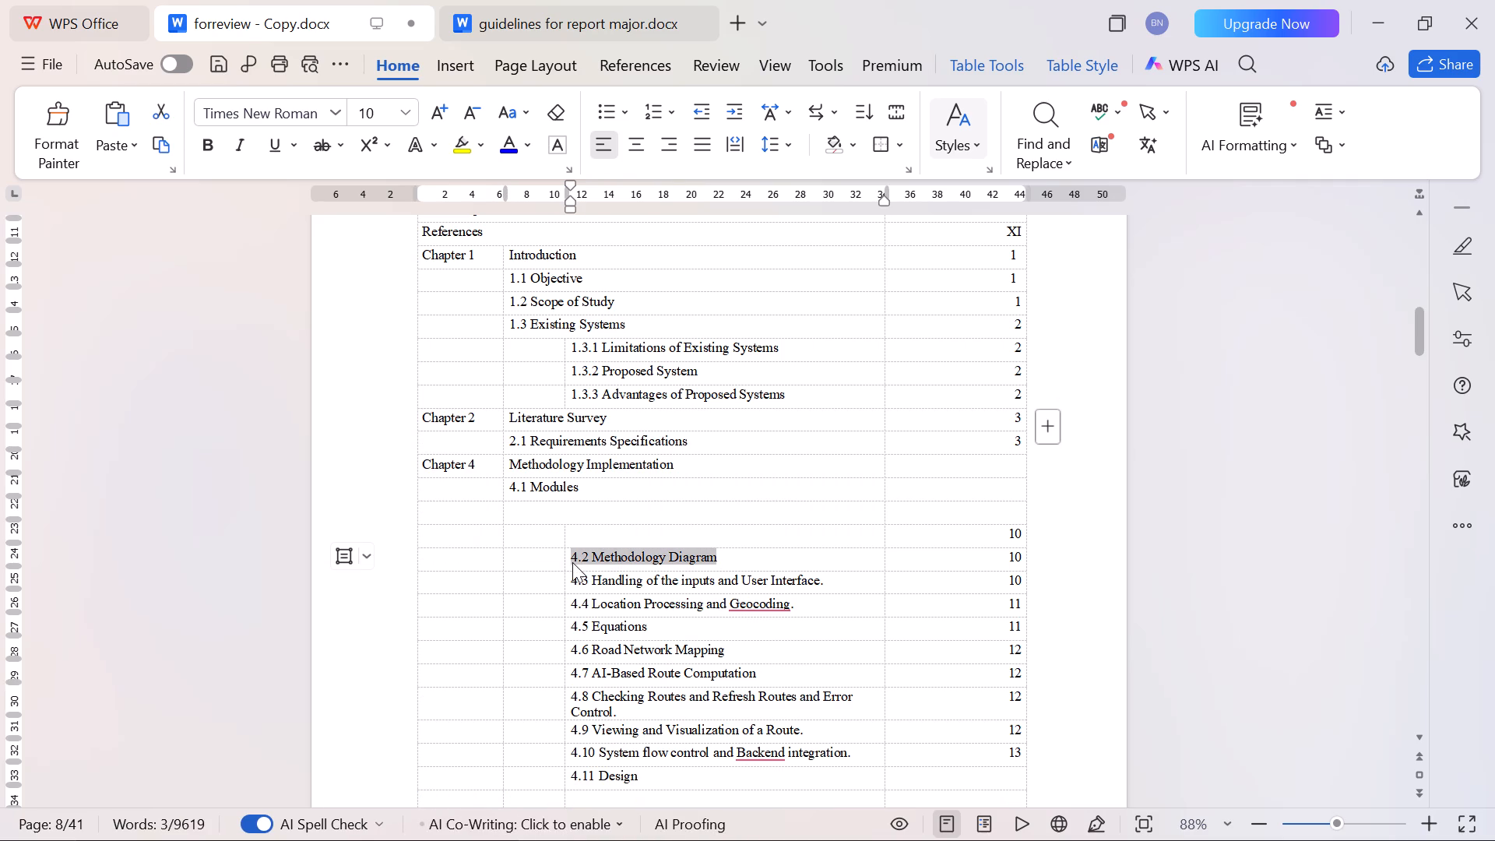
{"action": "key", "text": "ctrl+x"}
{"action": "left_click", "coordinate": [559, 516]}
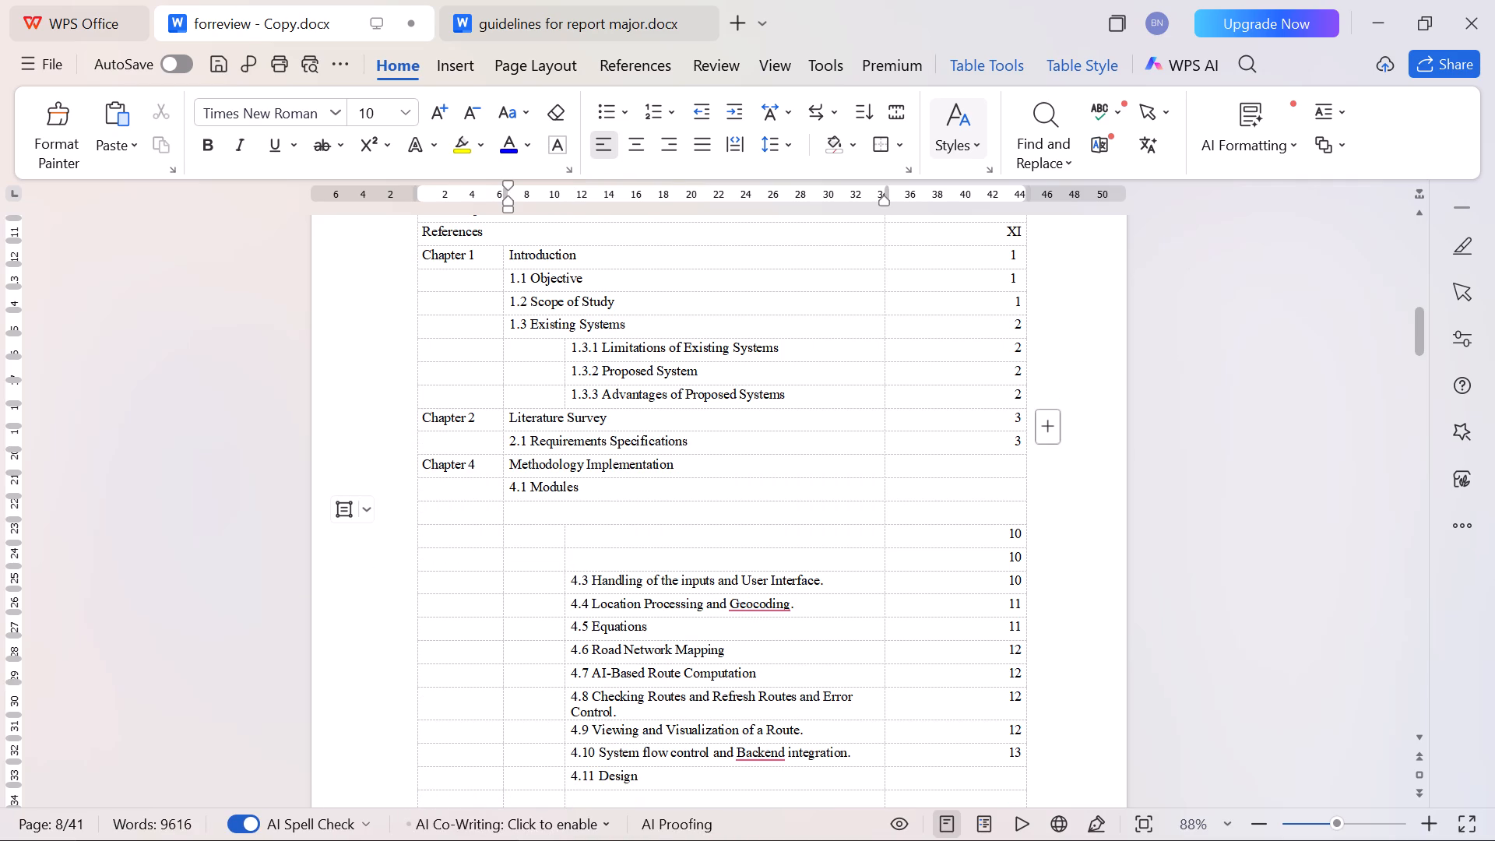
{"action": "key", "text": "ctrl+v"}
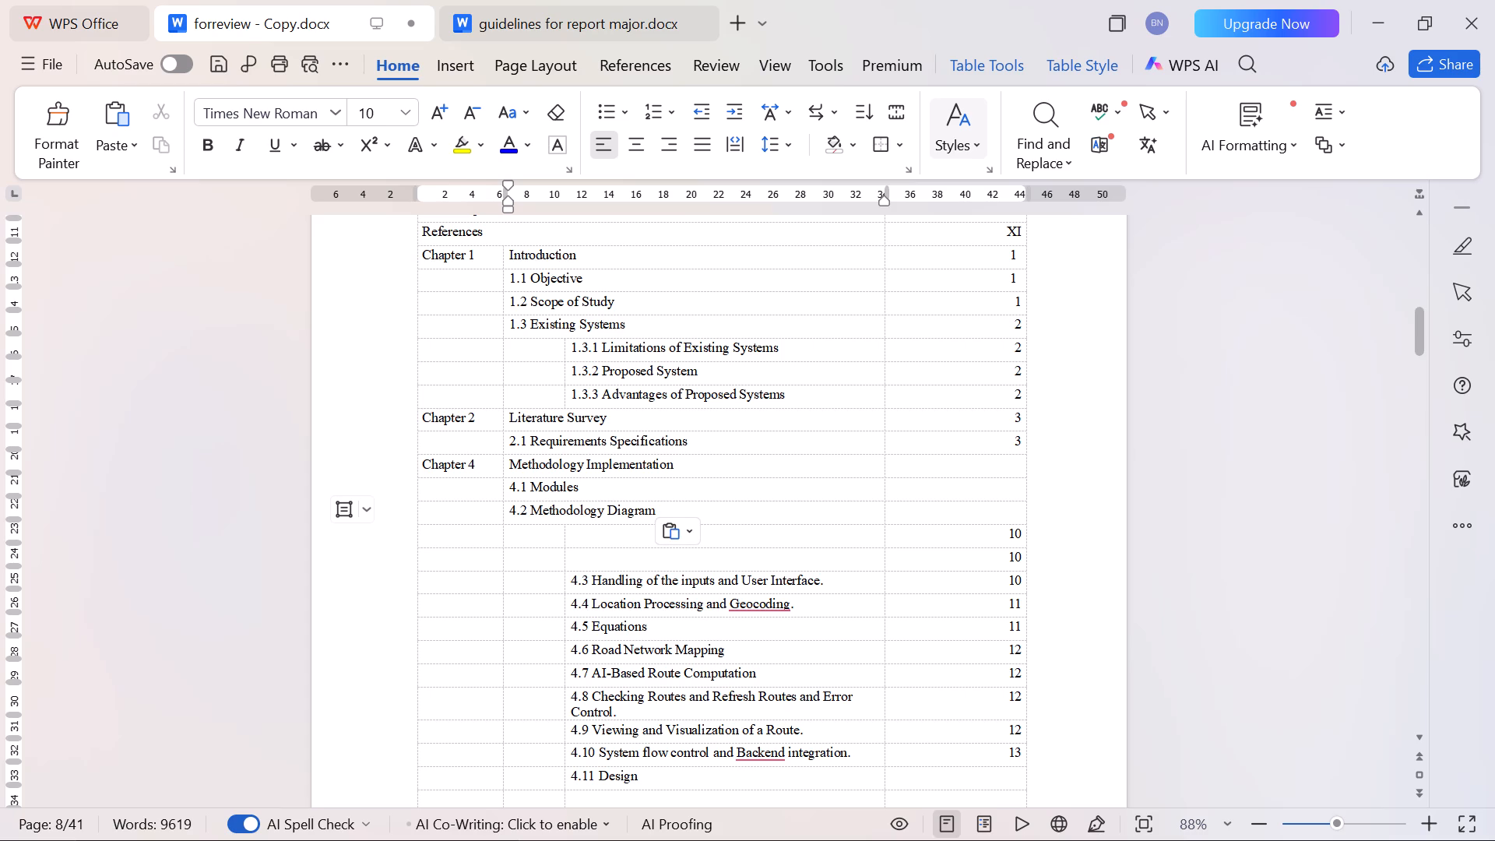
Insert a row below "4.2 Methodology Diagram" and move "4.3 Handling of the inputs and User Interface." into its wide title cell.
{"action": "left_click", "coordinate": [415, 533]}
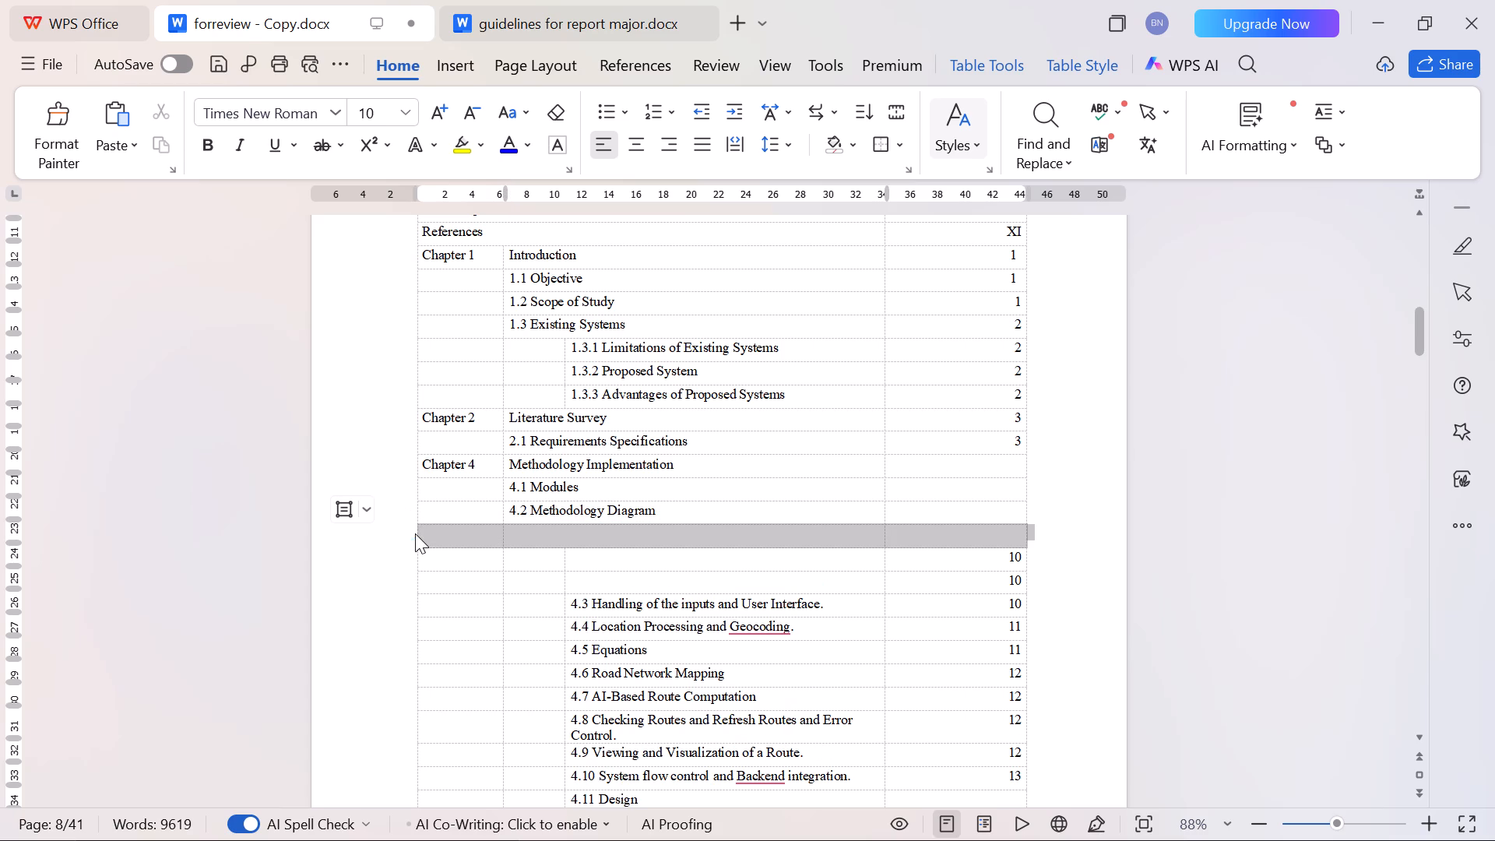
{"action": "left_click_drag", "start_coordinate": [831, 606], "coordinate": [599, 607]}
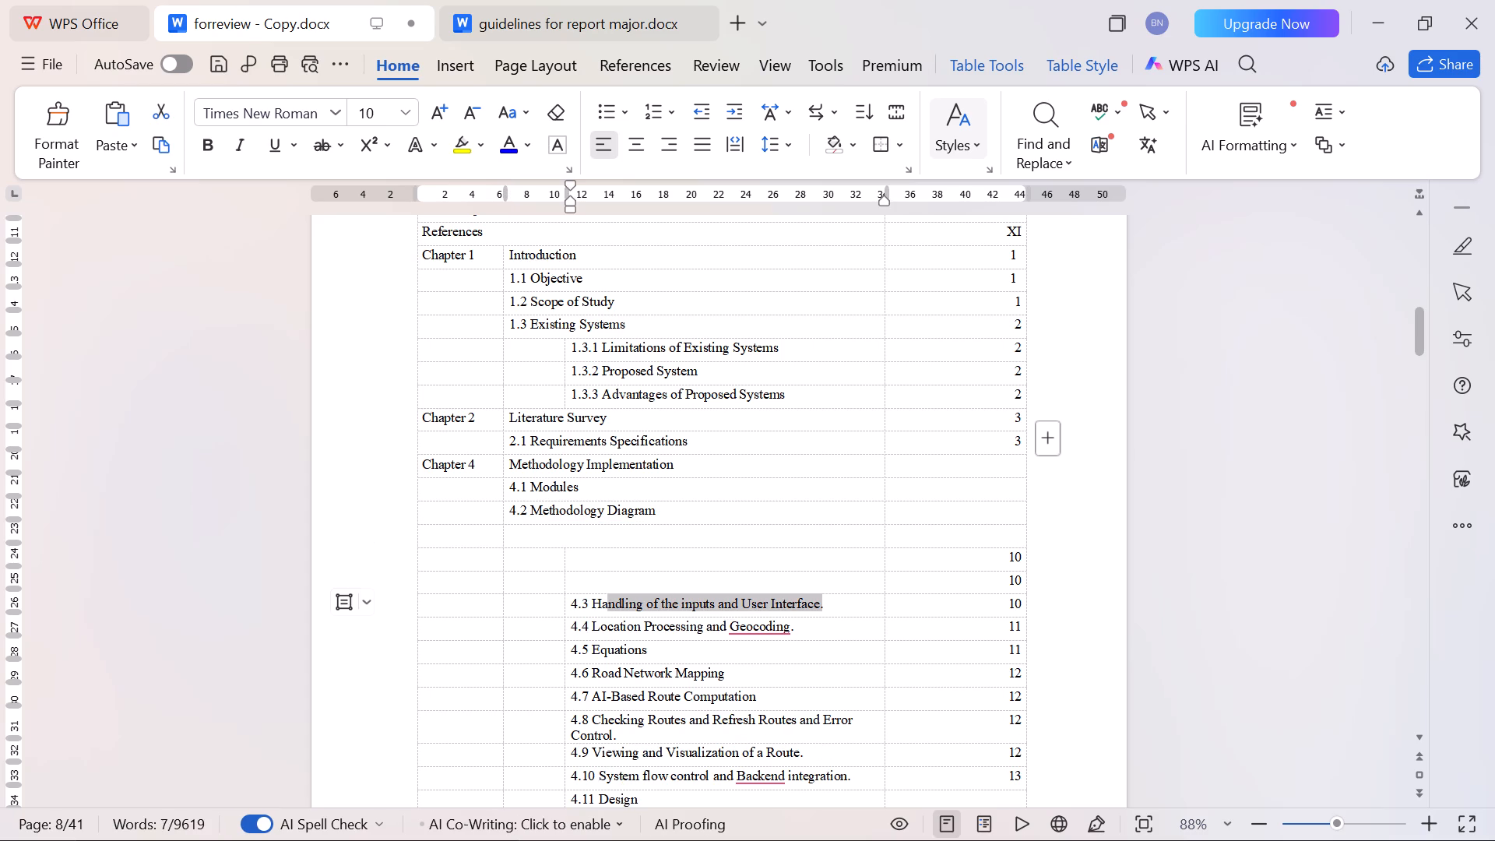
{"action": "left_click_drag", "start_coordinate": [599, 607], "coordinate": [571, 611]}
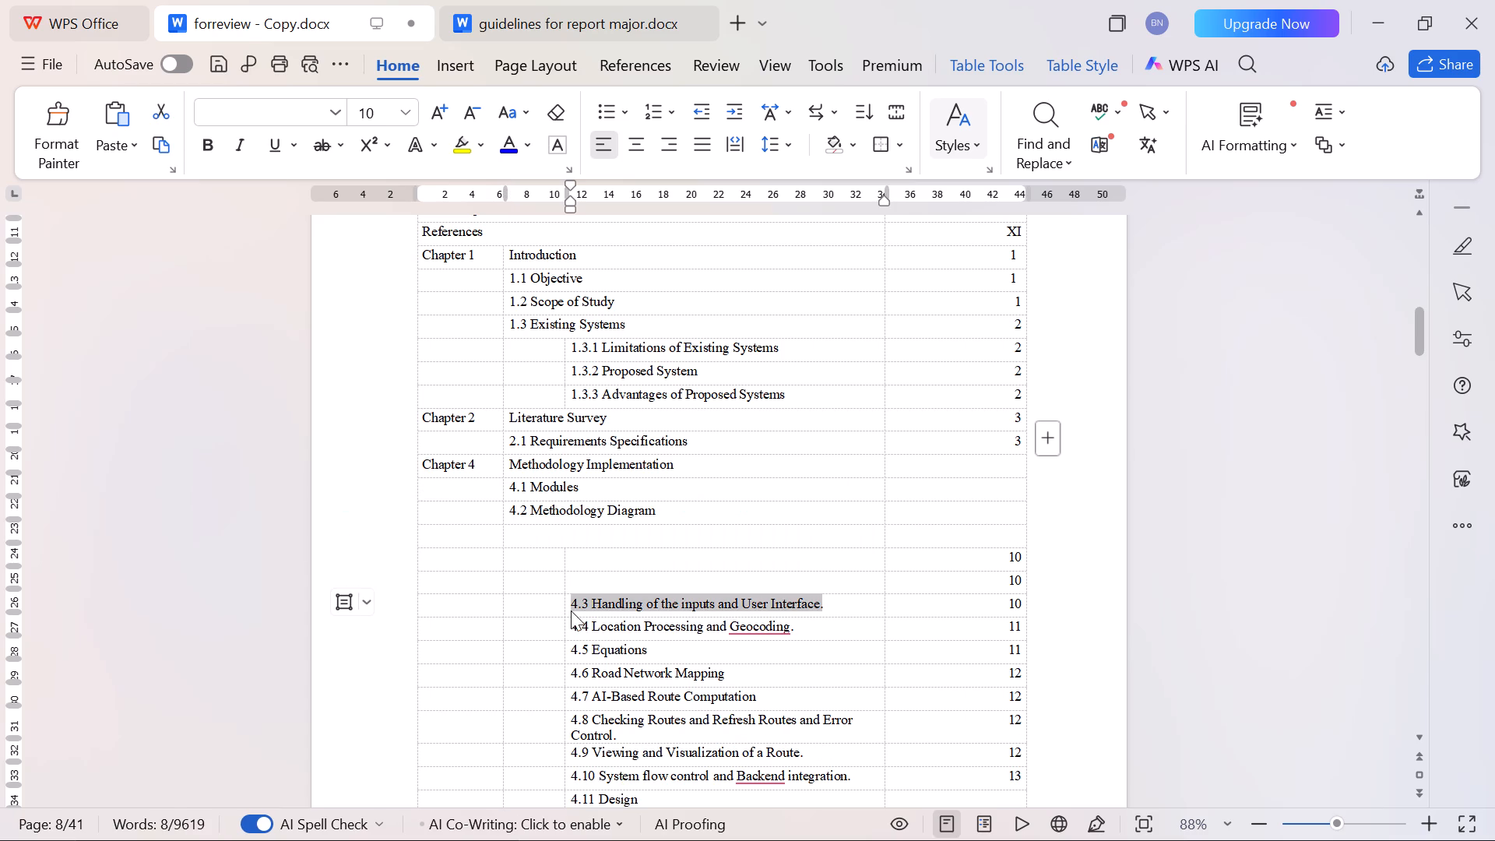
{"action": "key", "text": "ctrl+x"}
{"action": "left_click", "coordinate": [522, 533]}
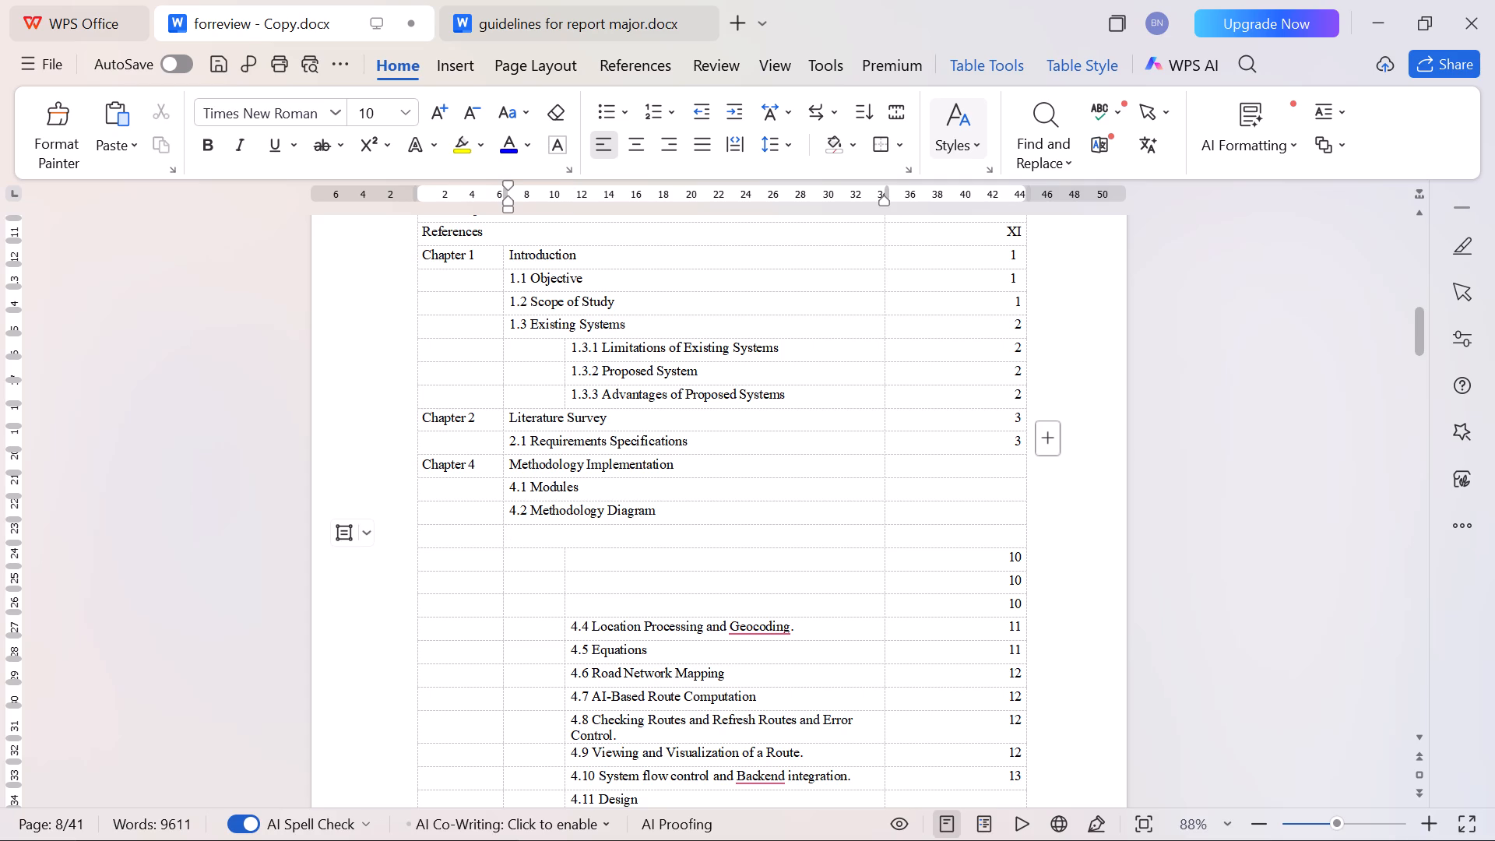
{"action": "key", "text": "ctrl+v"}
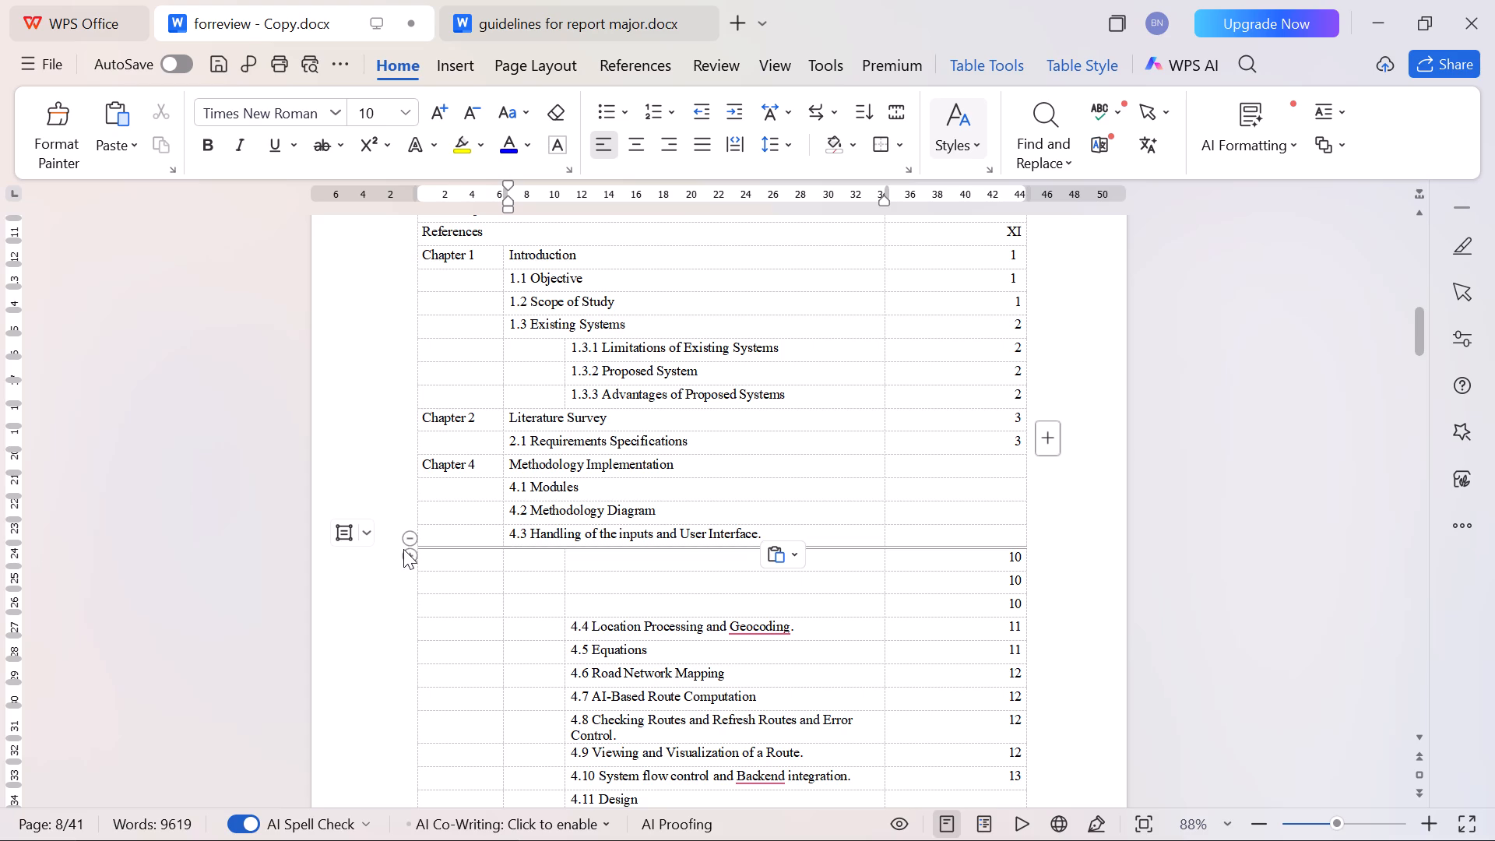
Insert a row below the 4.3 entry and move "4.4 Location Processing and Geocoding." into its wide title cell.
{"action": "left_click", "coordinate": [410, 557]}
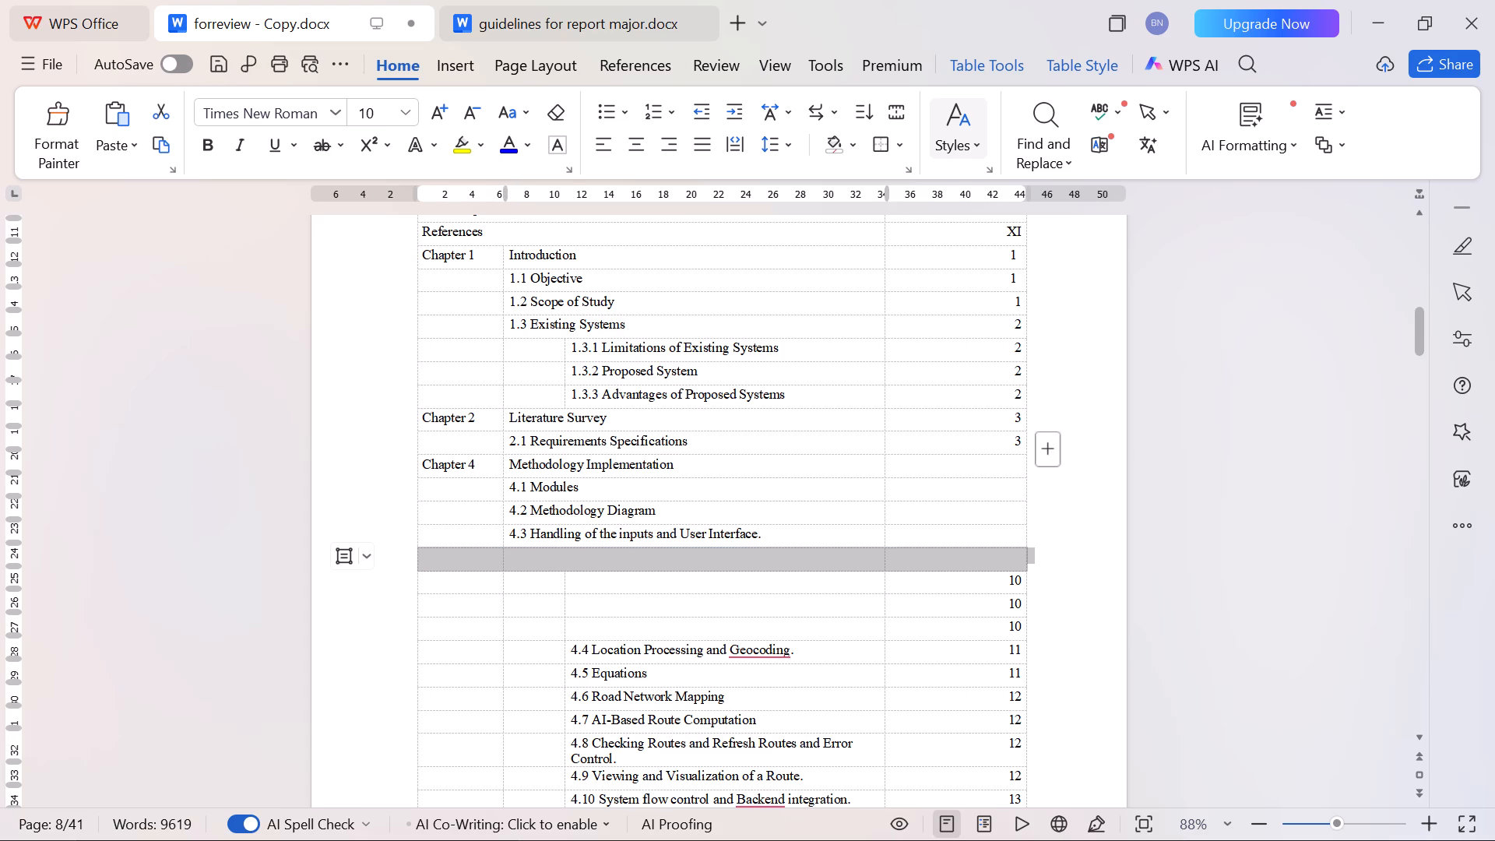
{"action": "left_click_drag", "start_coordinate": [800, 650], "coordinate": [570, 644]}
{"action": "key", "text": "ctrl+x"}
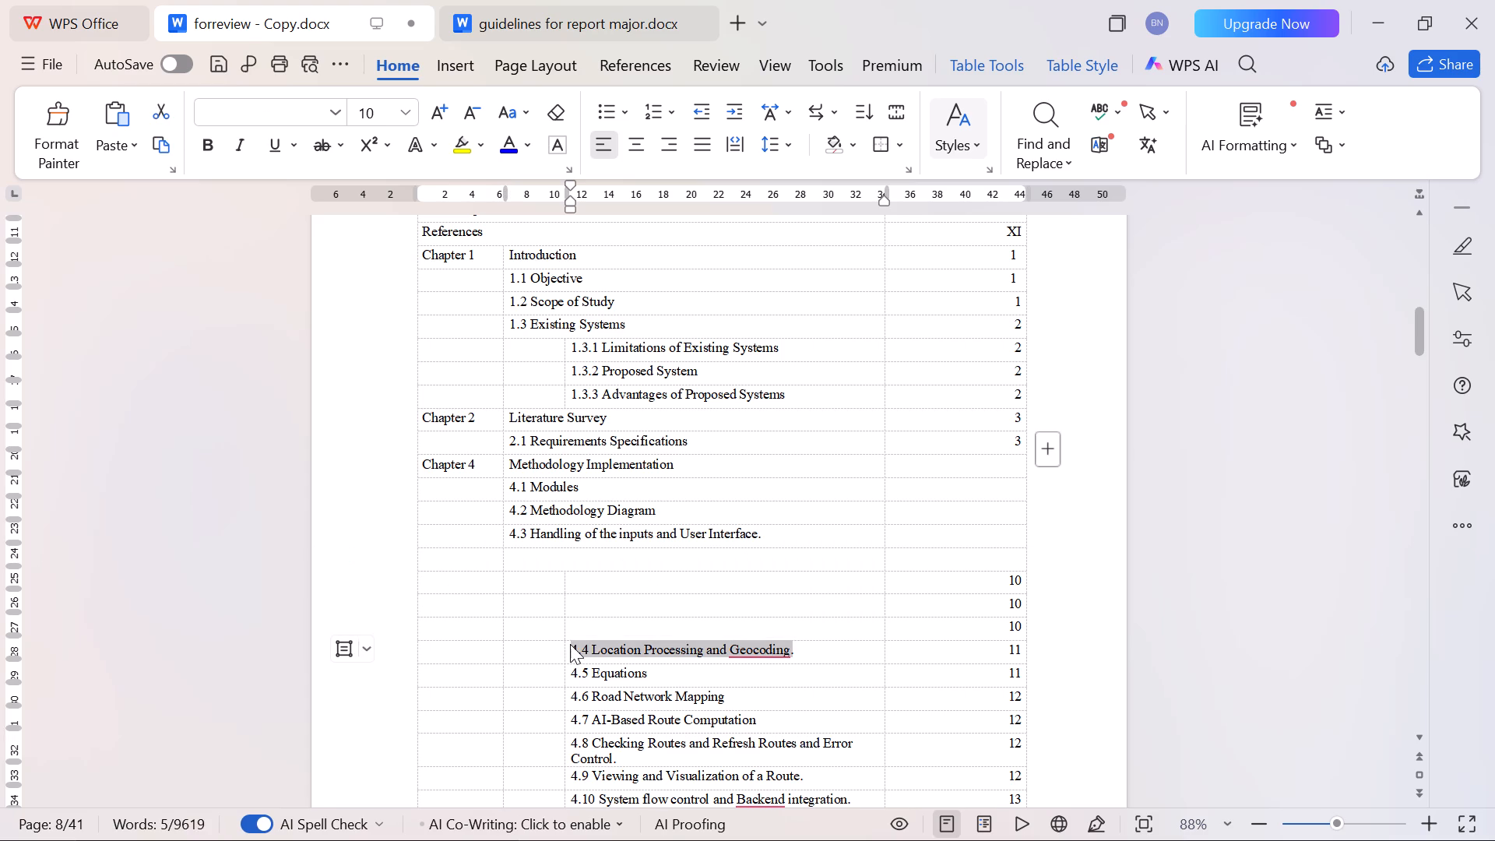
{"action": "left_click", "coordinate": [577, 557]}
{"action": "key", "text": "ctrl+v"}
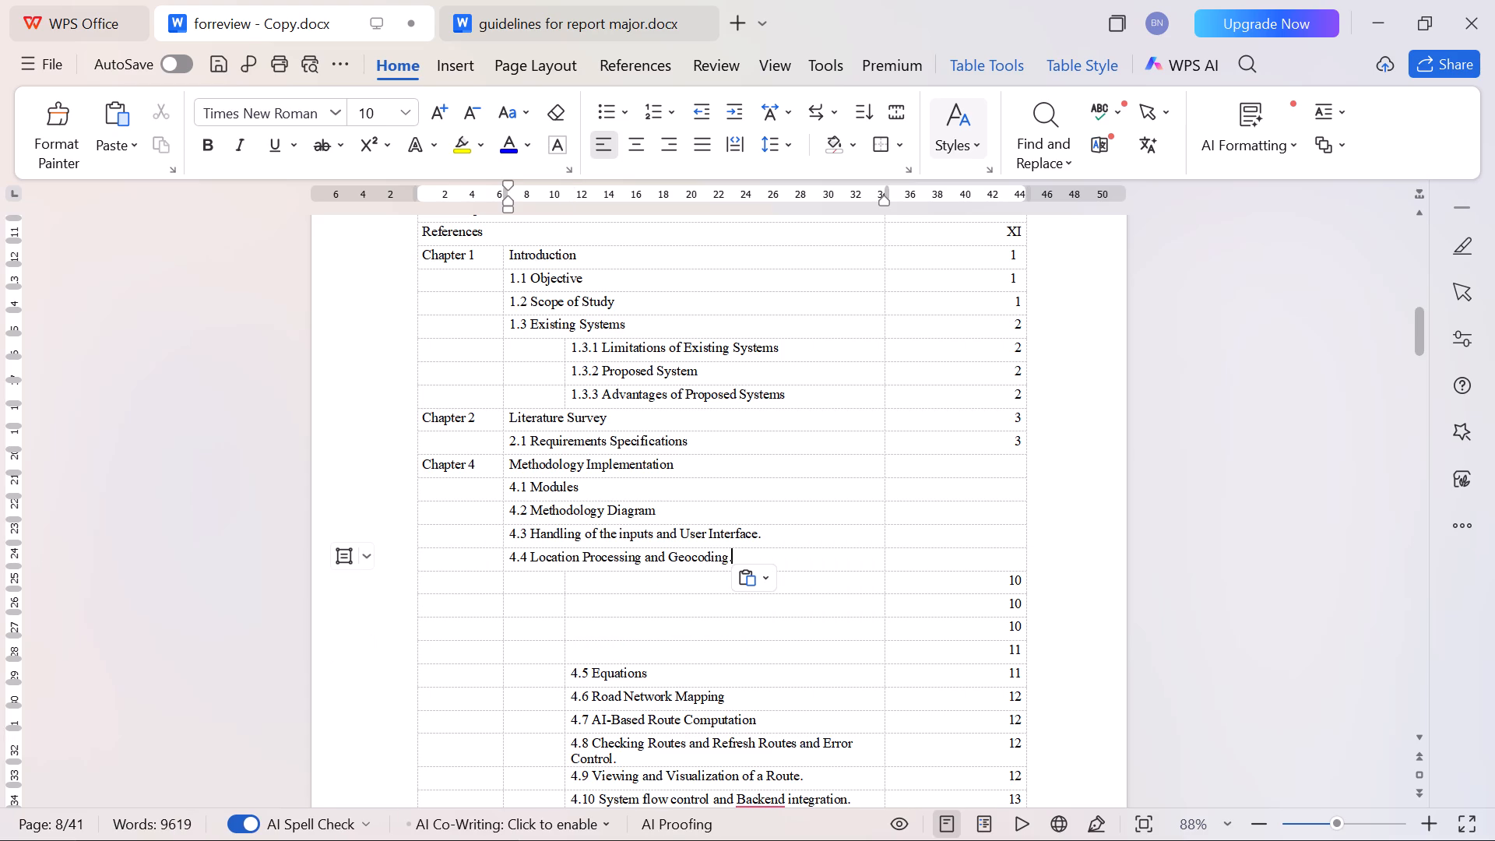
Insert a row below the 4.4 entry and move "4.5 Equations" into its wide title cell.
{"action": "scroll", "coordinate": [577, 559], "scroll_direction": "down", "scroll_amount": 1}
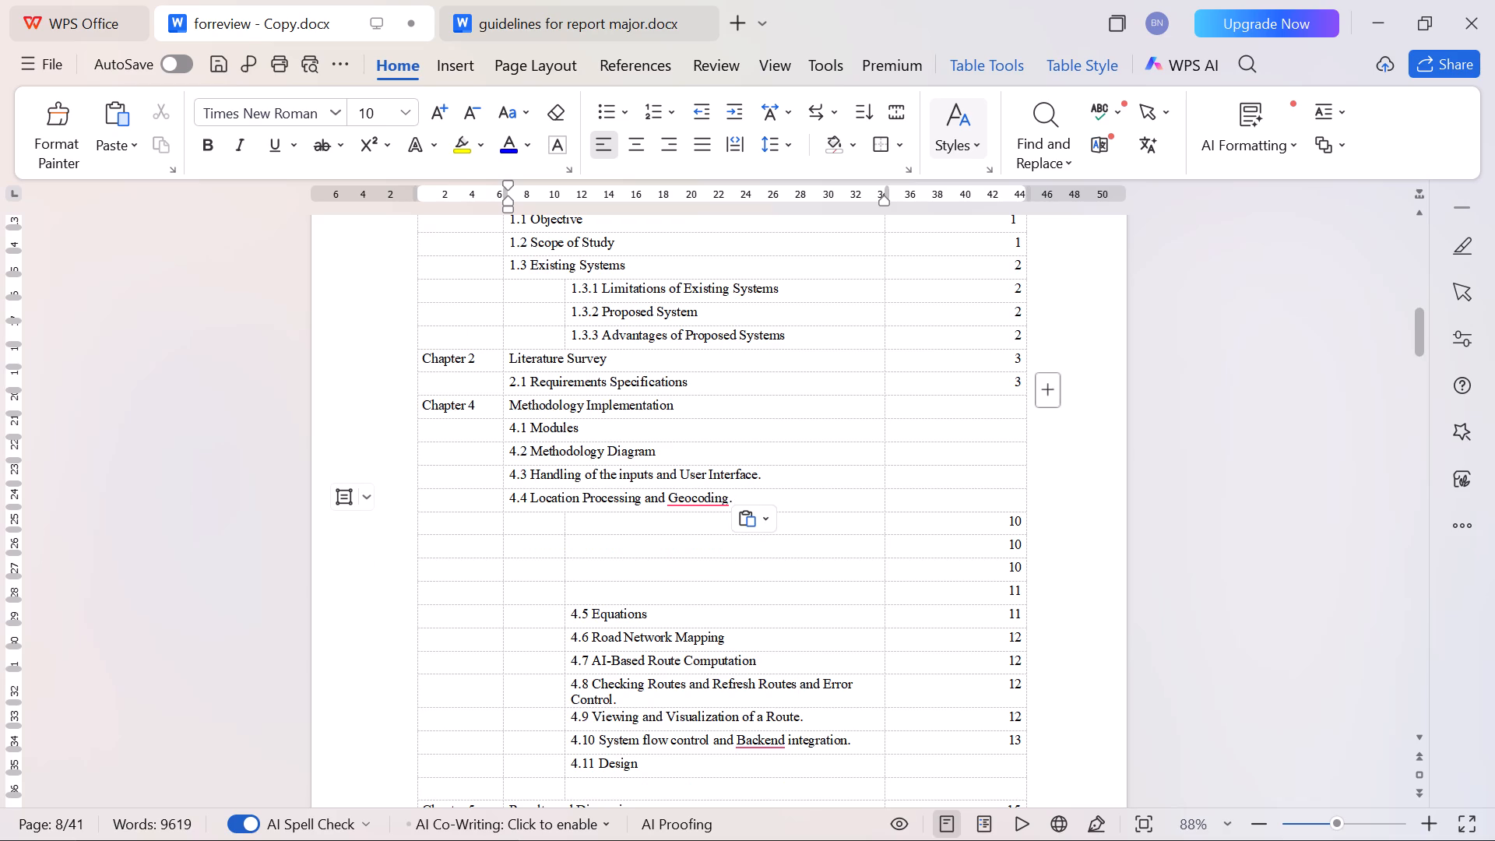
{"action": "left_click", "coordinate": [408, 518]}
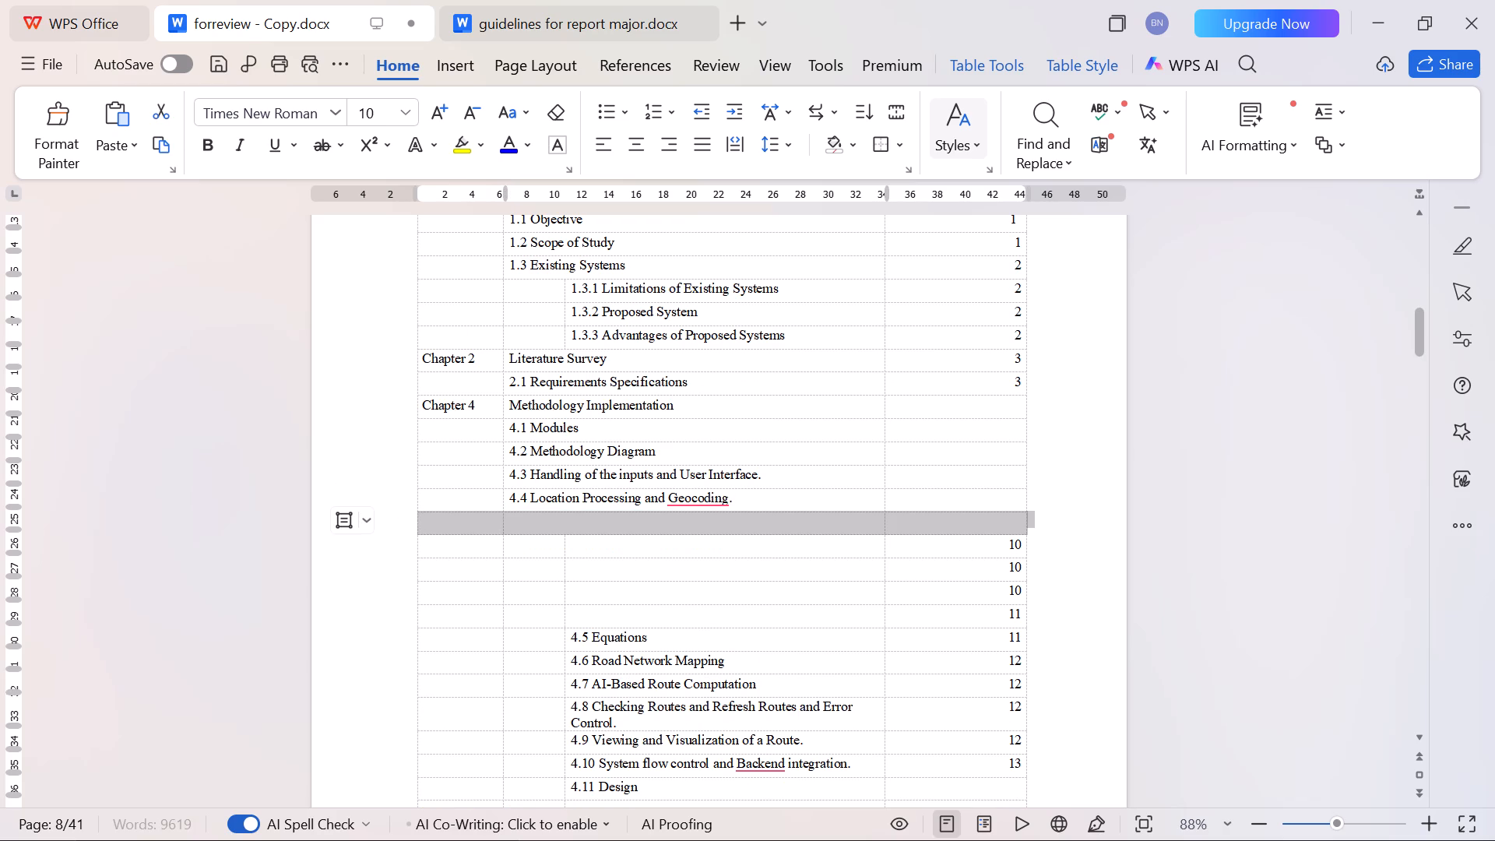
{"action": "left_click_drag", "start_coordinate": [660, 640], "coordinate": [566, 639]}
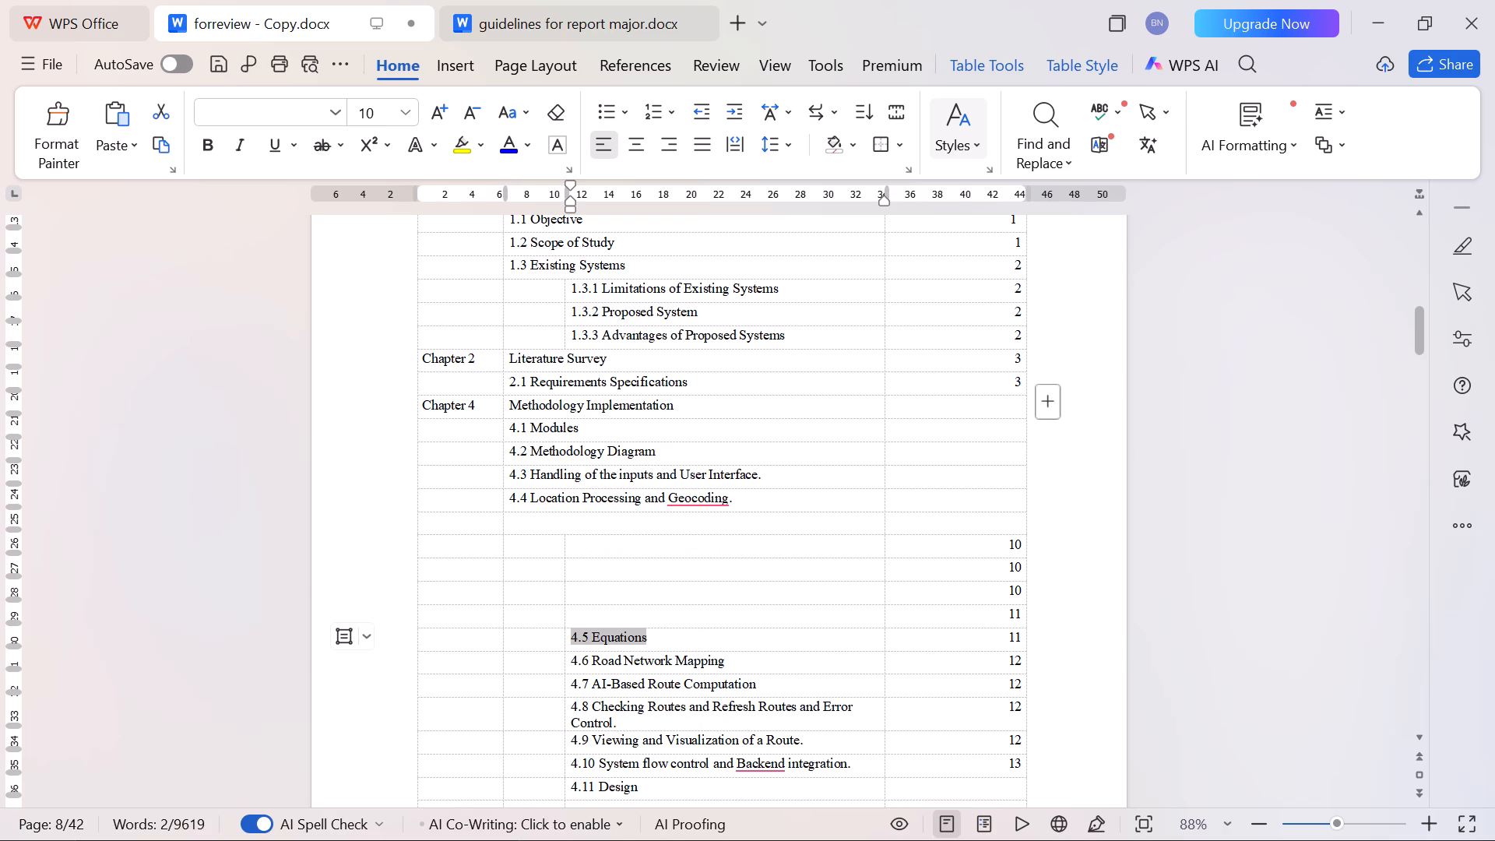
{"action": "key", "text": "ctrl+x"}
{"action": "left_click", "coordinate": [579, 526]}
{"action": "key", "text": "ctrl+v"}
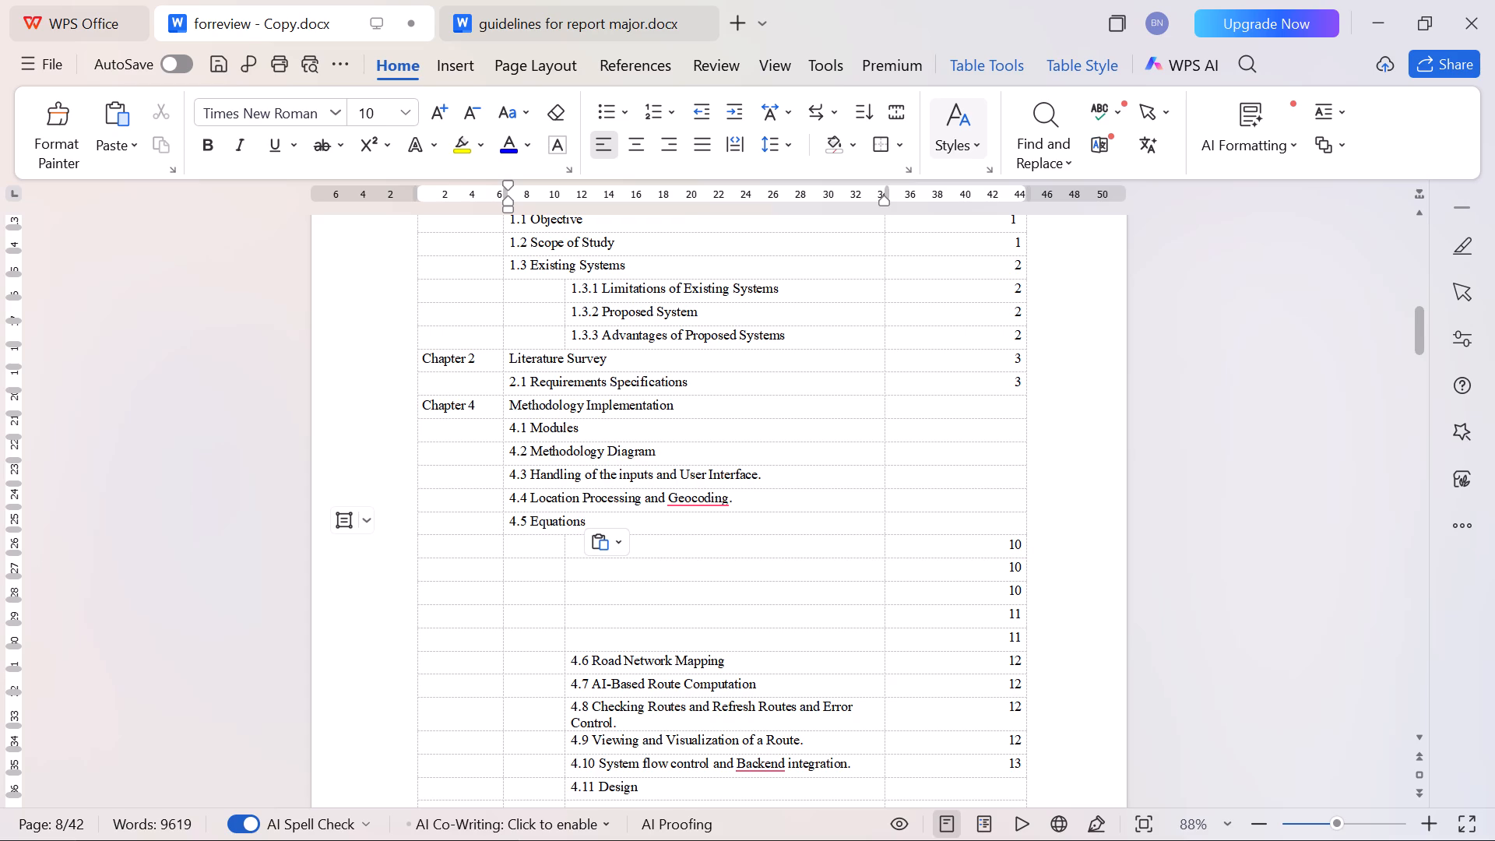
Insert a row below "4.5 Equations" and move "4.6 Road Network Mapping" into its wide title cell.
{"action": "left_click", "coordinate": [415, 544]}
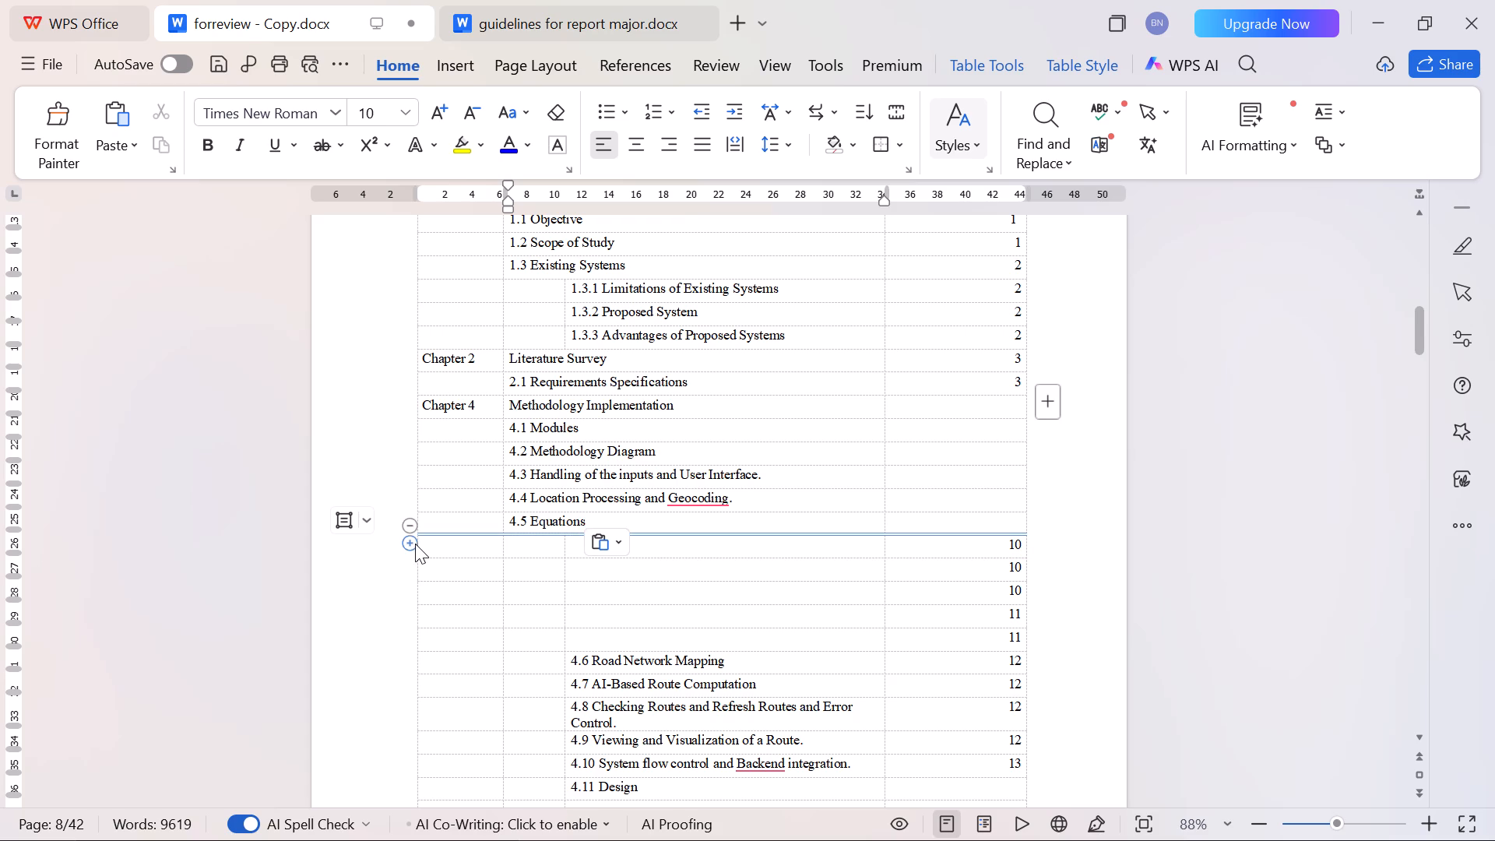
{"action": "left_click_drag", "start_coordinate": [738, 681], "coordinate": [577, 684]}
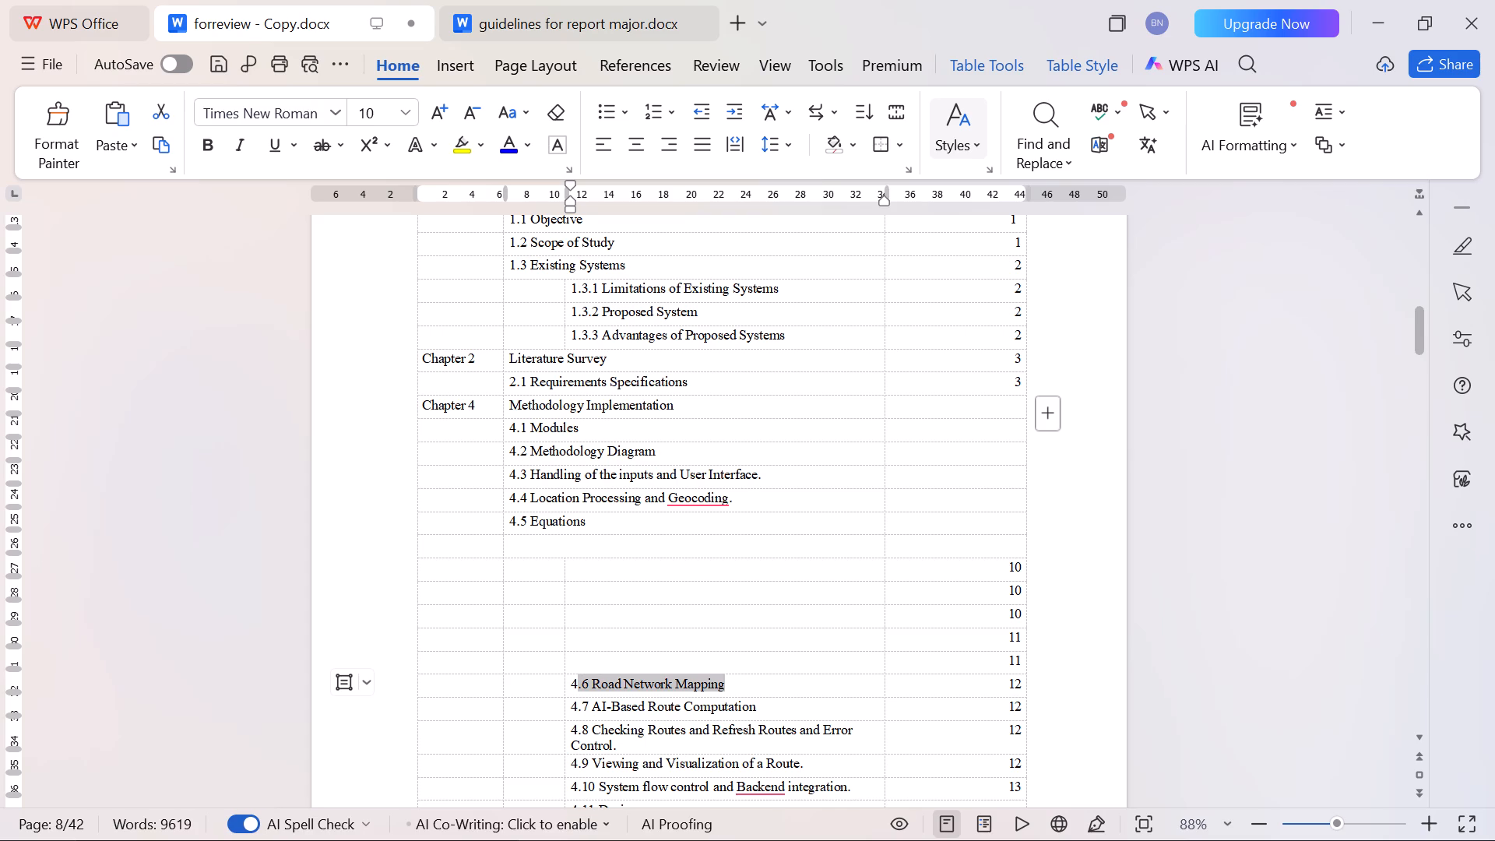
{"action": "left_click_drag", "start_coordinate": [577, 684], "coordinate": [574, 684]}
{"action": "key", "text": "ctrl+x"}
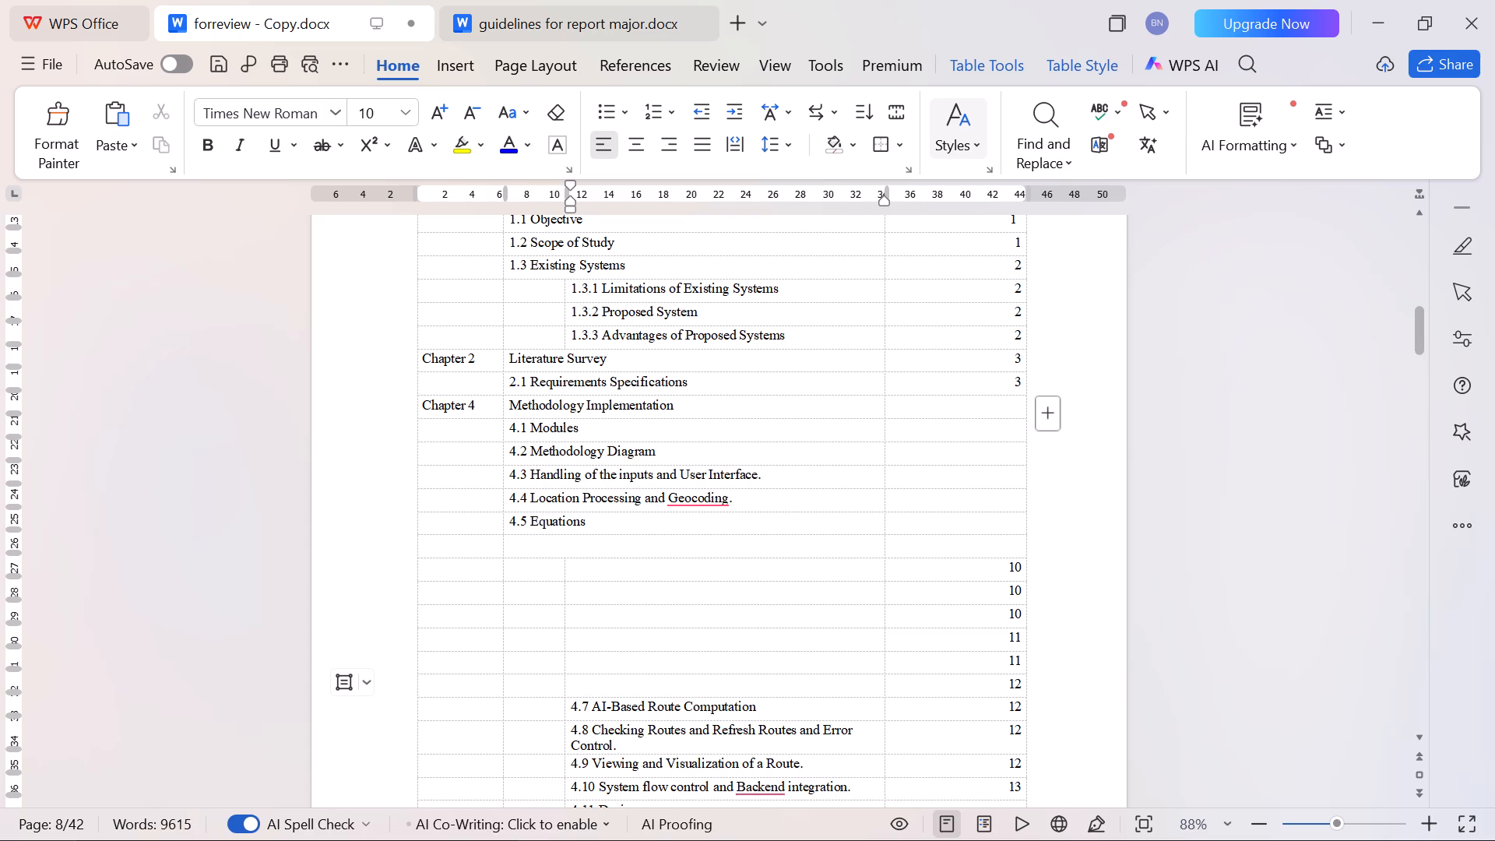
{"action": "left_click", "coordinate": [576, 547]}
{"action": "key", "text": "ctrl+v"}
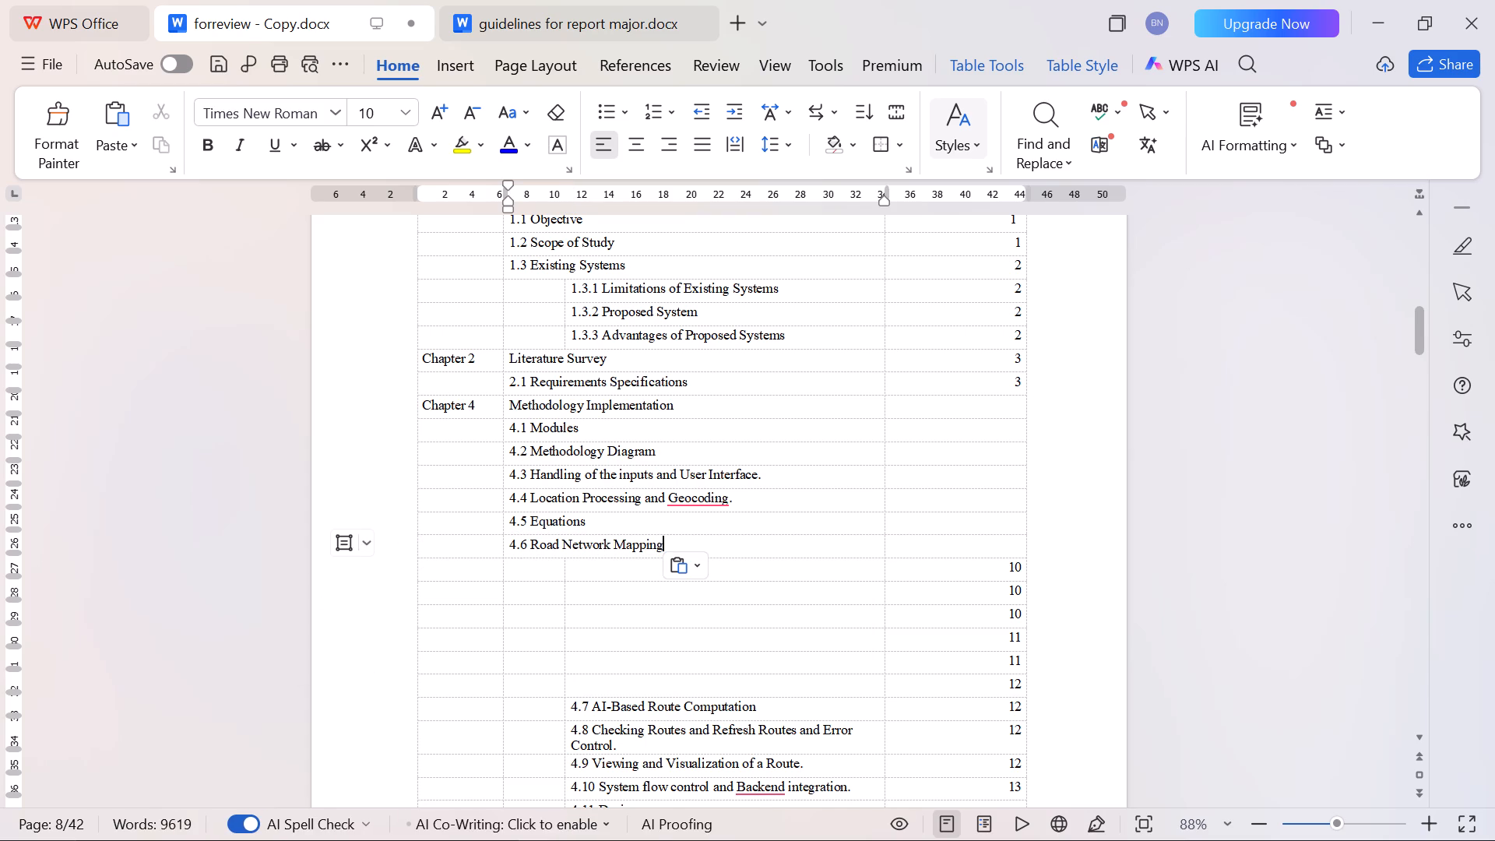
Insert a row below "4.6 Road Network Mapping" and move "4.7 AI-Based Route Computation" into its wide title cell.
{"action": "left_click", "coordinate": [413, 559]}
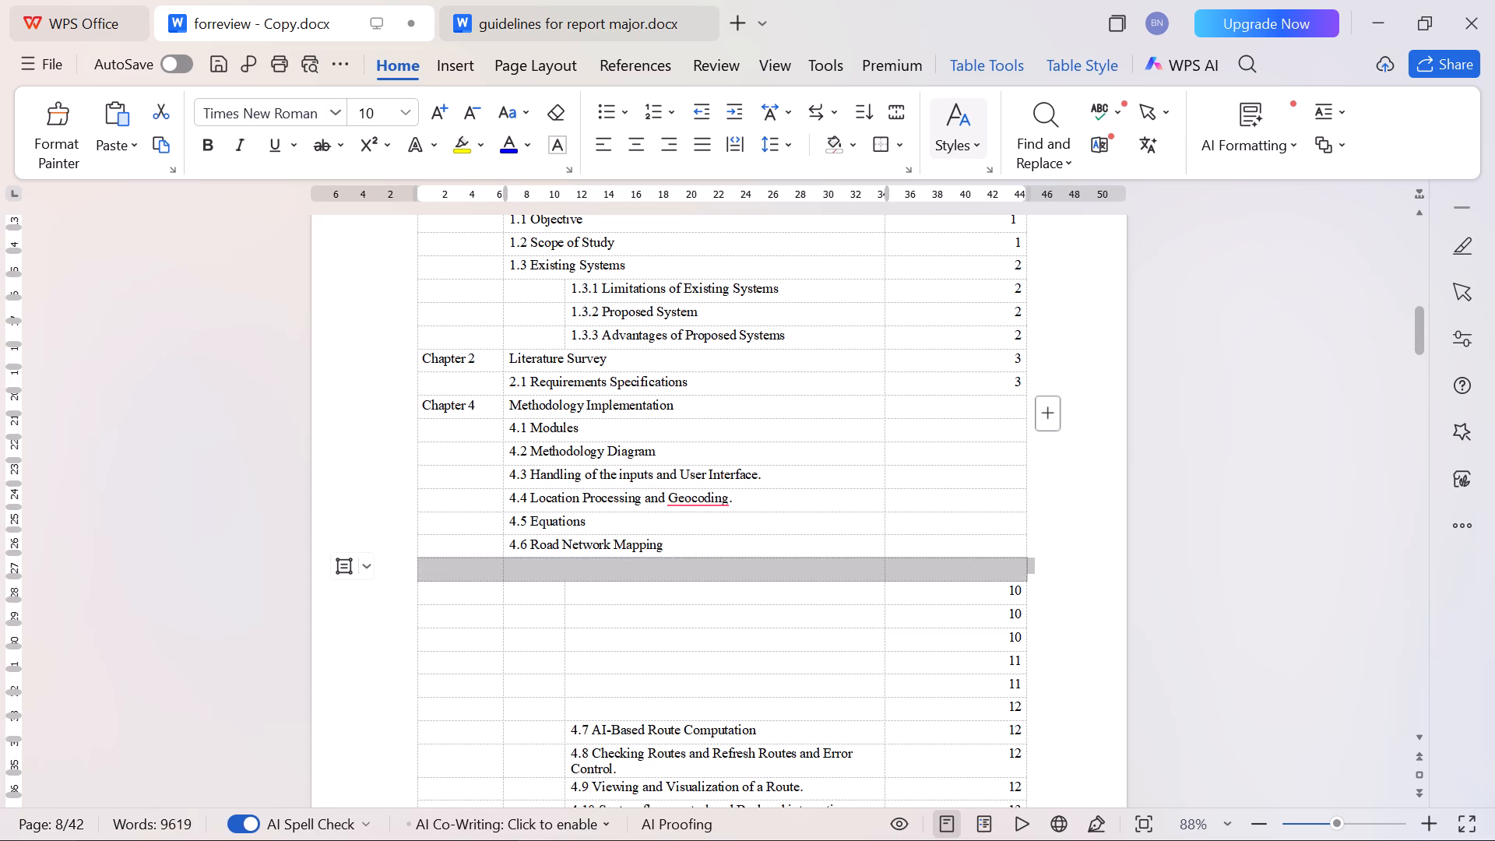
{"action": "scroll", "coordinate": [628, 625], "scroll_direction": "down", "scroll_amount": 1}
{"action": "left_click_drag", "start_coordinate": [768, 671], "coordinate": [575, 671]}
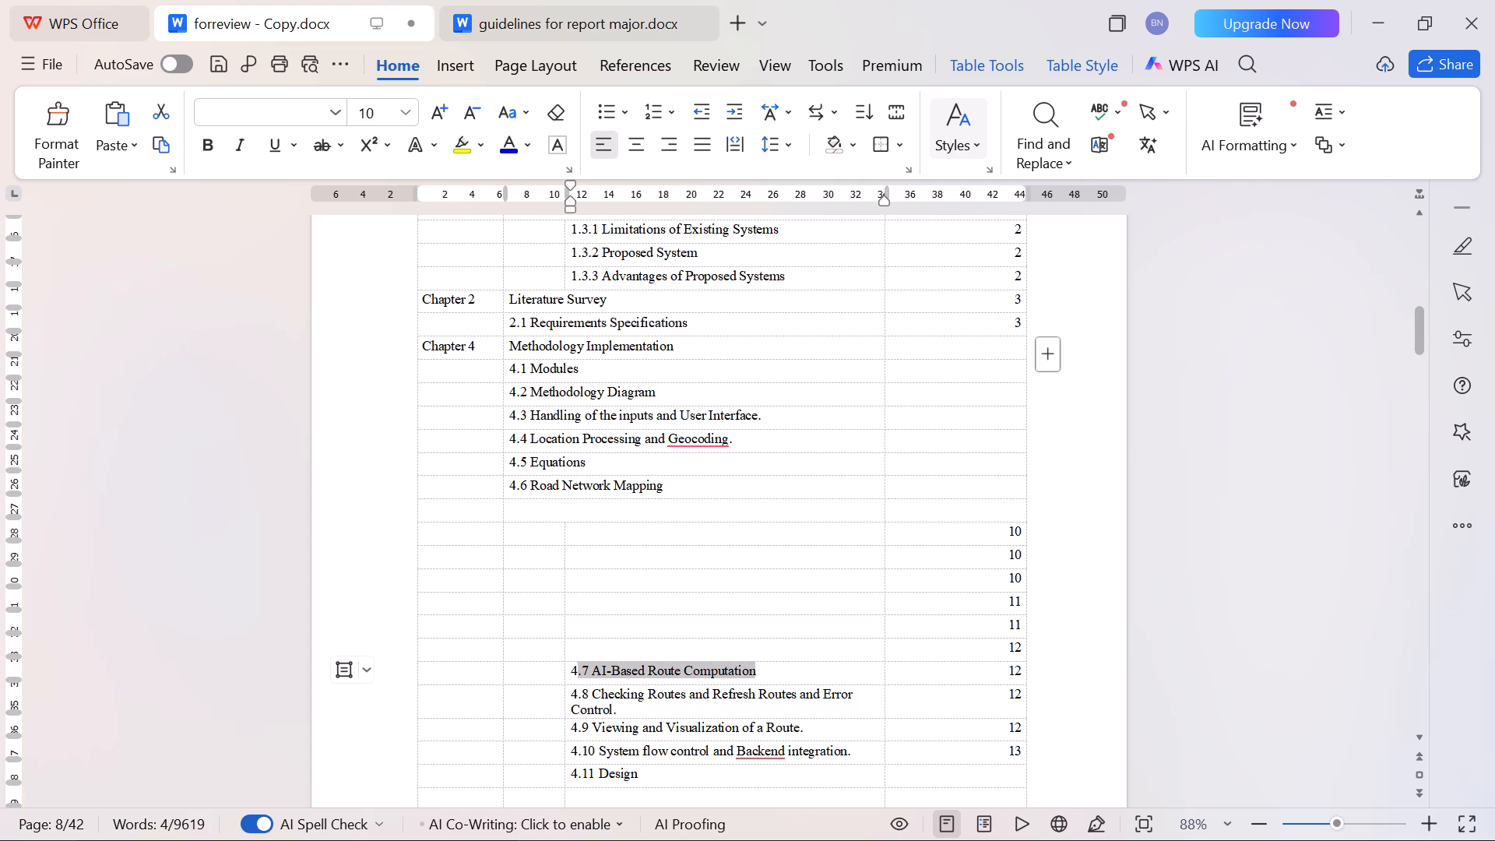
{"action": "left_click_drag", "start_coordinate": [575, 671], "coordinate": [571, 674]}
{"action": "key", "text": "ctrl+x"}
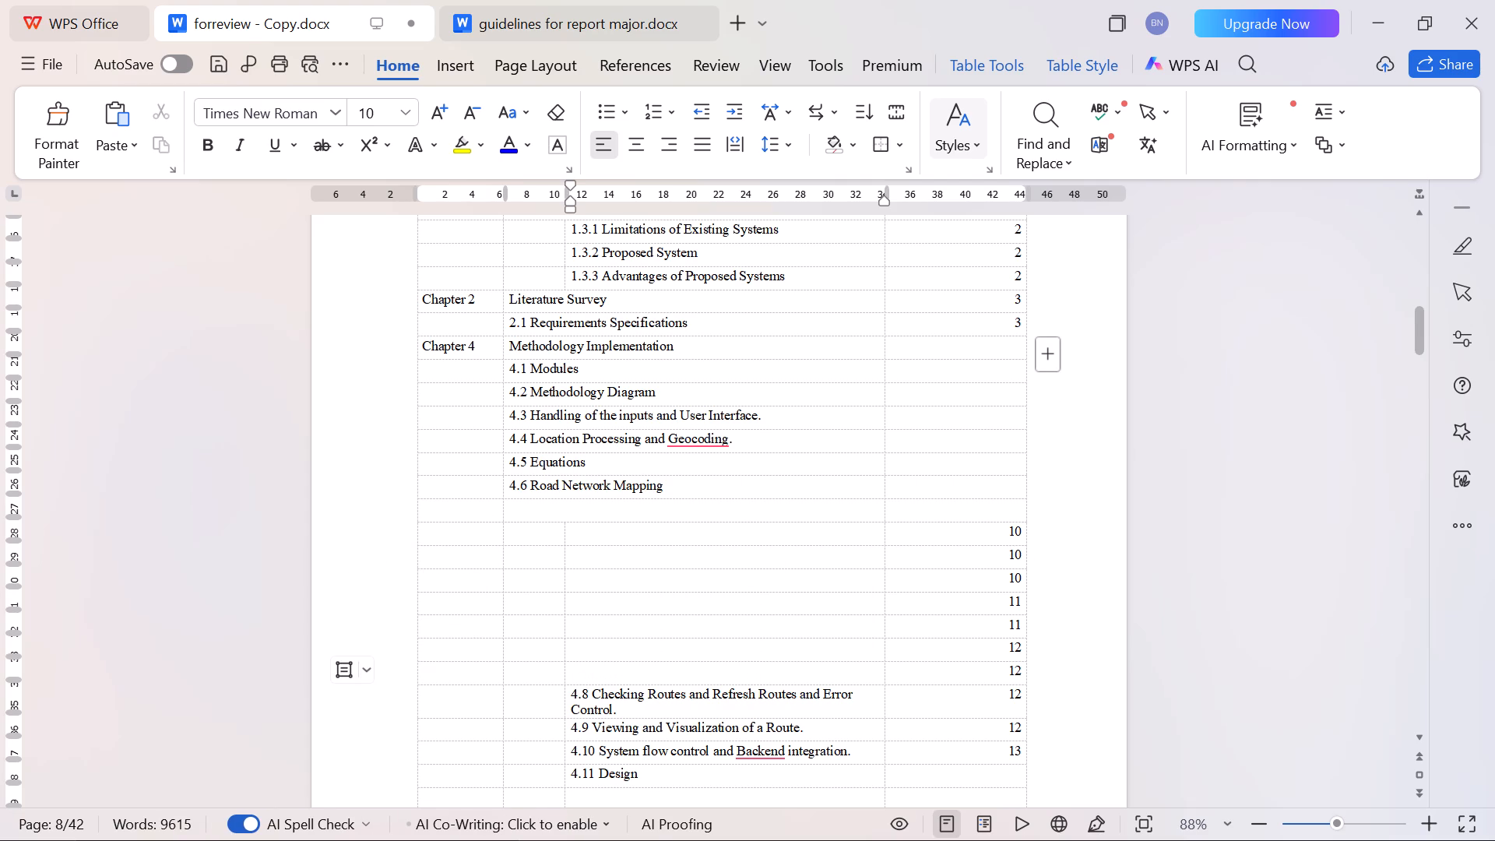
{"action": "left_click", "coordinate": [586, 516]}
{"action": "key", "text": "ctrl+v"}
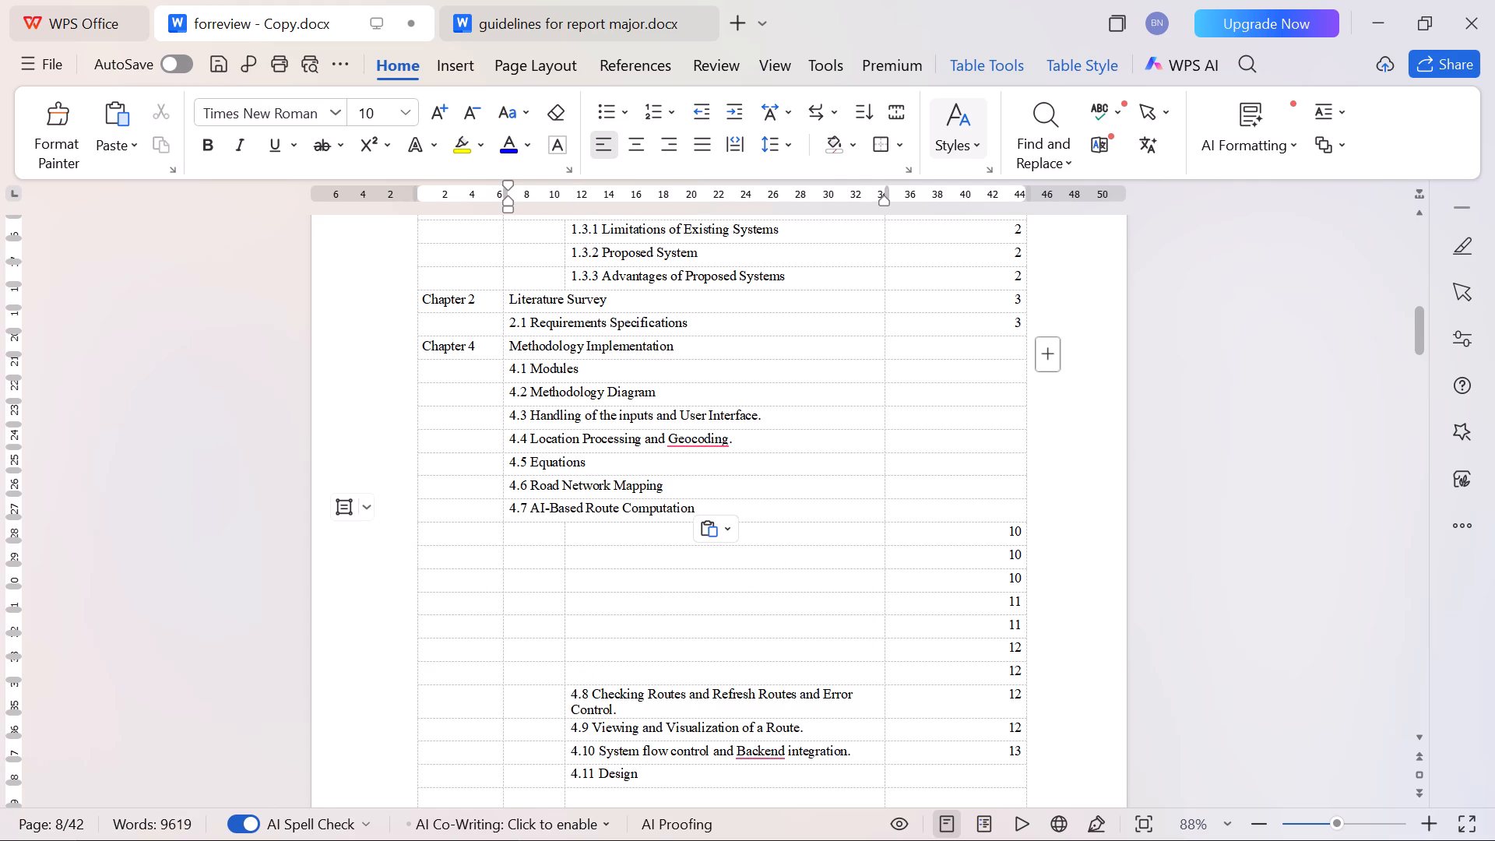
Insert a row below the 4.7 entry and move "4.8 Checking Routes and Refresh Routes and Error Control." into its wide title cell.
{"action": "left_click", "coordinate": [410, 526]}
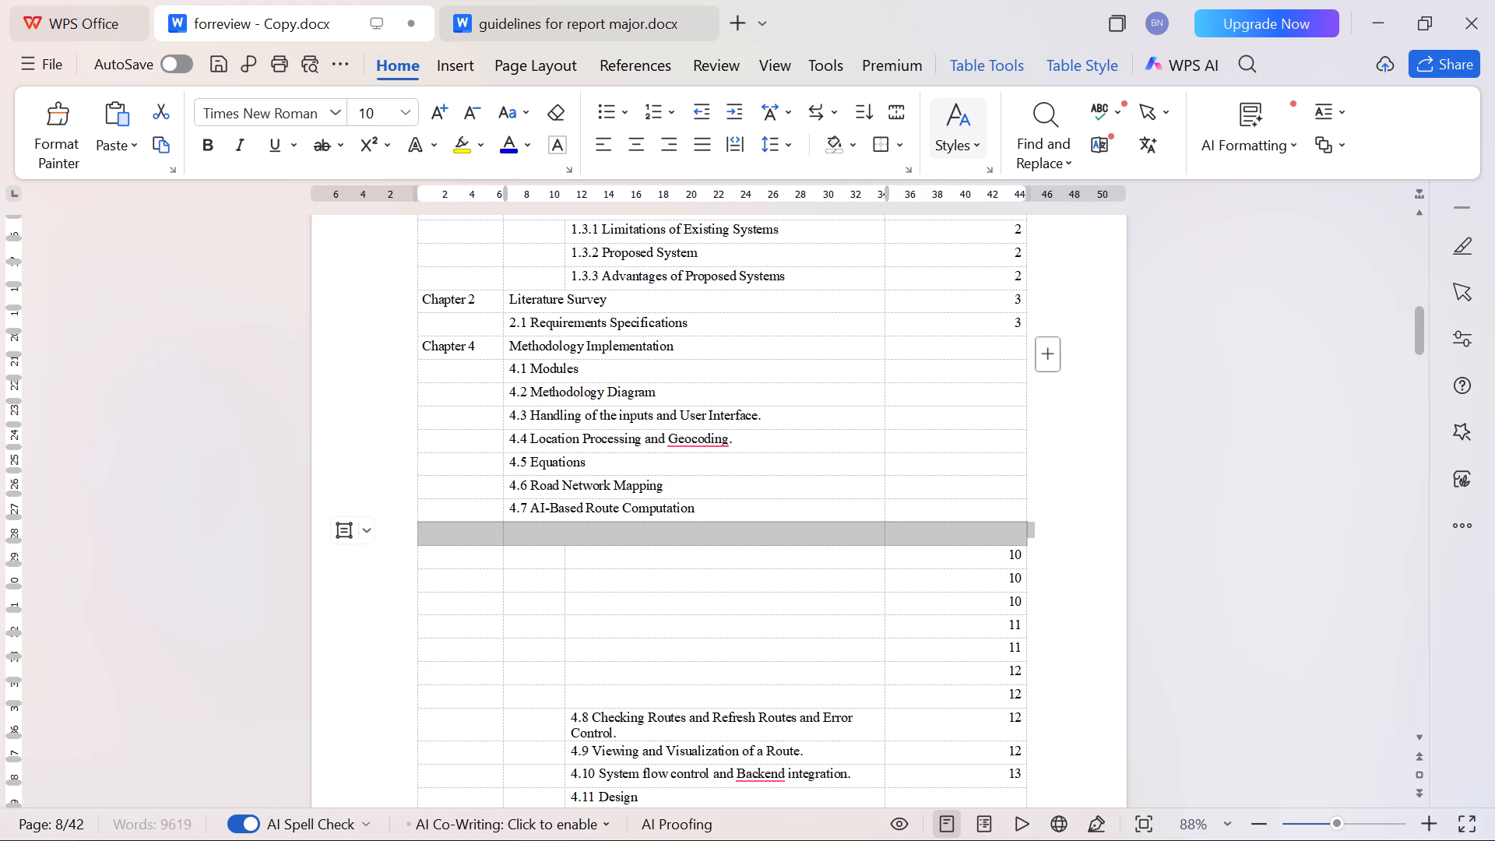
{"action": "left_click_drag", "start_coordinate": [622, 733], "coordinate": [573, 719]}
{"action": "key", "text": "ctrl+x"}
{"action": "left_click", "coordinate": [572, 533]}
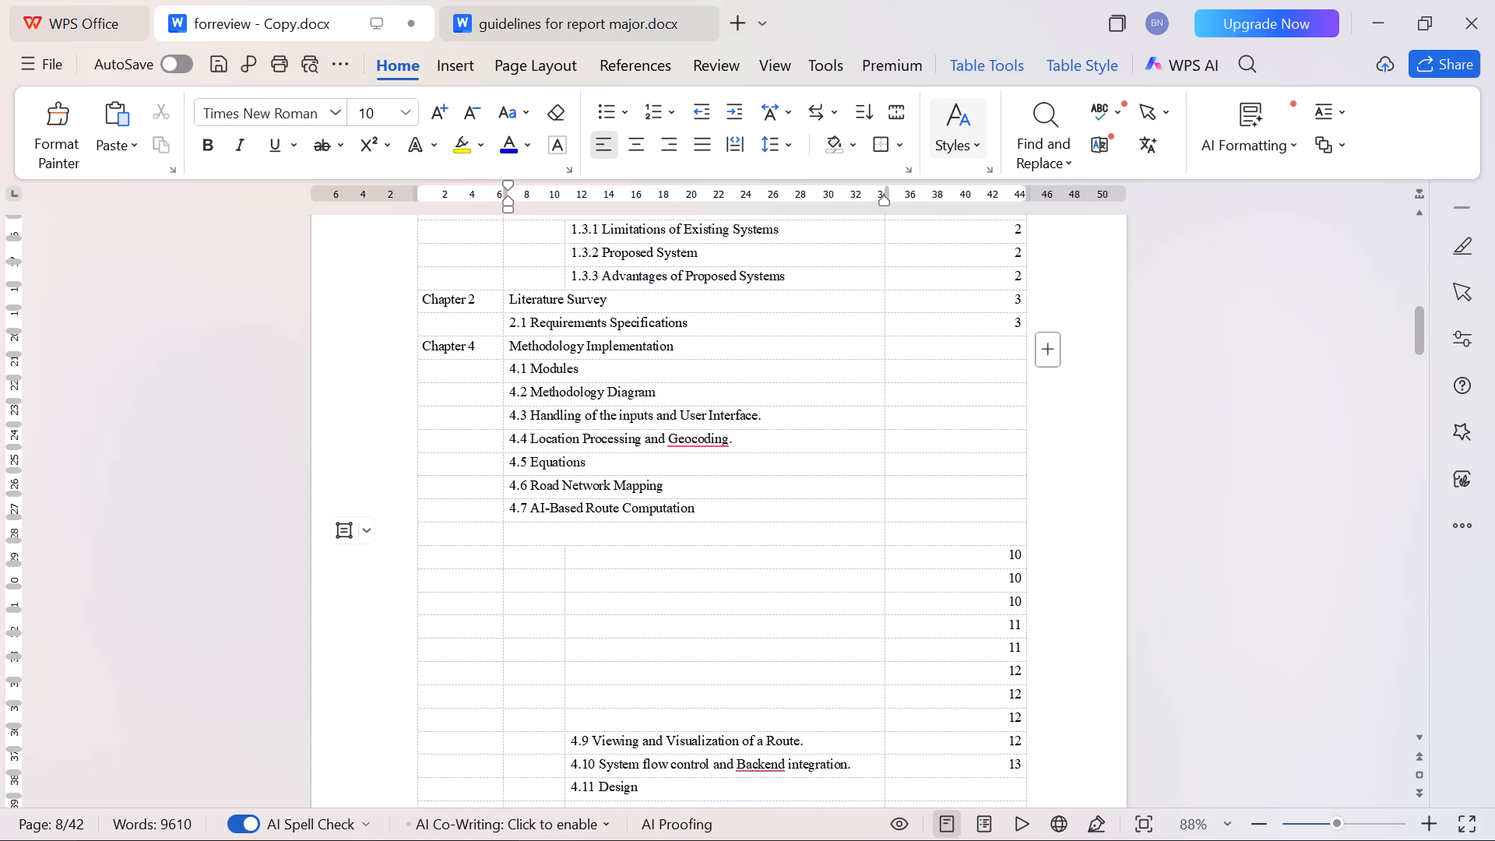
{"action": "key", "text": "ctrl+v"}
Move "4.9 Viewing and Visualization of a Route." into the wide title cell of a new row below the 4.8 entry.
{"action": "scroll", "coordinate": [607, 602], "scroll_direction": "down", "scroll_amount": 1}
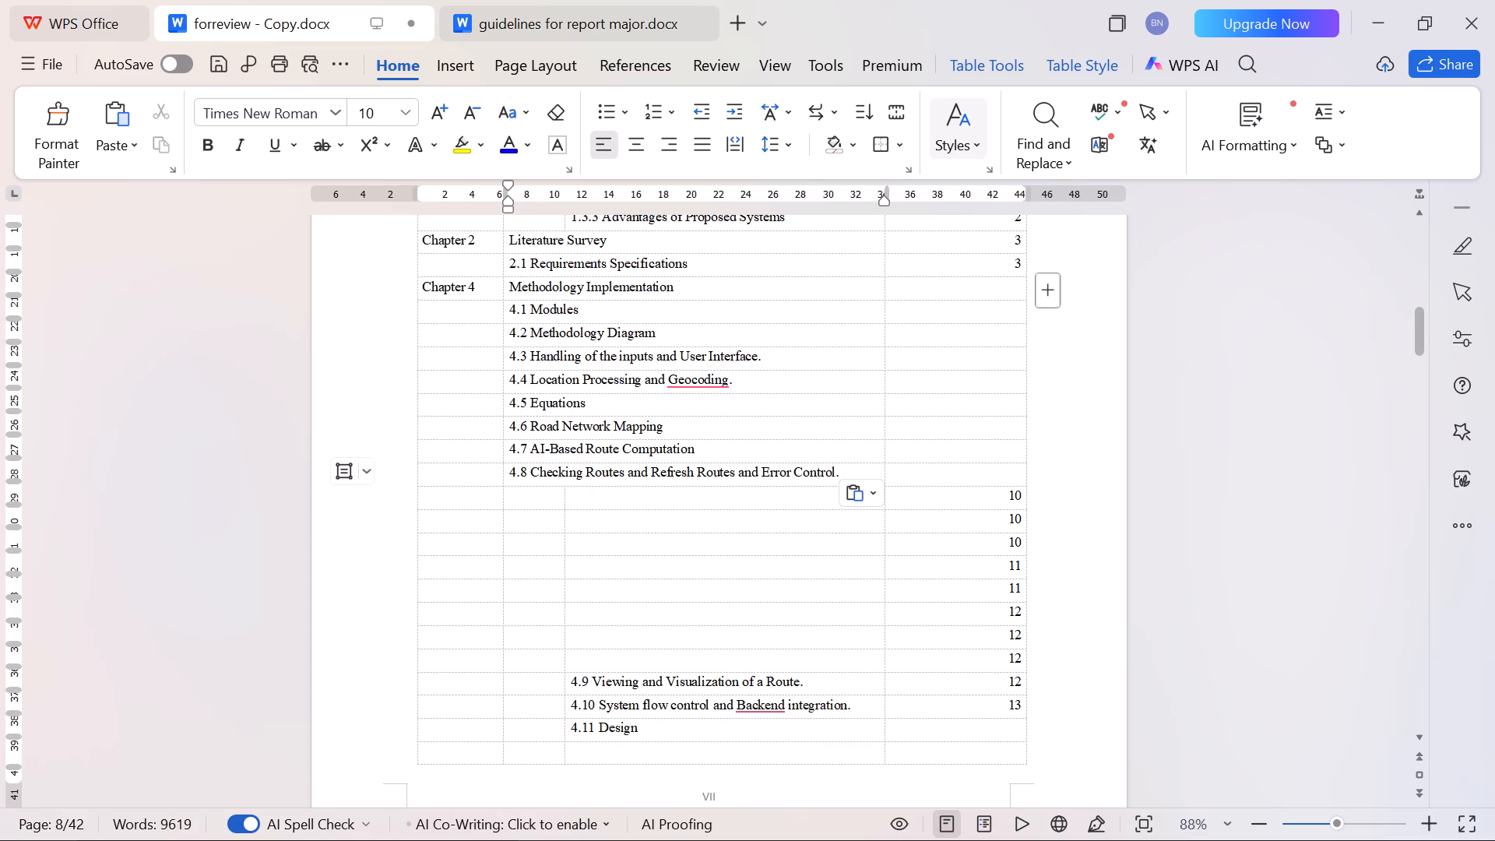
{"action": "left_click_drag", "start_coordinate": [807, 684], "coordinate": [572, 685]}
{"action": "key", "text": "ctrl+x"}
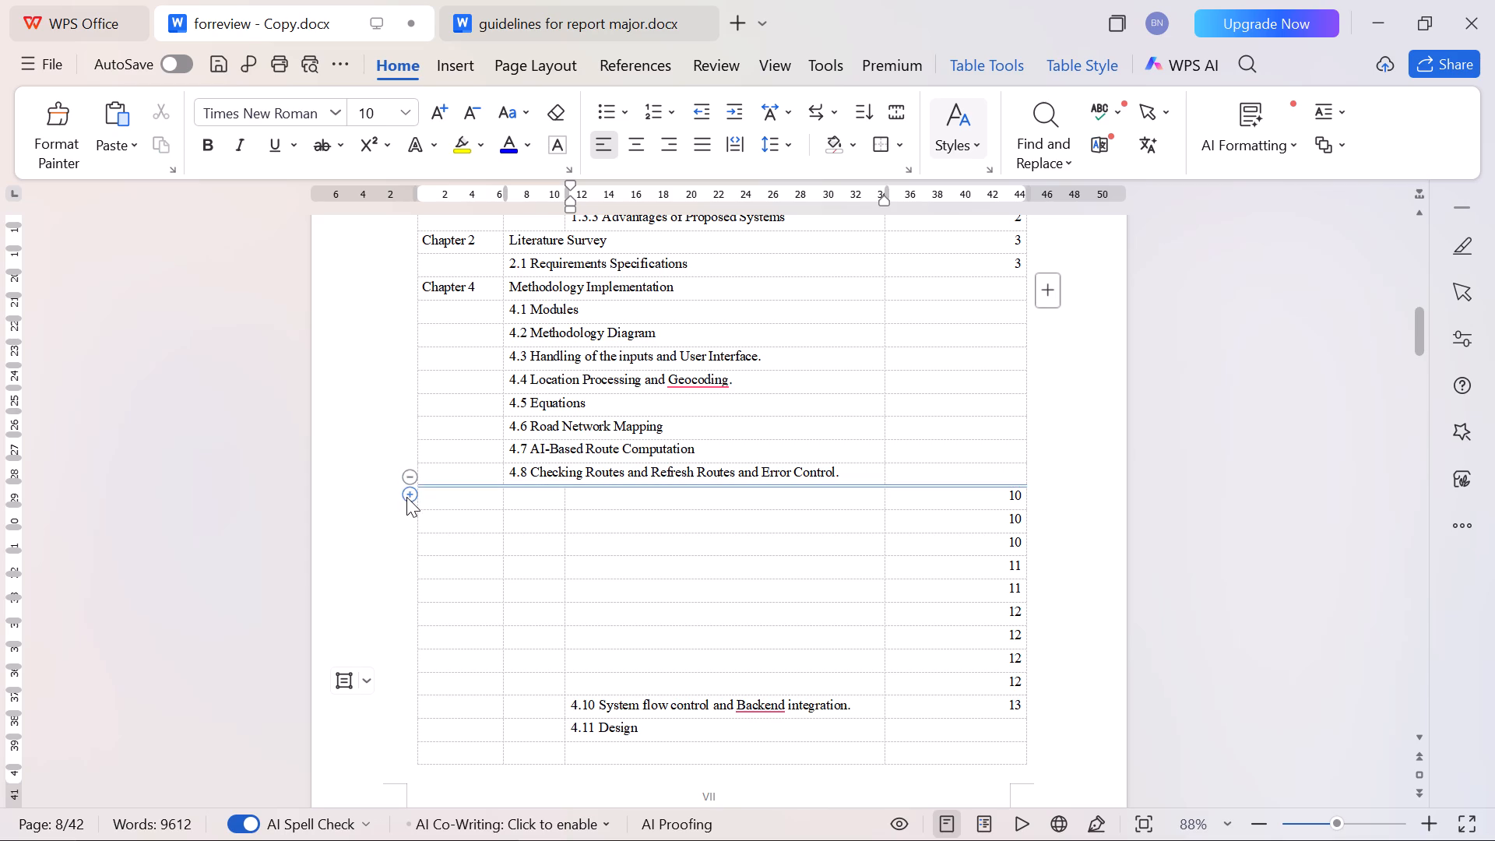
{"action": "left_click", "coordinate": [406, 497]}
{"action": "left_click", "coordinate": [526, 496]}
{"action": "key", "text": "ctrl+v"}
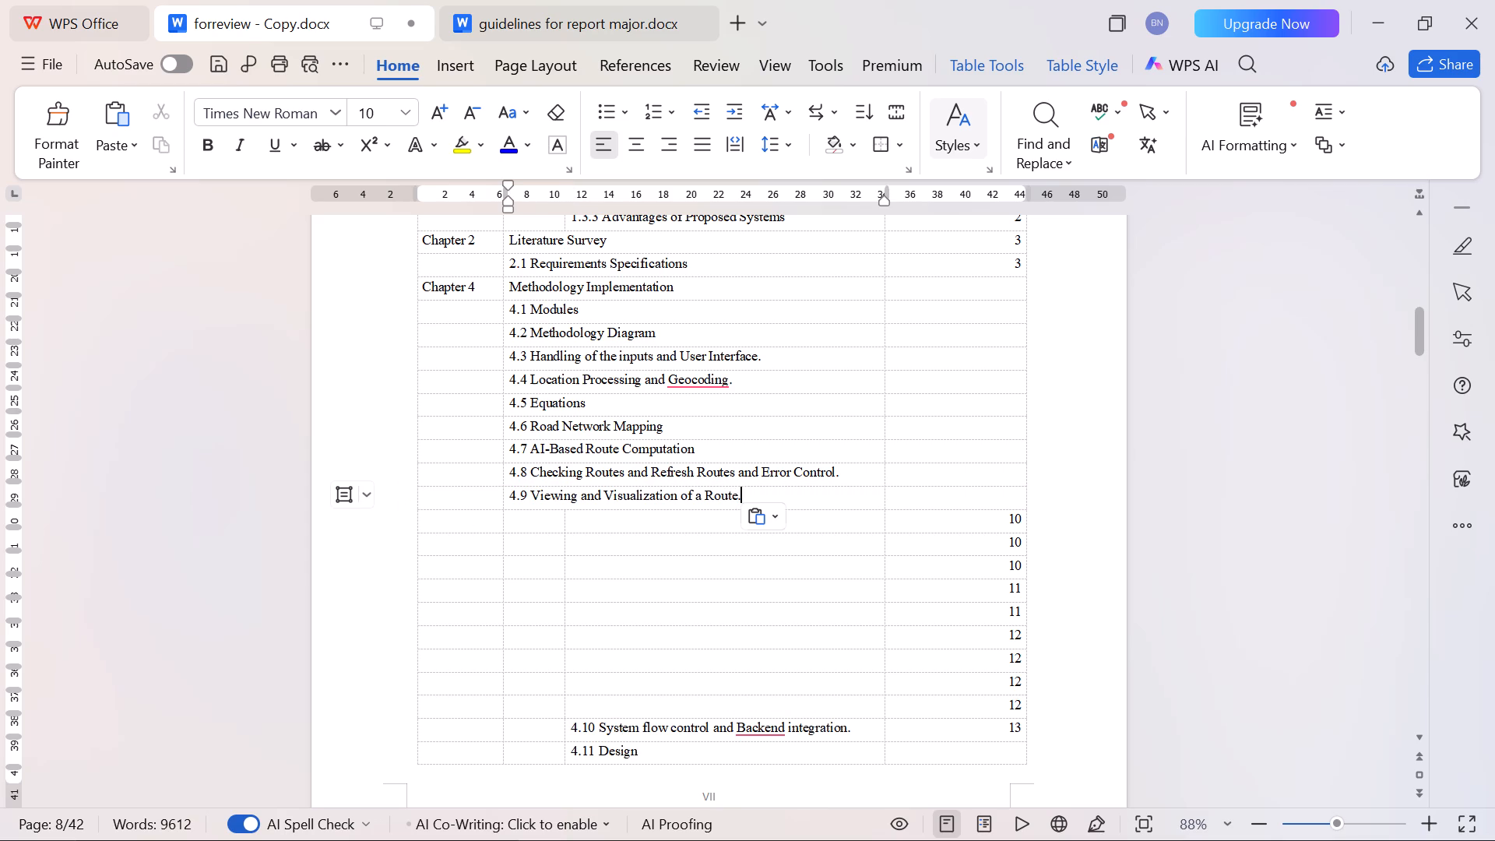
Move "4.10 System flow control and Backend integration." into the wide title cell of a new row below the 4.9 entry.
{"action": "left_click_drag", "start_coordinate": [856, 727], "coordinate": [785, 730]}
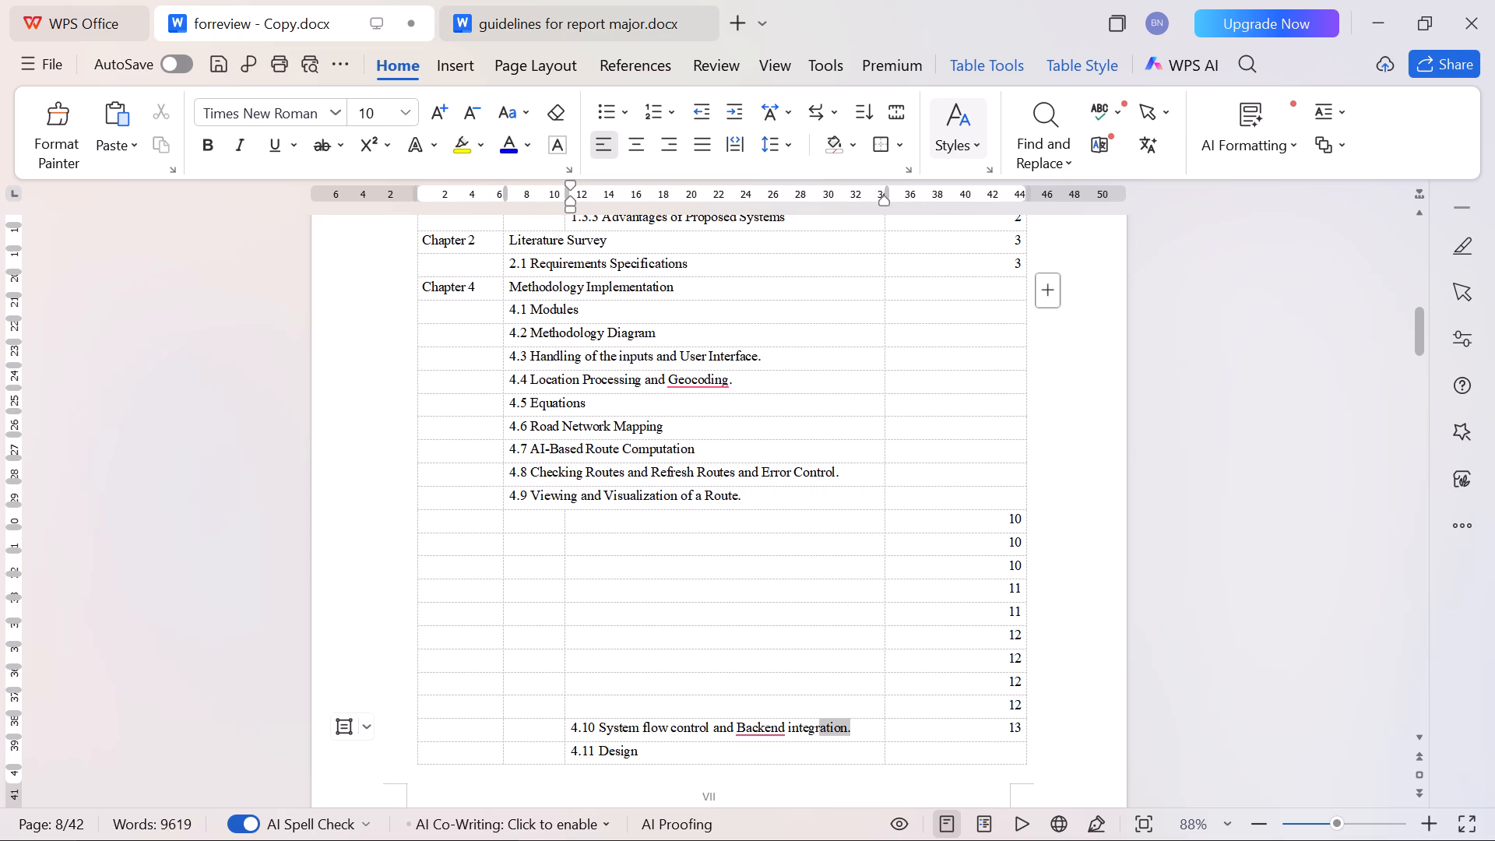
{"action": "left_click_drag", "start_coordinate": [785, 730], "coordinate": [572, 731]}
{"action": "key", "text": "ctrl+x"}
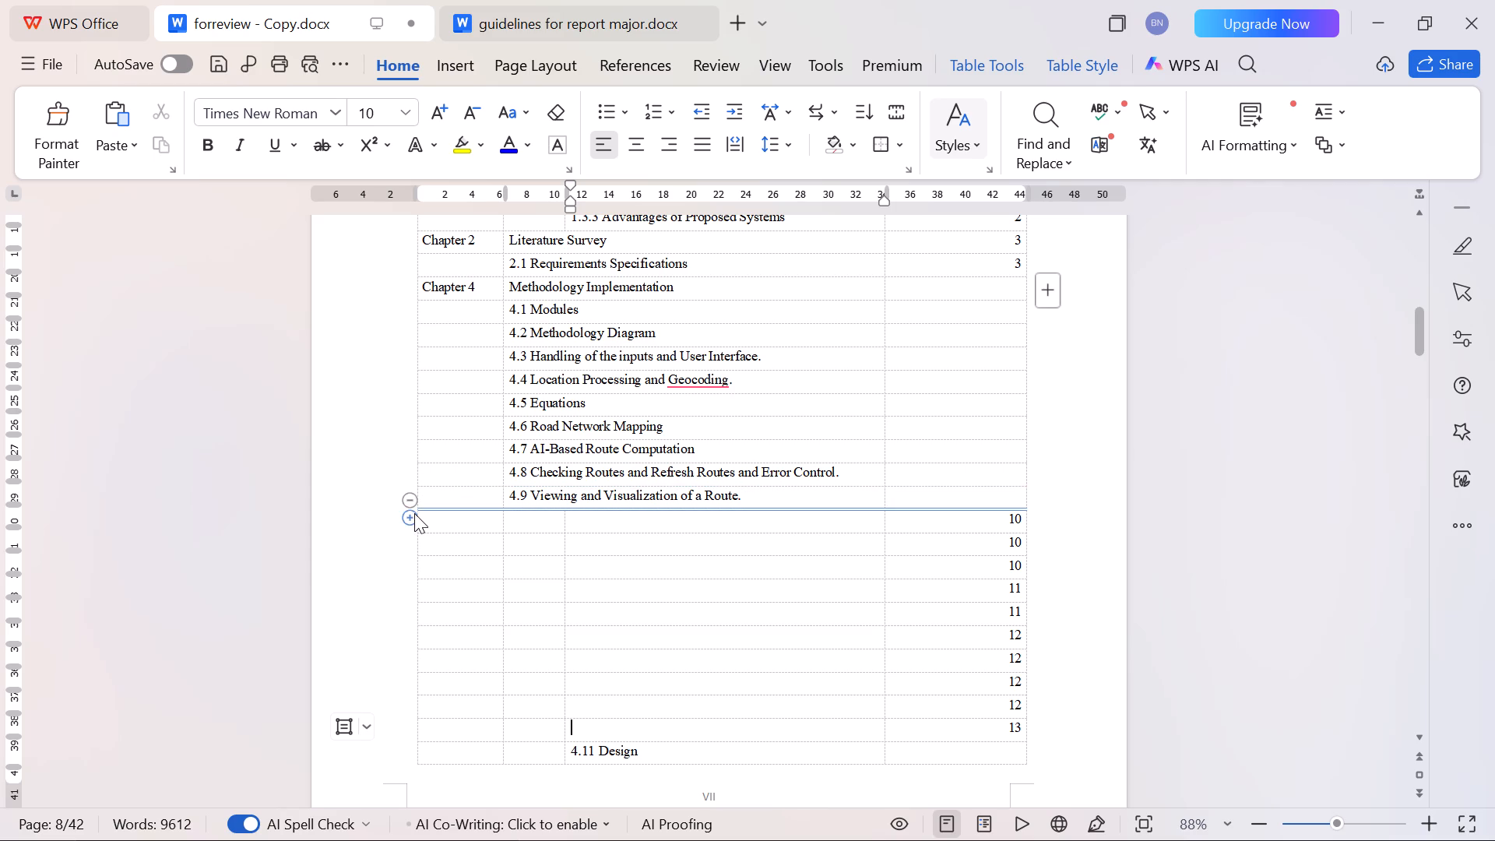
{"action": "left_click", "coordinate": [414, 513]}
{"action": "left_click", "coordinate": [539, 513]}
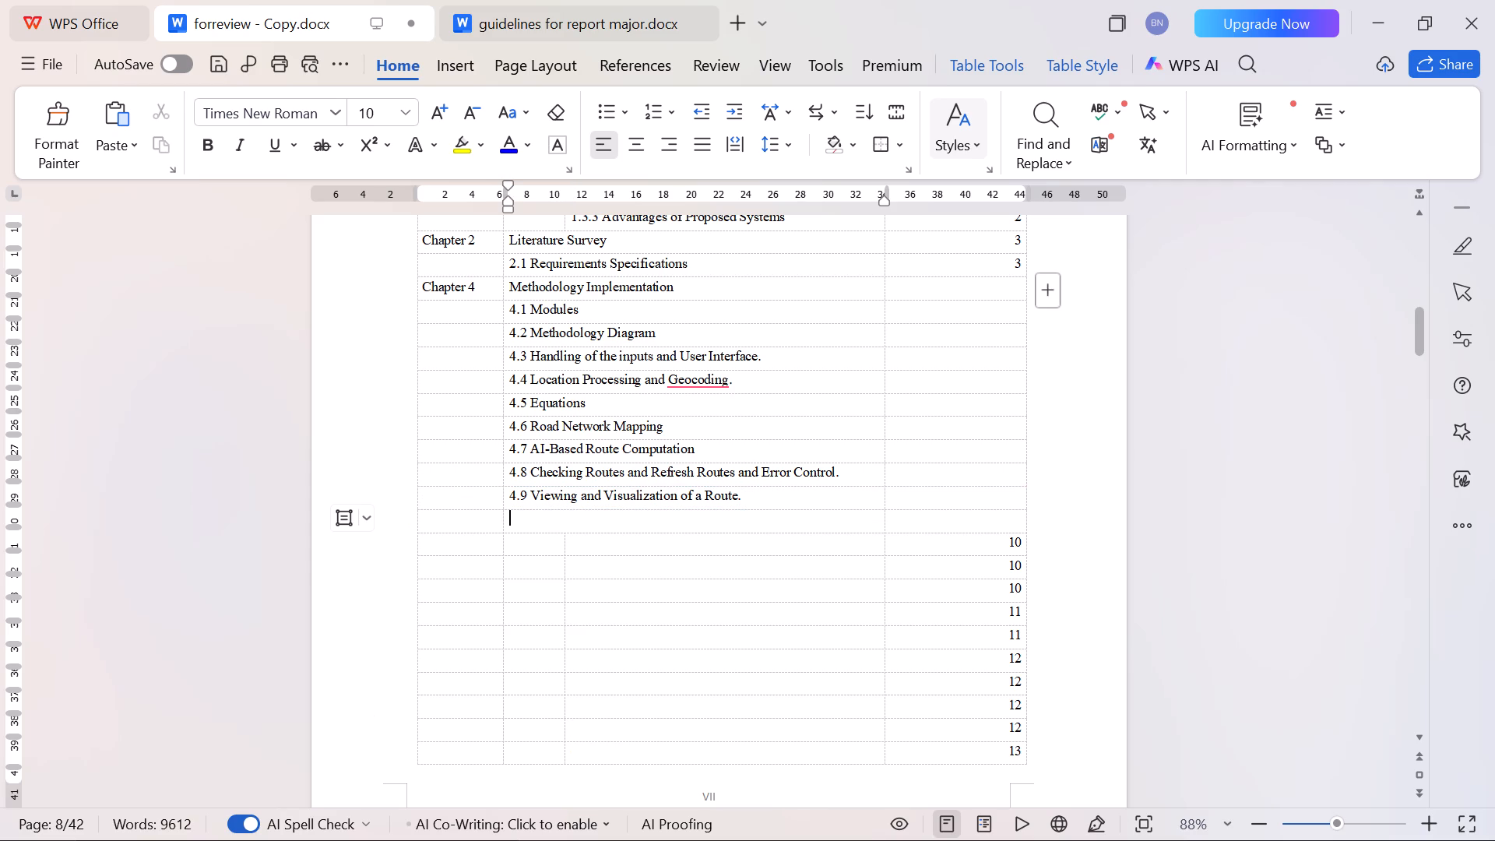
{"action": "key", "text": "ctrl+v"}
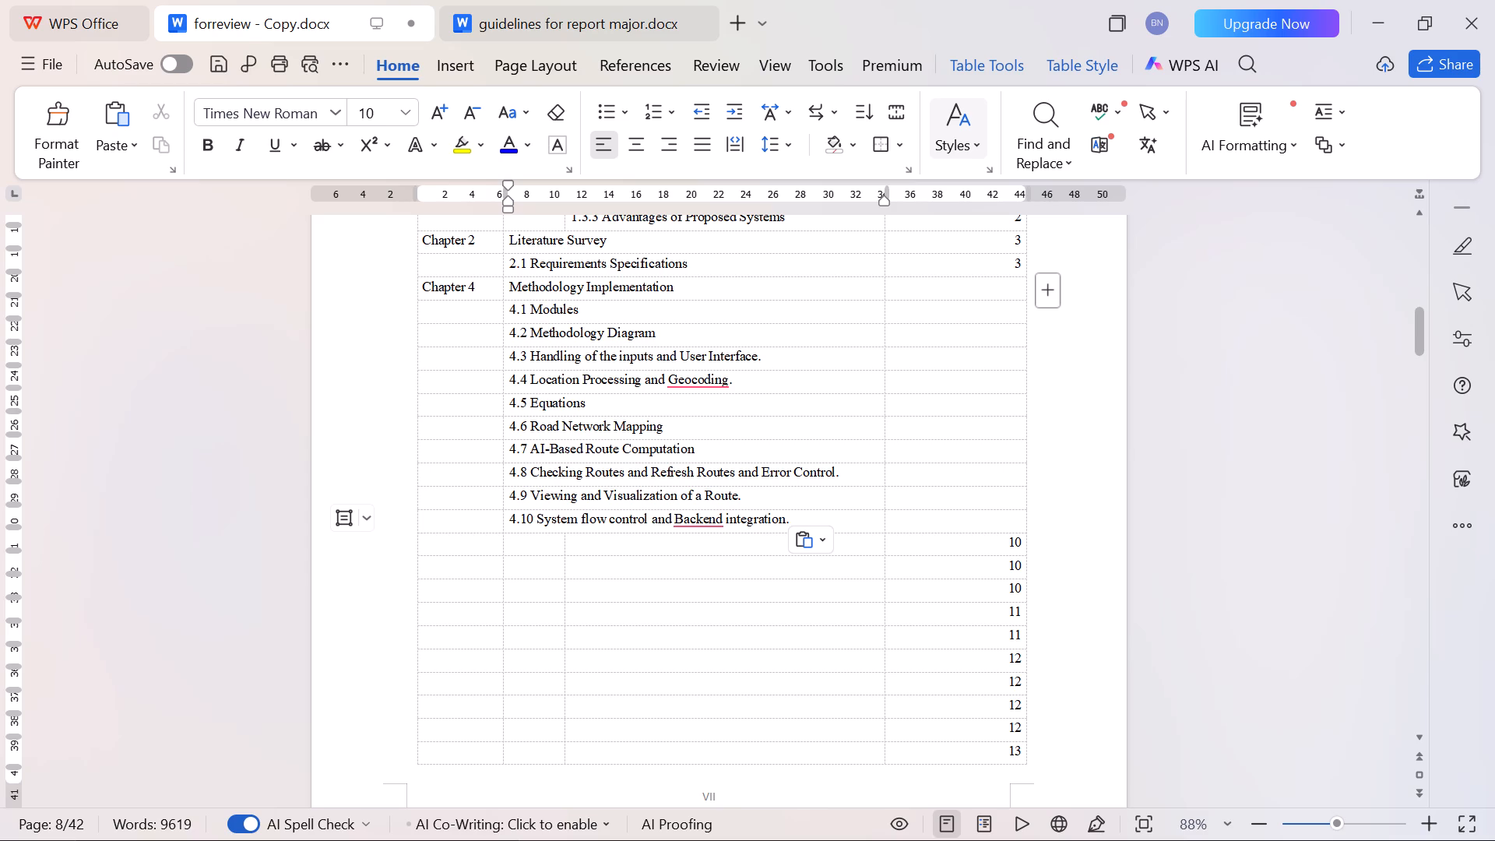
Move "4.11 Design" from the following page into the wide title cell of a new row below the 4.10 entry.
{"action": "scroll", "coordinate": [748, 617], "scroll_direction": "down", "scroll_amount": 7}
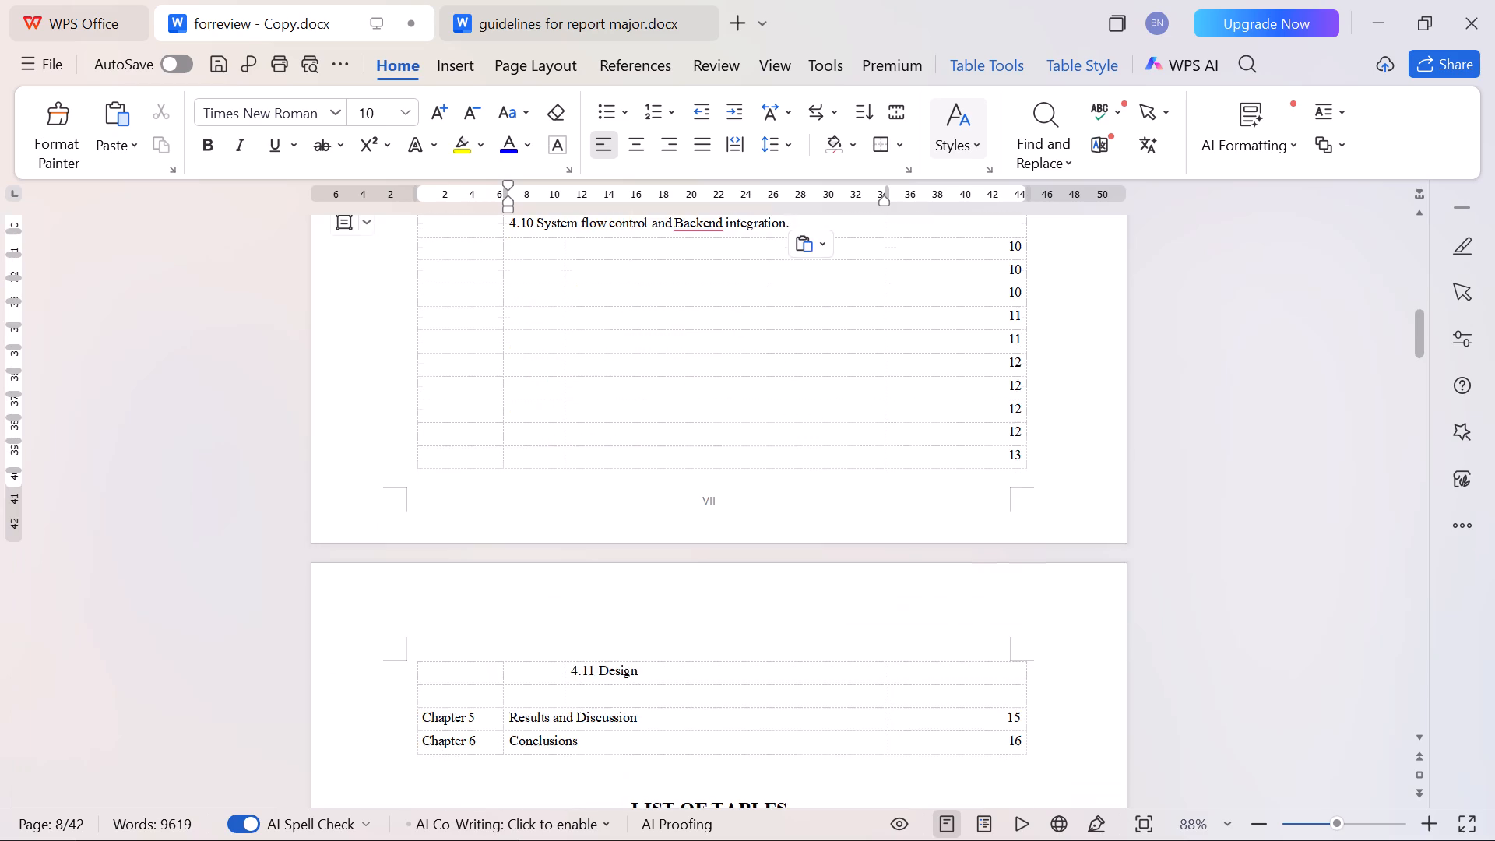
{"action": "left_click_drag", "start_coordinate": [674, 555], "coordinate": [569, 559]}
{"action": "key", "text": "ctrl+x"}
{"action": "scroll", "coordinate": [576, 539], "scroll_direction": "up", "scroll_amount": 6}
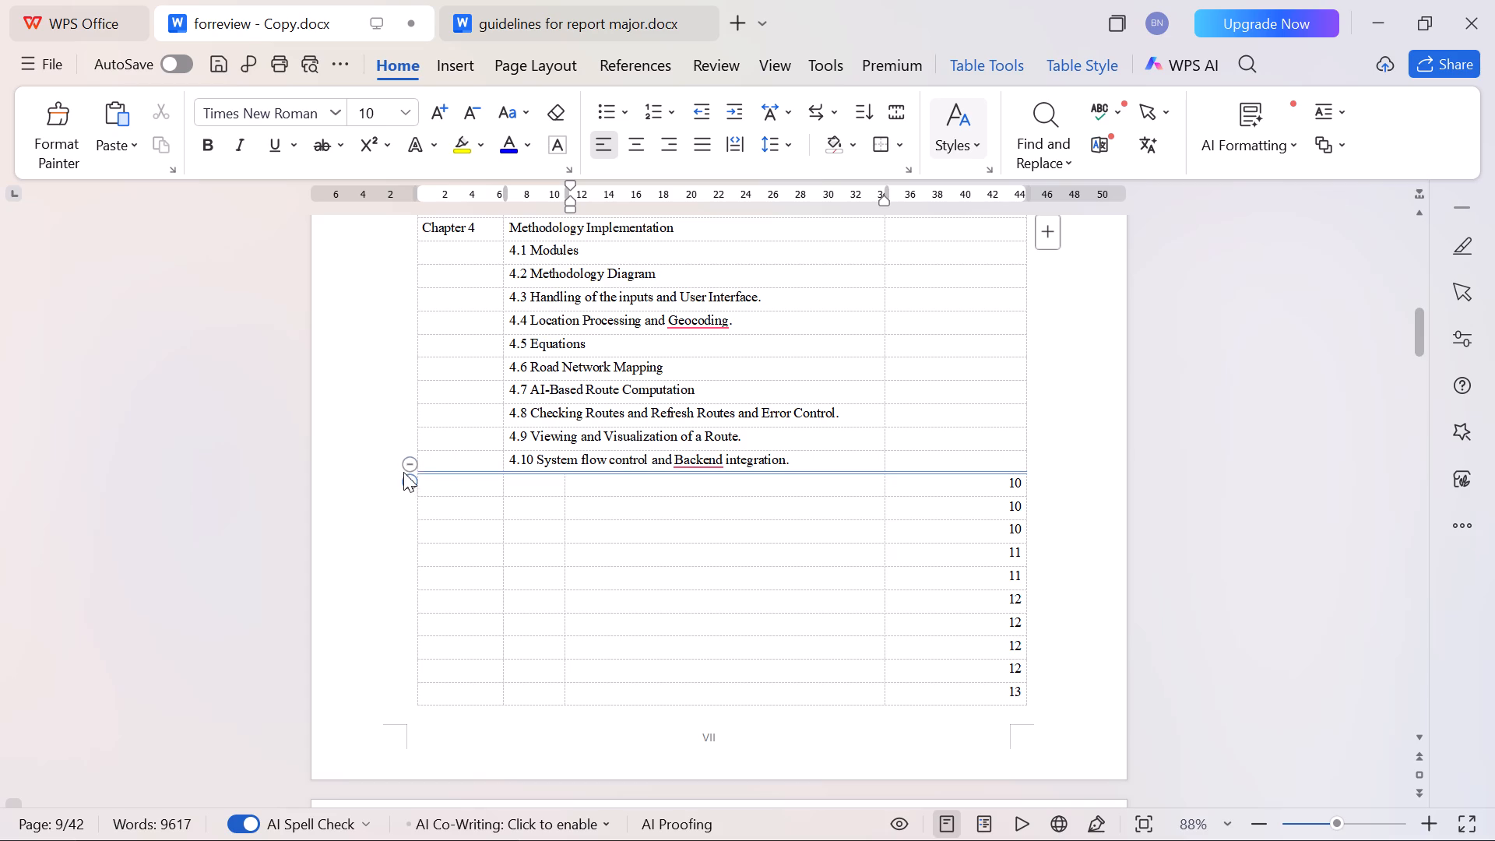
{"action": "left_click", "coordinate": [408, 480]}
{"action": "left_click", "coordinate": [532, 482]}
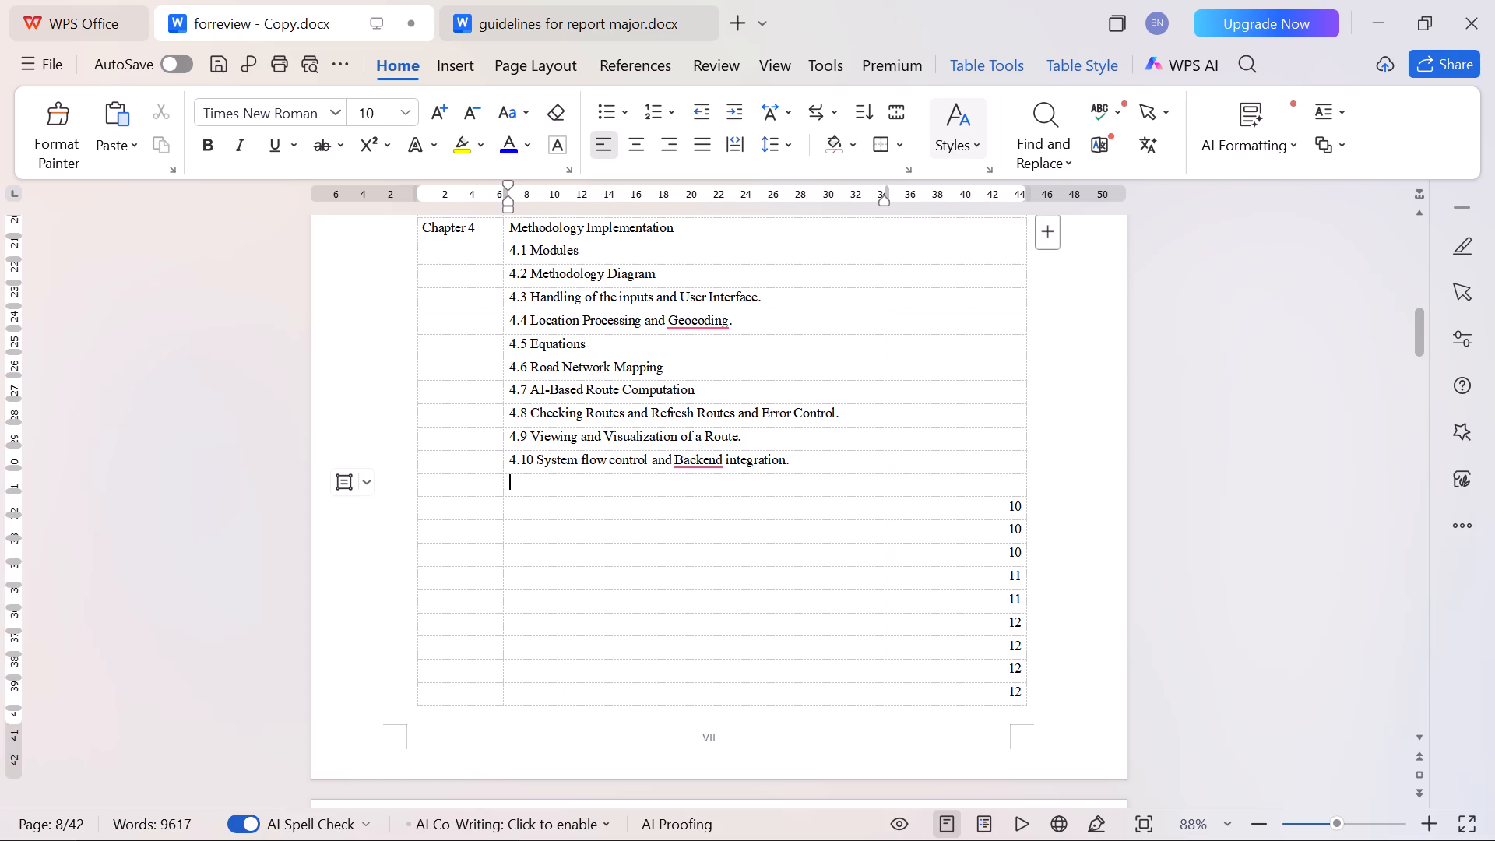
{"action": "key", "text": "ctrl+v"}
Widen the narrow indent column of the Contents table slightly and place the cursor in the empty title cell below "4.11 Design".
{"action": "left_click_drag", "start_coordinate": [565, 513], "coordinate": [579, 518]}
{"action": "scroll", "coordinate": [691, 547], "scroll_direction": "up", "scroll_amount": 5}
{"action": "scroll", "coordinate": [691, 547], "scroll_direction": "down", "scroll_amount": 5}
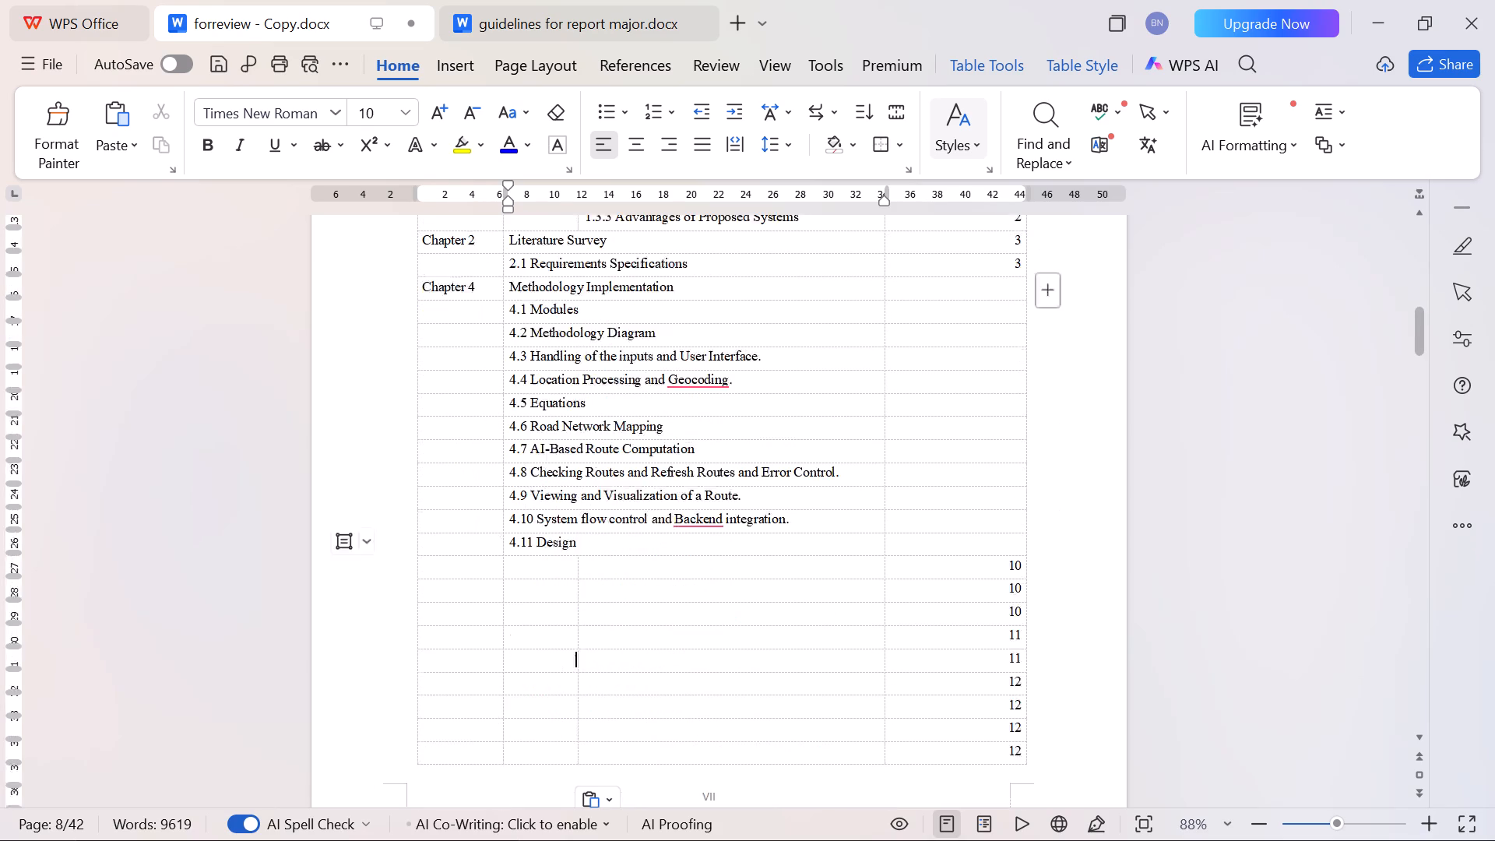
{"action": "left_click", "coordinate": [667, 516]}
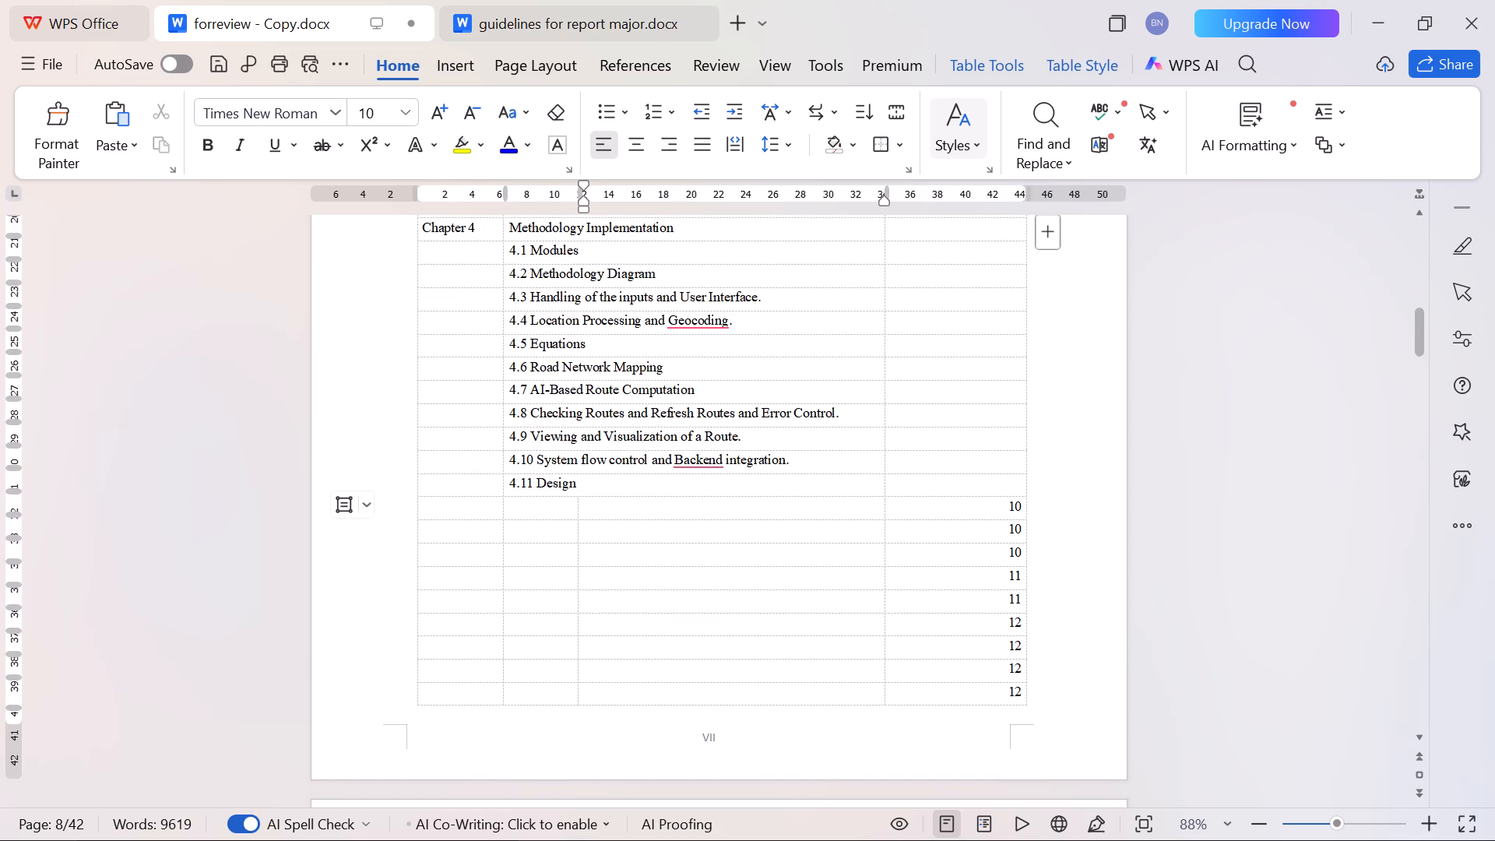
Delete the three leftover untitled rows above the Chapter 5 row of the Contents table.
{"action": "scroll", "coordinate": [667, 516], "scroll_direction": "up", "scroll_amount": 2}
{"action": "scroll", "coordinate": [667, 516], "scroll_direction": "down", "scroll_amount": 10}
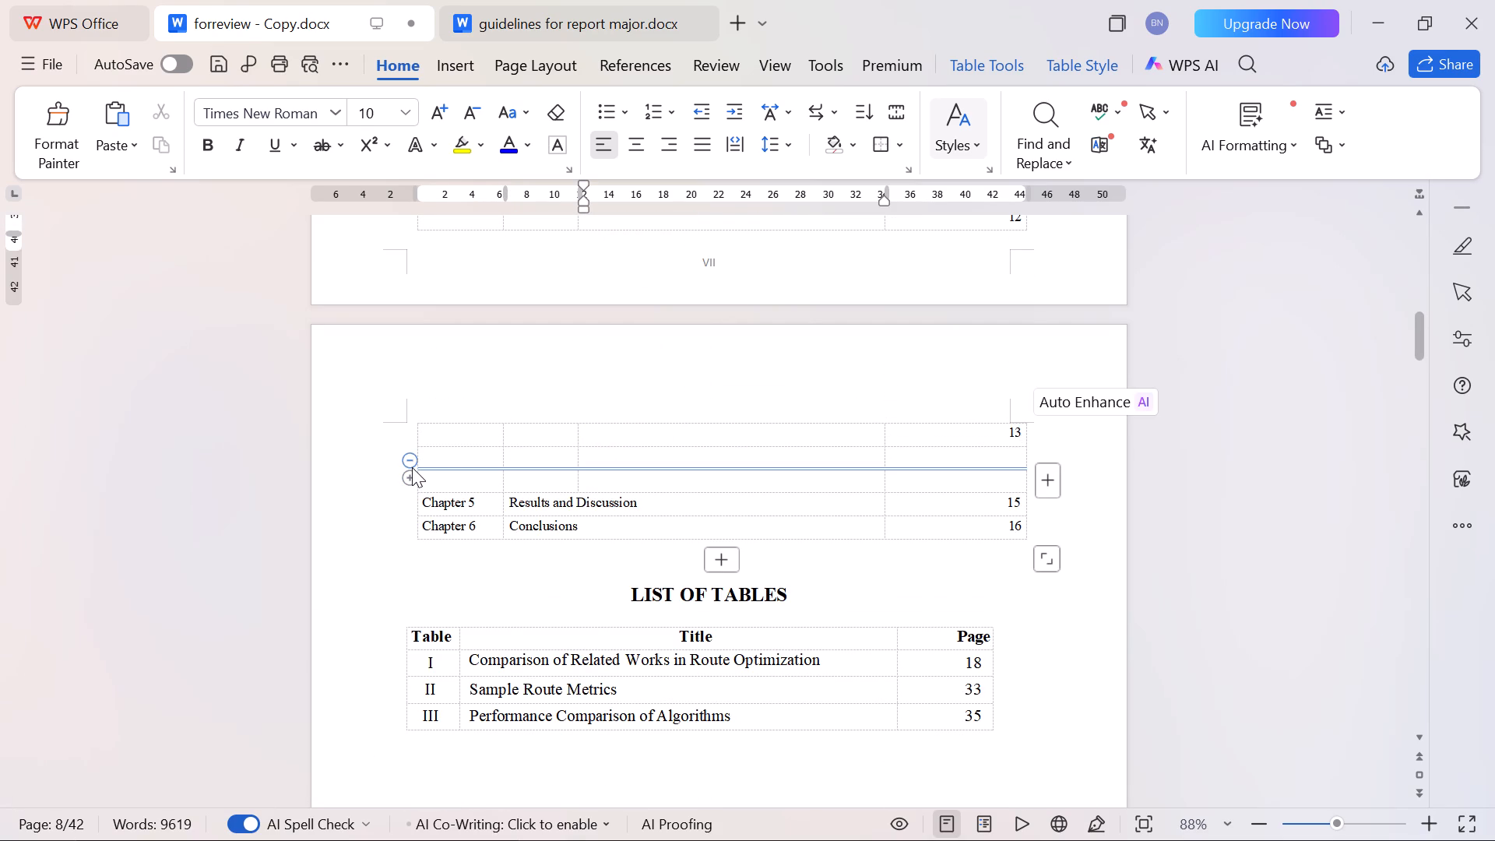
{"action": "left_click", "coordinate": [412, 466]}
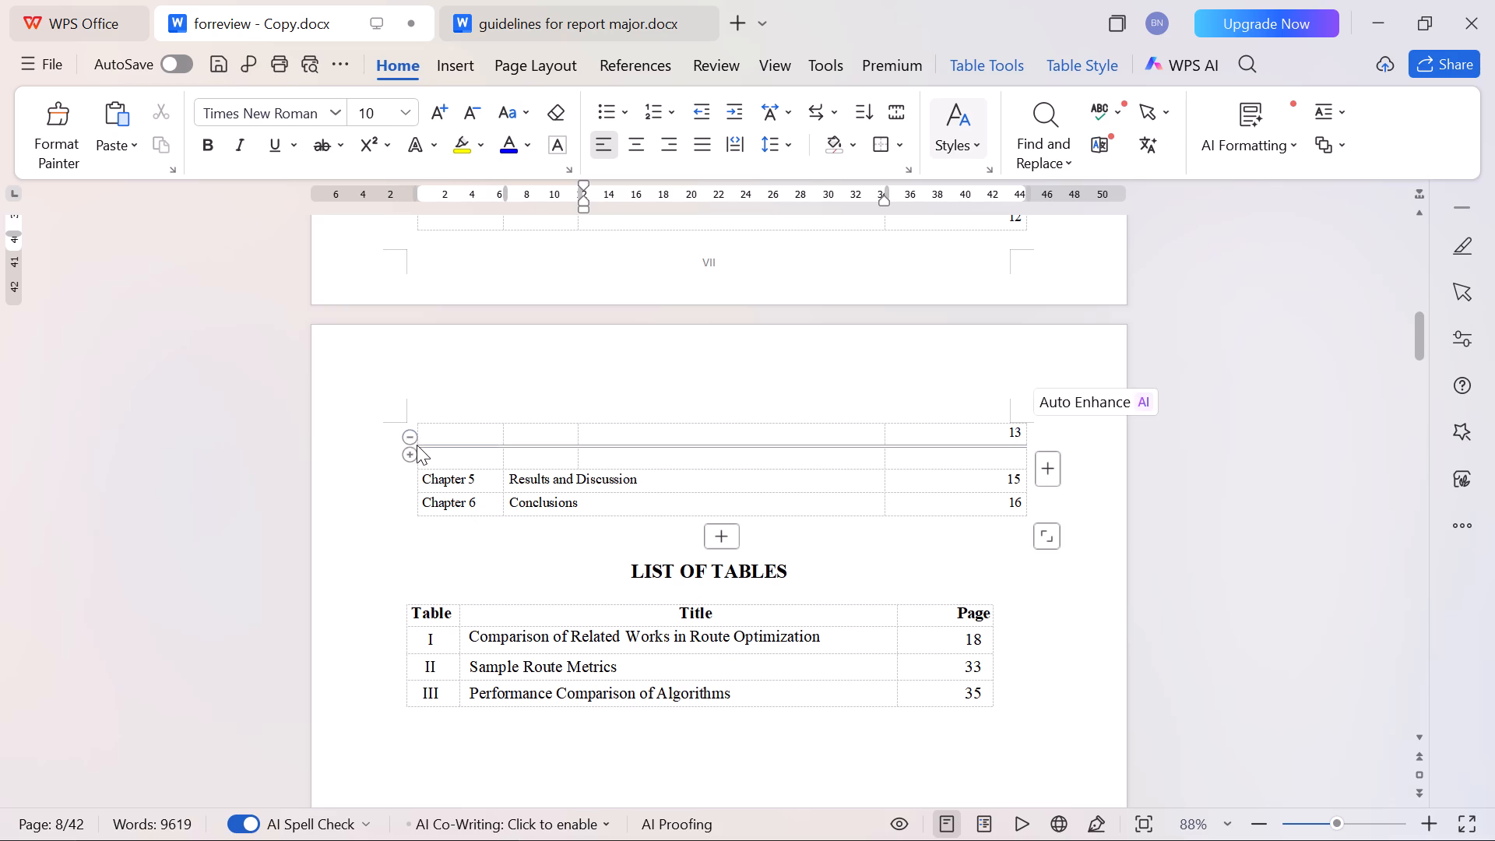
{"action": "left_click", "coordinate": [413, 440]}
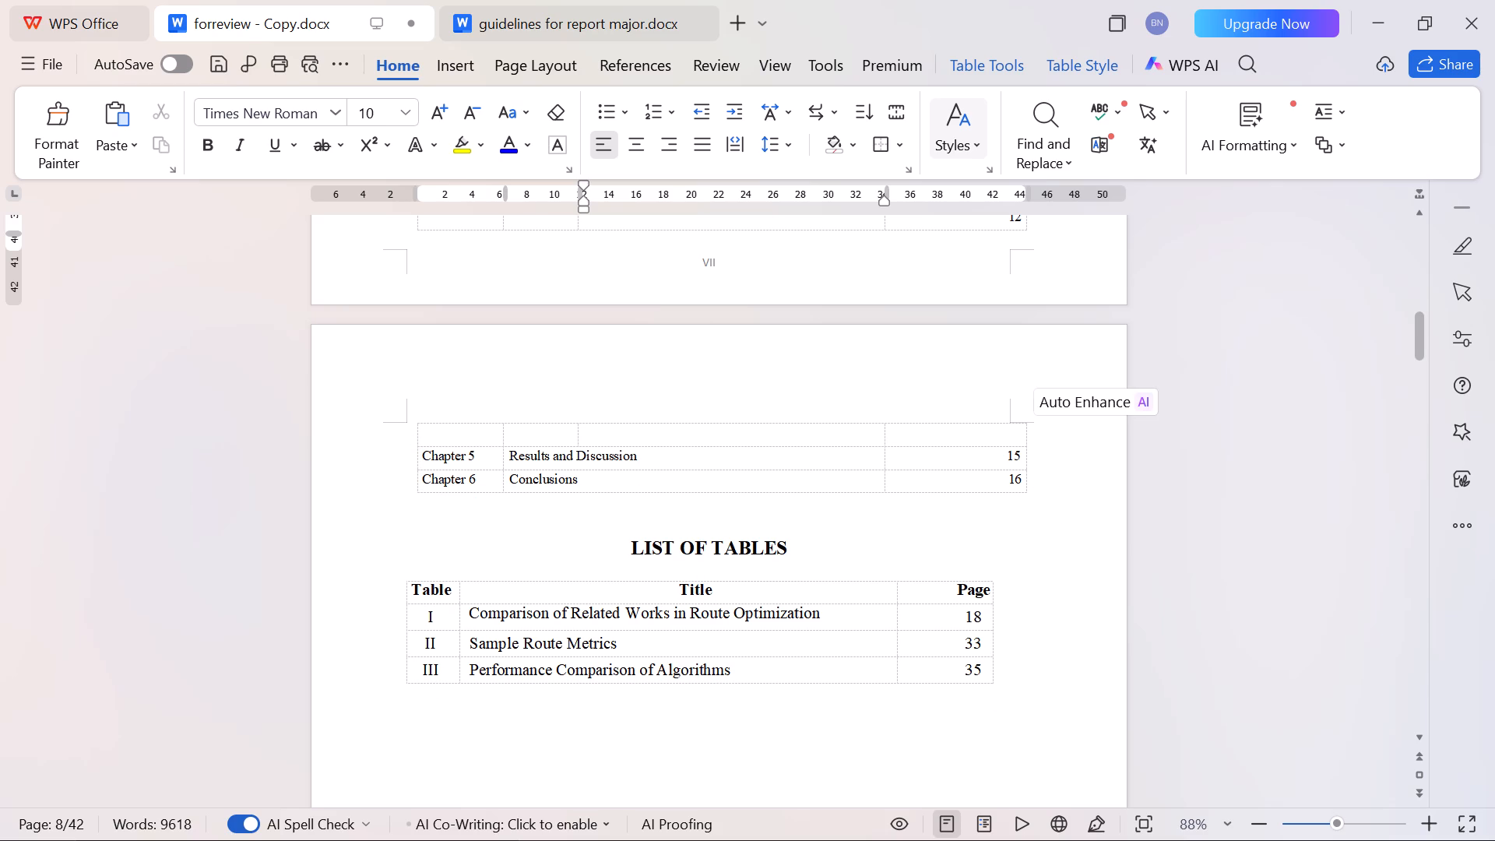
{"action": "scroll", "coordinate": [421, 403], "scroll_direction": "up", "scroll_amount": 2}
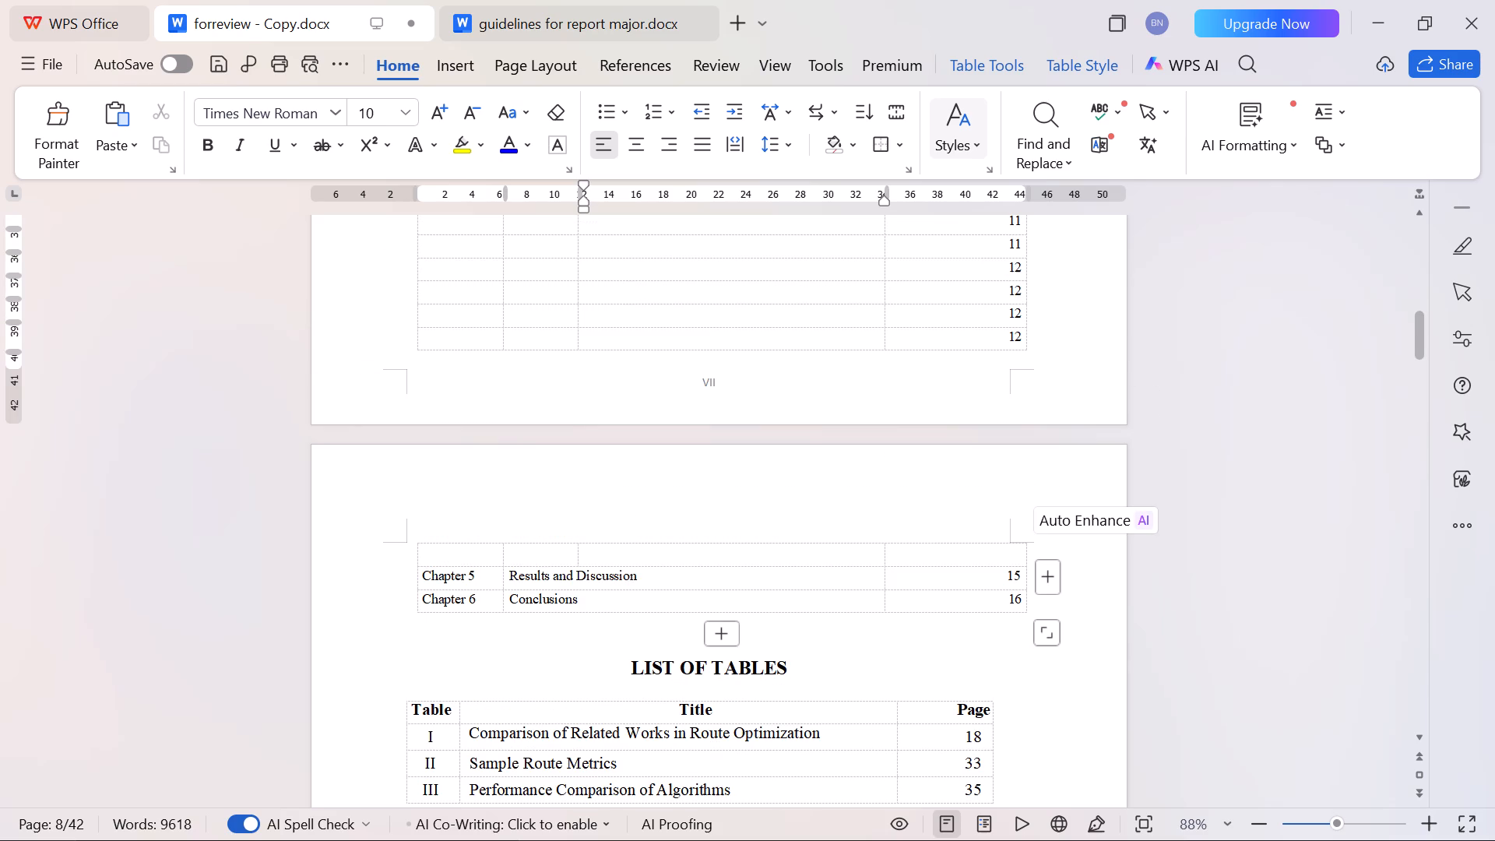
{"action": "left_click", "coordinate": [412, 534]}
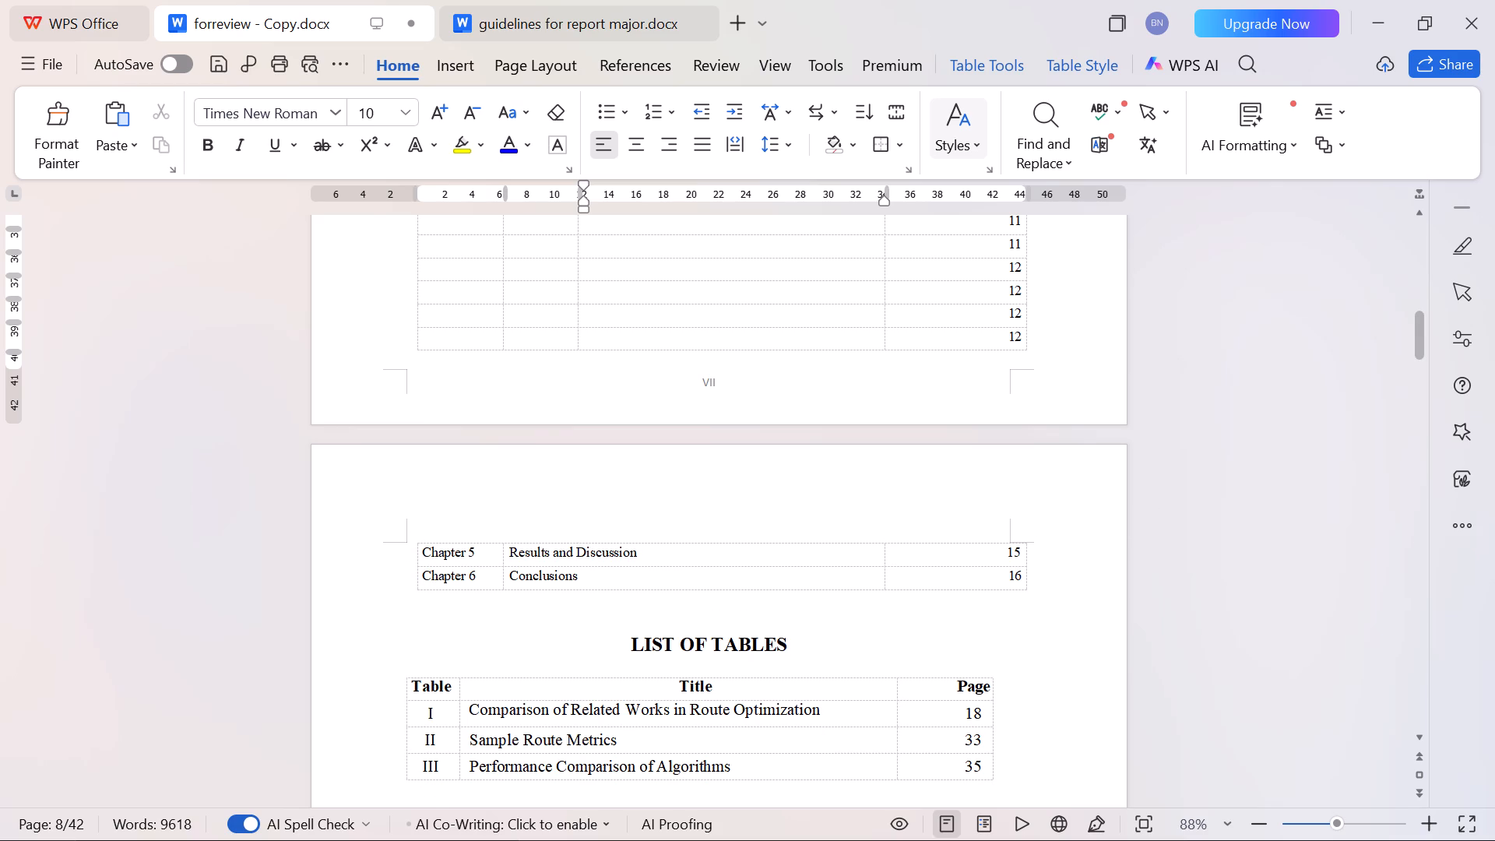
Enter the subsection numbers 4.11.1, 4.11.2, 4.11.3, 4.11.4 and 4.11.5 in consecutive title cells below "4.11 Design" in the Contents table.
{"action": "scroll", "coordinate": [540, 460], "scroll_direction": "up", "scroll_amount": 2}
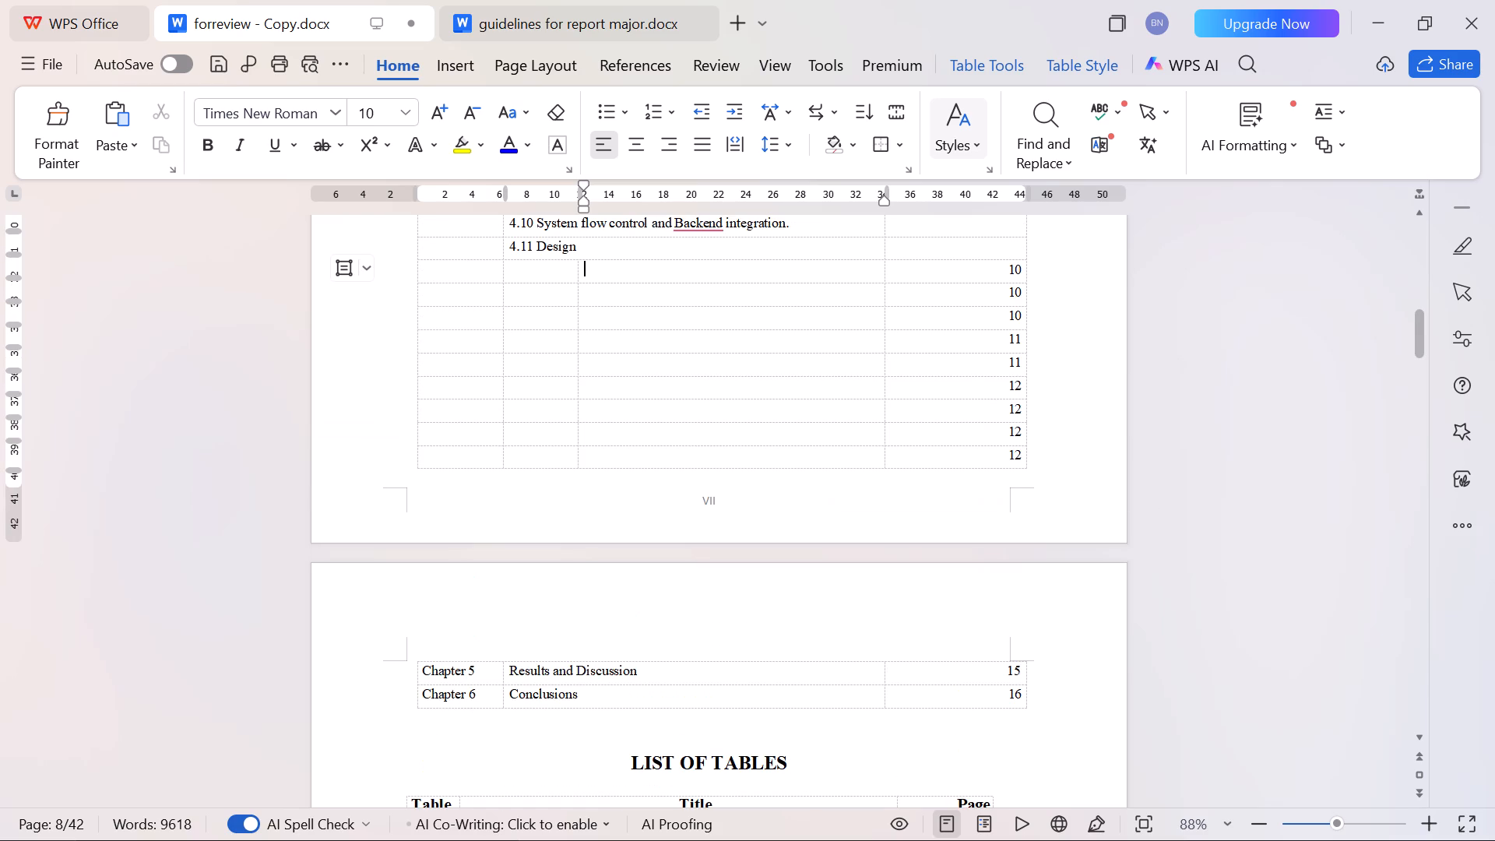
{"action": "type", "text": "4.11.1"}
{"action": "key", "text": "space"}
{"action": "key", "text": "Down"}
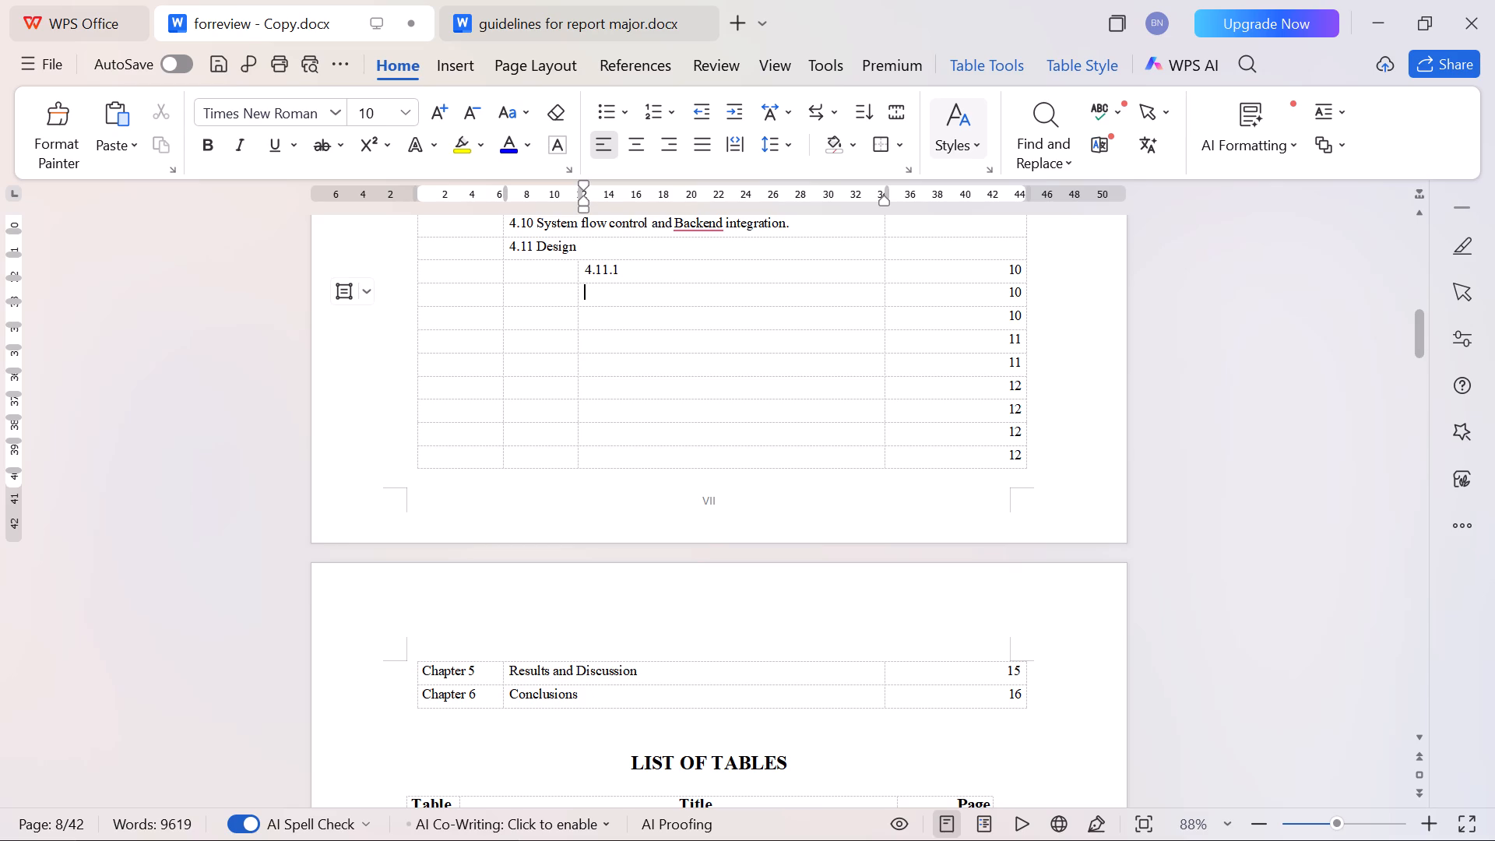
{"action": "type", "text": "4.11.2"}
{"action": "key", "text": "Down"}
{"action": "type", "text": "4.11.3"}
{"action": "key", "text": "Down"}
{"action": "type", "text": "4.11.4"}
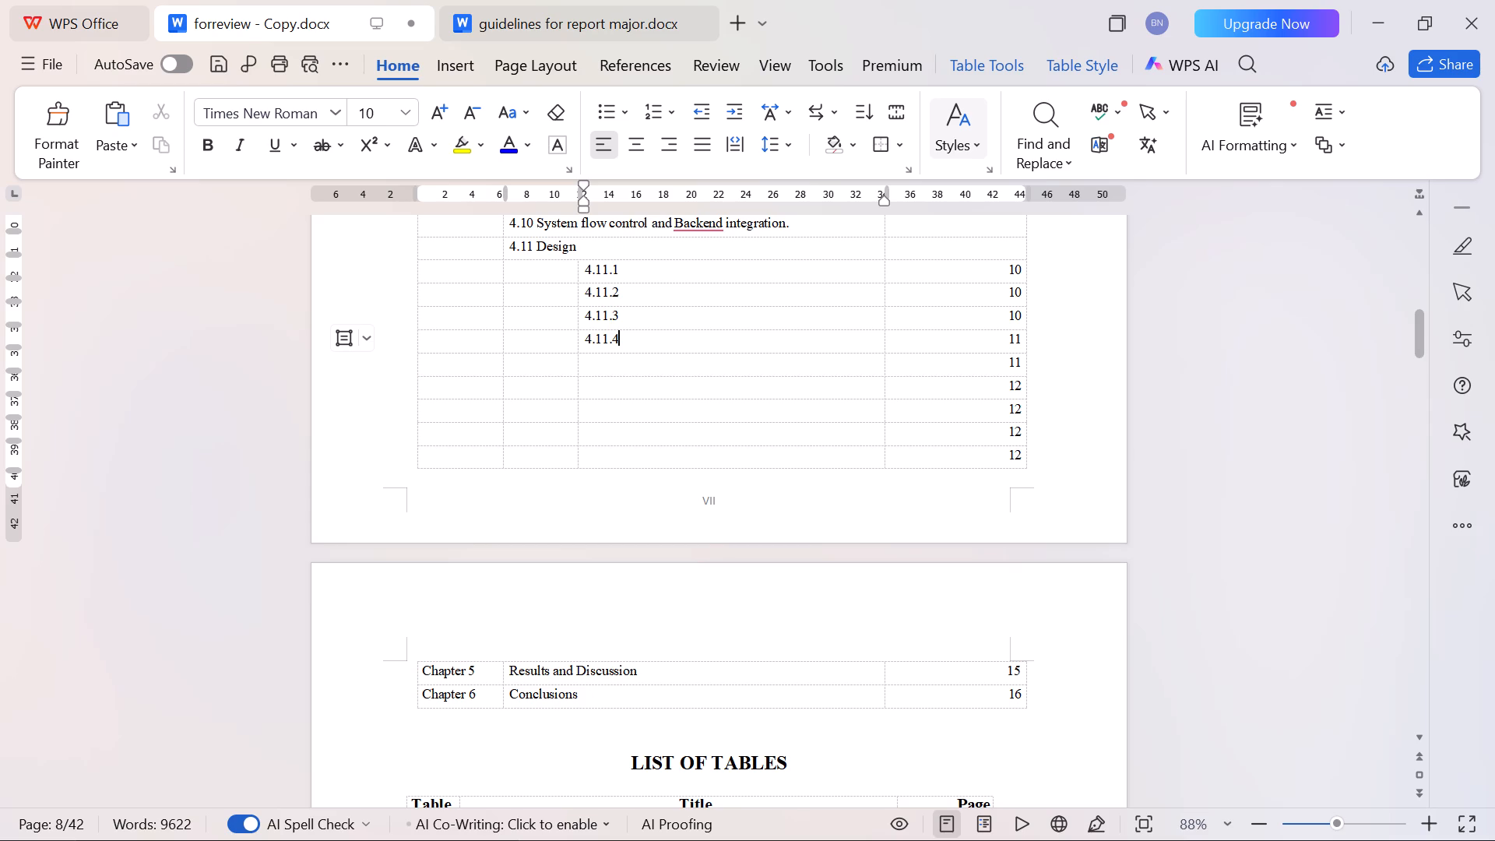
{"action": "left_click", "coordinate": [656, 368]}
{"action": "type", "text": "4.11."}
{"action": "key", "text": "5"}
Look through the report body into Chapter 4 for the section headings leading to the 4.11 Design subsections.
{"action": "scroll", "coordinate": [1250, 413], "scroll_direction": "down", "scroll_amount": 20}
{"action": "scroll", "coordinate": [1250, 413], "scroll_direction": "down", "scroll_amount": 3}
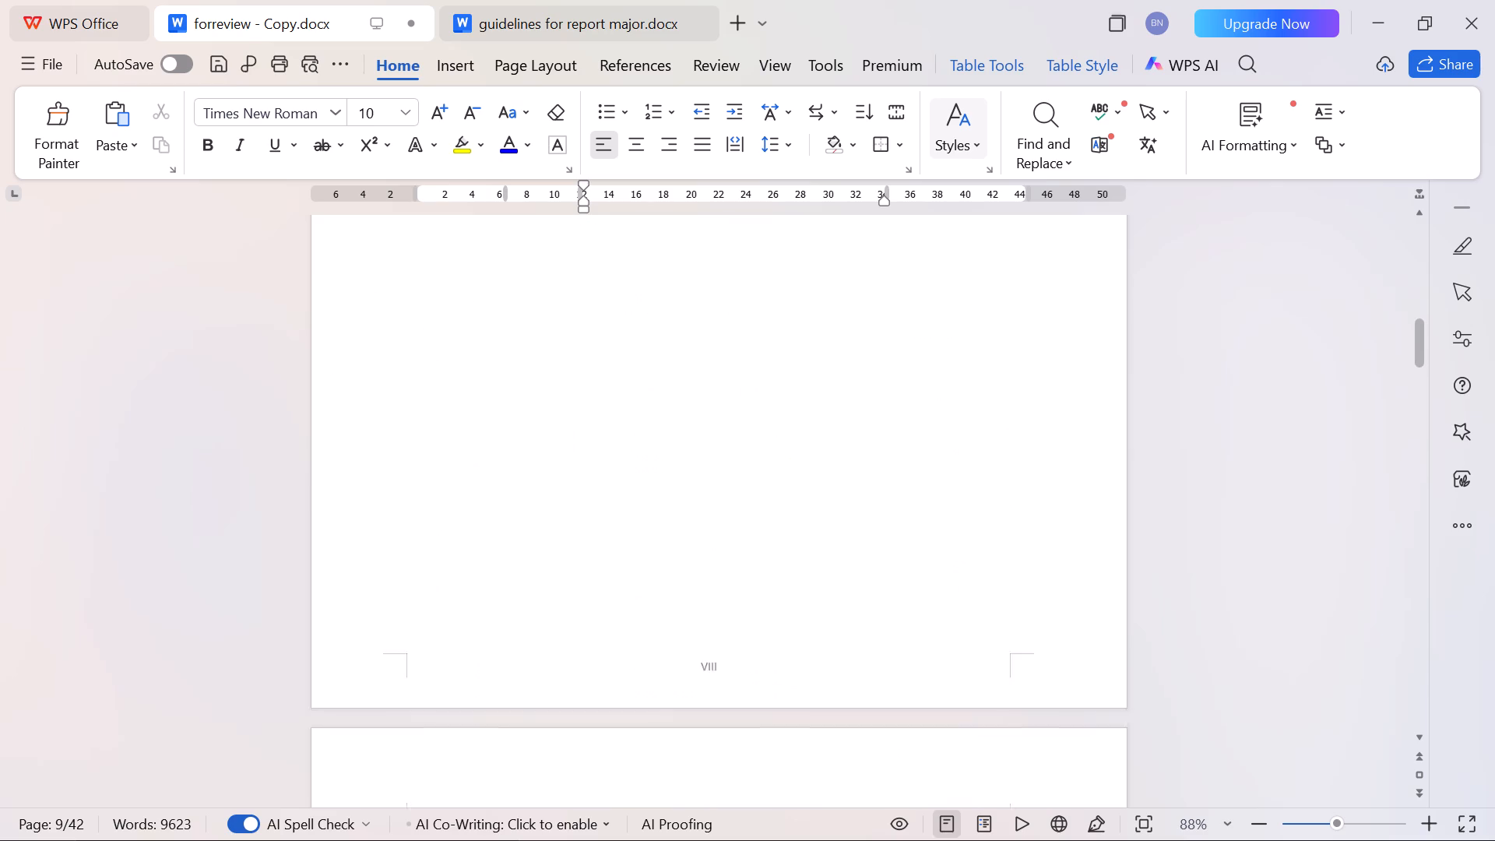
{"action": "scroll", "coordinate": [1205, 470], "scroll_direction": "down", "scroll_amount": 20}
{"action": "scroll", "coordinate": [1205, 470], "scroll_direction": "down", "scroll_amount": 20}
{"action": "scroll", "coordinate": [1205, 470], "scroll_direction": "down", "scroll_amount": 8}
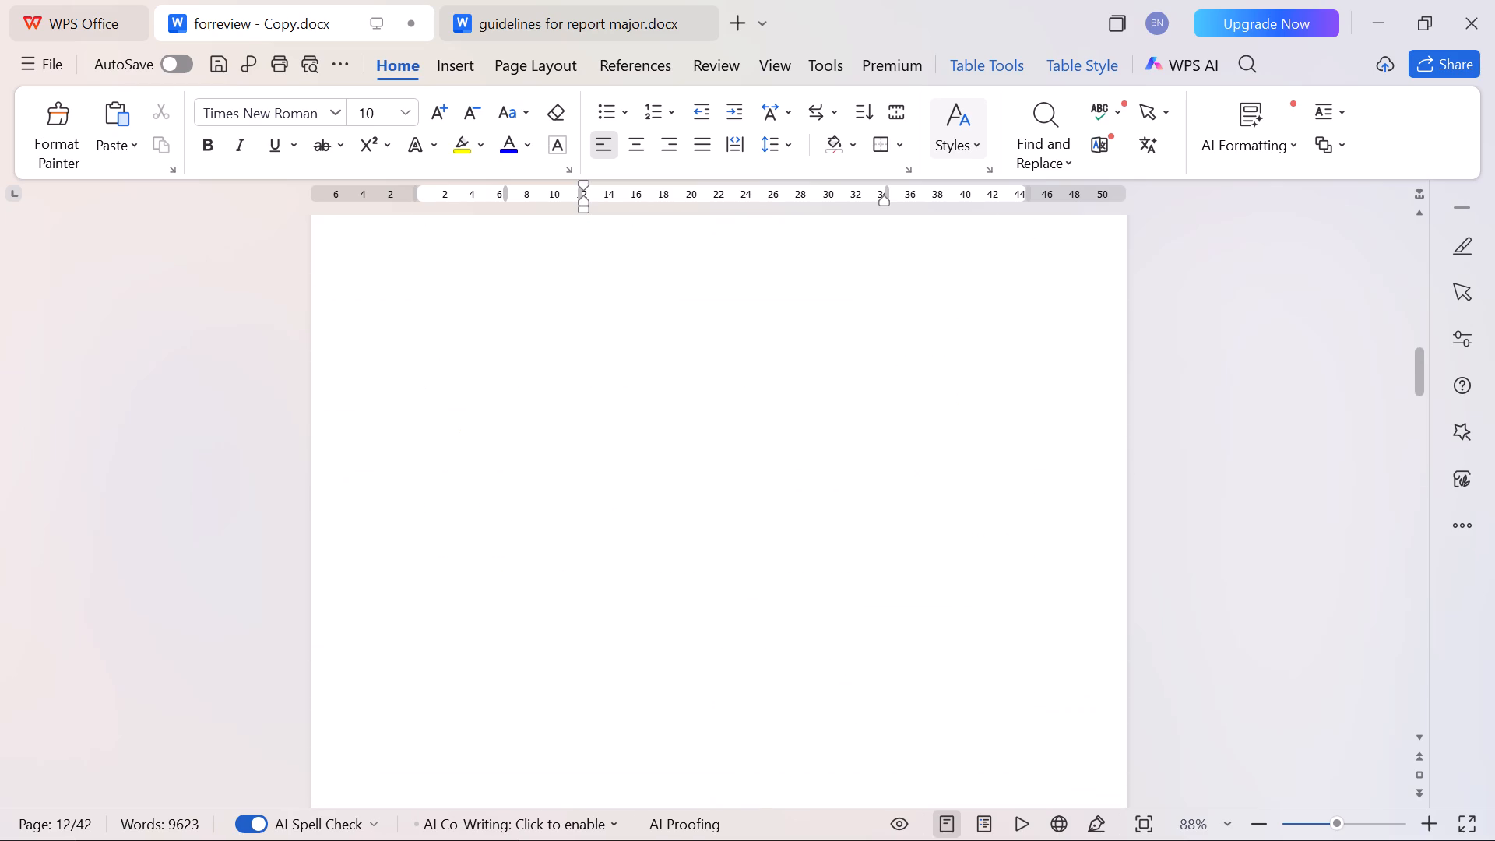
{"action": "scroll", "coordinate": [1151, 527], "scroll_direction": "down", "scroll_amount": 9}
{"action": "scroll", "coordinate": [1151, 527], "scroll_direction": "down", "scroll_amount": 20}
{"action": "scroll", "coordinate": [1151, 527], "scroll_direction": "down", "scroll_amount": 5}
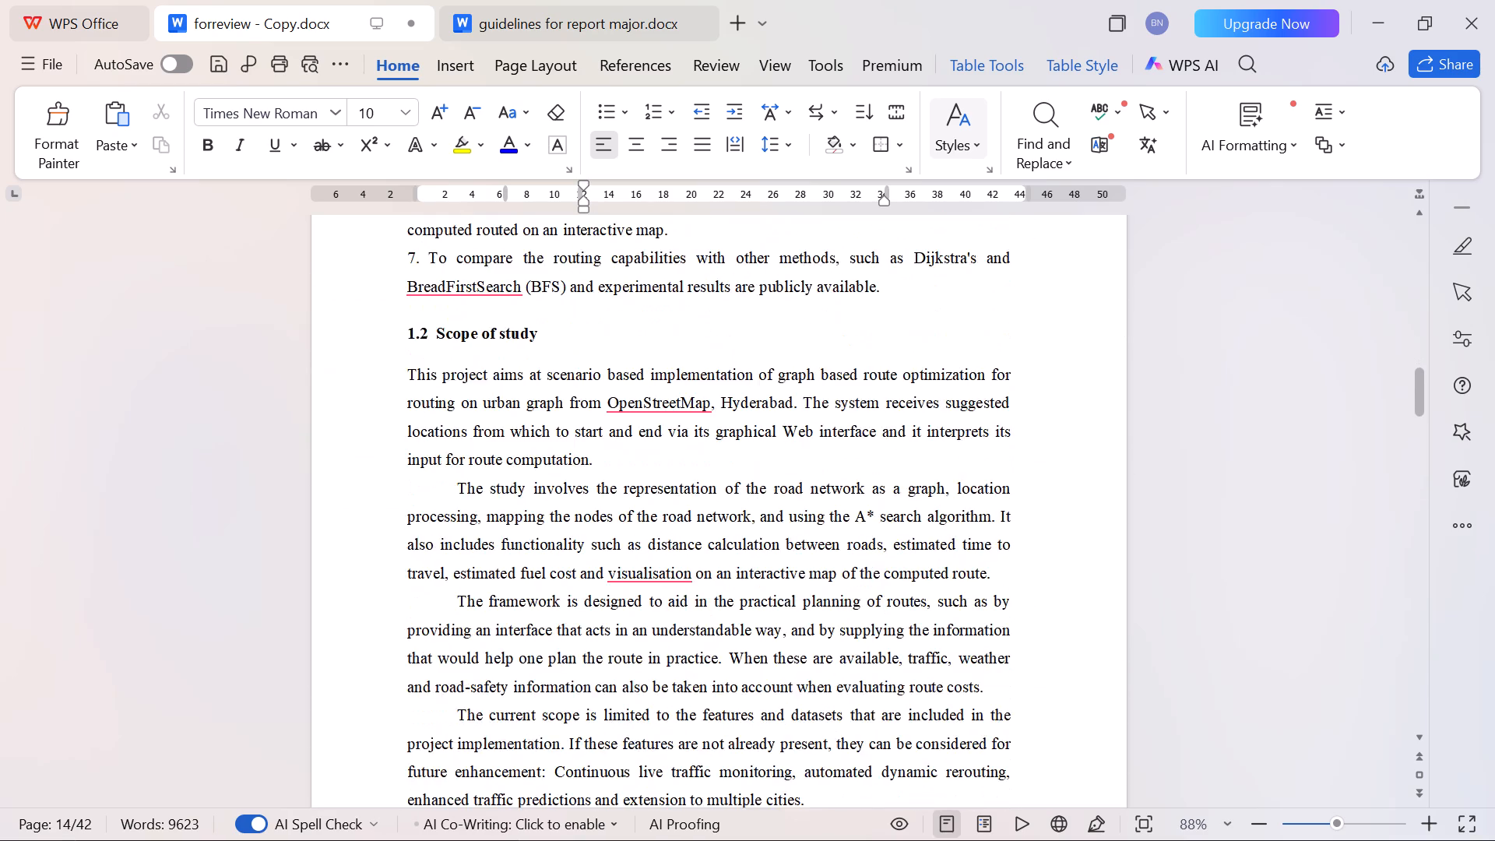
{"action": "scroll", "coordinate": [1151, 527], "scroll_direction": "down", "scroll_amount": 20}
{"action": "scroll", "coordinate": [1151, 527], "scroll_direction": "down", "scroll_amount": 20}
{"action": "scroll", "coordinate": [1151, 527], "scroll_direction": "down", "scroll_amount": 2}
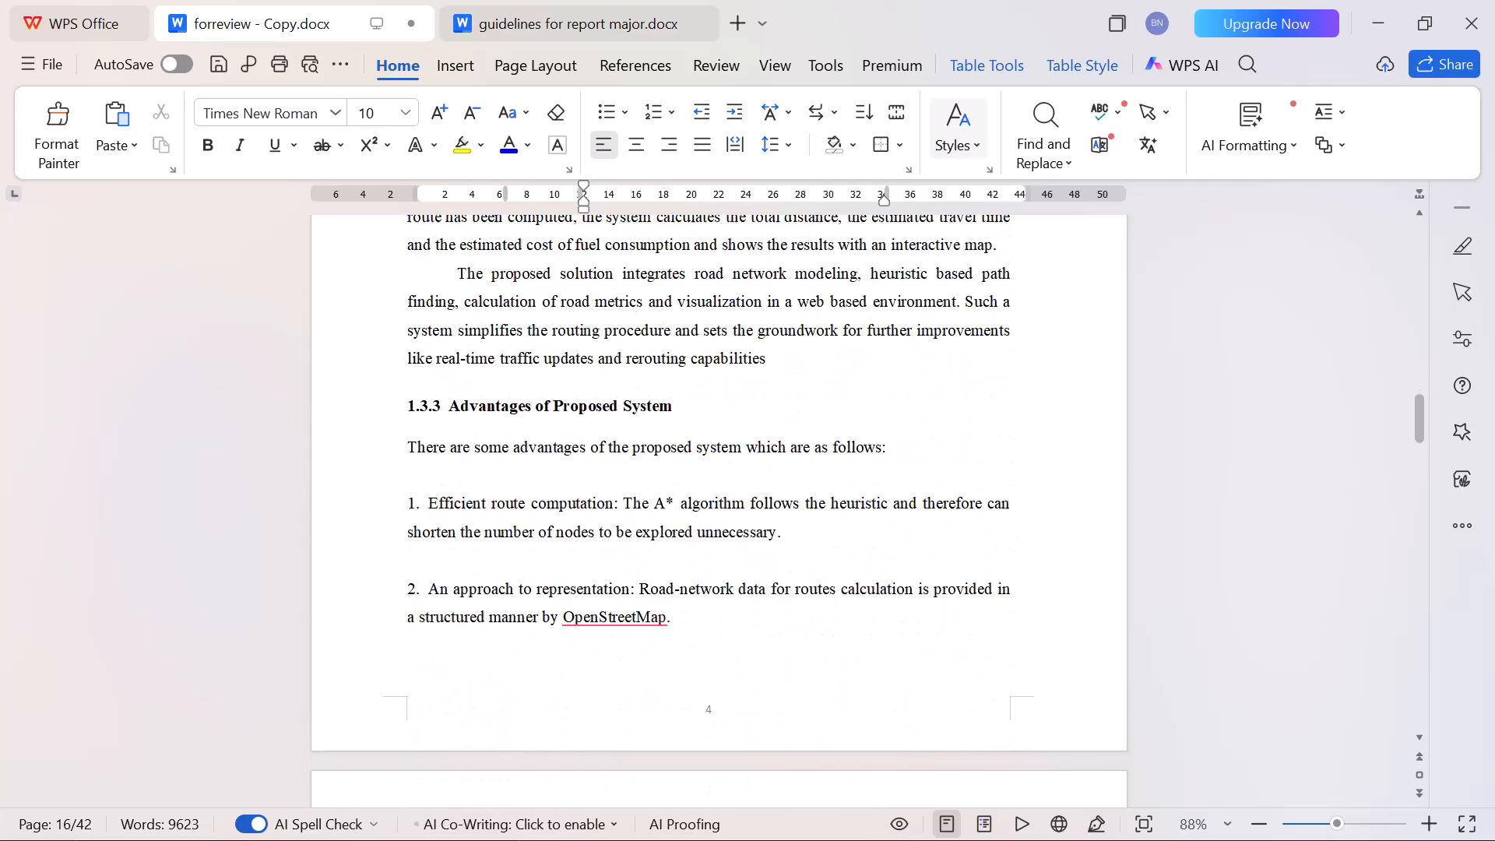
{"action": "scroll", "coordinate": [1151, 527], "scroll_direction": "down", "scroll_amount": 20}
{"action": "scroll", "coordinate": [1151, 527], "scroll_direction": "down", "scroll_amount": 20}
{"action": "scroll", "coordinate": [1151, 527], "scroll_direction": "down", "scroll_amount": 3}
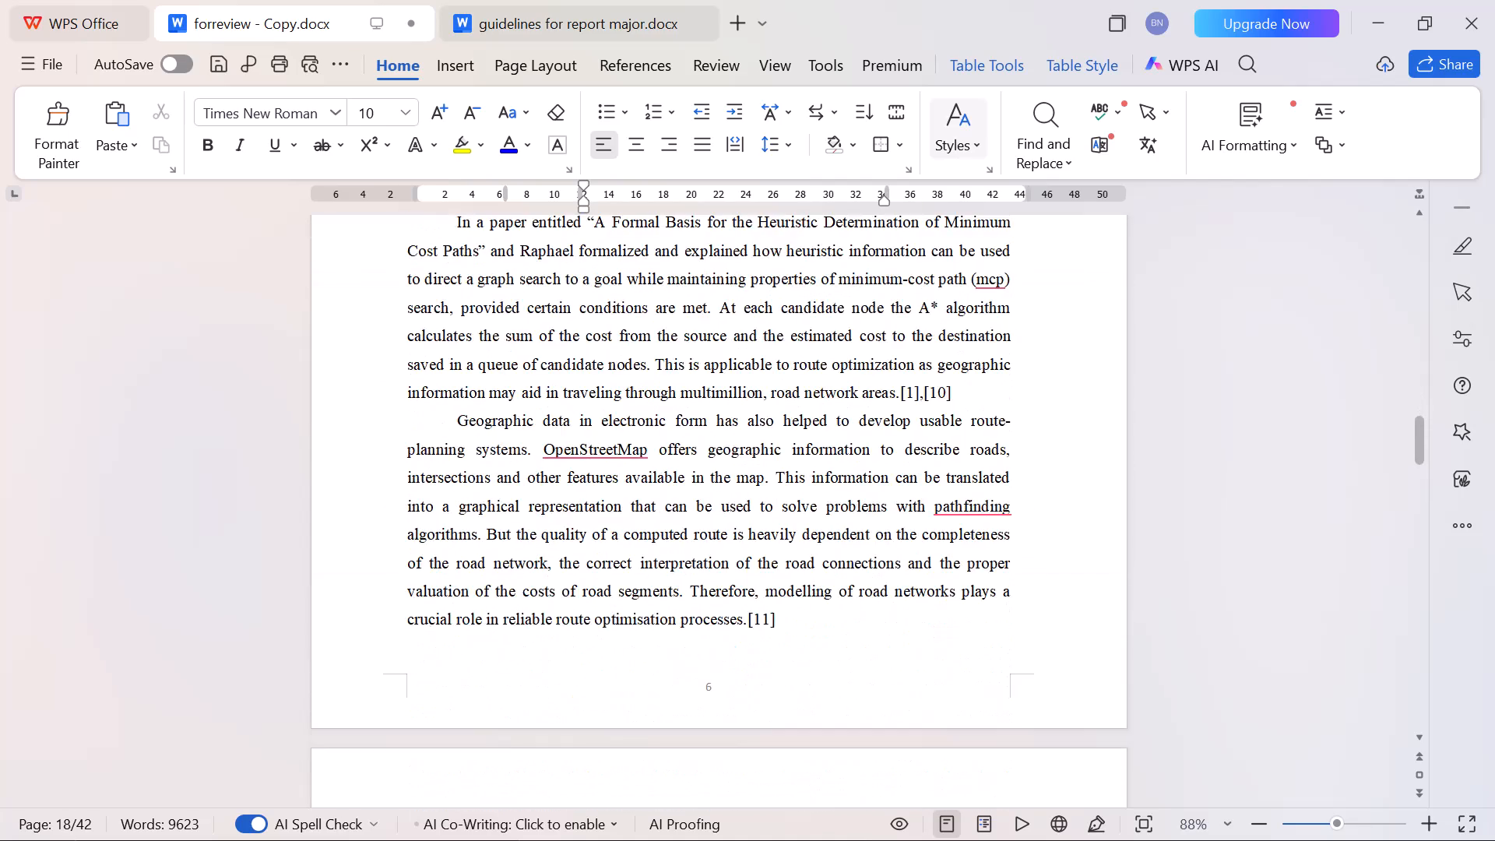
{"action": "scroll", "coordinate": [1151, 527], "scroll_direction": "down", "scroll_amount": 20}
{"action": "scroll", "coordinate": [1151, 527], "scroll_direction": "down", "scroll_amount": 20}
{"action": "scroll", "coordinate": [1151, 527], "scroll_direction": "down", "scroll_amount": 2}
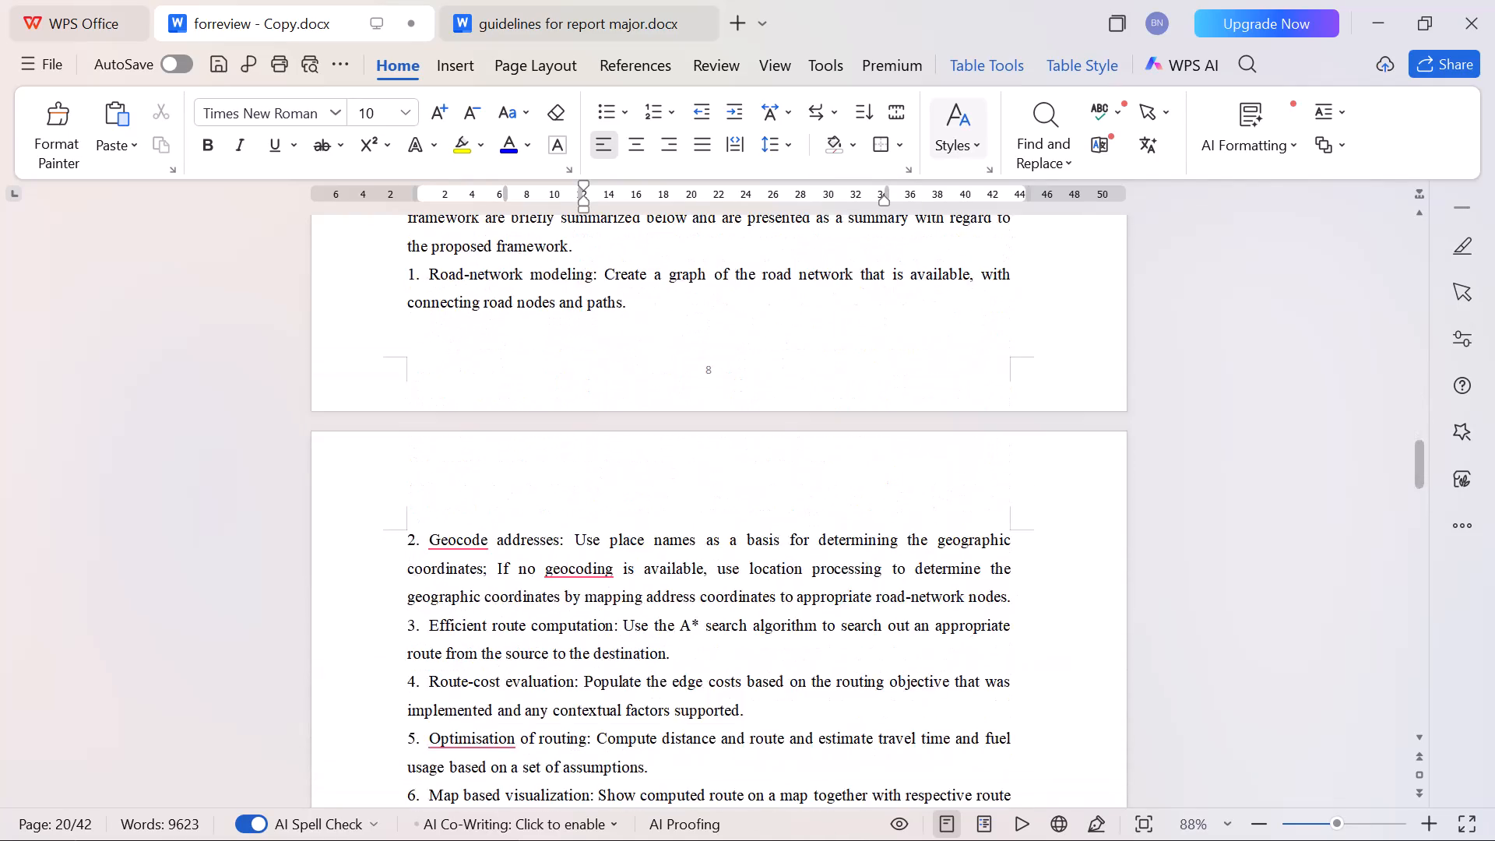
{"action": "scroll", "coordinate": [1151, 527], "scroll_direction": "down", "scroll_amount": 20}
{"action": "scroll", "coordinate": [1151, 527], "scroll_direction": "down", "scroll_amount": 4}
{"action": "scroll", "coordinate": [1151, 527], "scroll_direction": "up", "scroll_amount": 1}
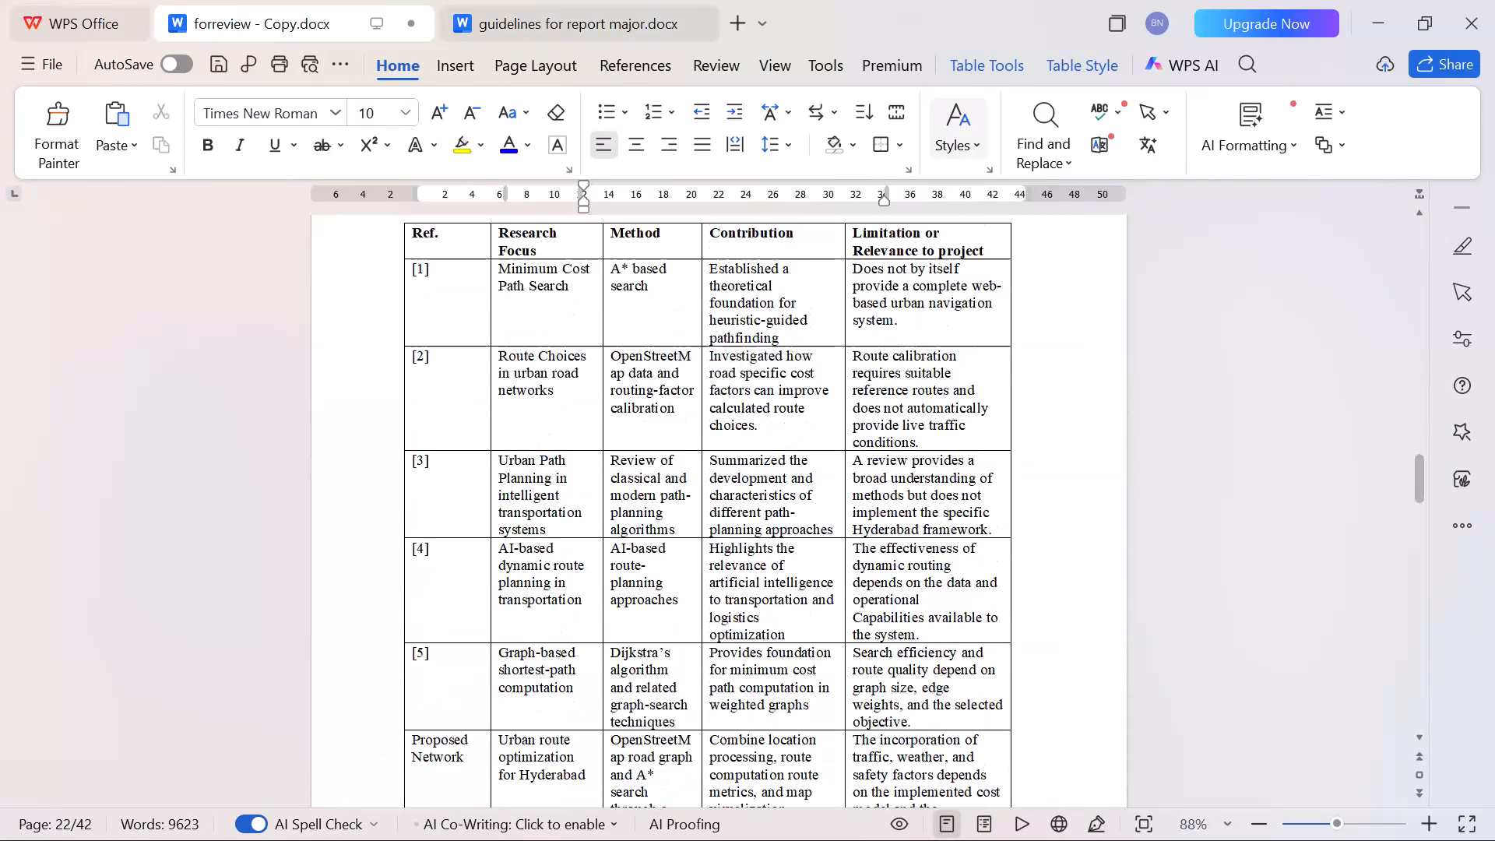
{"action": "scroll", "coordinate": [1151, 527], "scroll_direction": "down", "scroll_amount": 6}
{"action": "scroll", "coordinate": [1151, 527], "scroll_direction": "down", "scroll_amount": 18}
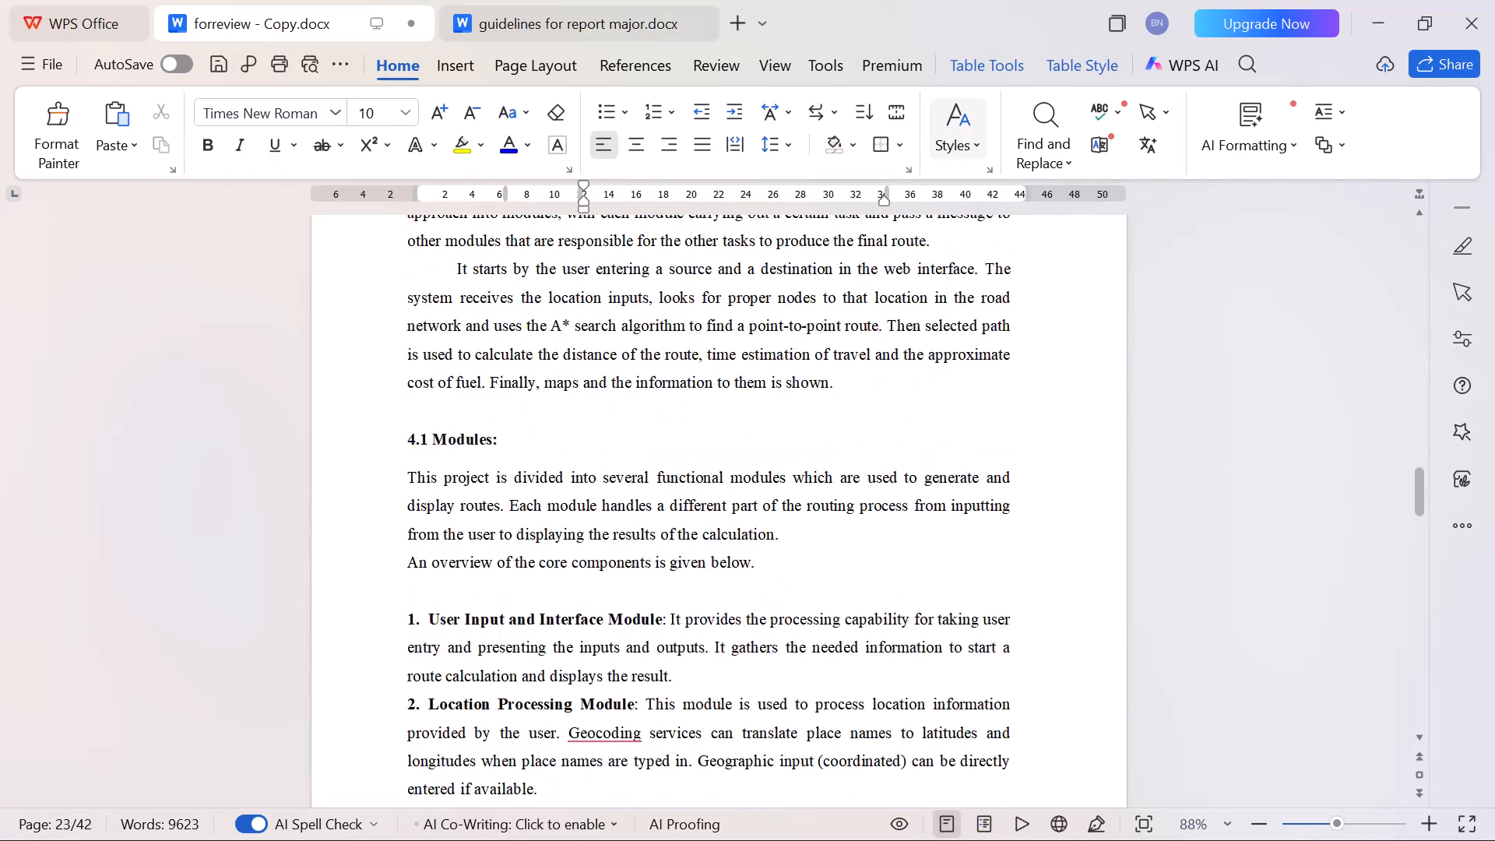
{"action": "scroll", "coordinate": [1151, 527], "scroll_direction": "down", "scroll_amount": 20}
{"action": "scroll", "coordinate": [1151, 527], "scroll_direction": "down", "scroll_amount": 18}
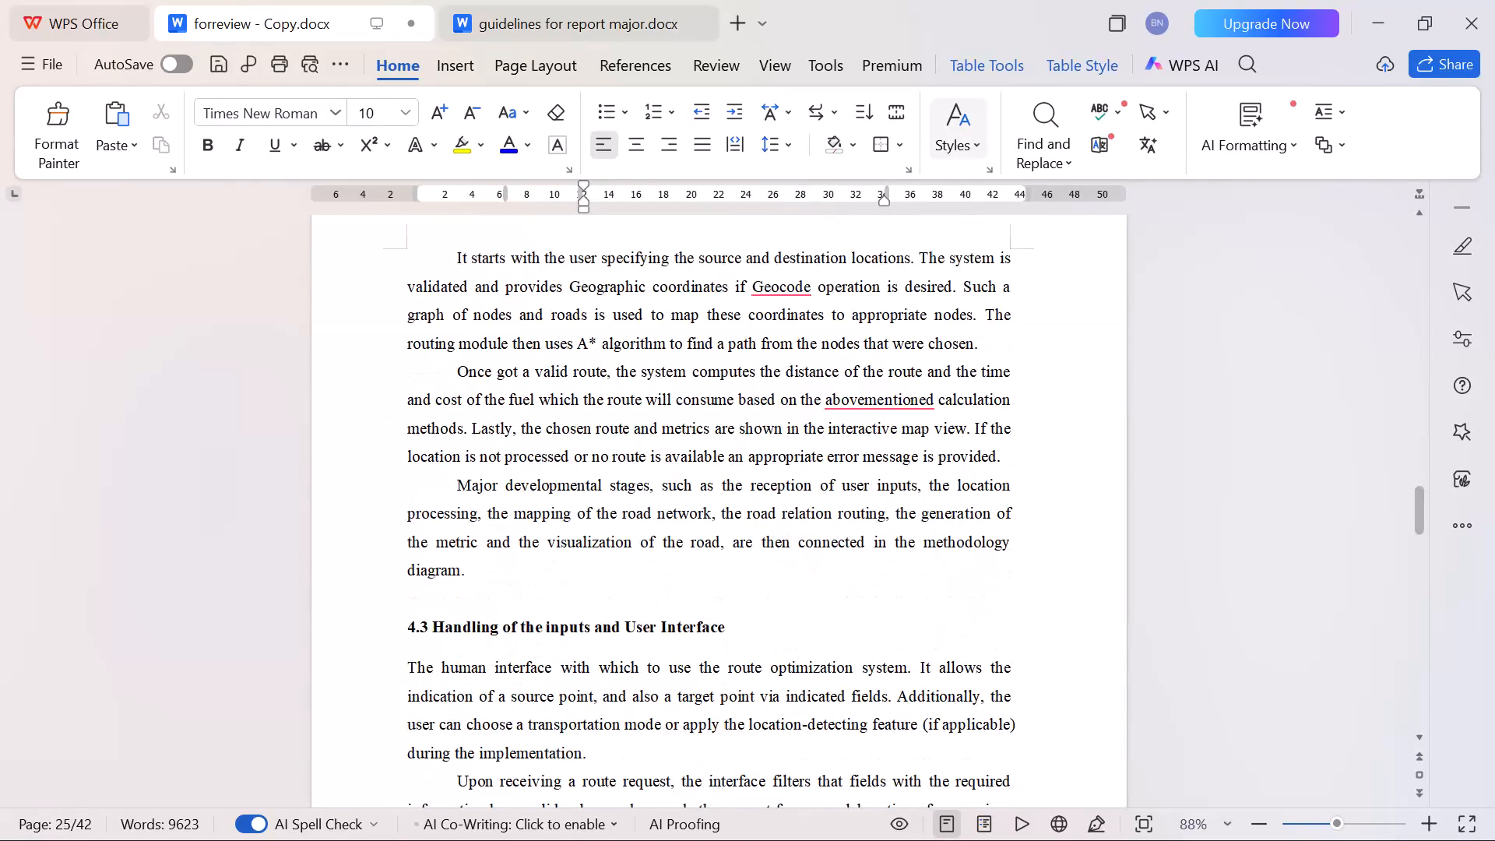
{"action": "scroll", "coordinate": [1151, 527], "scroll_direction": "down", "scroll_amount": 18}
{"action": "scroll", "coordinate": [1151, 527], "scroll_direction": "down", "scroll_amount": 12}
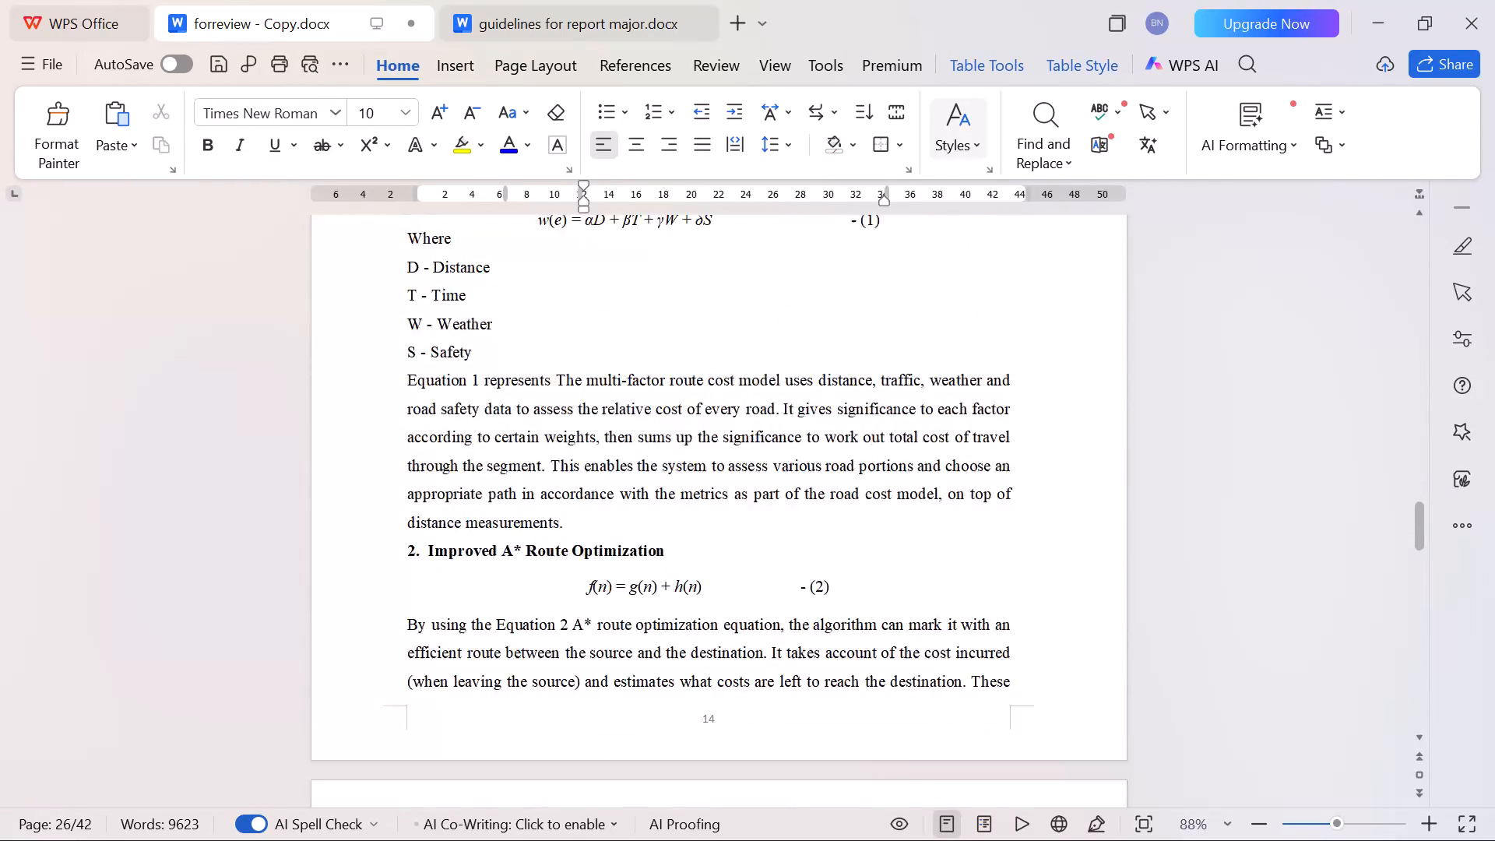
{"action": "scroll", "coordinate": [1151, 527], "scroll_direction": "down", "scroll_amount": 17}
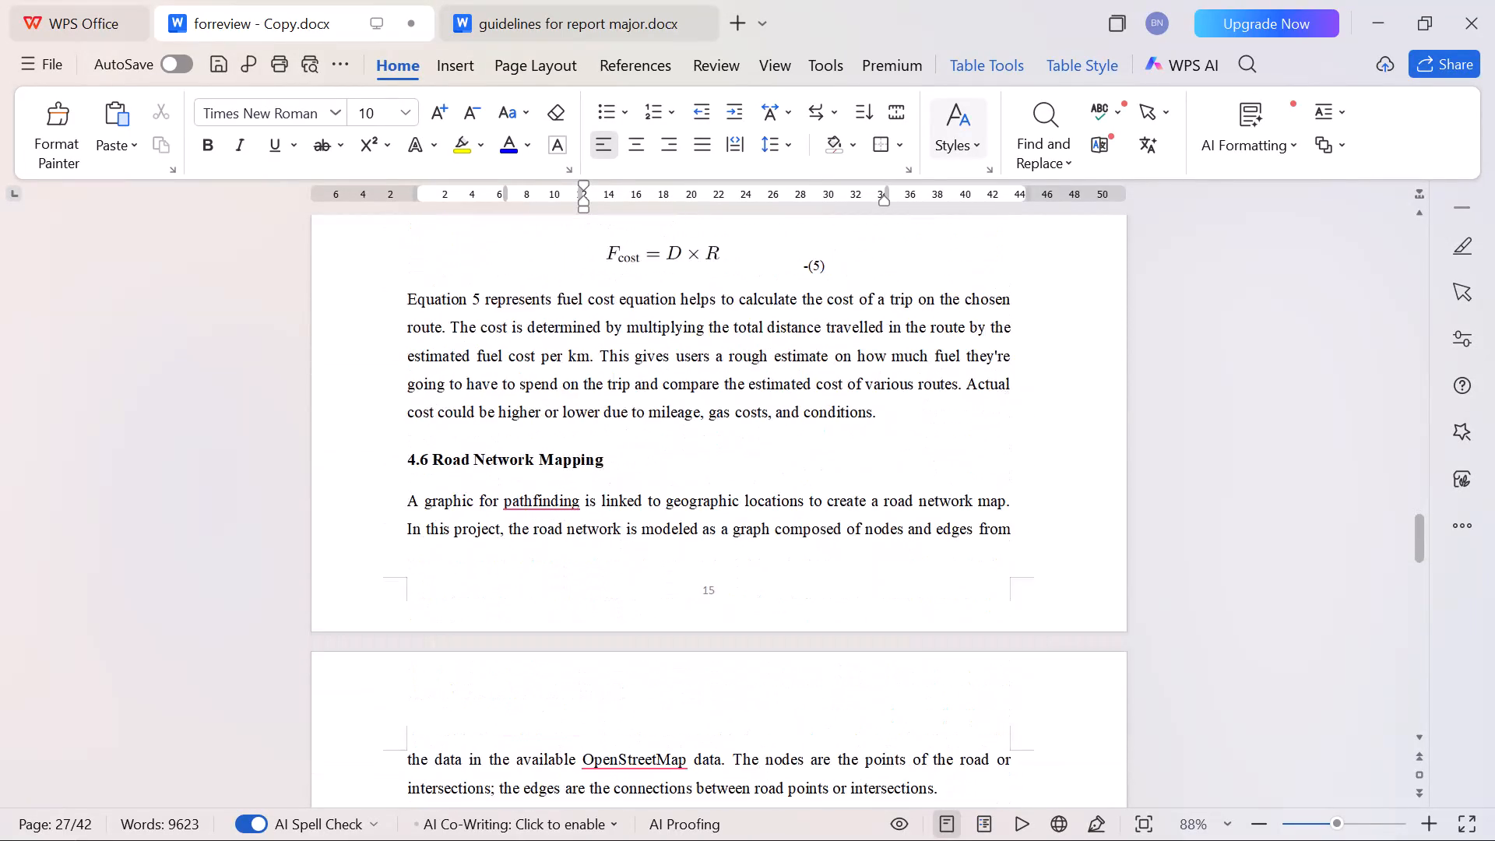
{"action": "scroll", "coordinate": [1151, 527], "scroll_direction": "down", "scroll_amount": 6}
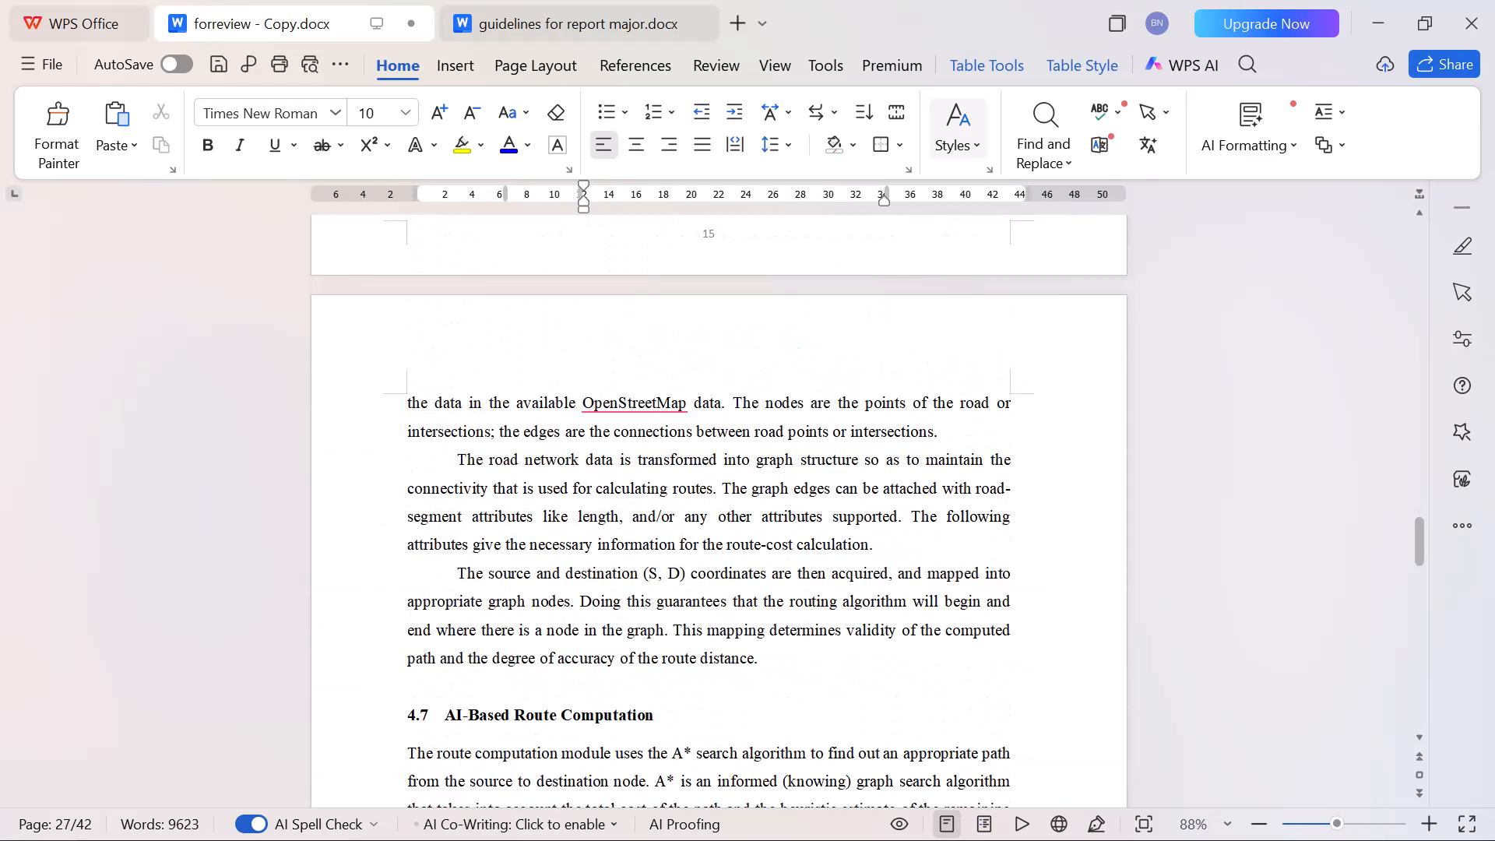
Examine the Chapter 4 body from section 4.7 through 4.11 for the titles of the numbered Design subsections, including 4.11.1 and 4.11.2.
{"action": "scroll", "coordinate": [1151, 527], "scroll_direction": "down", "scroll_amount": 18}
{"action": "scroll", "coordinate": [1151, 527], "scroll_direction": "down", "scroll_amount": 3}
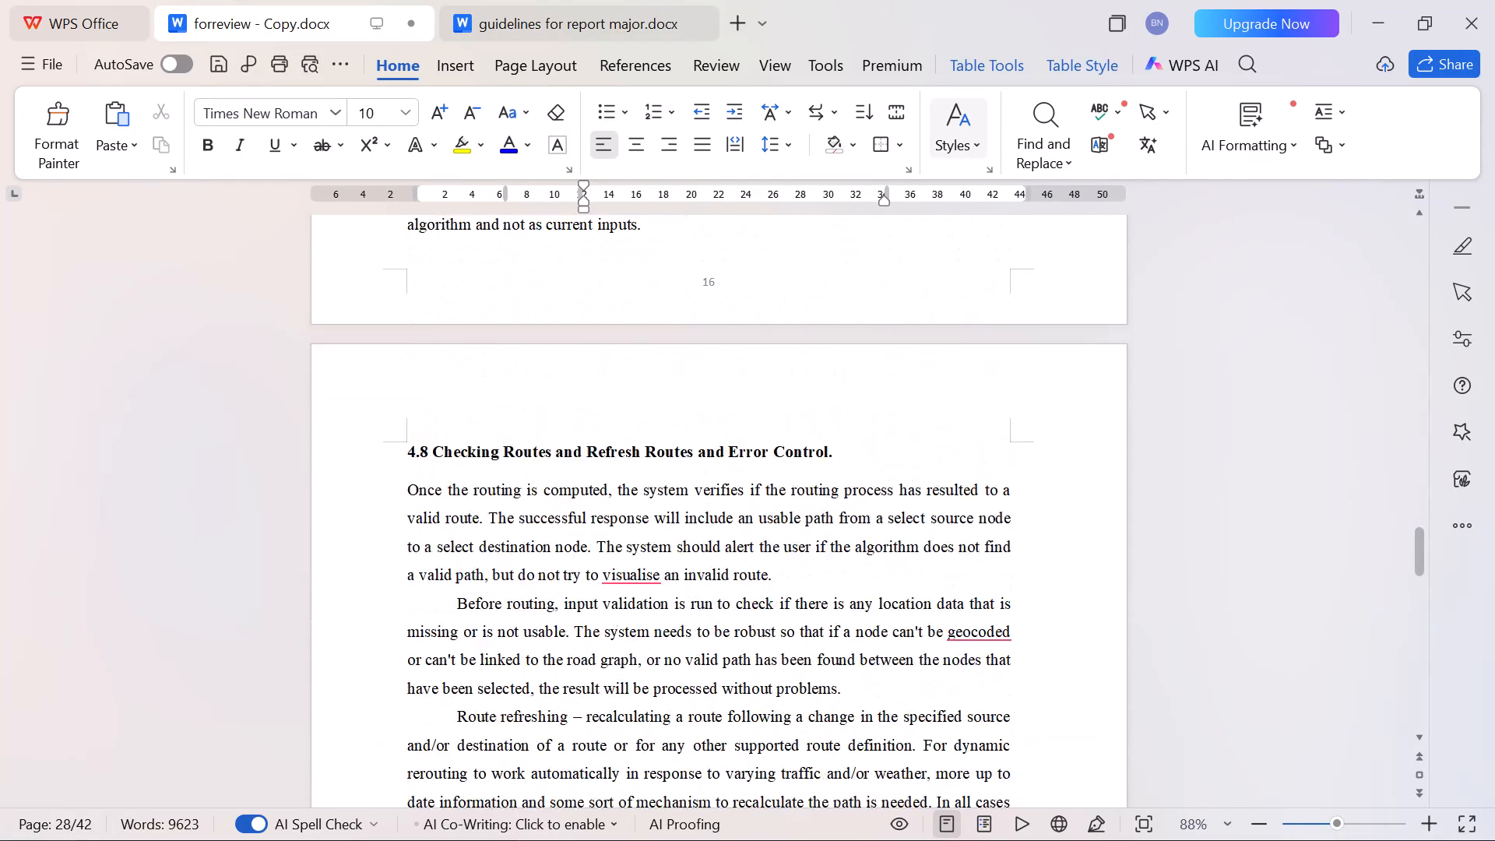
{"action": "scroll", "coordinate": [1151, 527], "scroll_direction": "down", "scroll_amount": 10}
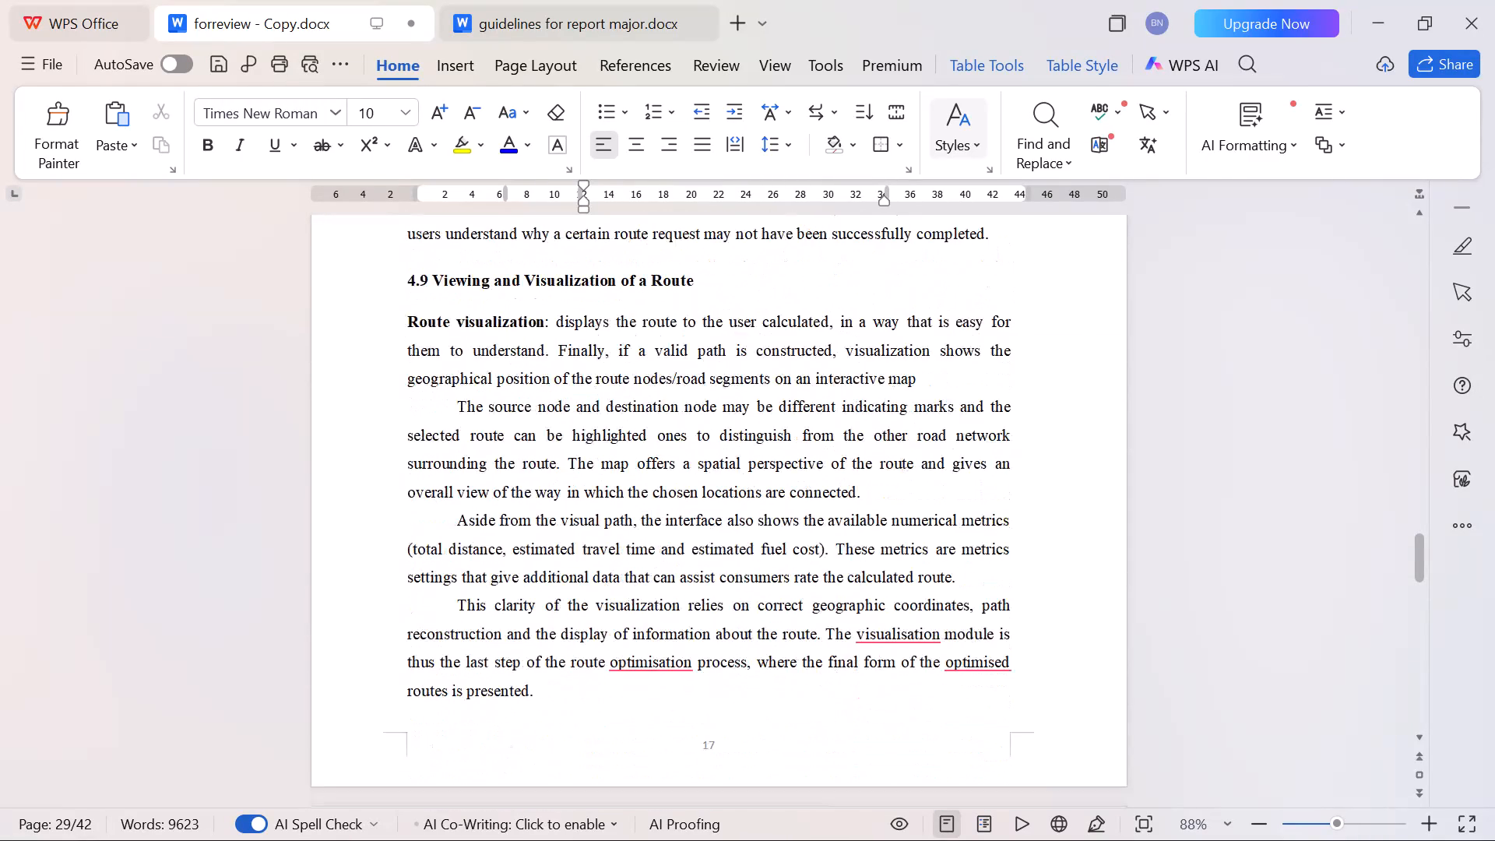
{"action": "scroll", "coordinate": [1151, 527], "scroll_direction": "down", "scroll_amount": 9}
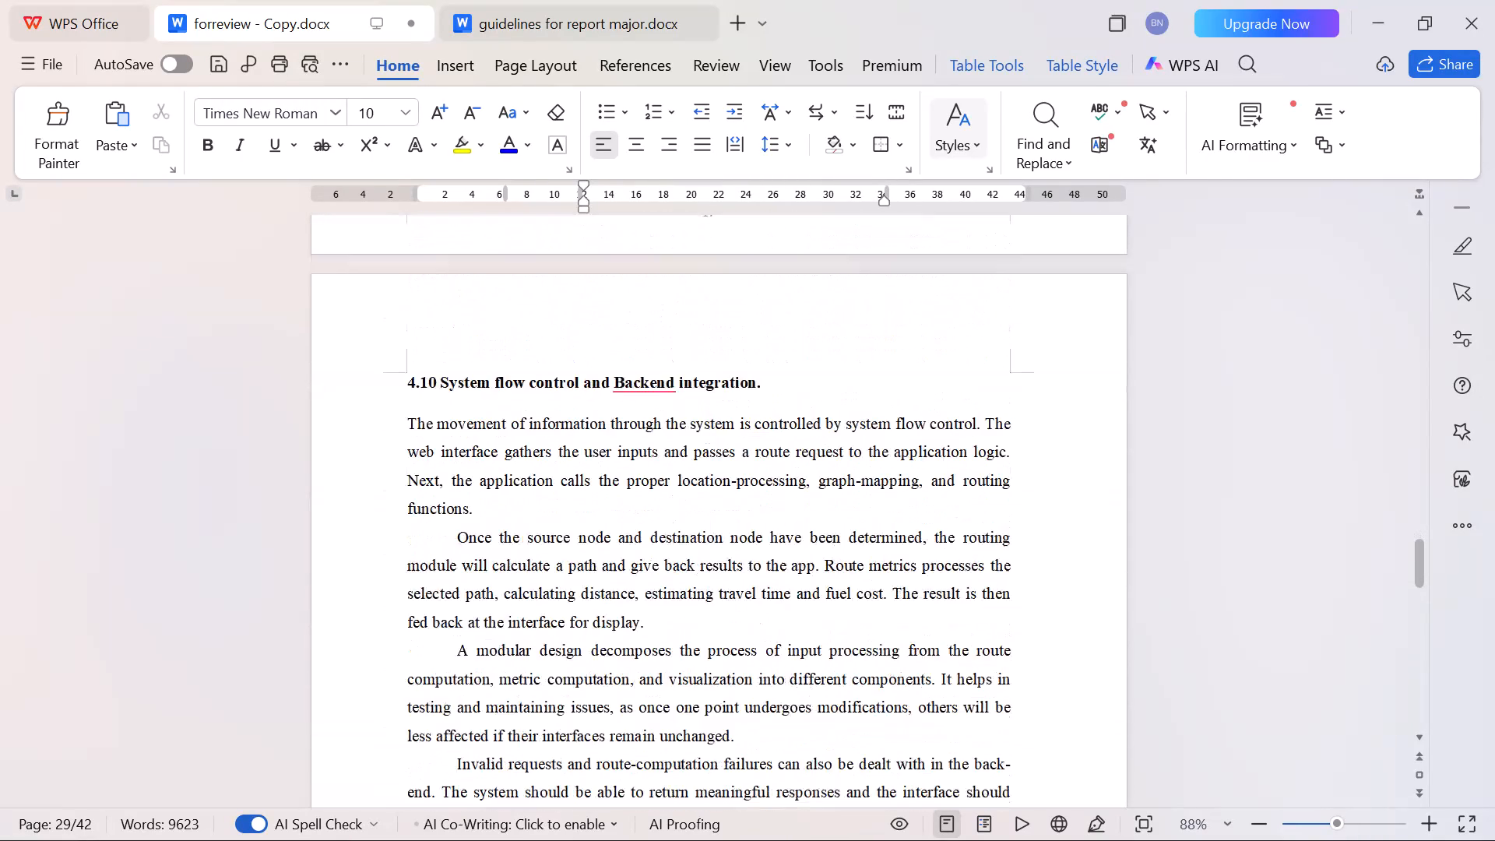
{"action": "scroll", "coordinate": [1151, 527], "scroll_direction": "down", "scroll_amount": 19}
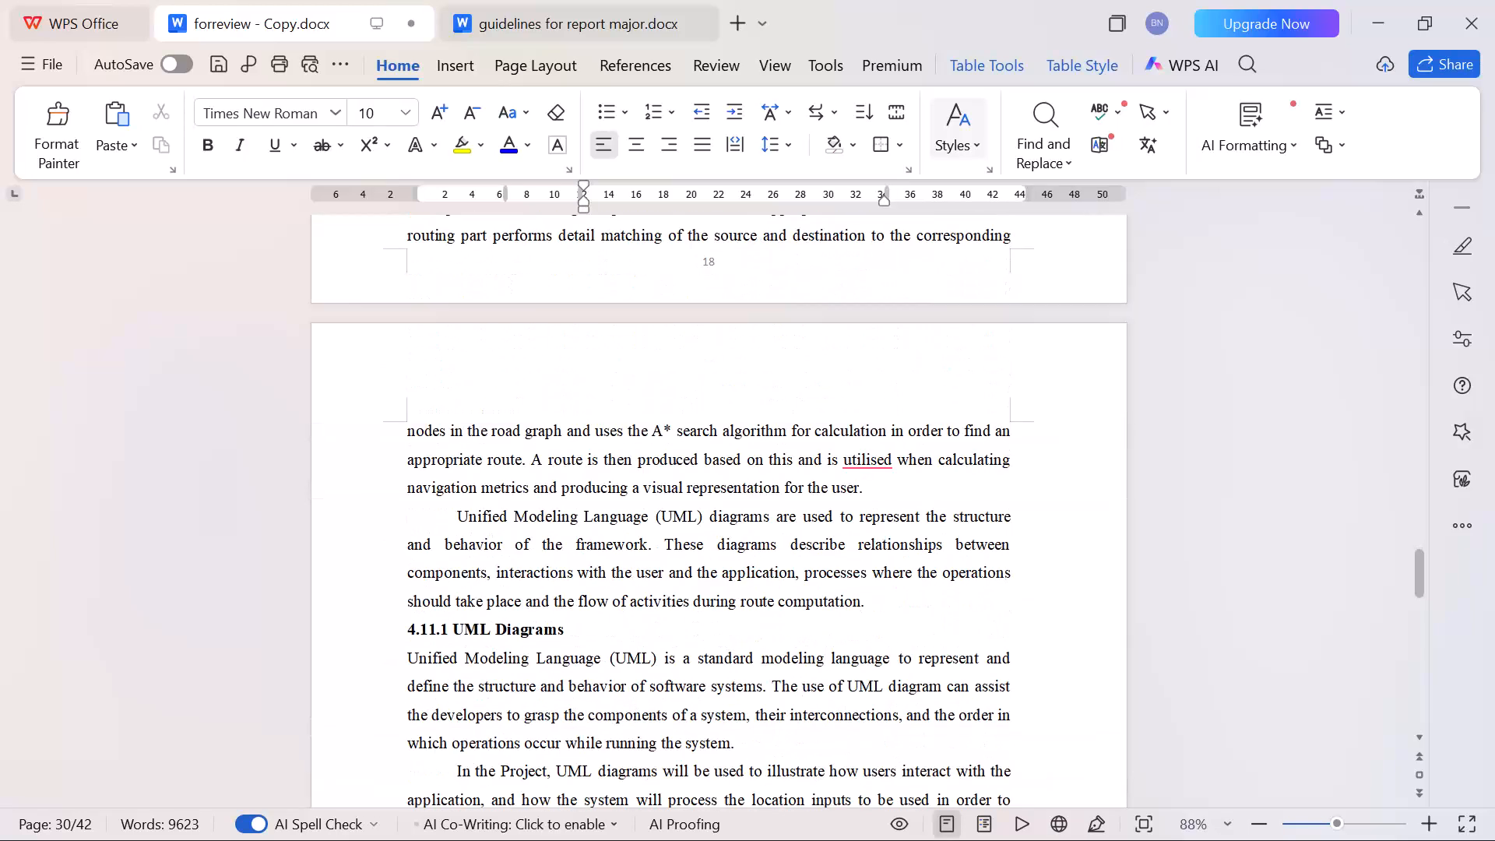
{"action": "scroll", "coordinate": [1151, 527], "scroll_direction": "down", "scroll_amount": 13}
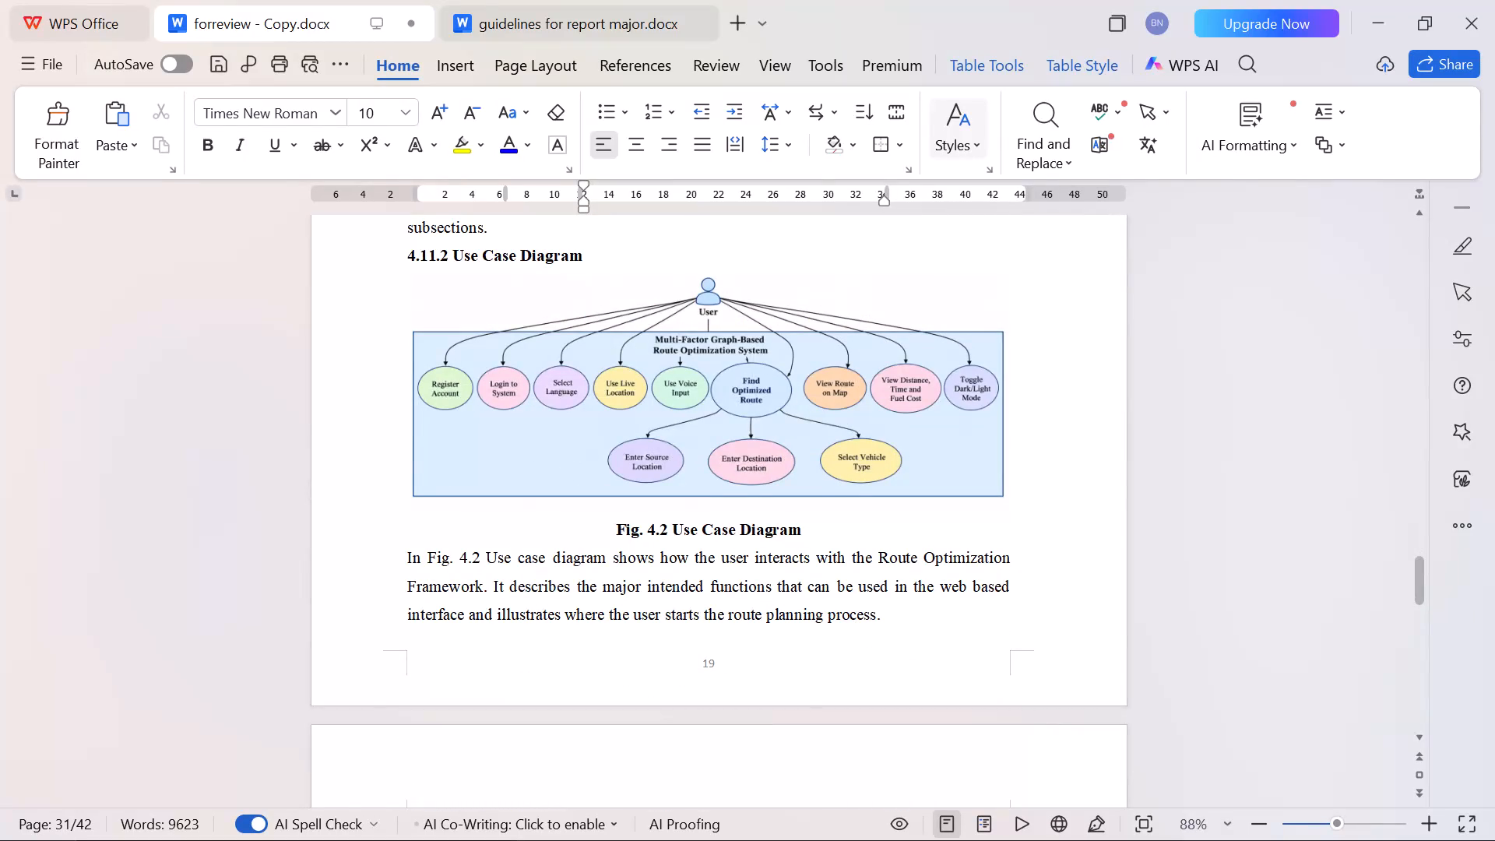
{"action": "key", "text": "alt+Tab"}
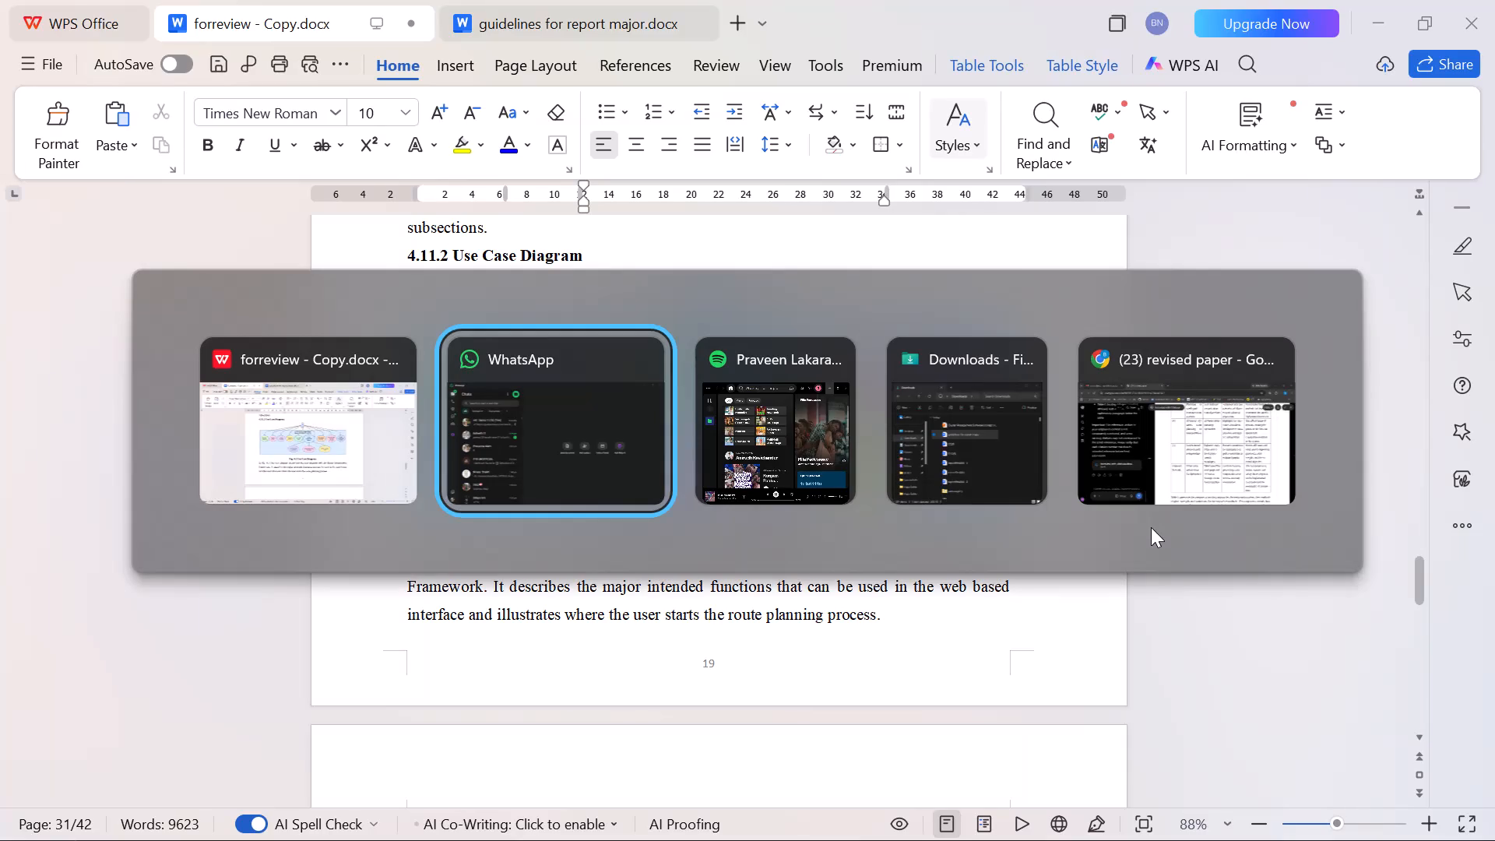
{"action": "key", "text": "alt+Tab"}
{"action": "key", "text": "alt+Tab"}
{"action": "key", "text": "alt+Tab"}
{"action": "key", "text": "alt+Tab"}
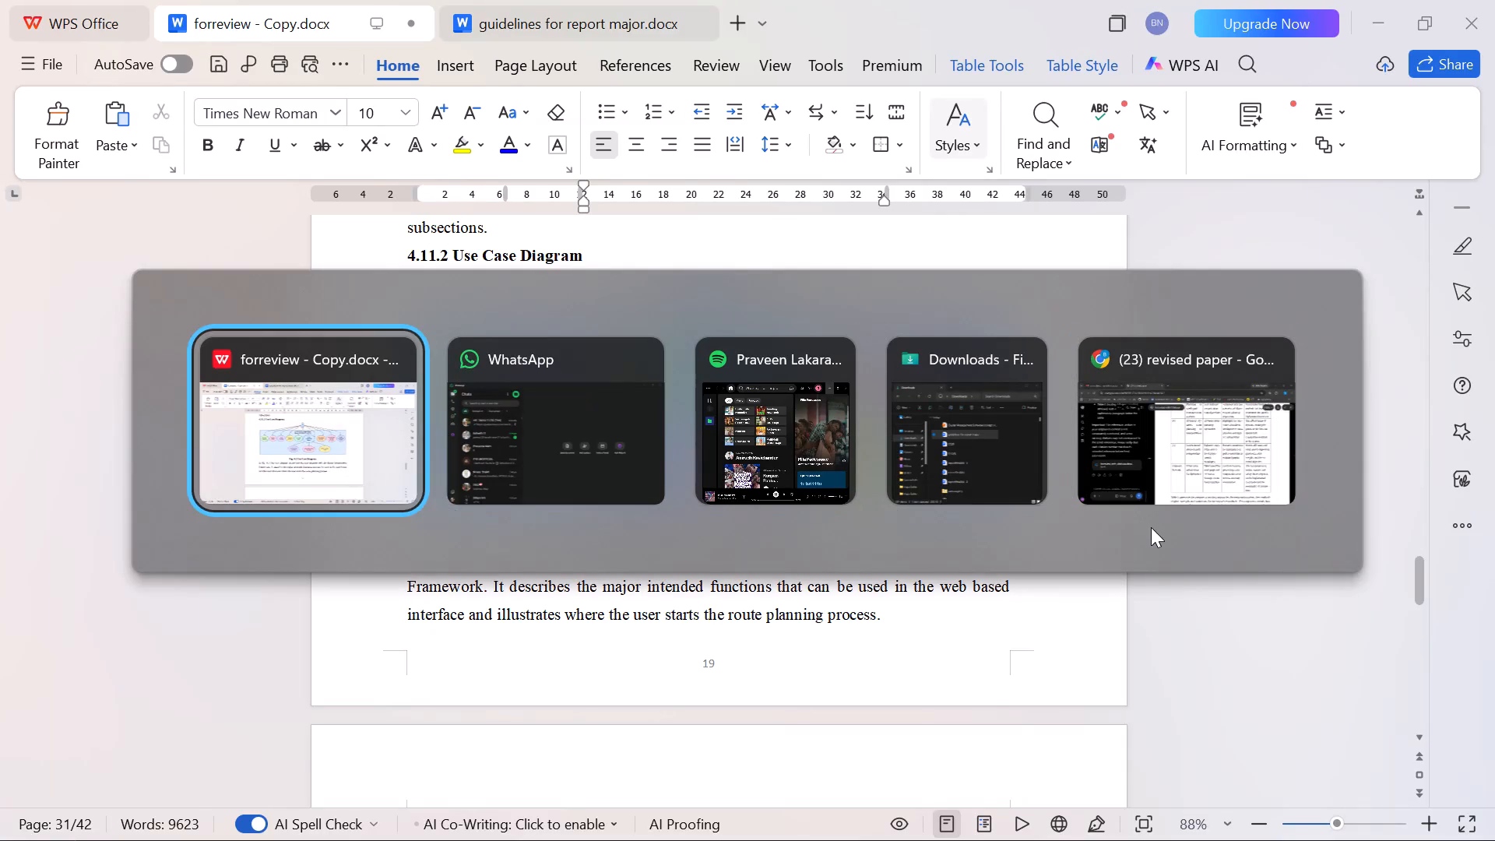
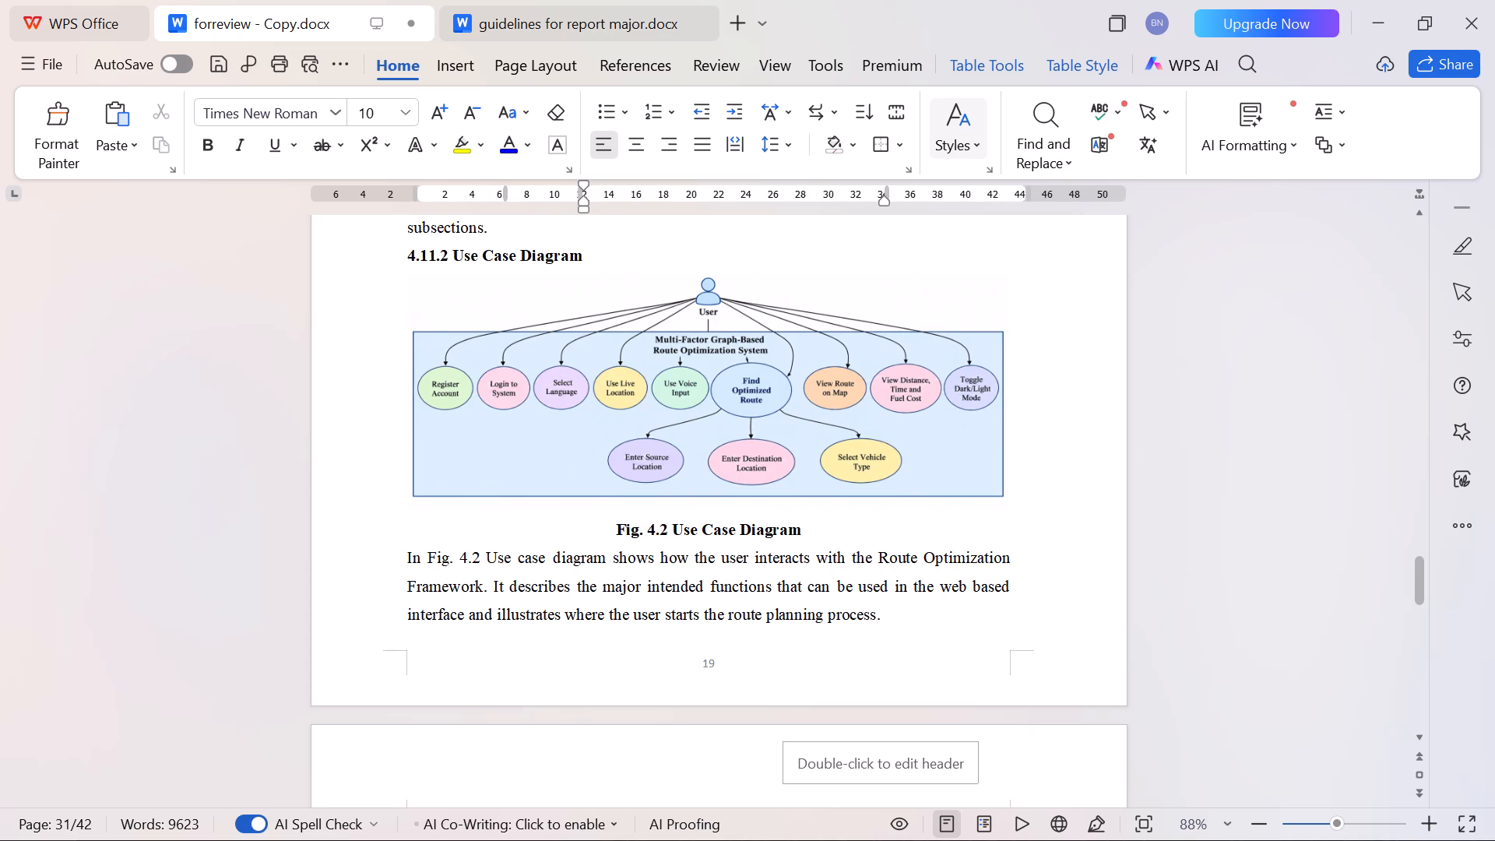
Look through the 4.11 Design section of the report body for the subsection headings following 4.11.2 Use Case Diagram.
{"action": "scroll", "coordinate": [781, 787], "scroll_direction": "down", "scroll_amount": 12}
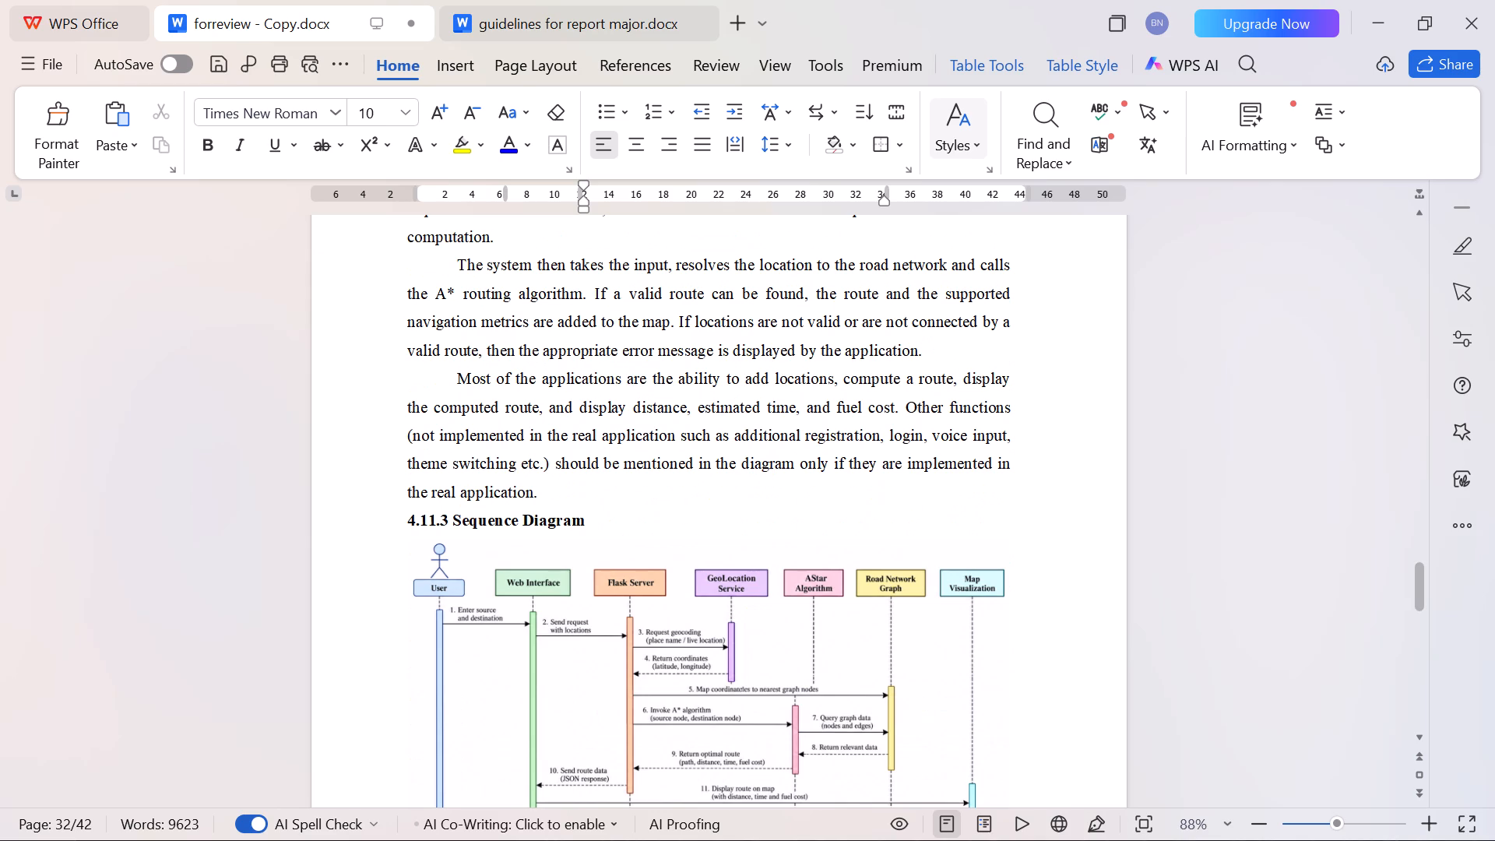
{"action": "scroll", "coordinate": [842, 720], "scroll_direction": "down", "scroll_amount": 17}
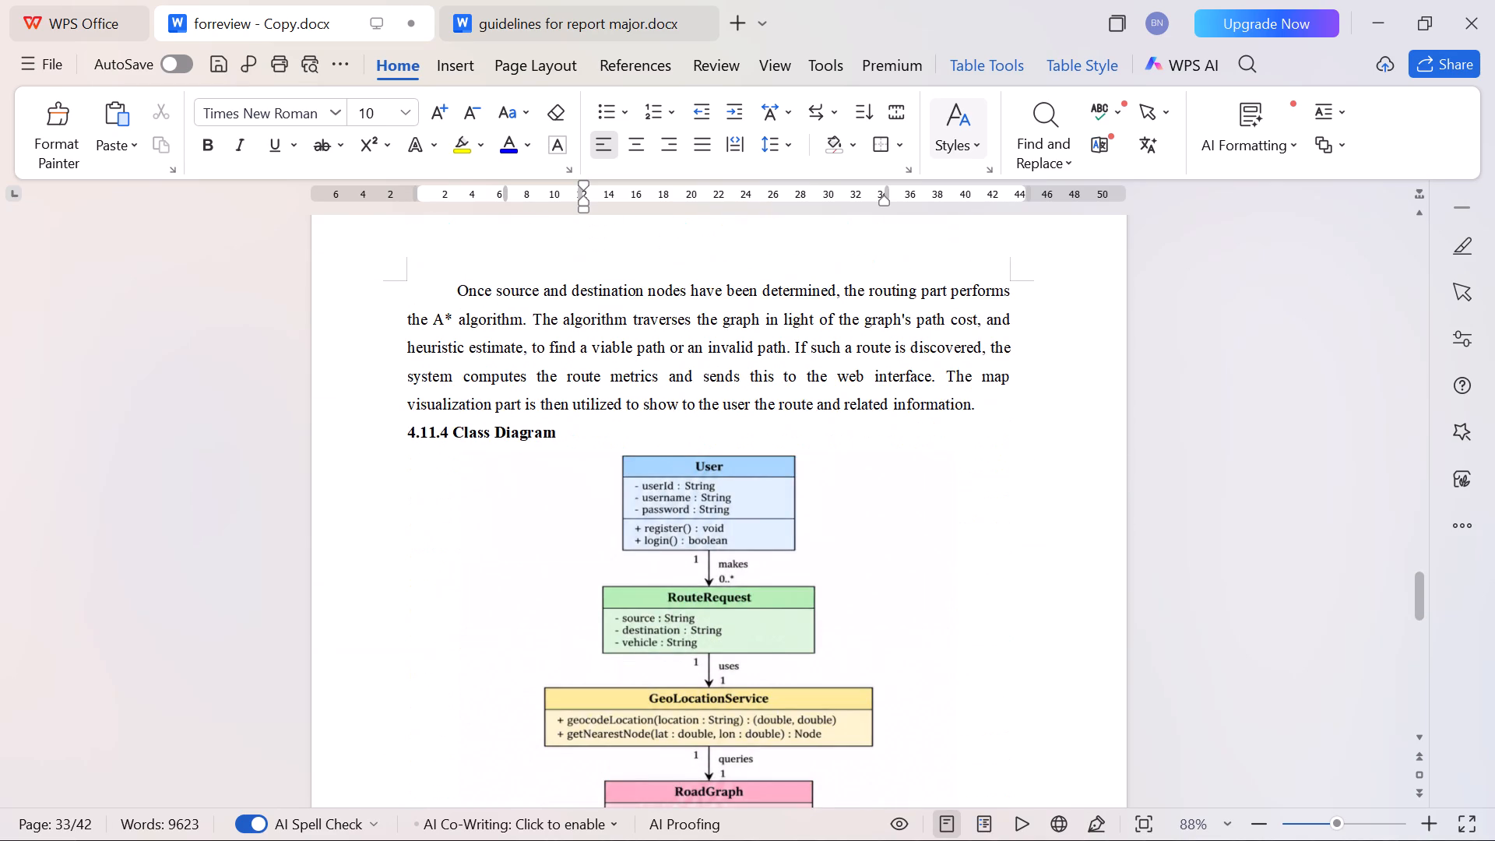
Look through the rest of section 4.11 in the report body for its remaining diagram subsection headings.
{"action": "scroll", "coordinate": [827, 690], "scroll_direction": "down", "scroll_amount": 15}
{"action": "scroll", "coordinate": [815, 702], "scroll_direction": "down", "scroll_amount": 12}
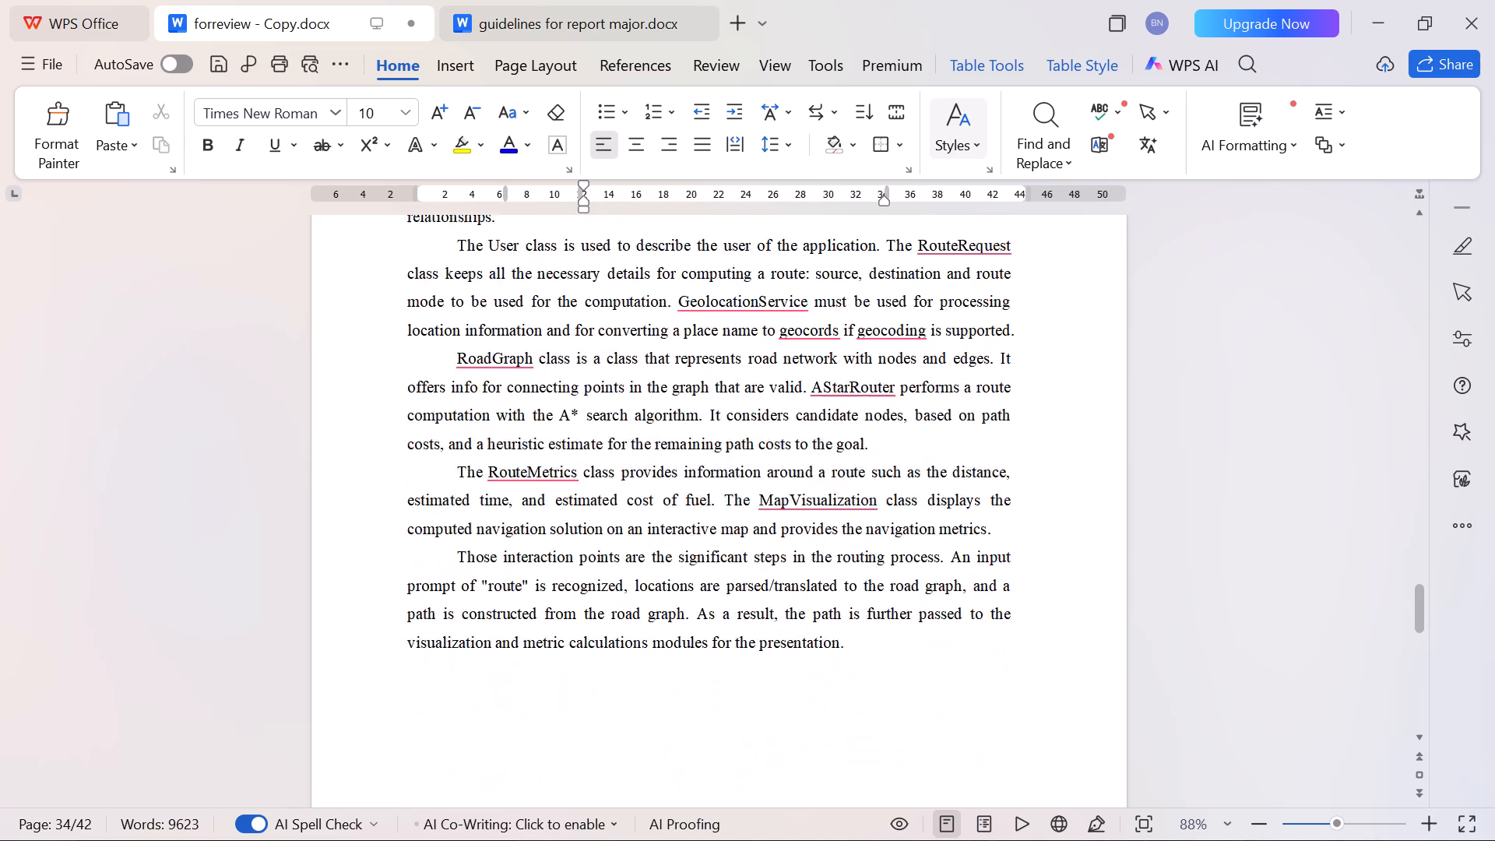
{"action": "scroll", "coordinate": [814, 691], "scroll_direction": "down", "scroll_amount": 12}
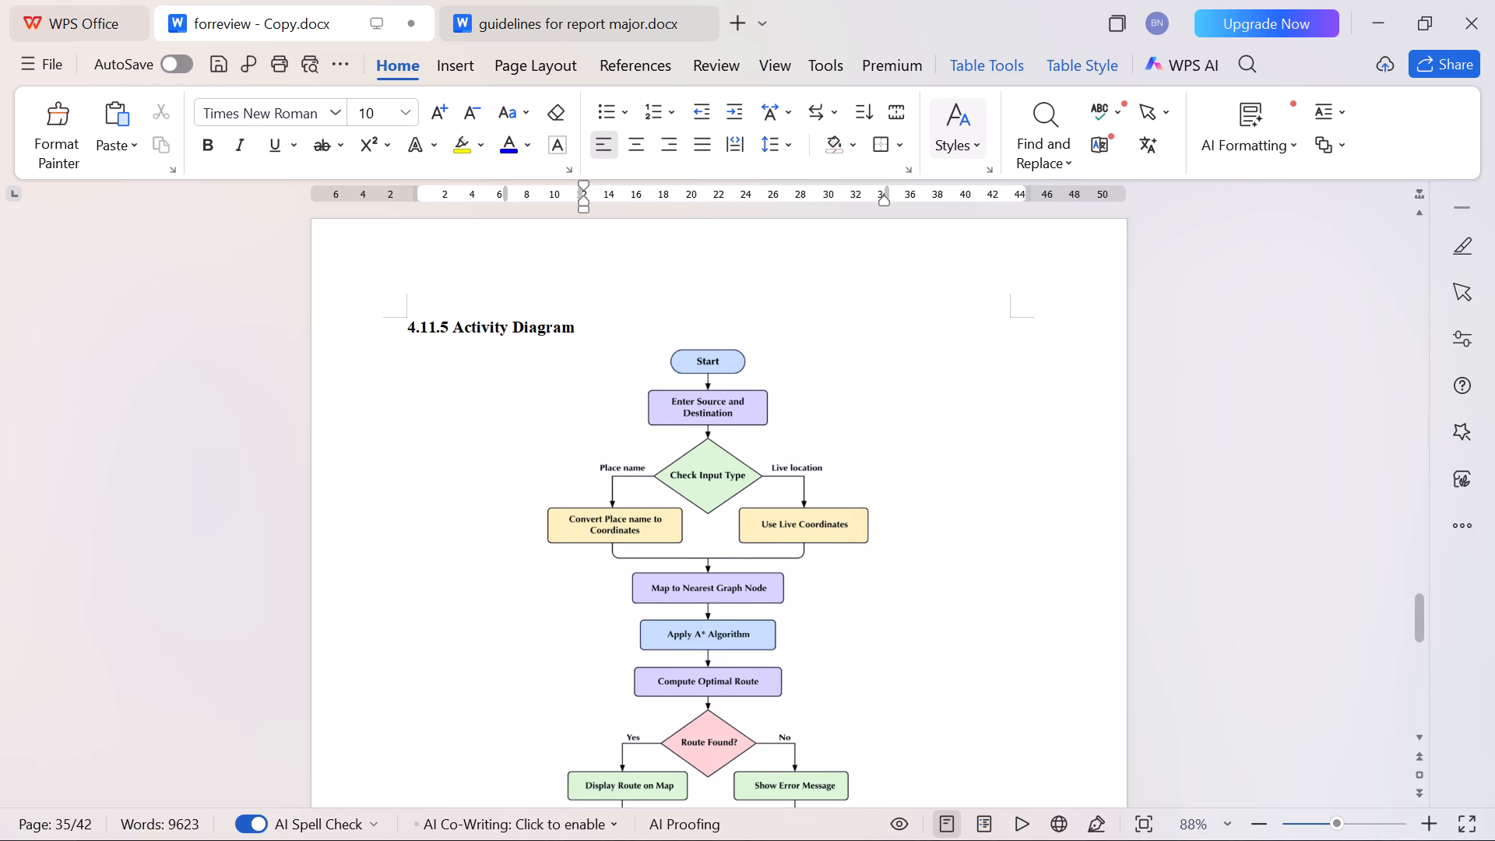
Delete the four untitled rows between the 4.11.5 row and the Chapter 5 row of the Contents table.
{"action": "left_click_drag", "start_coordinate": [1420, 618], "coordinate": [1426, 410]}
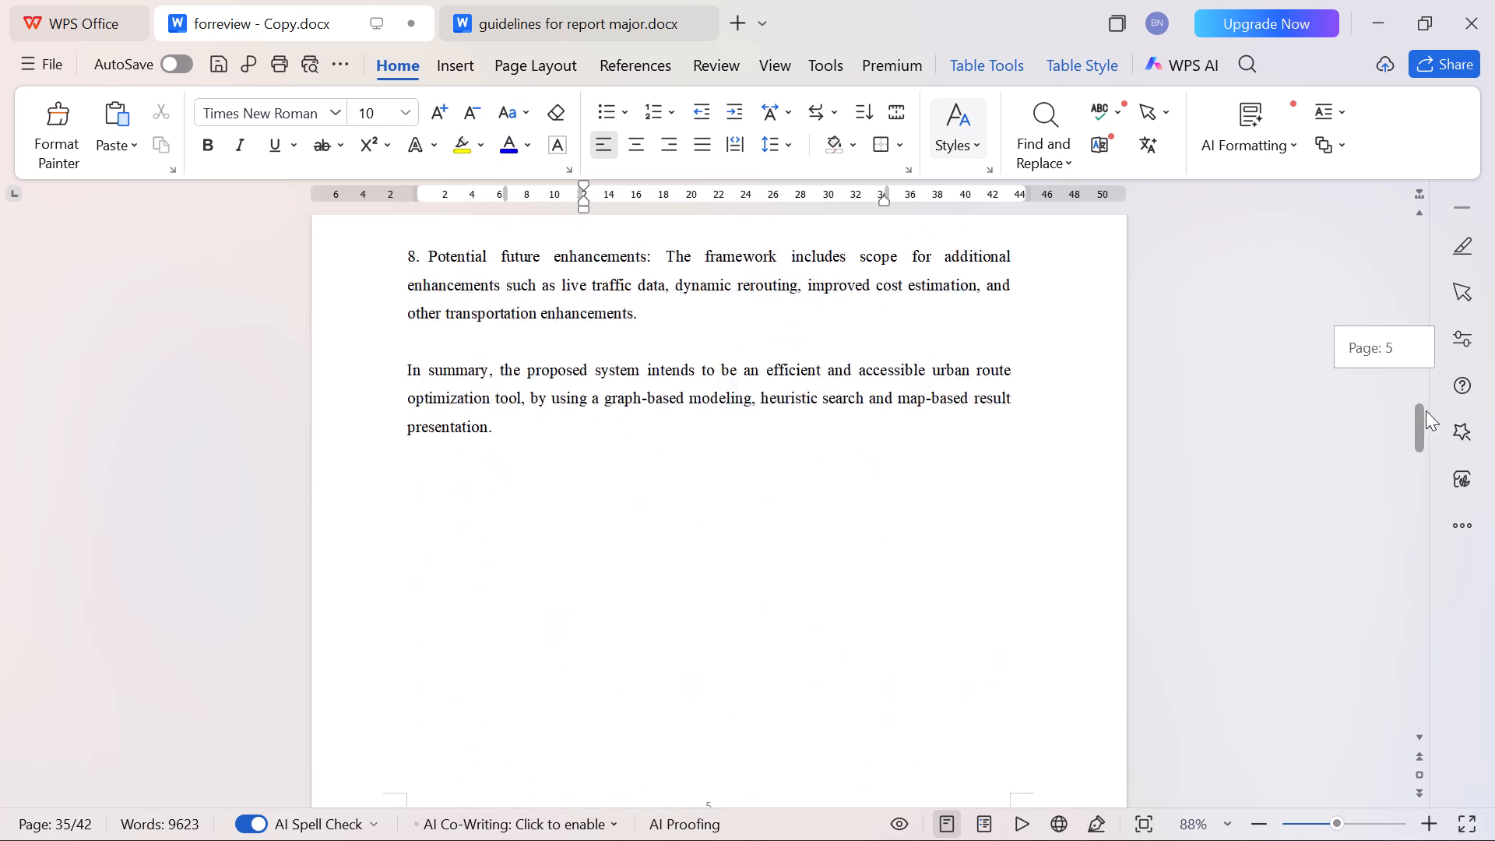
{"action": "left_click_drag", "start_coordinate": [1426, 410], "coordinate": [1426, 354]}
{"action": "scroll", "coordinate": [864, 621], "scroll_direction": "down", "scroll_amount": 11}
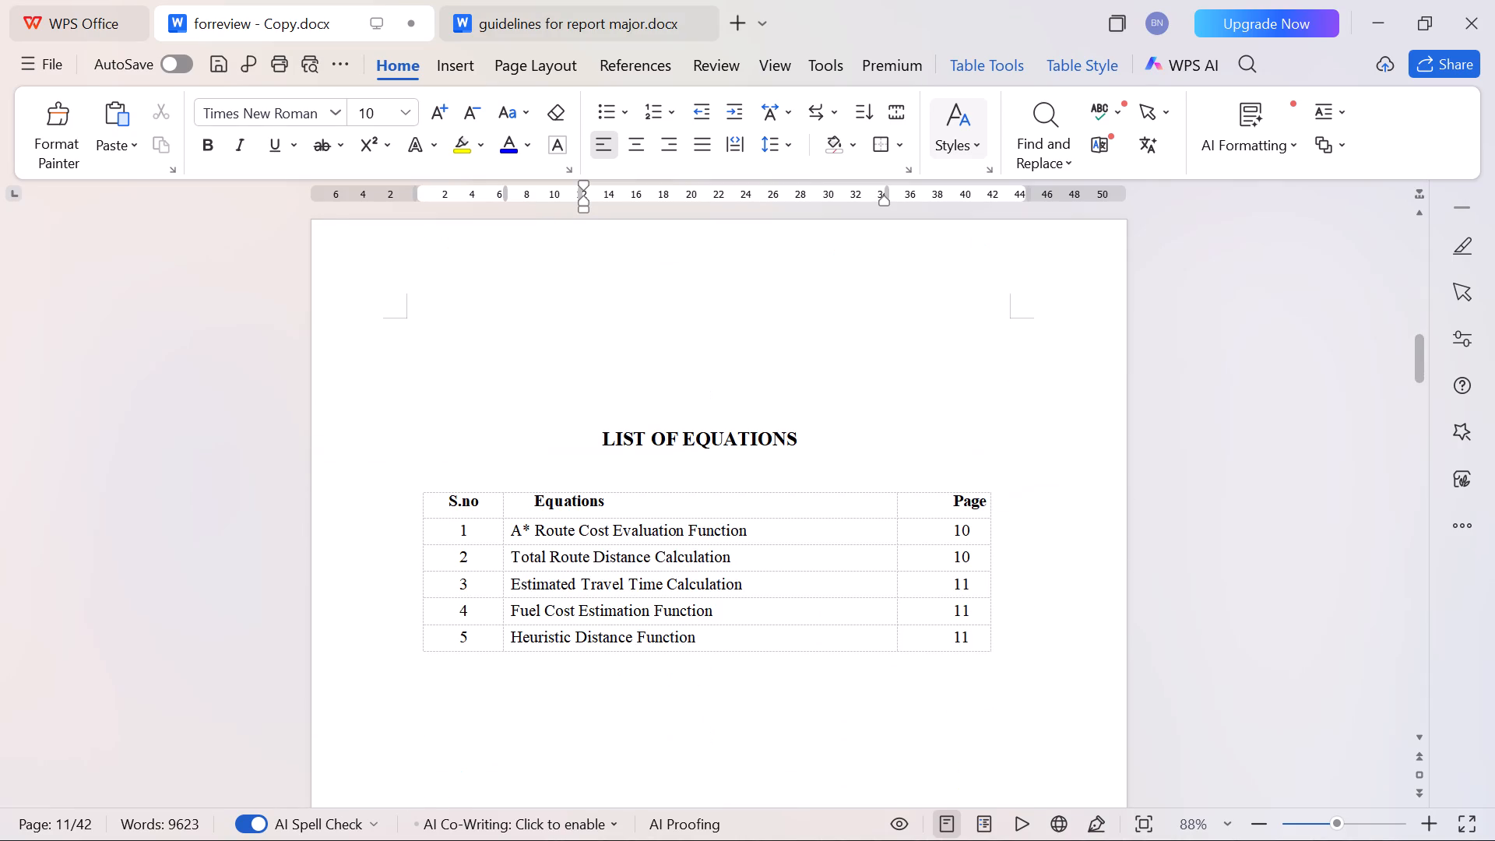
{"action": "scroll", "coordinate": [864, 621], "scroll_direction": "up", "scroll_amount": 20}
{"action": "scroll", "coordinate": [864, 621], "scroll_direction": "up", "scroll_amount": 15}
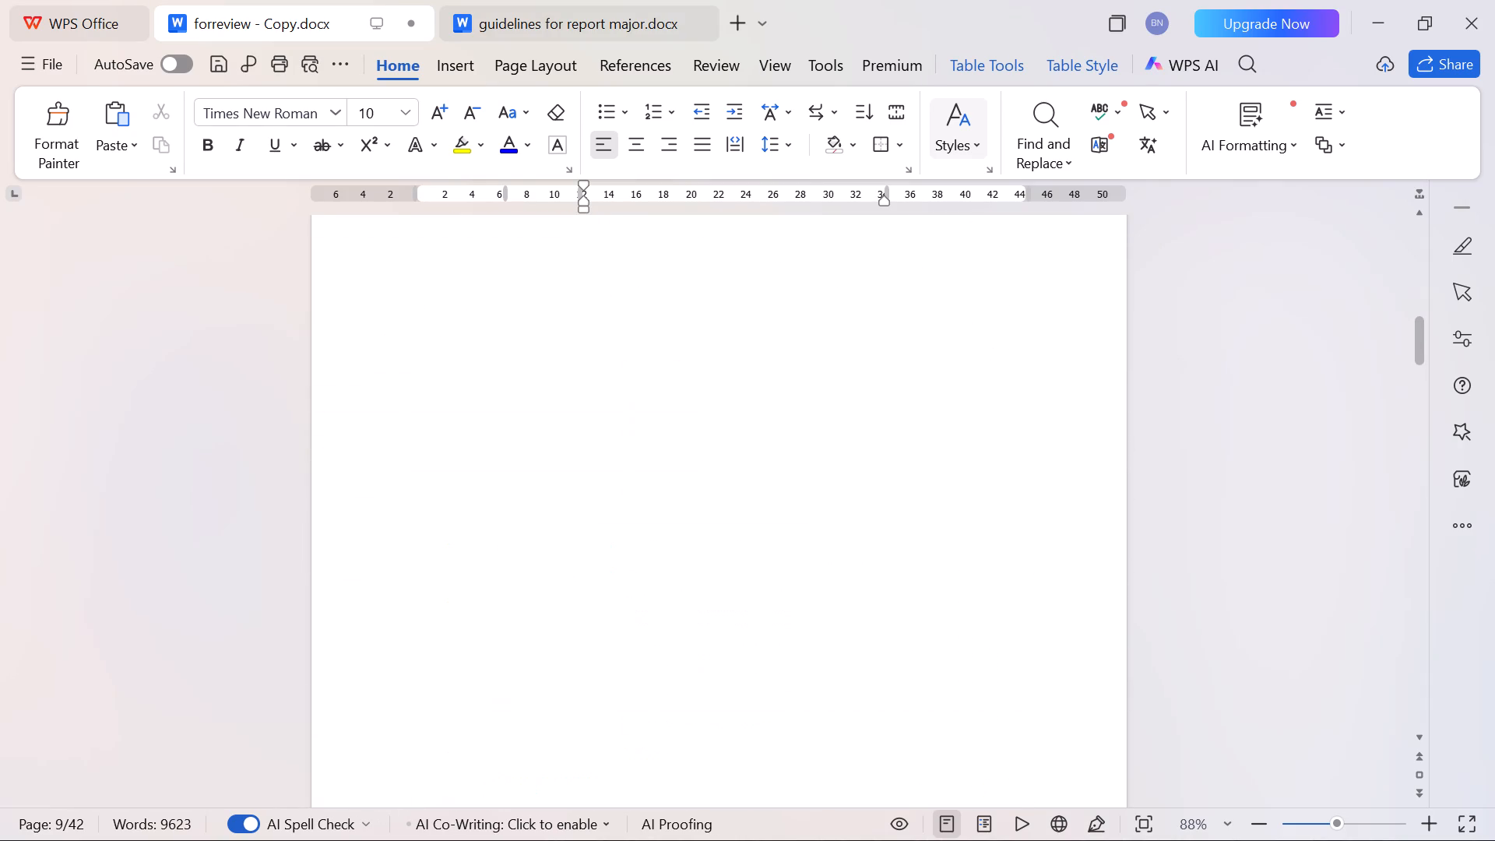
{"action": "scroll", "coordinate": [862, 621], "scroll_direction": "up", "scroll_amount": 14}
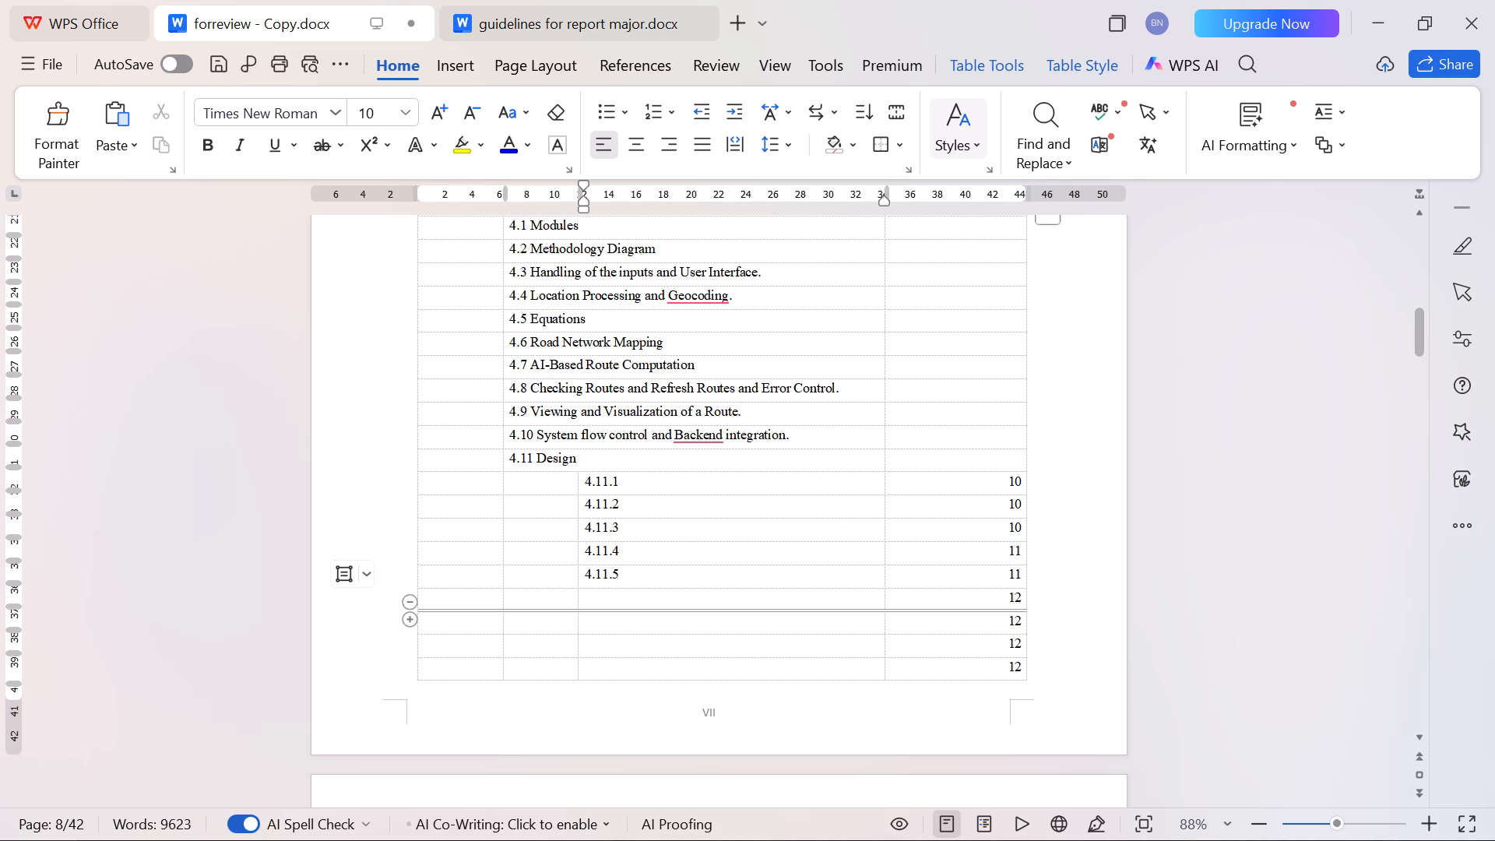
{"action": "left_click", "coordinate": [415, 604]}
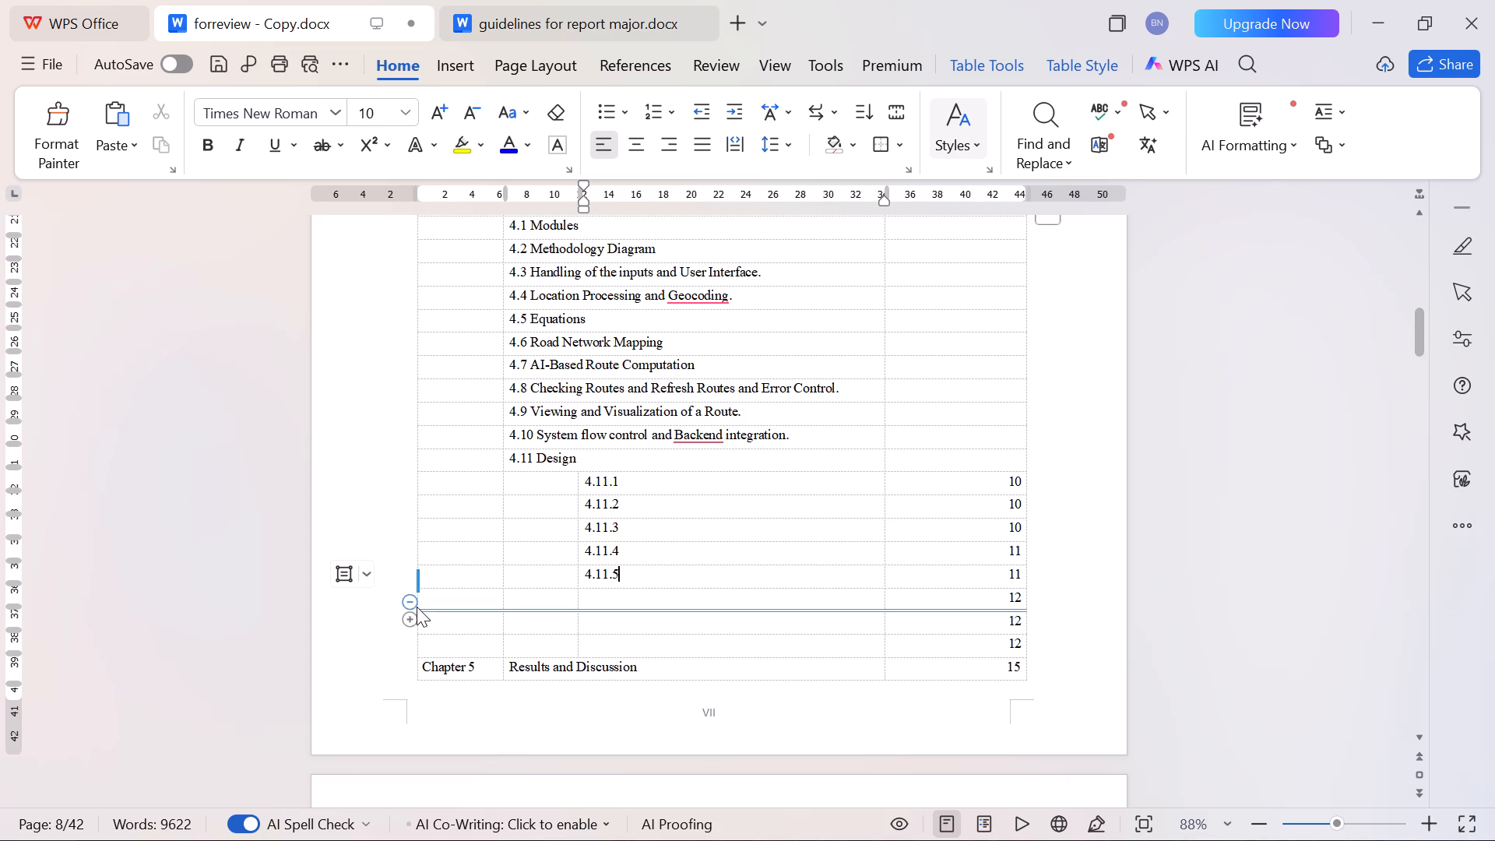
{"action": "left_click", "coordinate": [415, 604]}
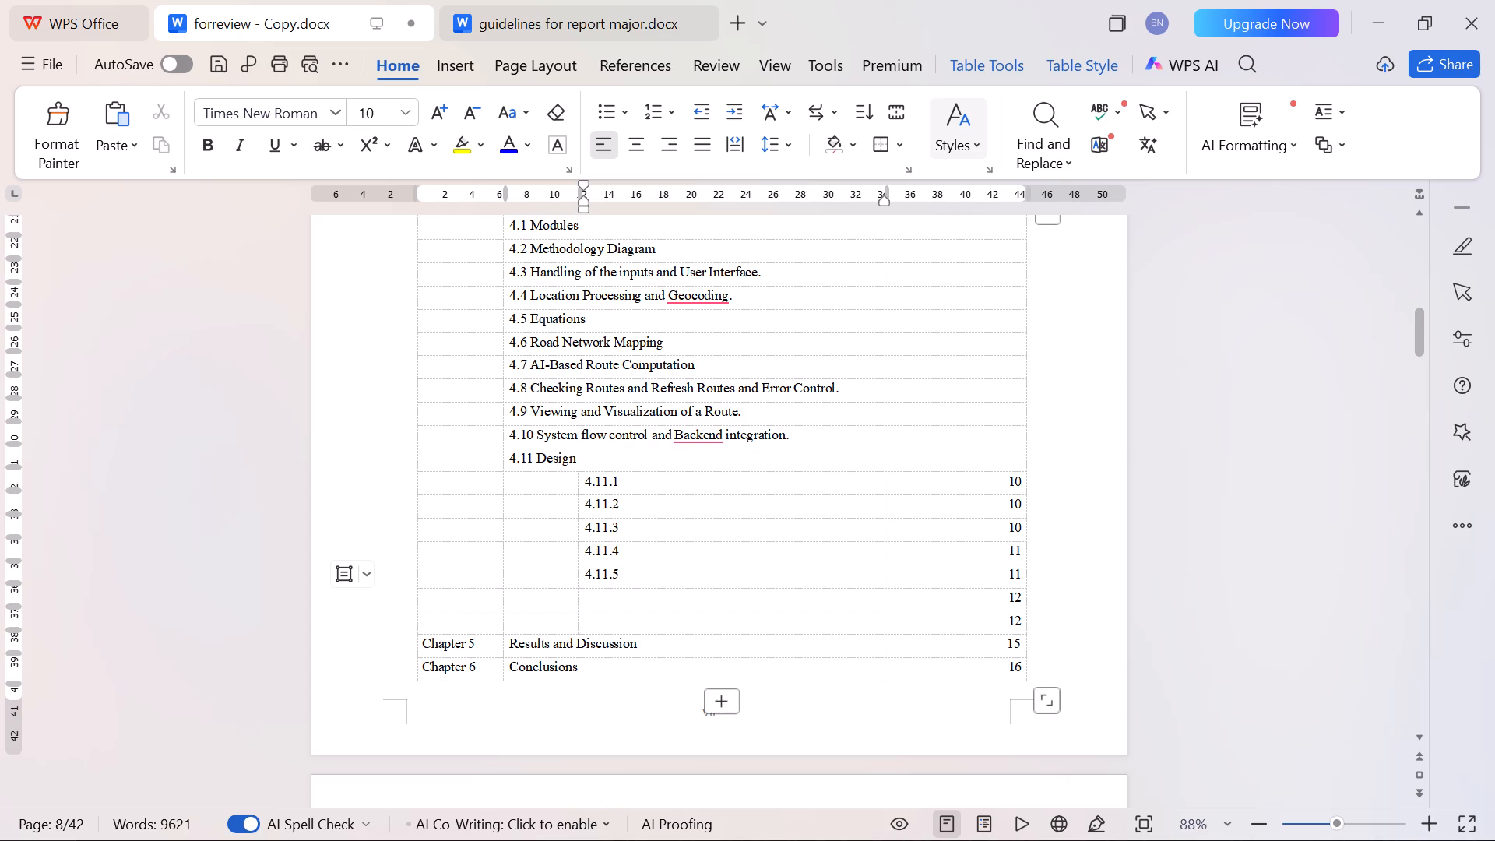
{"action": "left_click", "coordinate": [412, 602]}
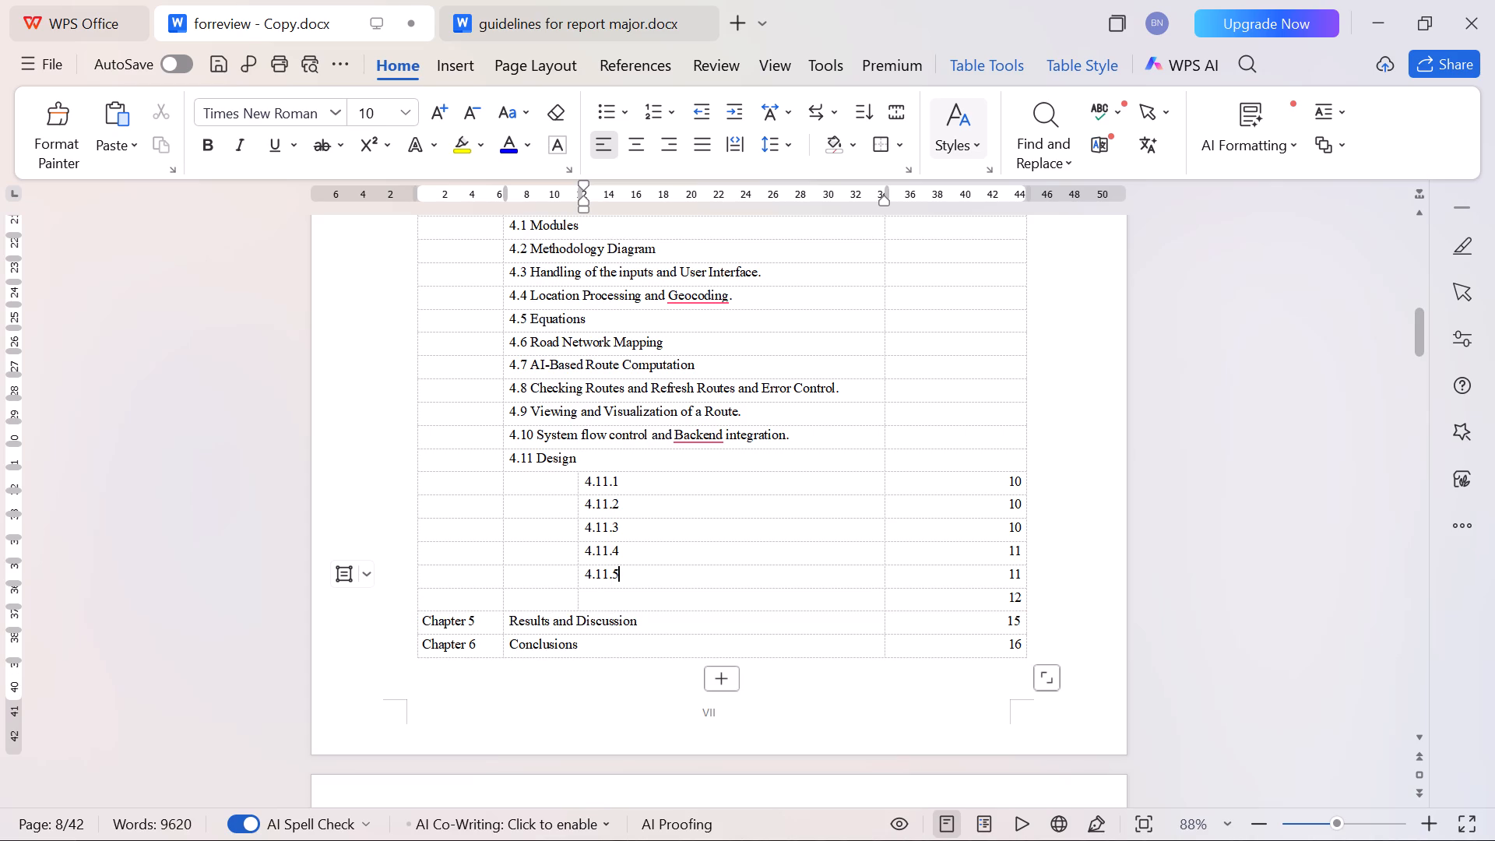
{"action": "left_click", "coordinate": [413, 582]}
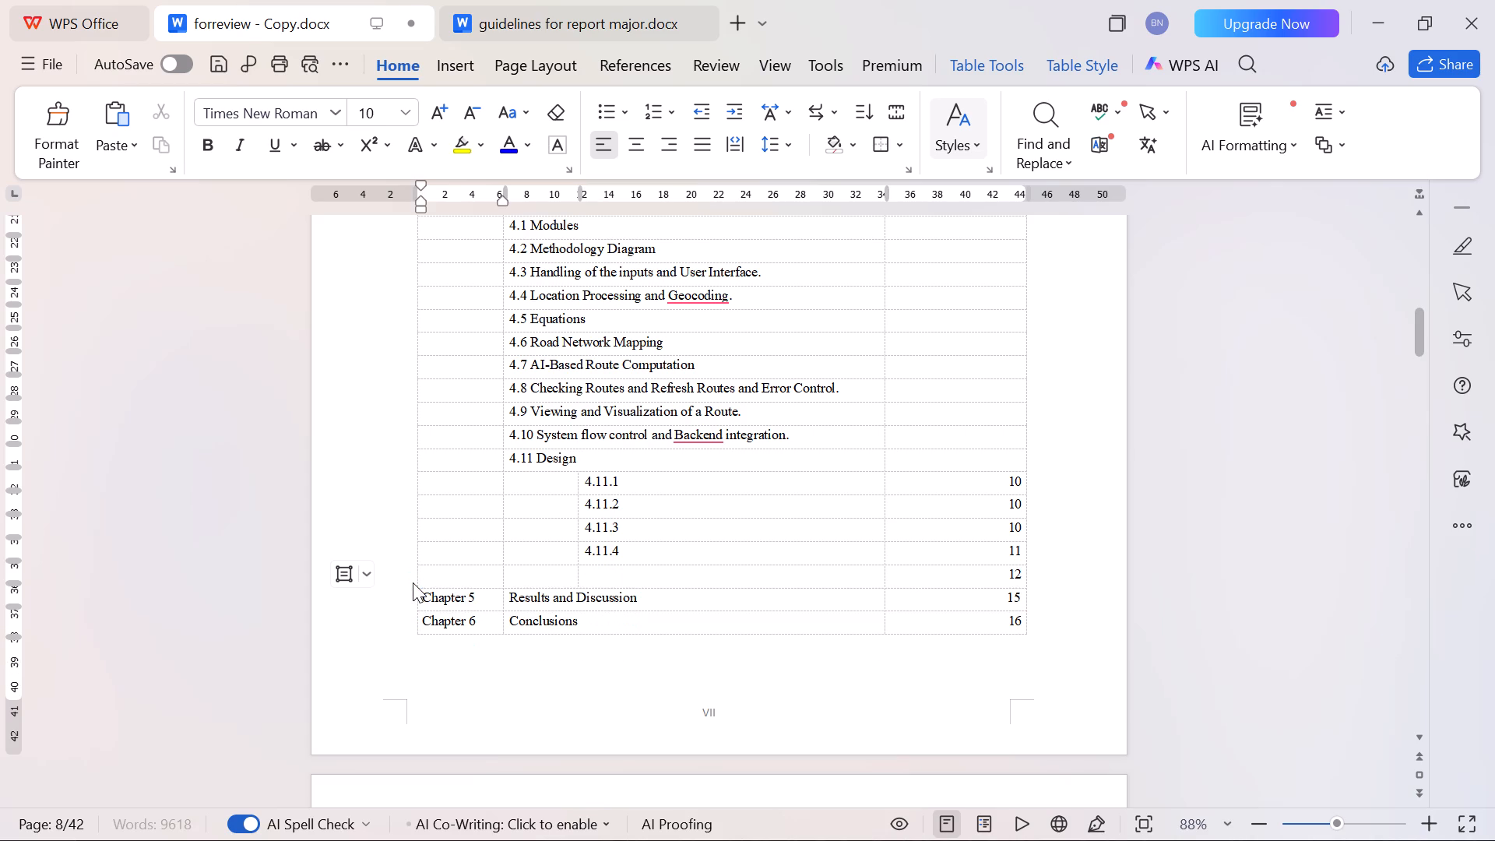
{"action": "key", "text": "ctrl+z"}
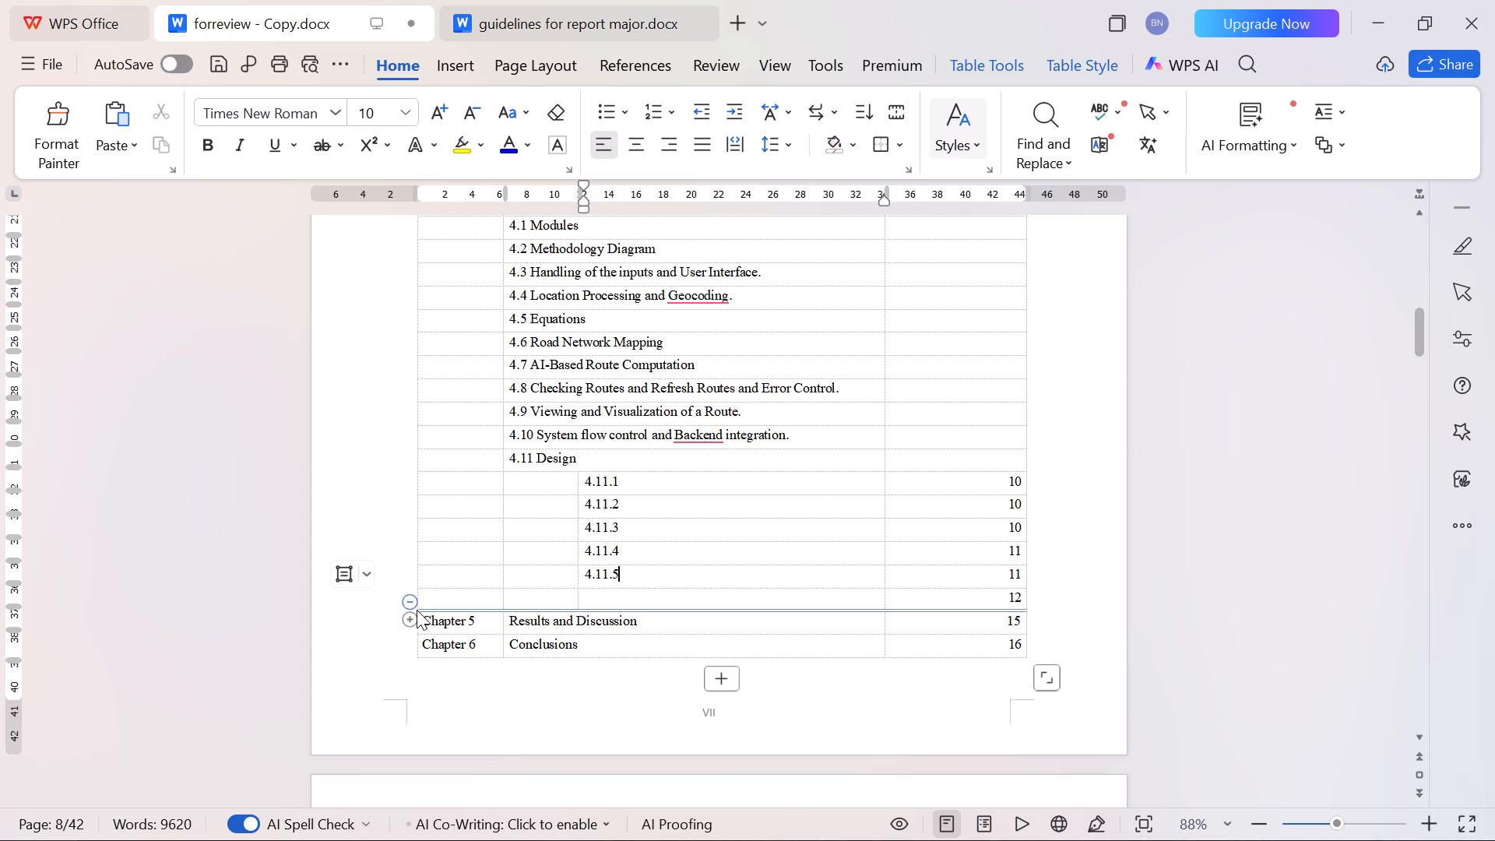
{"action": "left_click", "coordinate": [410, 603]}
Add the titles "UML Diagrams" to 4.11.1 and "Use Case Diagram" to 4.11.2 in the Contents table.
{"action": "scroll", "coordinate": [631, 653], "scroll_direction": "down", "scroll_amount": 4}
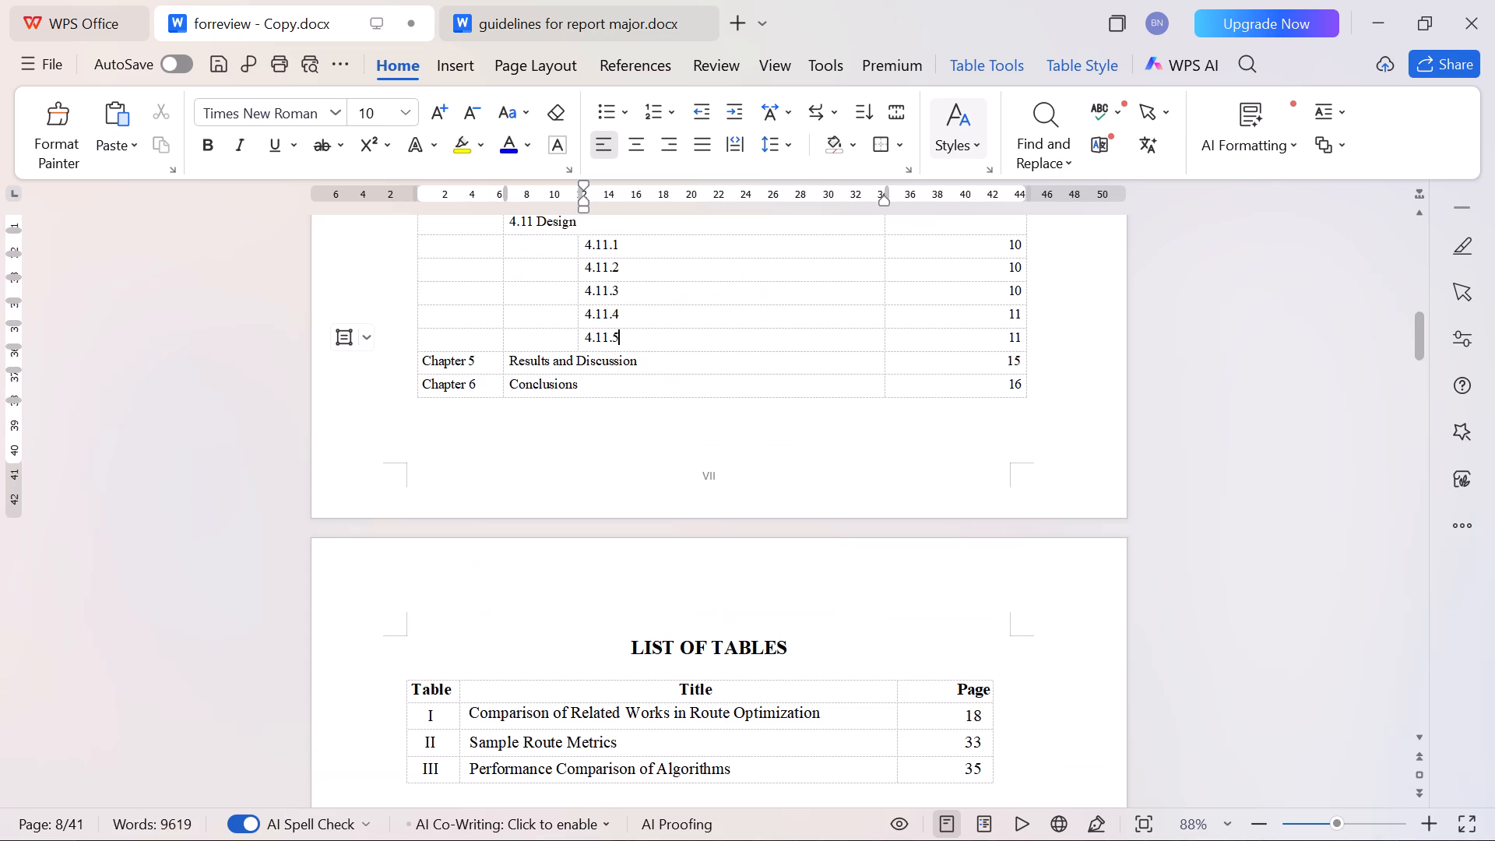
{"action": "scroll", "coordinate": [631, 653], "scroll_direction": "down", "scroll_amount": 20}
{"action": "scroll", "coordinate": [631, 653], "scroll_direction": "down", "scroll_amount": 2}
{"action": "scroll", "coordinate": [631, 652], "scroll_direction": "up", "scroll_amount": 2}
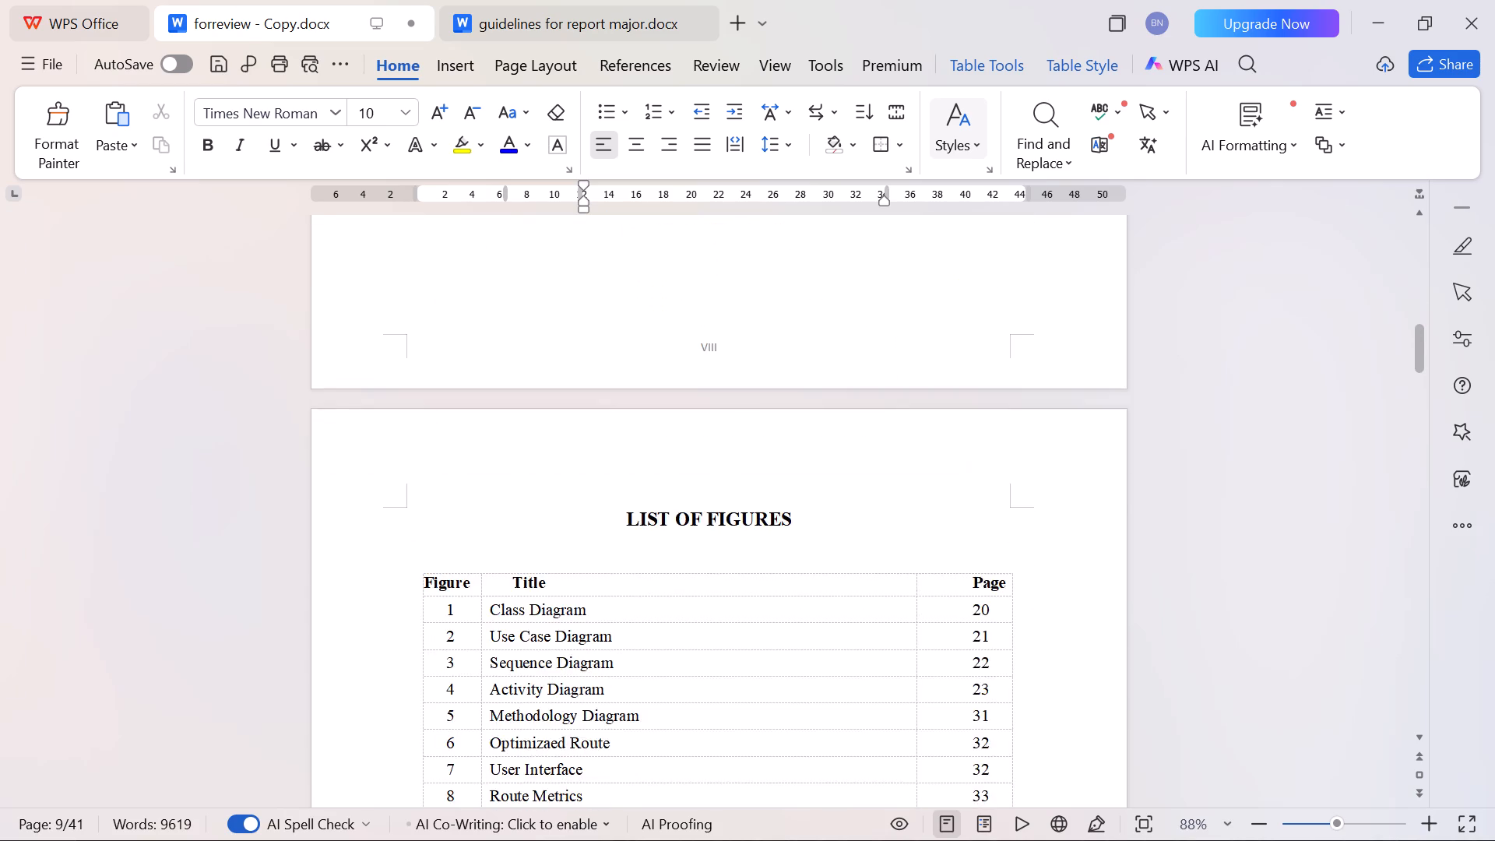
{"action": "scroll", "coordinate": [631, 652], "scroll_direction": "up", "scroll_amount": 20}
{"action": "scroll", "coordinate": [631, 652], "scroll_direction": "up", "scroll_amount": 4}
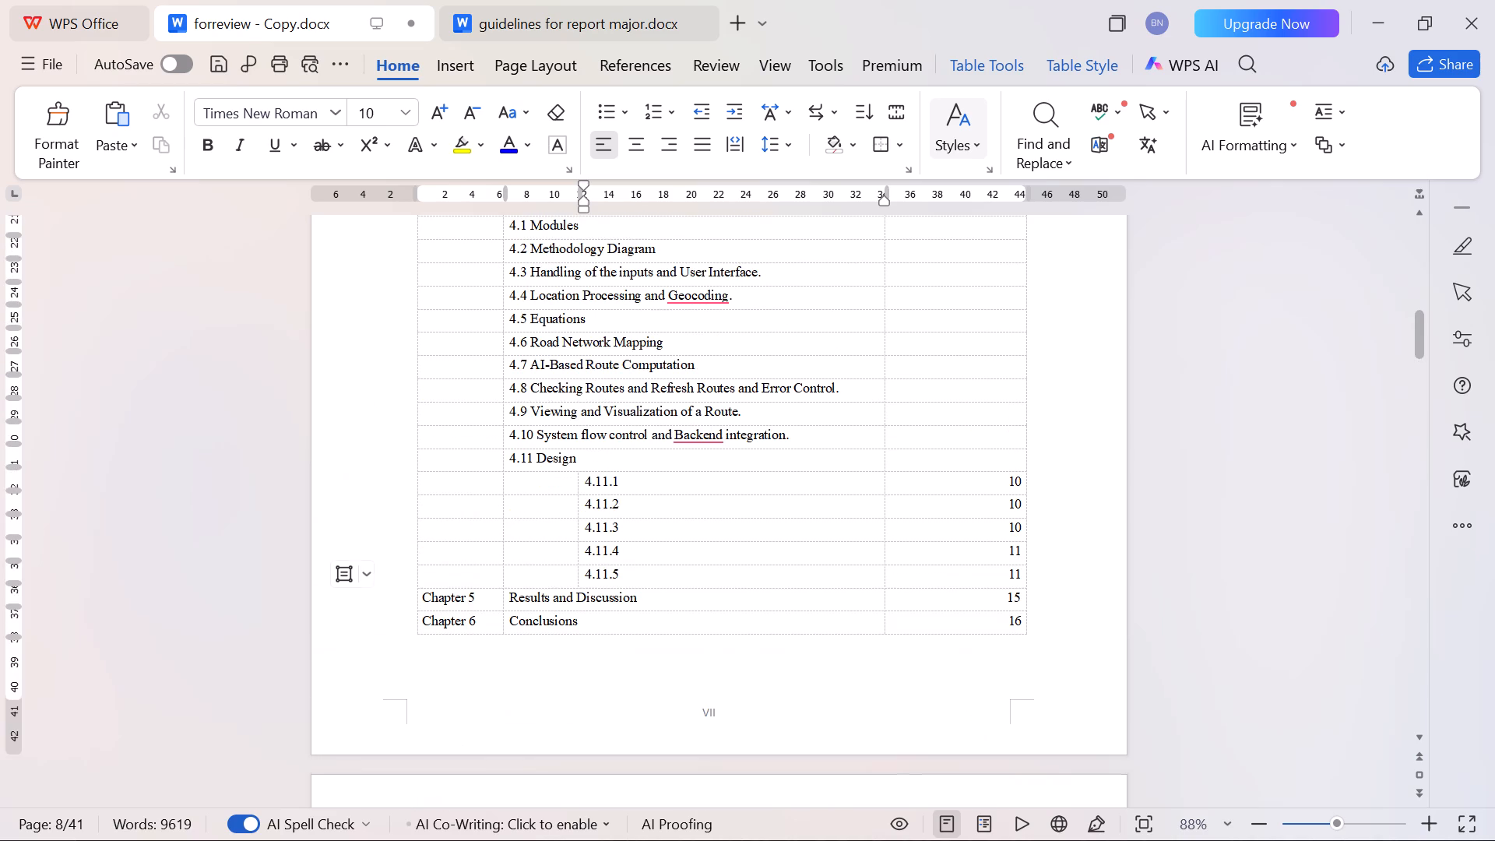
{"action": "left_click", "coordinate": [642, 482]}
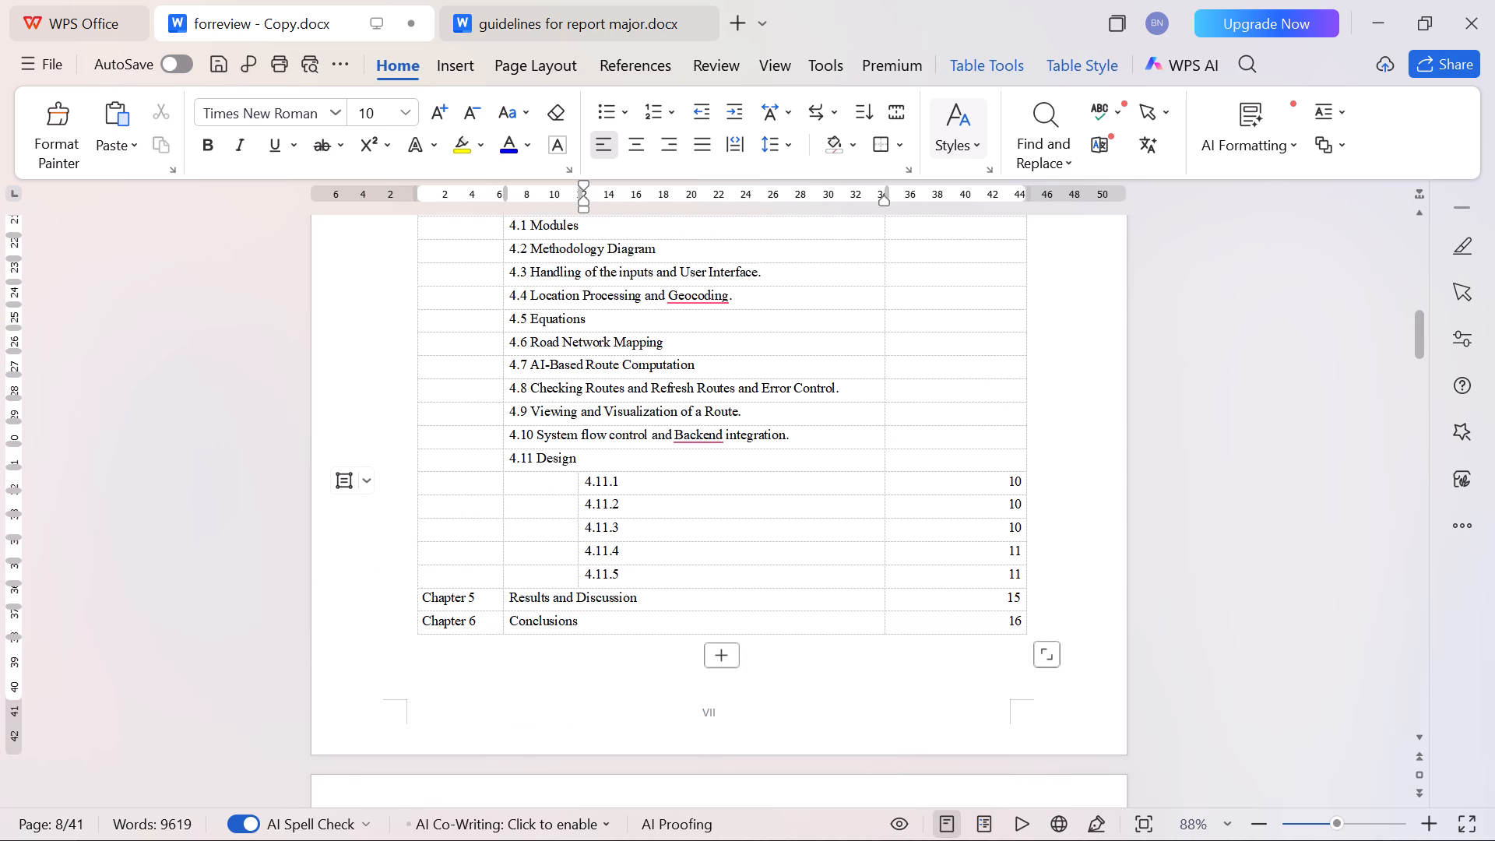
{"action": "key", "text": "shift+u"}
{"action": "type", "text": "ML D"}
{"action": "type", "text": "ia"}
{"action": "type", "text": "grams"}
{"action": "key", "text": "Down"}
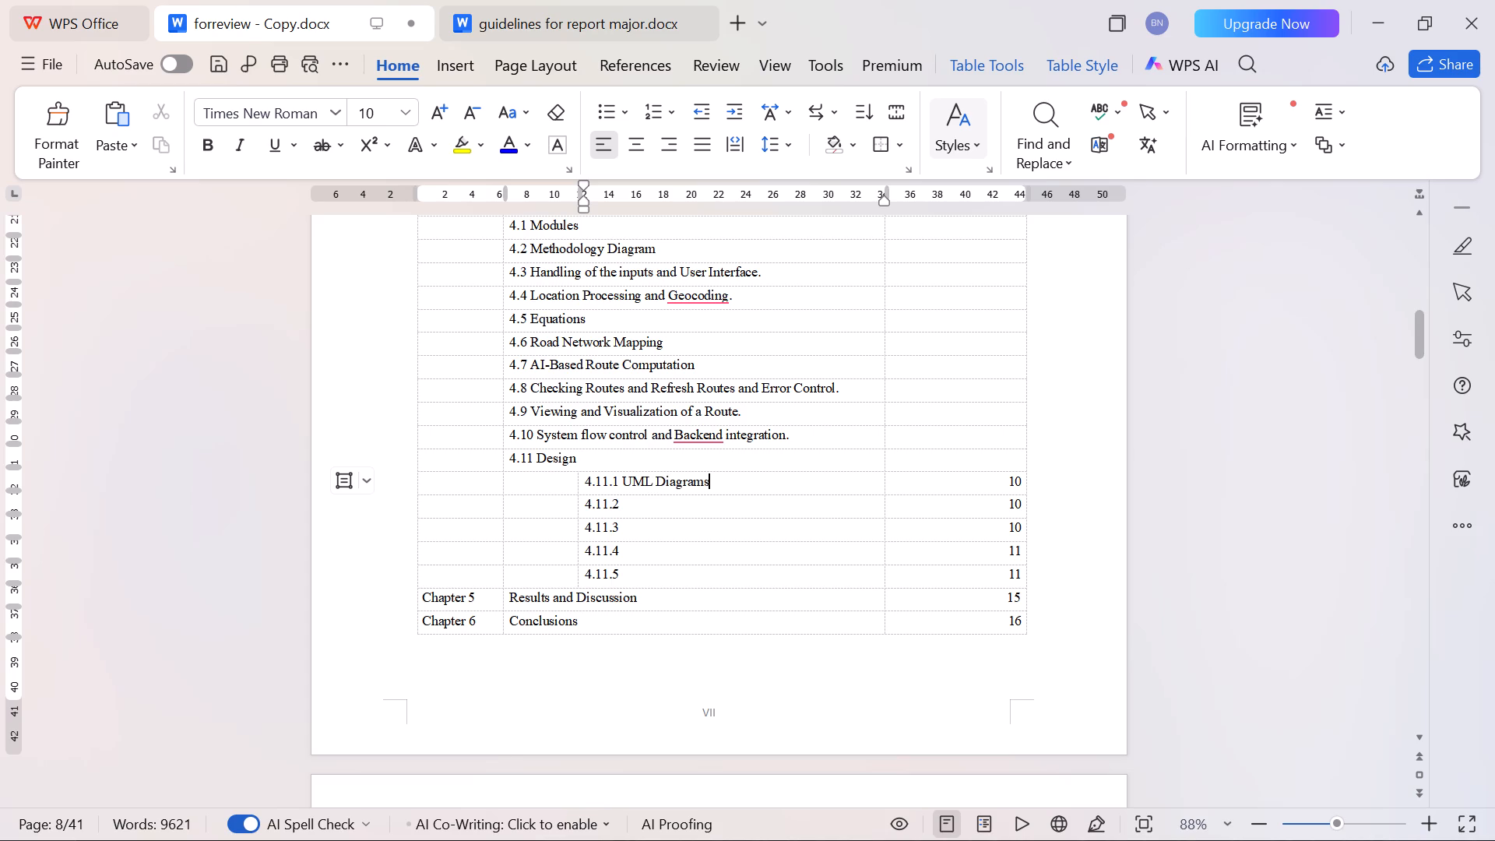
{"action": "key", "text": "space"}
{"action": "type", "text": "Use Case Diagram"}
Add the titles "Sequence Diagram", "Class Diagram" and "Activity Diagram" to 4.11.3, 4.11.4 and 4.11.5 in the Contents table.
{"action": "key", "text": "Down"}
{"action": "key", "text": "space"}
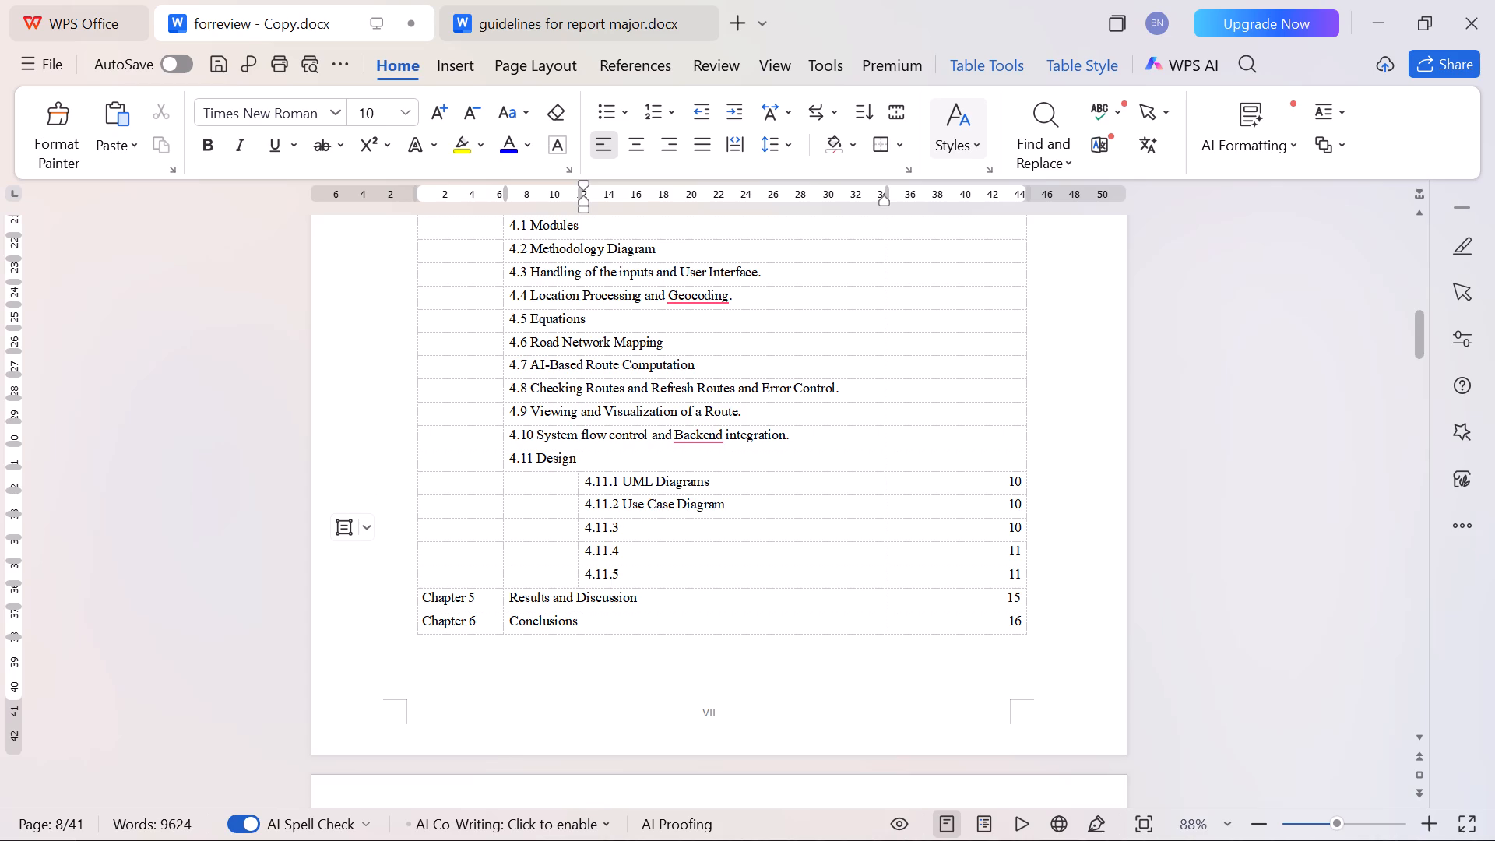
{"action": "type", "text": "Sequence Diagram"}
{"action": "key", "text": "Down"}
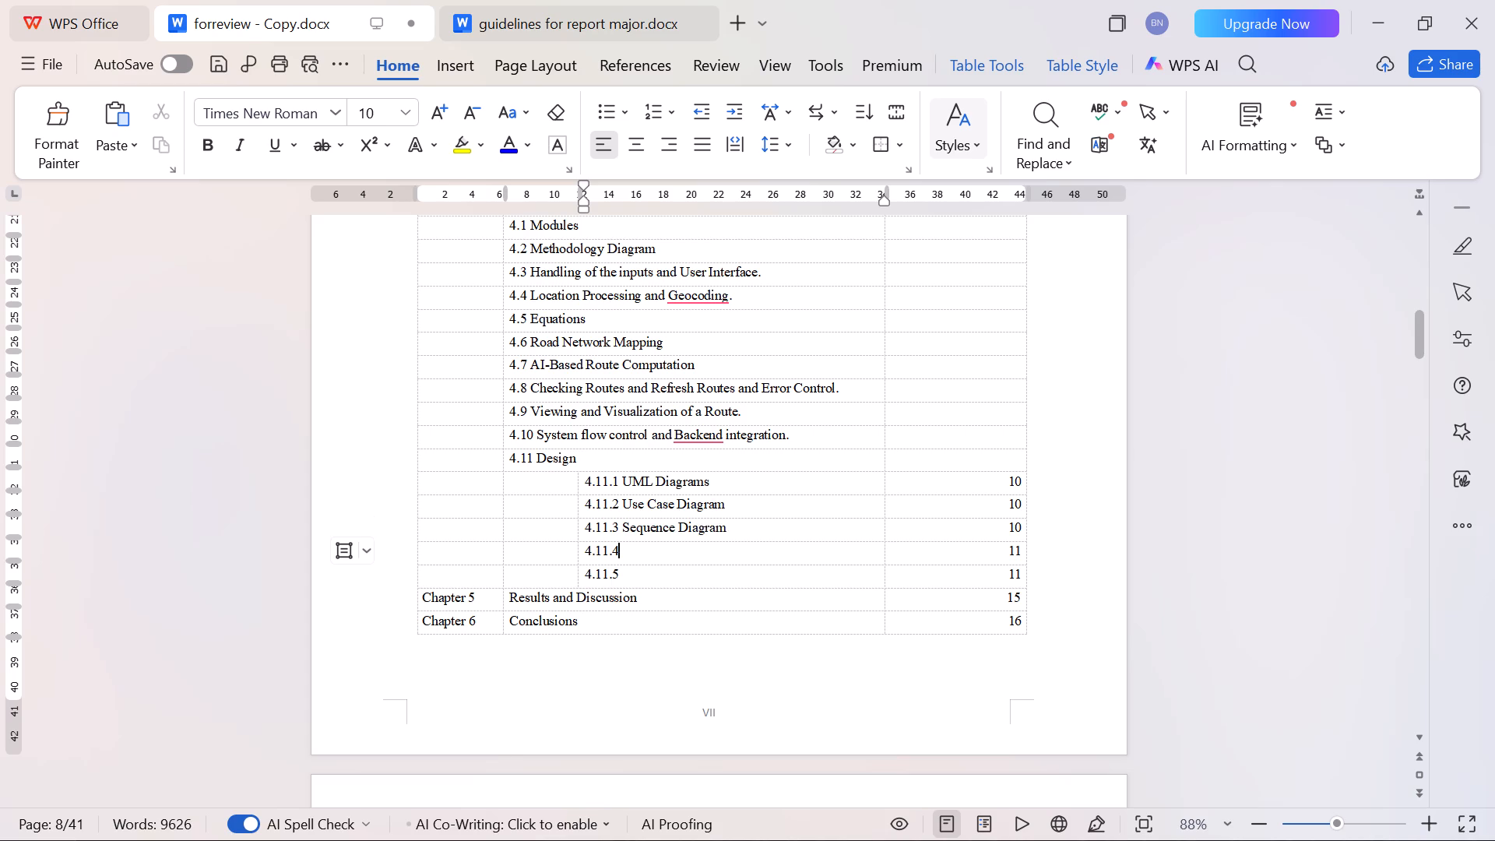
{"action": "key", "text": "space"}
{"action": "type", "text": "Class Diagram"}
{"action": "key", "text": "Down"}
{"action": "key", "text": "space"}
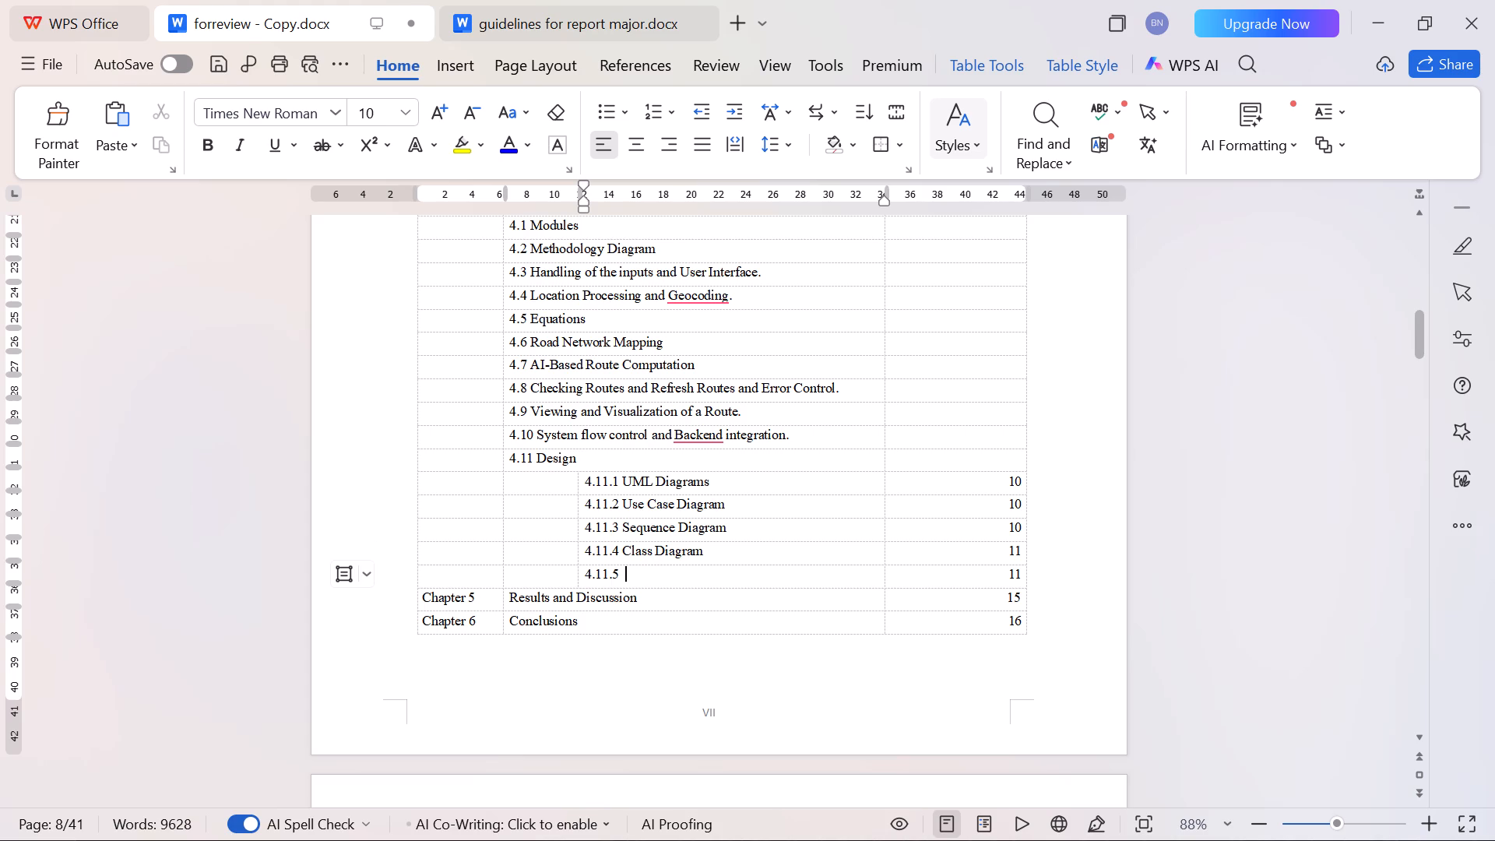
{"action": "type", "text": "Activity Diagram"}
Save the report with the completed Chapter 4 entries of the Contents table.
{"action": "key", "text": "ctrl+s"}
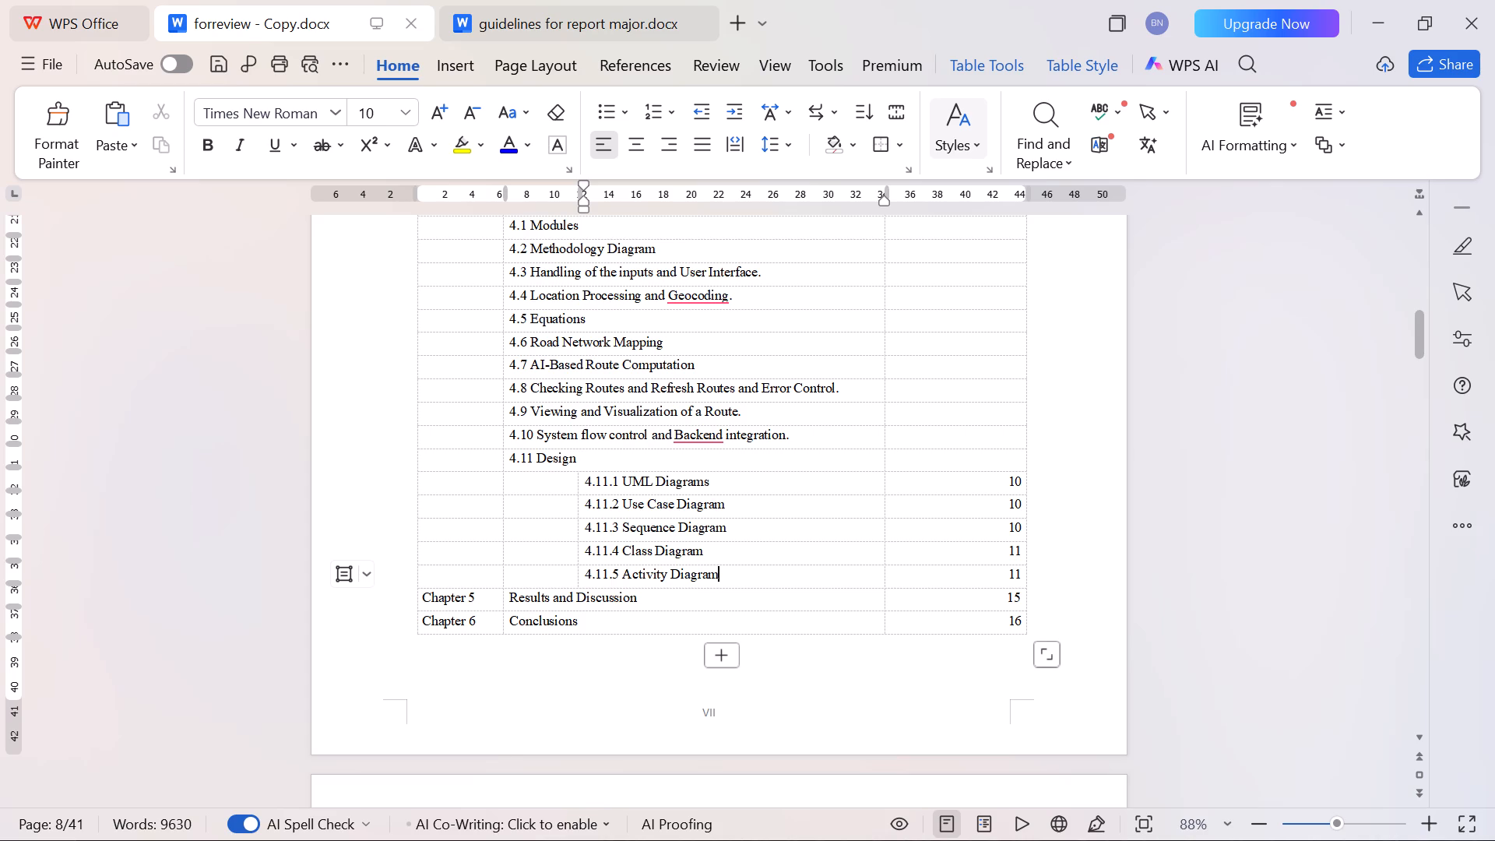
{"action": "scroll", "coordinate": [715, 572], "scroll_direction": "down", "scroll_amount": 7}
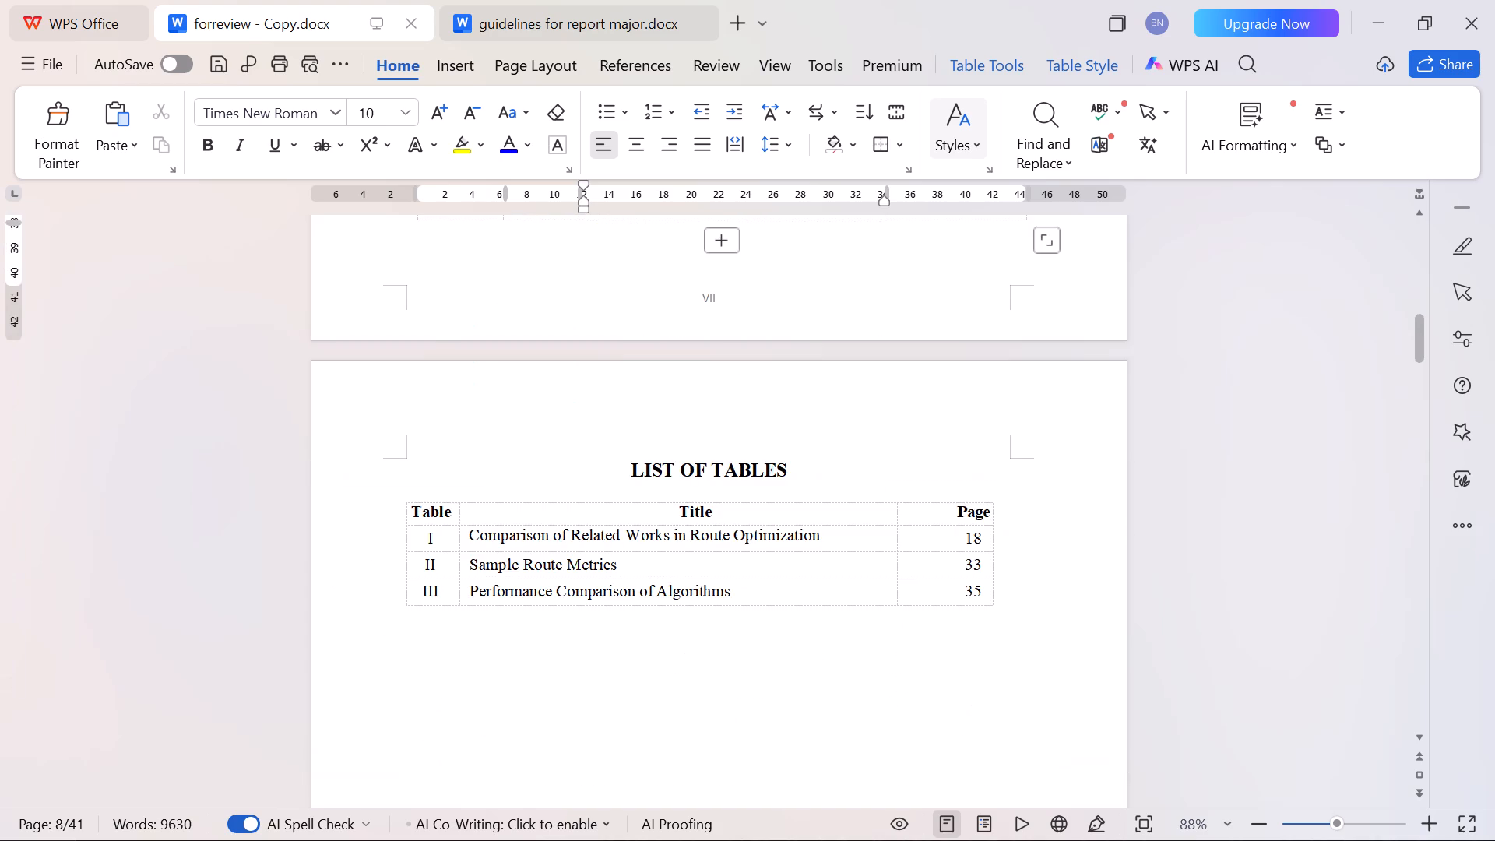
{"action": "scroll", "coordinate": [715, 572], "scroll_direction": "up", "scroll_amount": 10}
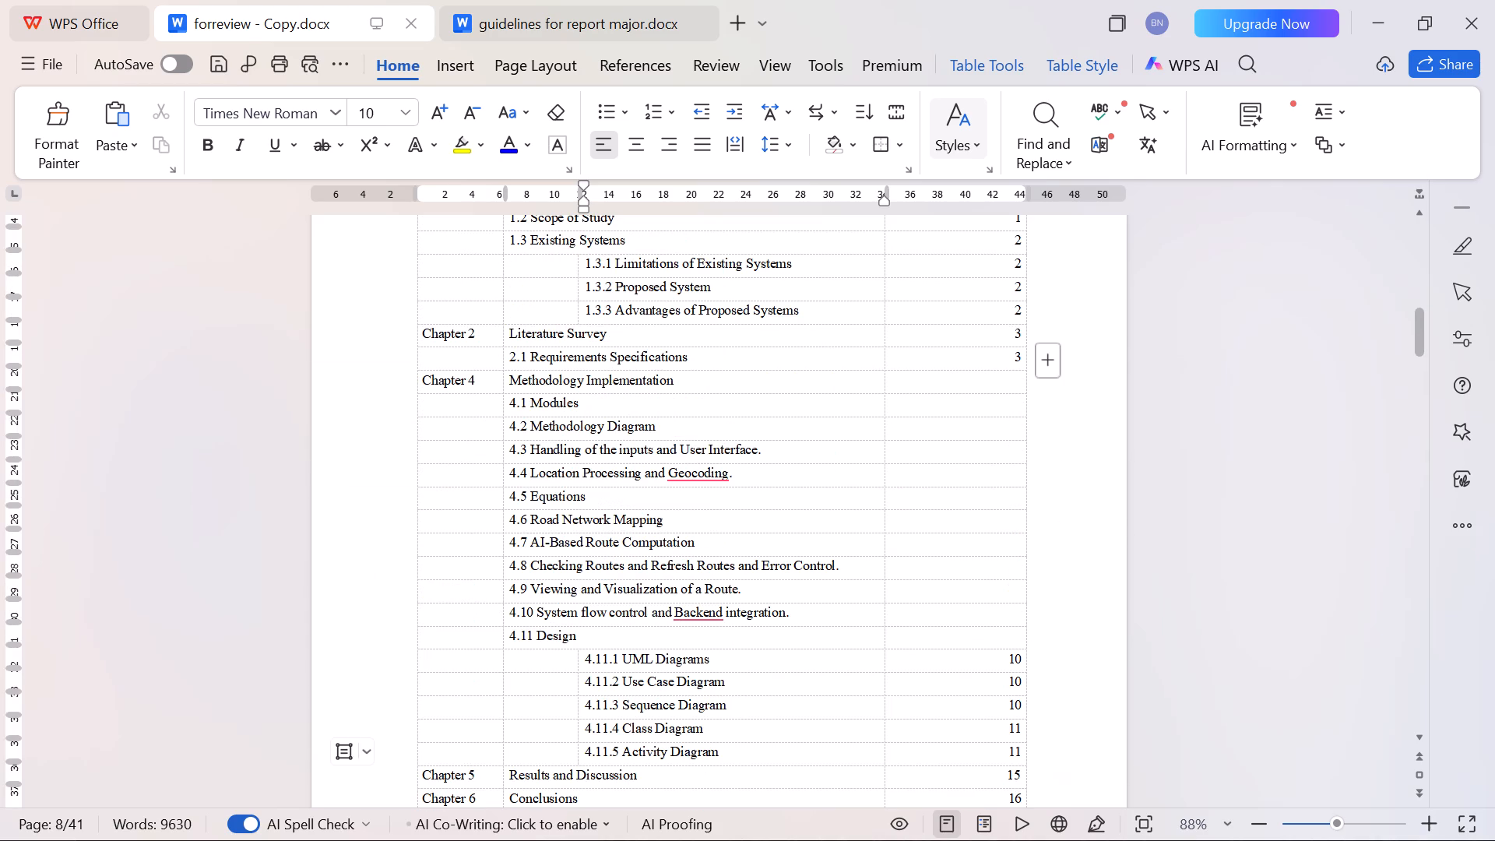
{"action": "key", "text": "ctrl+s"}
Review the front matter, from the Contents table through the List of Tables to the List of Figures.
{"action": "scroll", "coordinate": [711, 570], "scroll_direction": "up", "scroll_amount": 7}
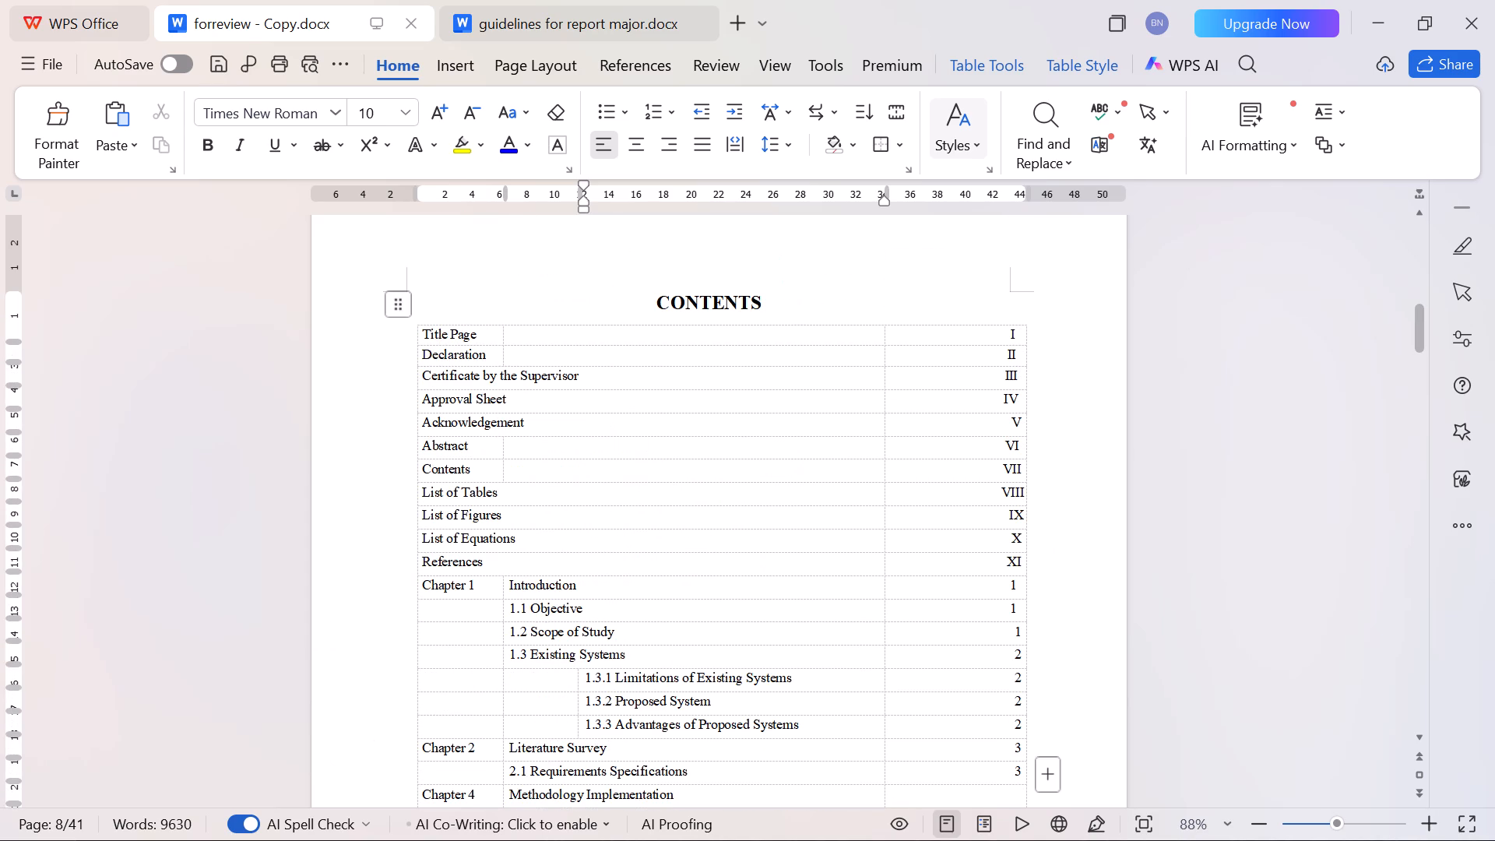
{"action": "scroll", "coordinate": [711, 570], "scroll_direction": "up", "scroll_amount": 14}
{"action": "scroll", "coordinate": [711, 570], "scroll_direction": "down", "scroll_amount": 3}
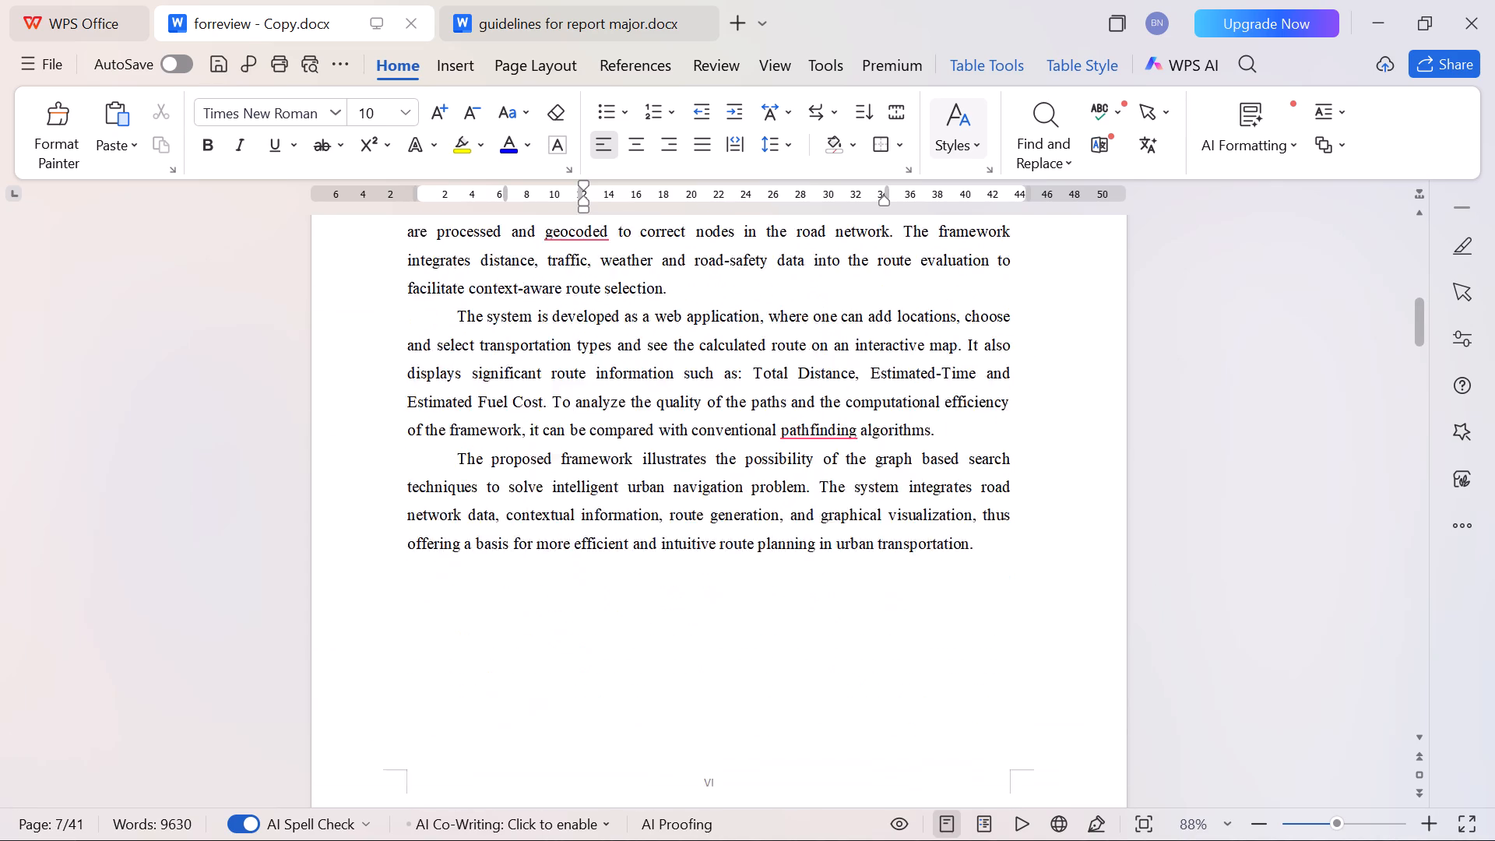
{"action": "scroll", "coordinate": [711, 570], "scroll_direction": "down", "scroll_amount": 20}
{"action": "scroll", "coordinate": [711, 570], "scroll_direction": "down", "scroll_amount": 20}
{"action": "scroll", "coordinate": [711, 570], "scroll_direction": "down", "scroll_amount": 3}
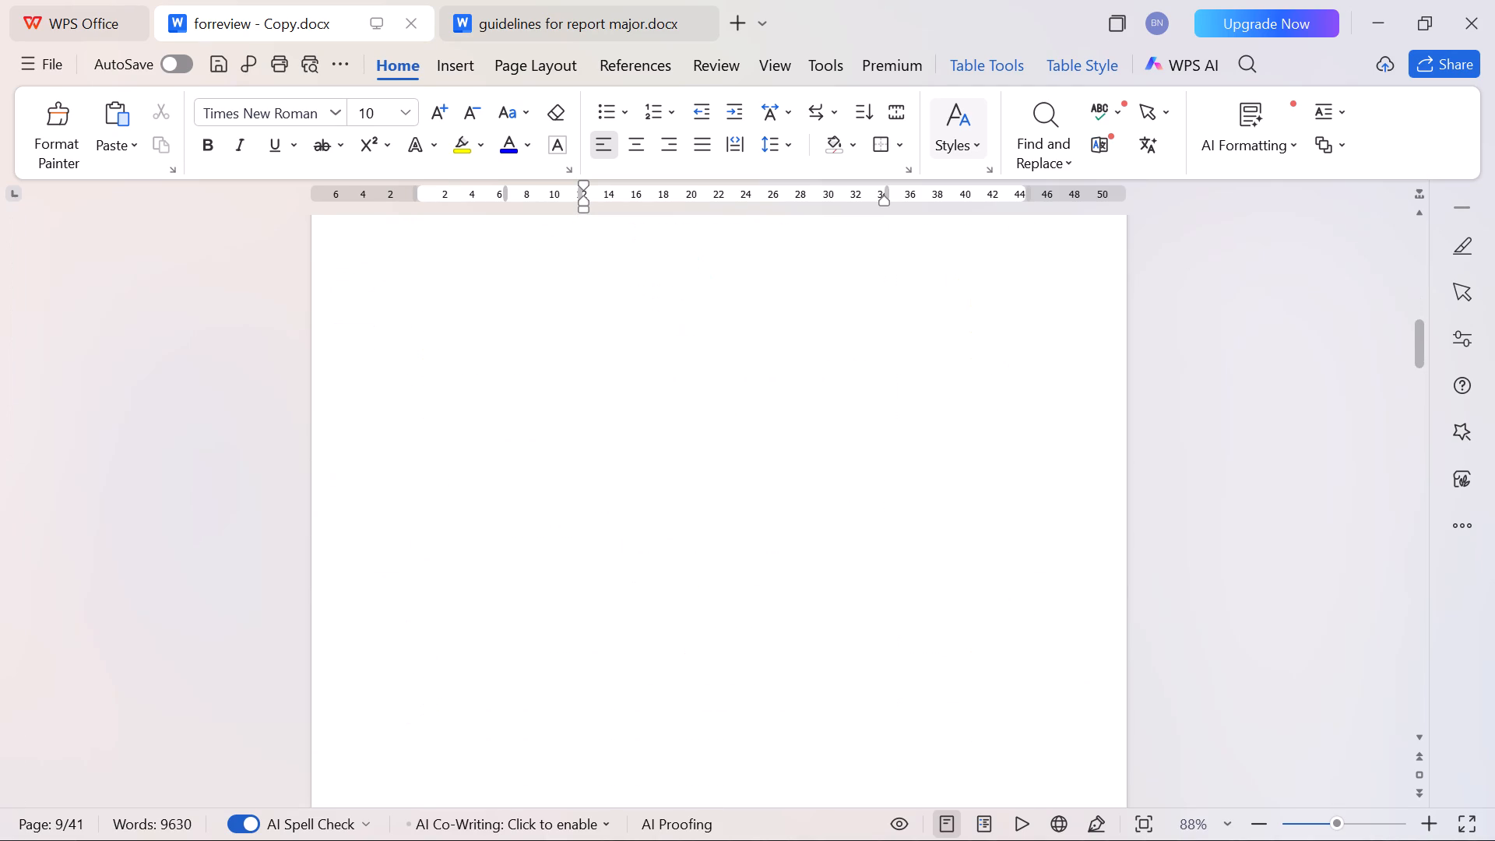
{"action": "scroll", "coordinate": [711, 570], "scroll_direction": "down", "scroll_amount": 6}
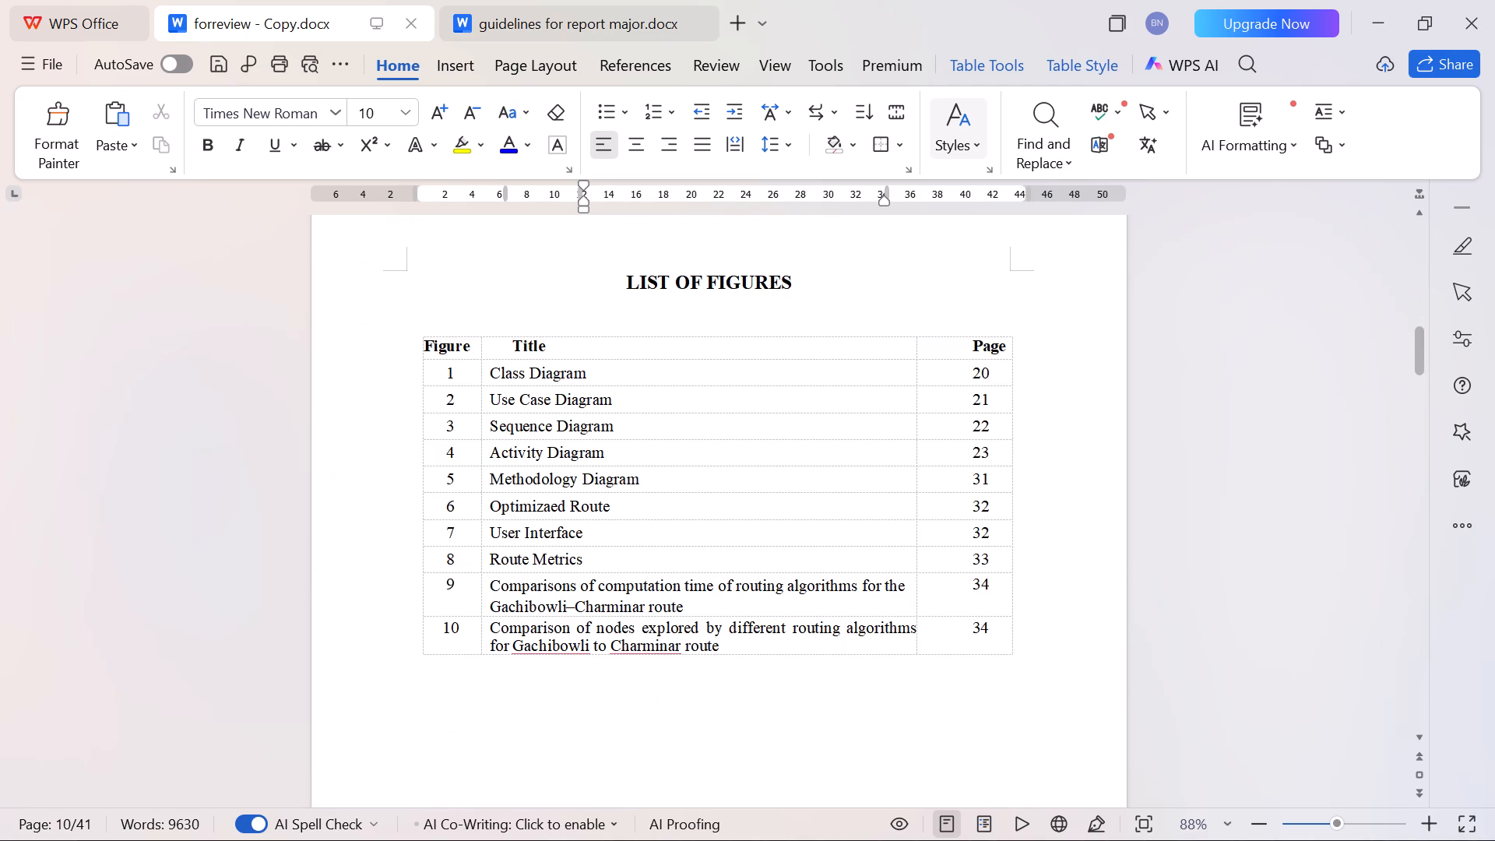
{"action": "scroll", "coordinate": [711, 570], "scroll_direction": "up", "scroll_amount": 15}
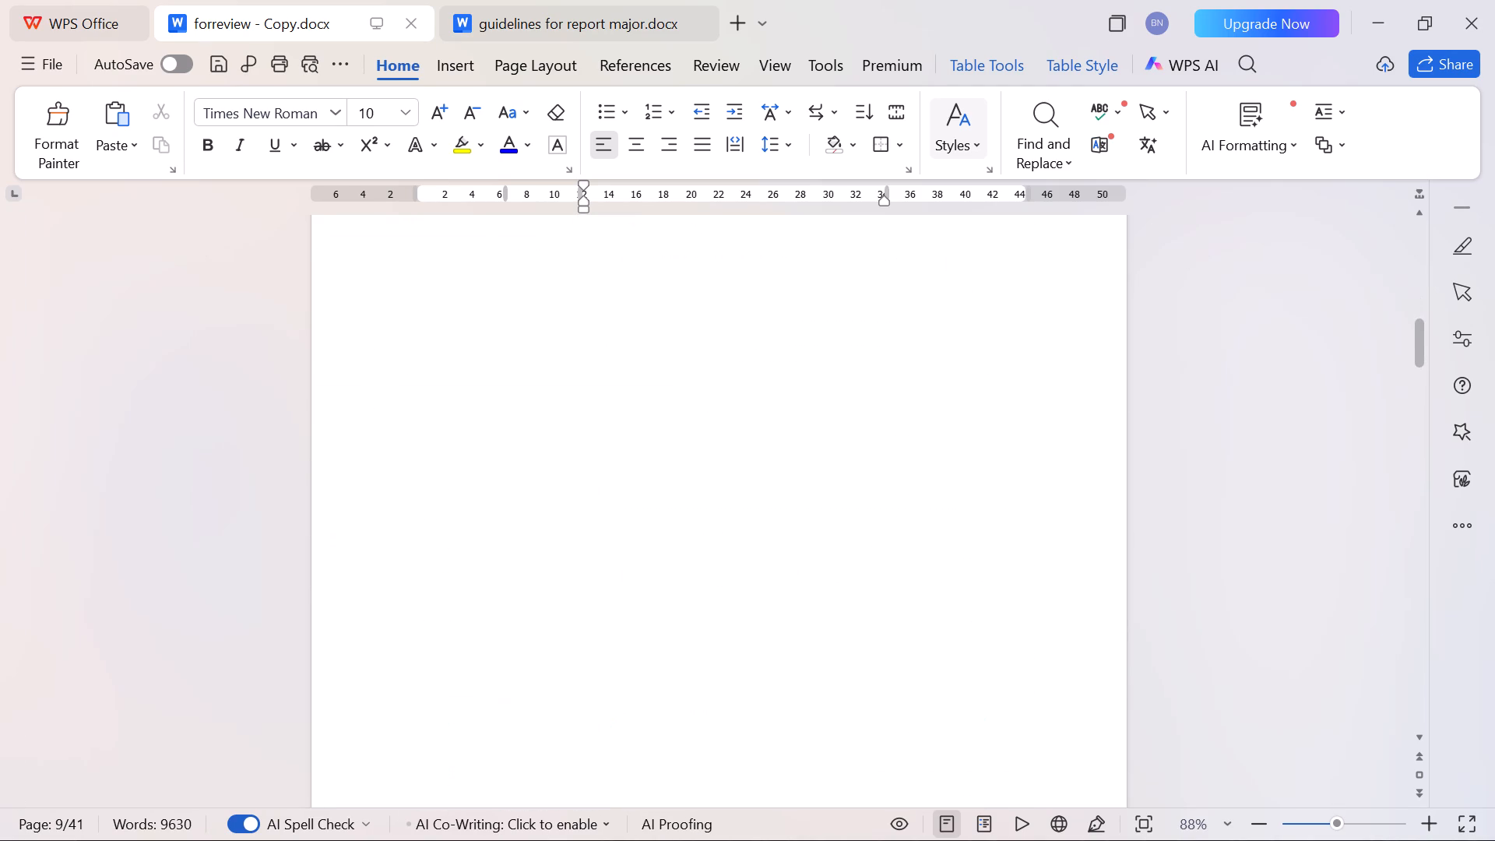
{"action": "scroll", "coordinate": [711, 570], "scroll_direction": "up", "scroll_amount": 8}
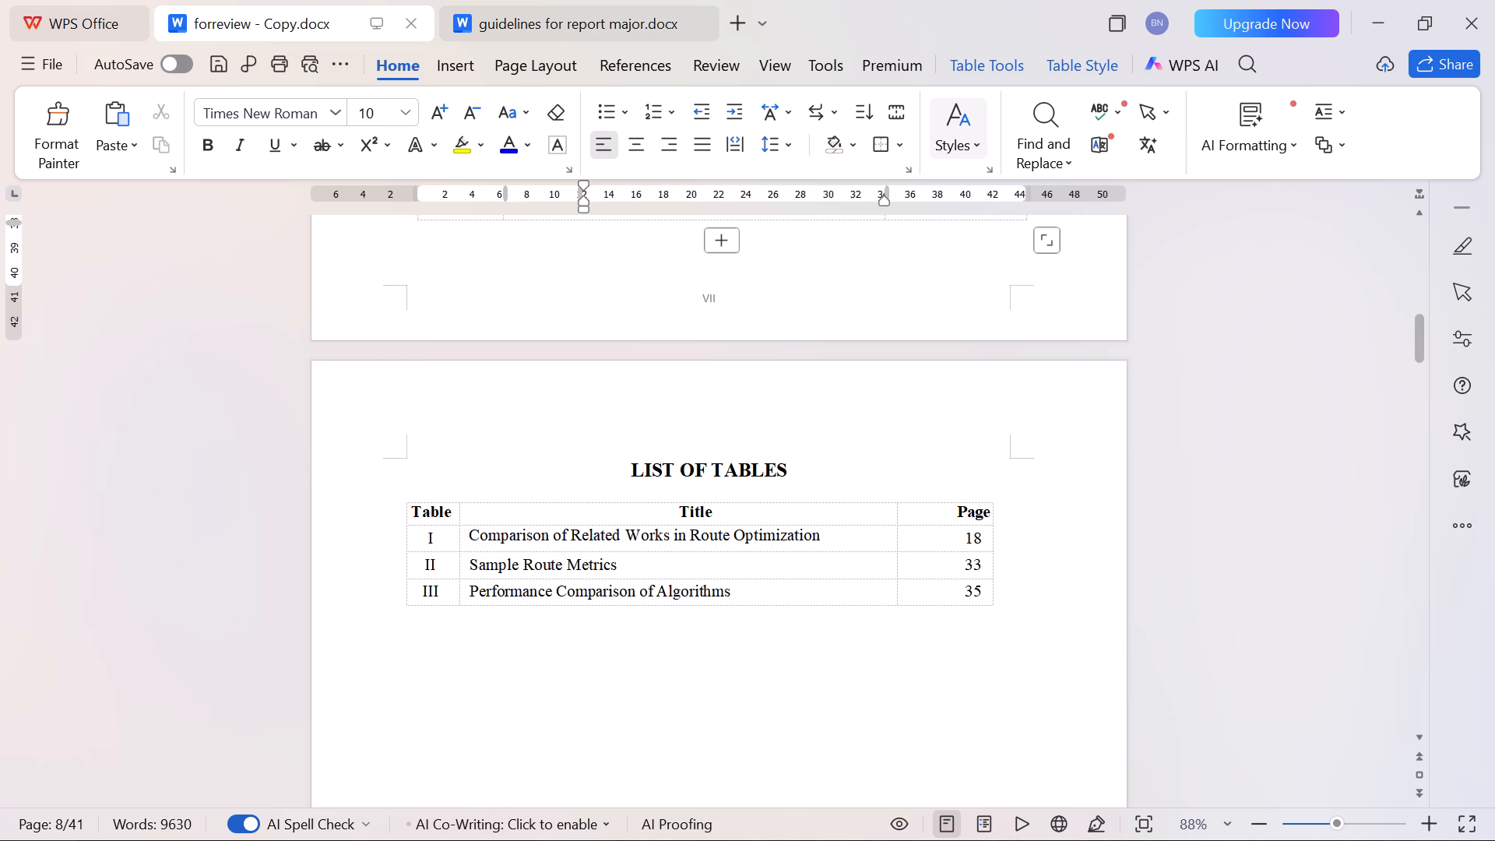
{"action": "scroll", "coordinate": [711, 570], "scroll_direction": "down", "scroll_amount": 20}
{"action": "scroll", "coordinate": [711, 570], "scroll_direction": "down", "scroll_amount": 5}
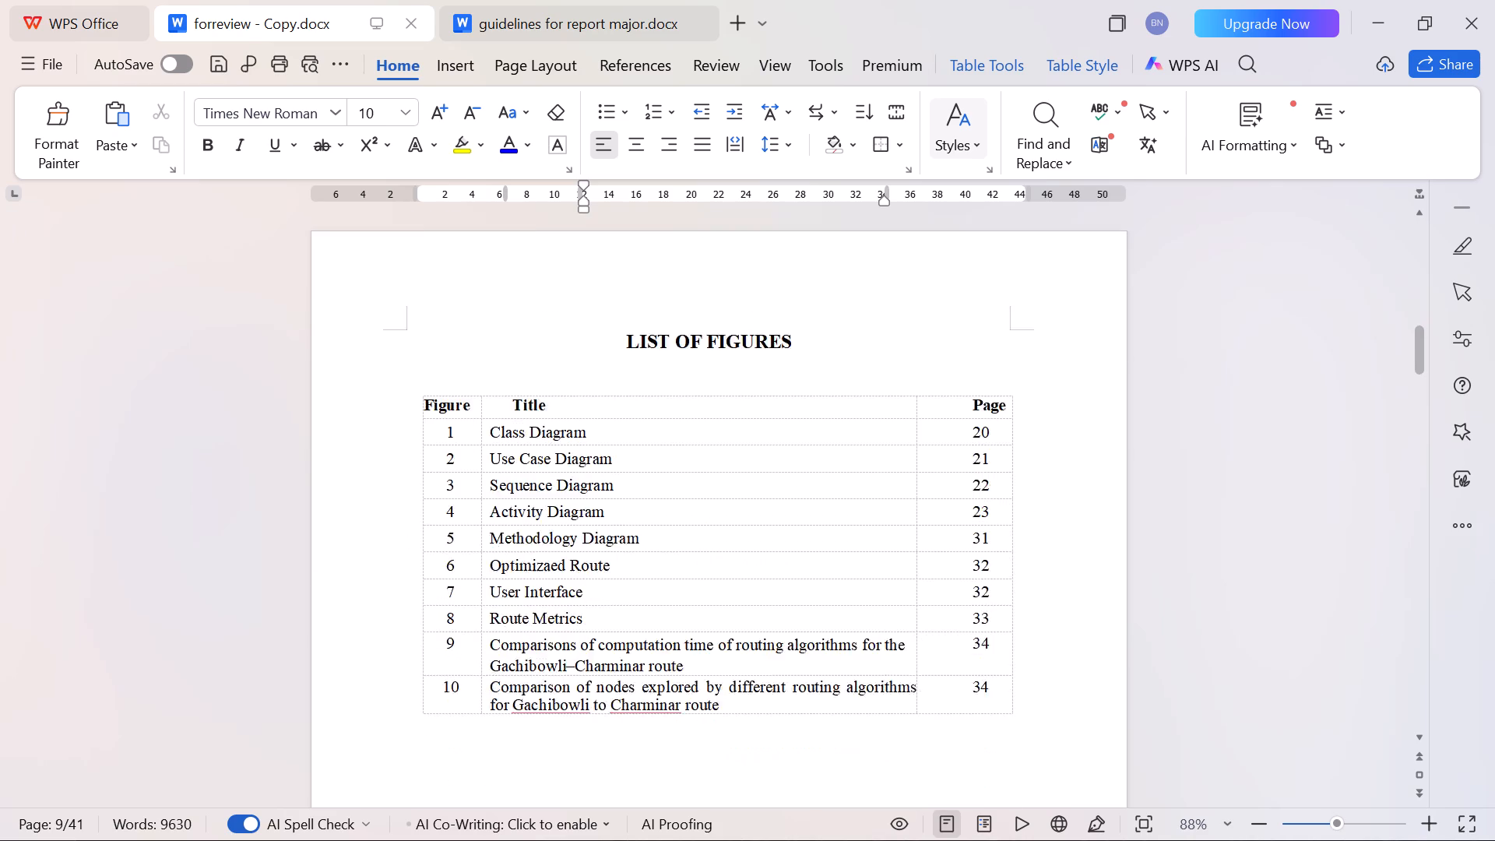
{"action": "scroll", "coordinate": [711, 570], "scroll_direction": "up", "scroll_amount": 2}
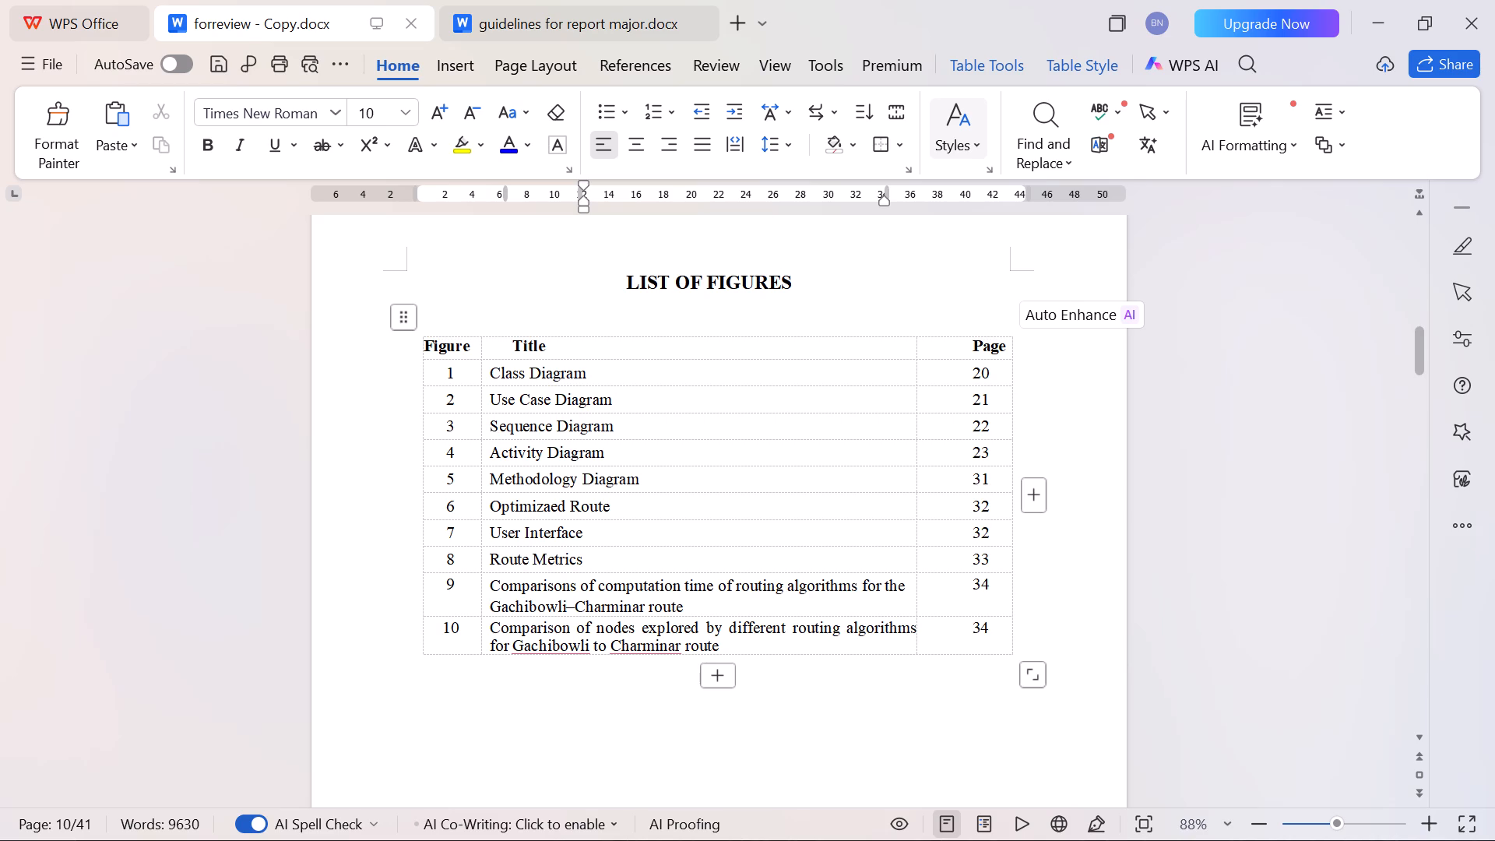
Move the word "Methodology" from figure 5's title to figure 1's title in the List of Figures, replacing "Class".
{"action": "left_click_drag", "start_coordinate": [575, 480], "coordinate": [478, 477]}
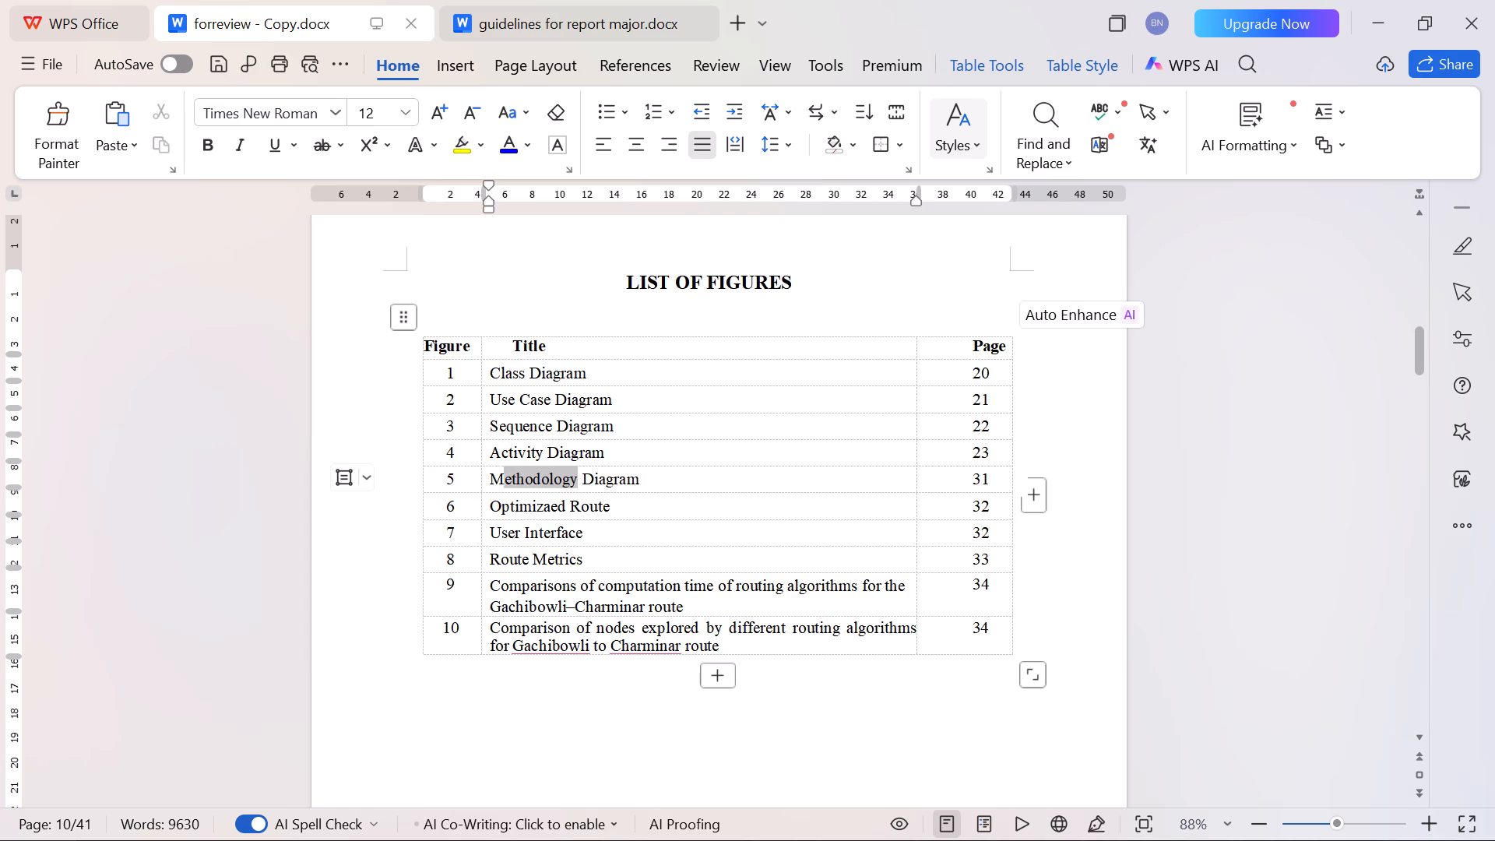
{"action": "left_click_drag", "start_coordinate": [478, 477], "coordinate": [492, 478]}
{"action": "key", "text": "ctrl+x"}
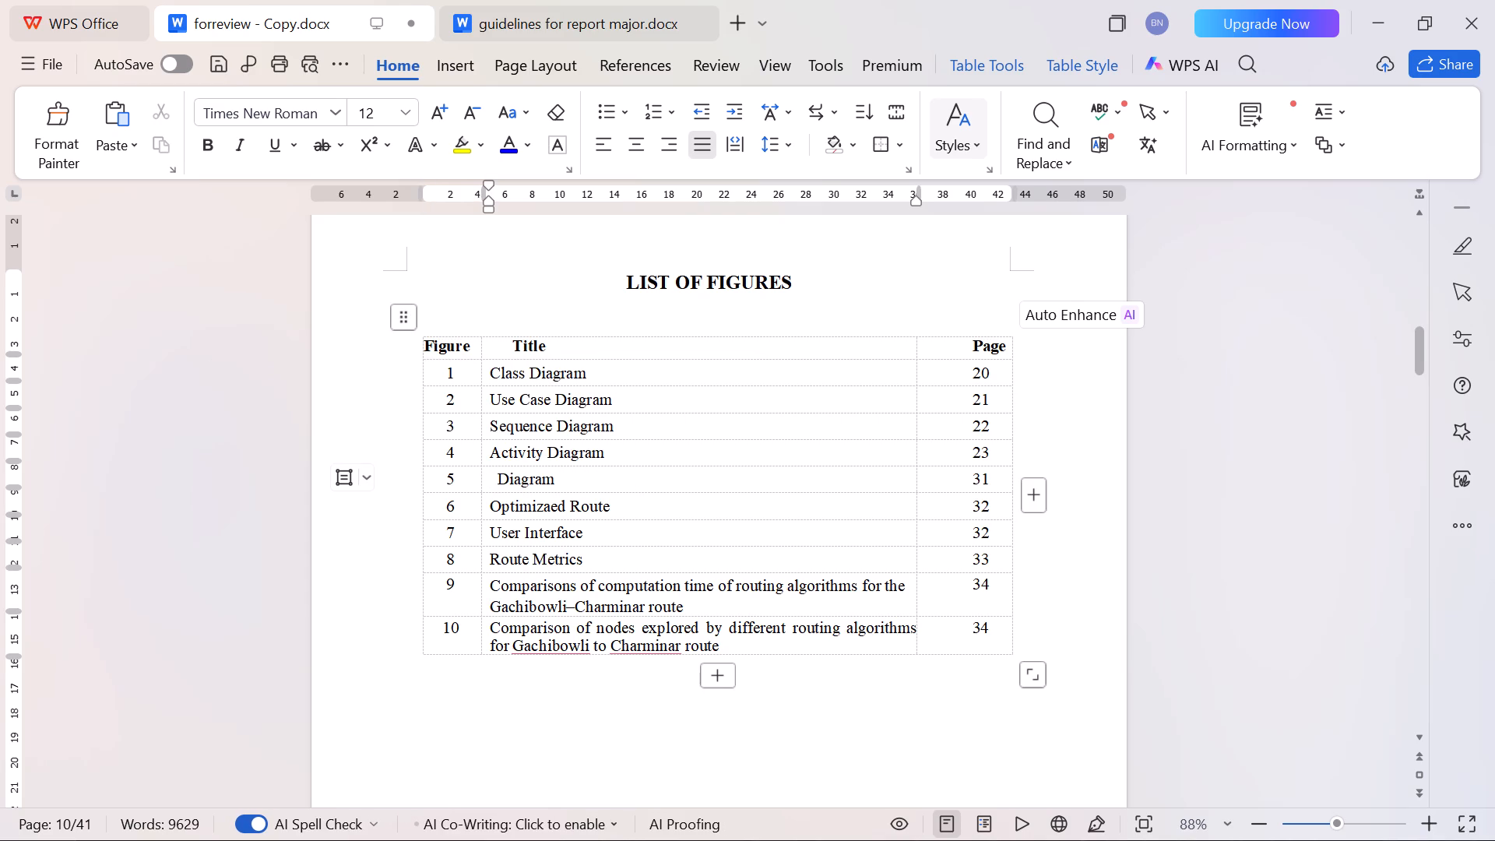
{"action": "left_click", "coordinate": [513, 371]}
{"action": "triple_click", "coordinate": [513, 371]}
{"action": "double_click", "coordinate": [513, 371]}
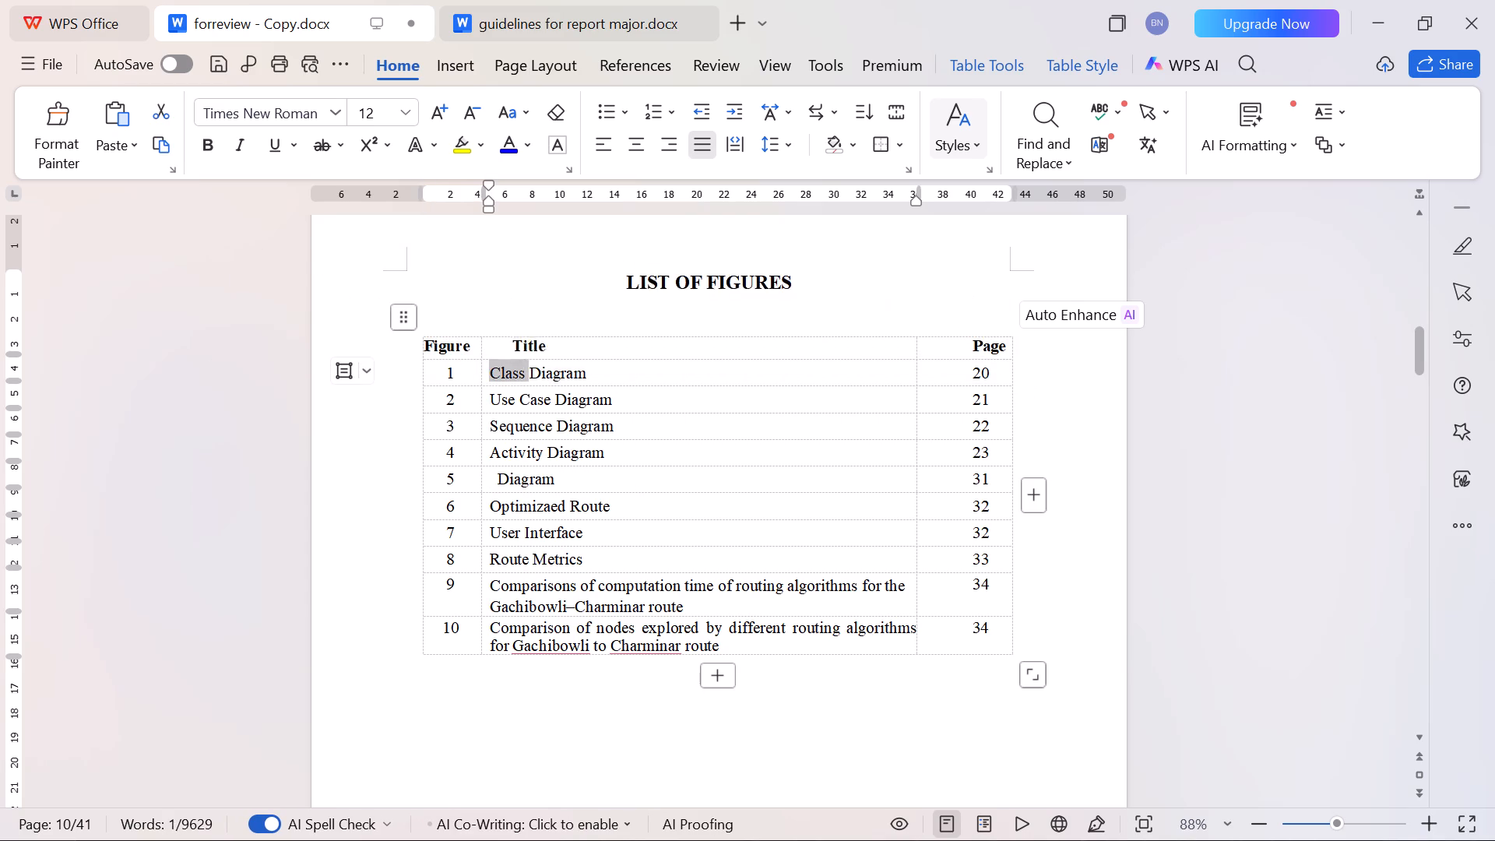
{"action": "left_click", "coordinate": [513, 371]}
{"action": "key", "text": "ctrl+v"}
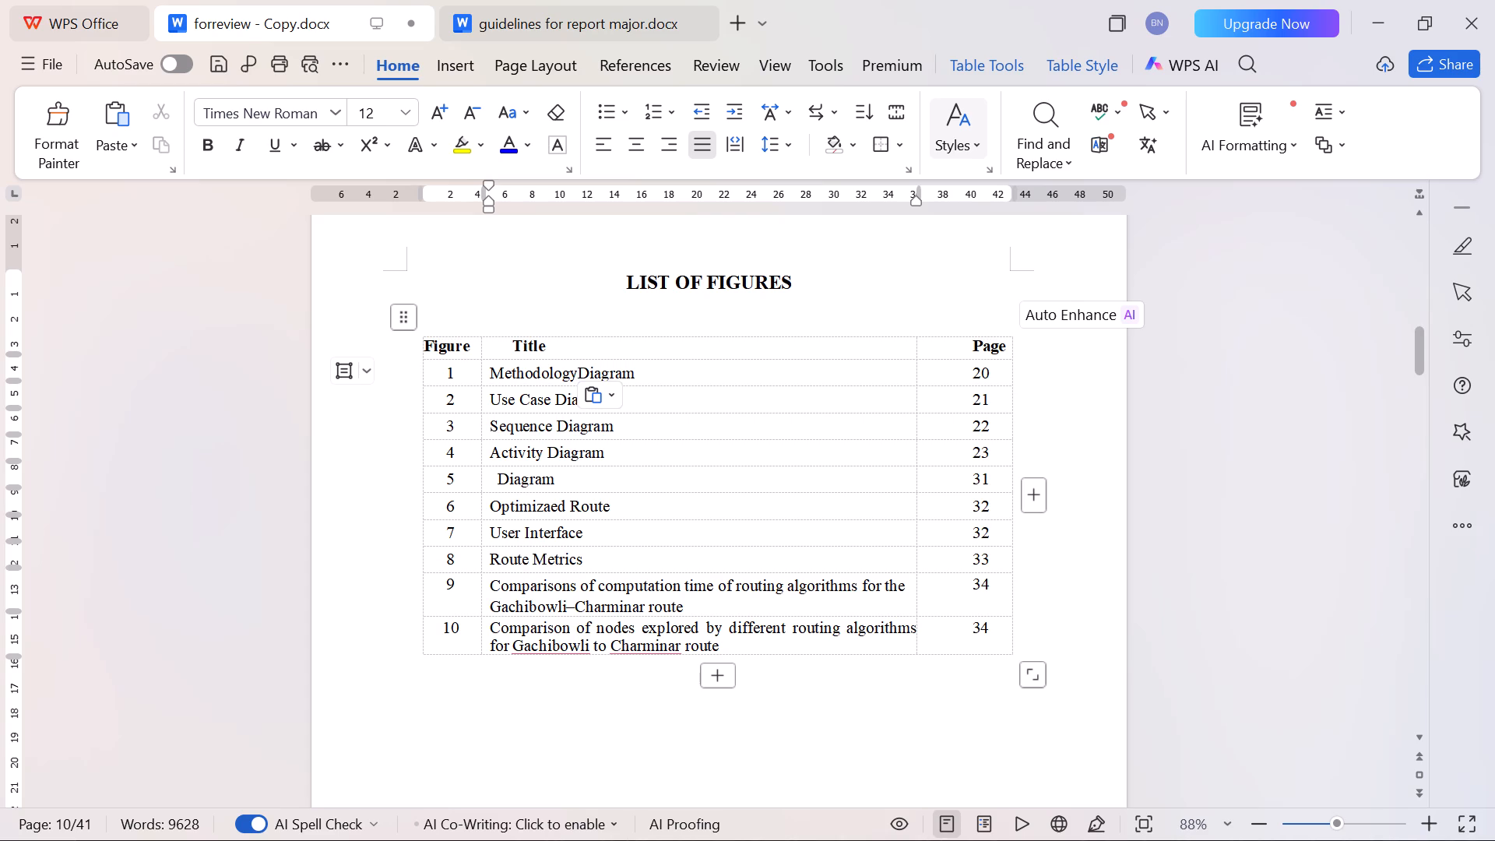
Retitle figure 4 as "Class Diagram" and figure 5 as "Activity Diagram" in the List of Figures.
{"action": "double_click", "coordinate": [518, 449]}
{"action": "type", "text": "Class"}
{"action": "key", "text": "space"}
{"action": "key", "text": "Down"}
{"action": "key", "text": "Left"}
{"action": "key", "text": "Left"}
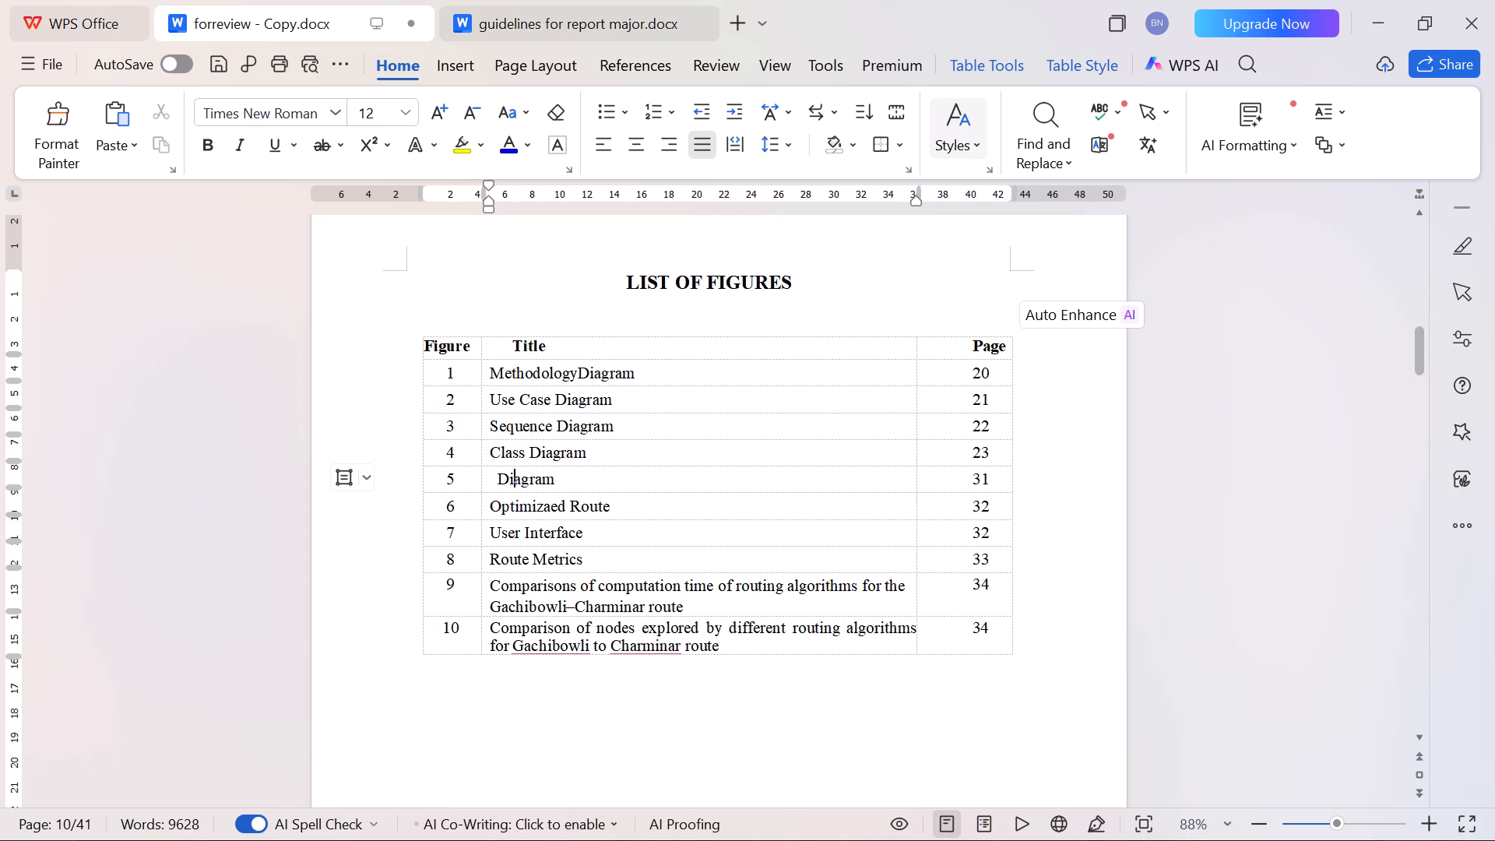
{"action": "key", "text": "Left"}
{"action": "key", "text": "Left"}
{"action": "key", "text": "Left"}
{"action": "type", "text": "Activity"}
Renumber the first five entries of the List of Figures, Methodology through Activity Diagram, as 4.1 to 4.5.
{"action": "left_click", "coordinate": [446, 371]}
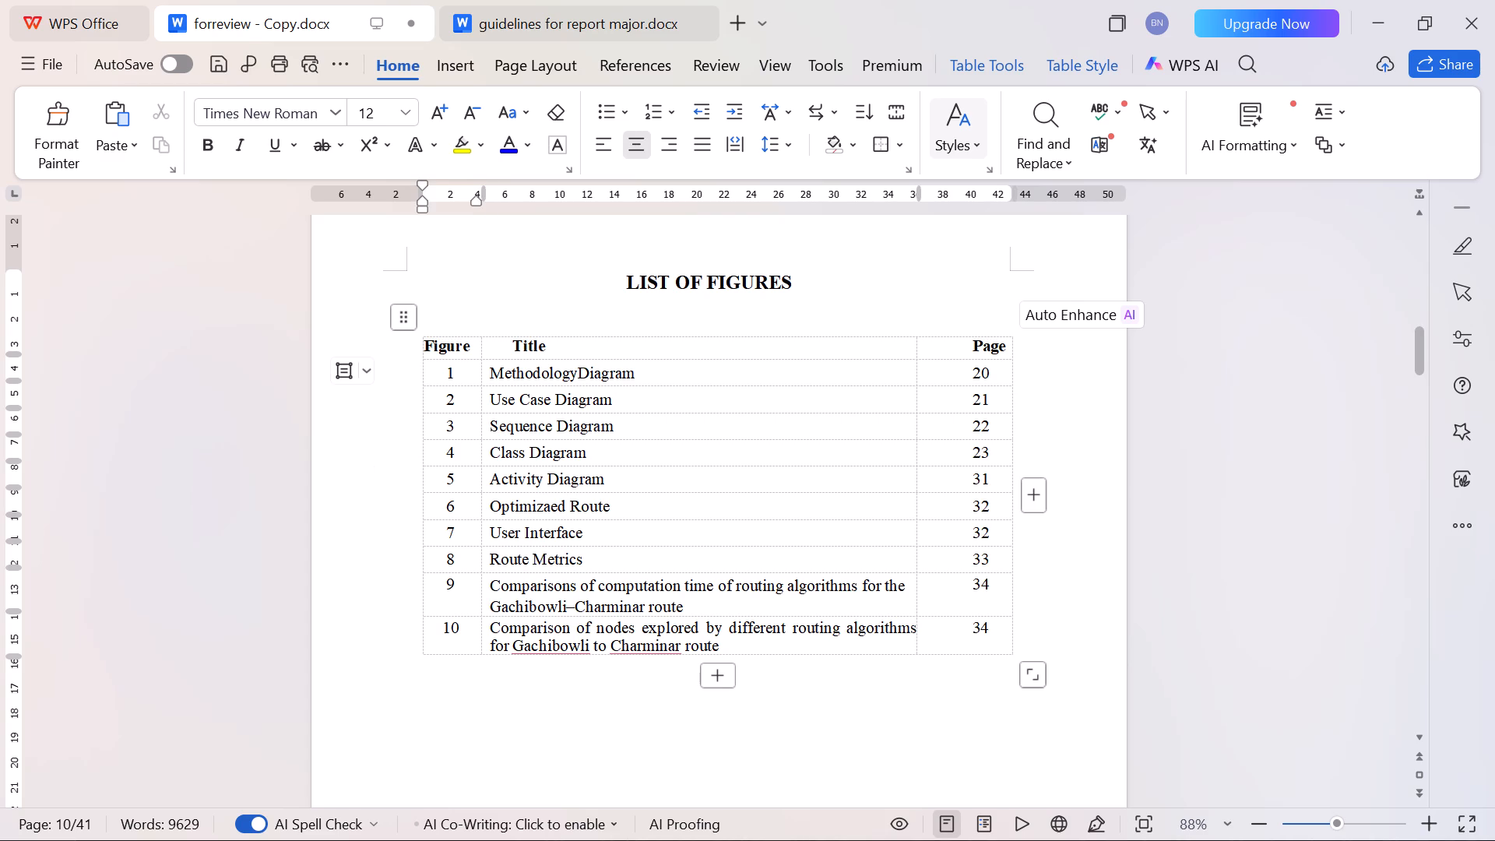
{"action": "type", "text": "4."}
{"action": "key", "text": "Down"}
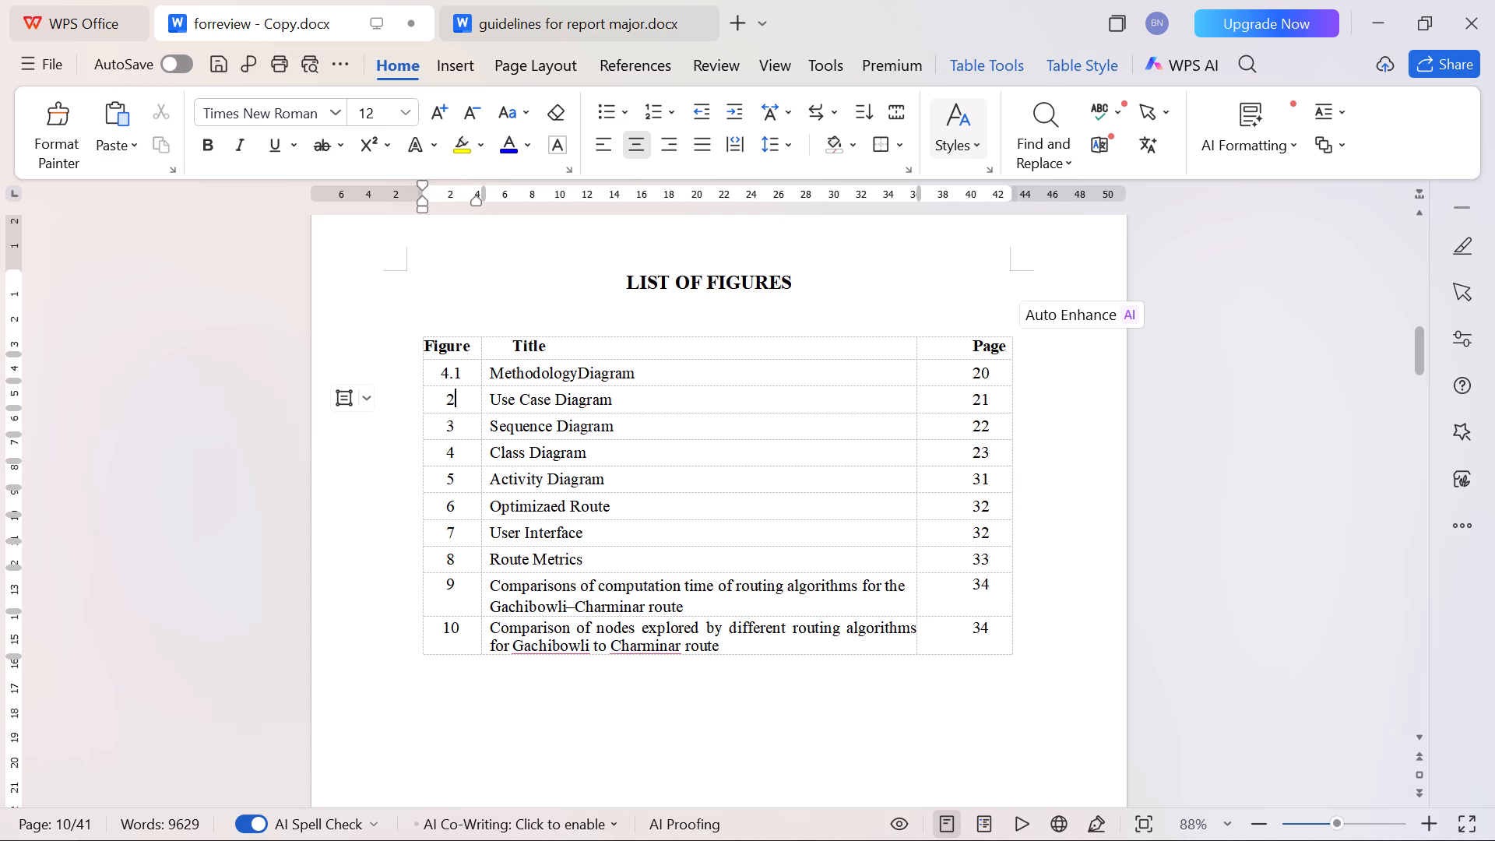
{"action": "key", "text": "Left"}
{"action": "type", "text": "4."}
{"action": "key", "text": "Down"}
{"action": "key", "text": "Left"}
{"action": "key", "text": "4"}
{"action": "key", "text": "period"}
{"action": "key", "text": "Down"}
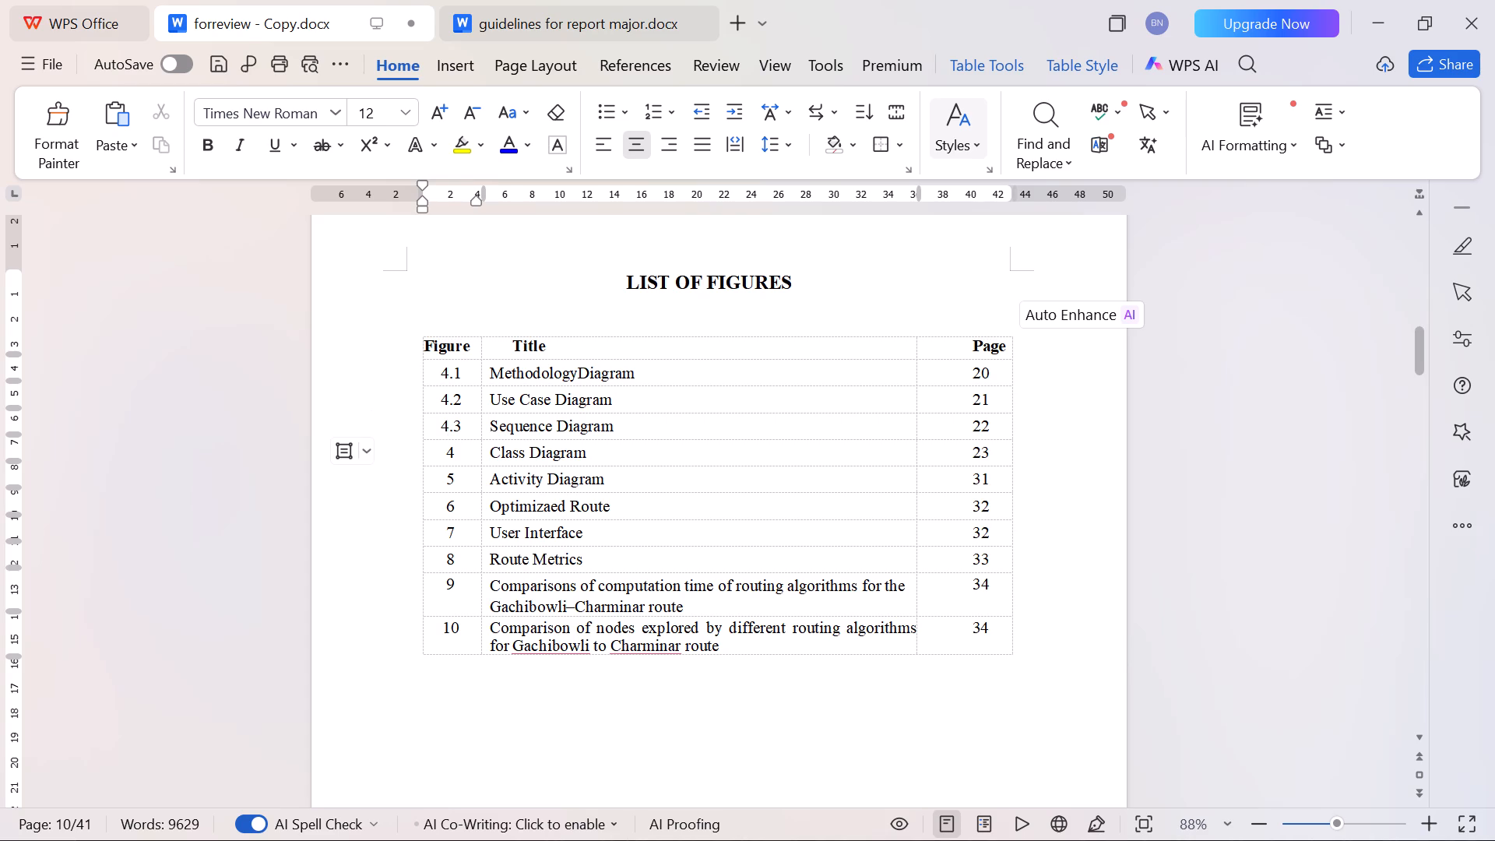
{"action": "type", "text": ".4"}
{"action": "key", "text": "Down"}
{"action": "key", "text": "Left"}
{"action": "type", "text": "4."}
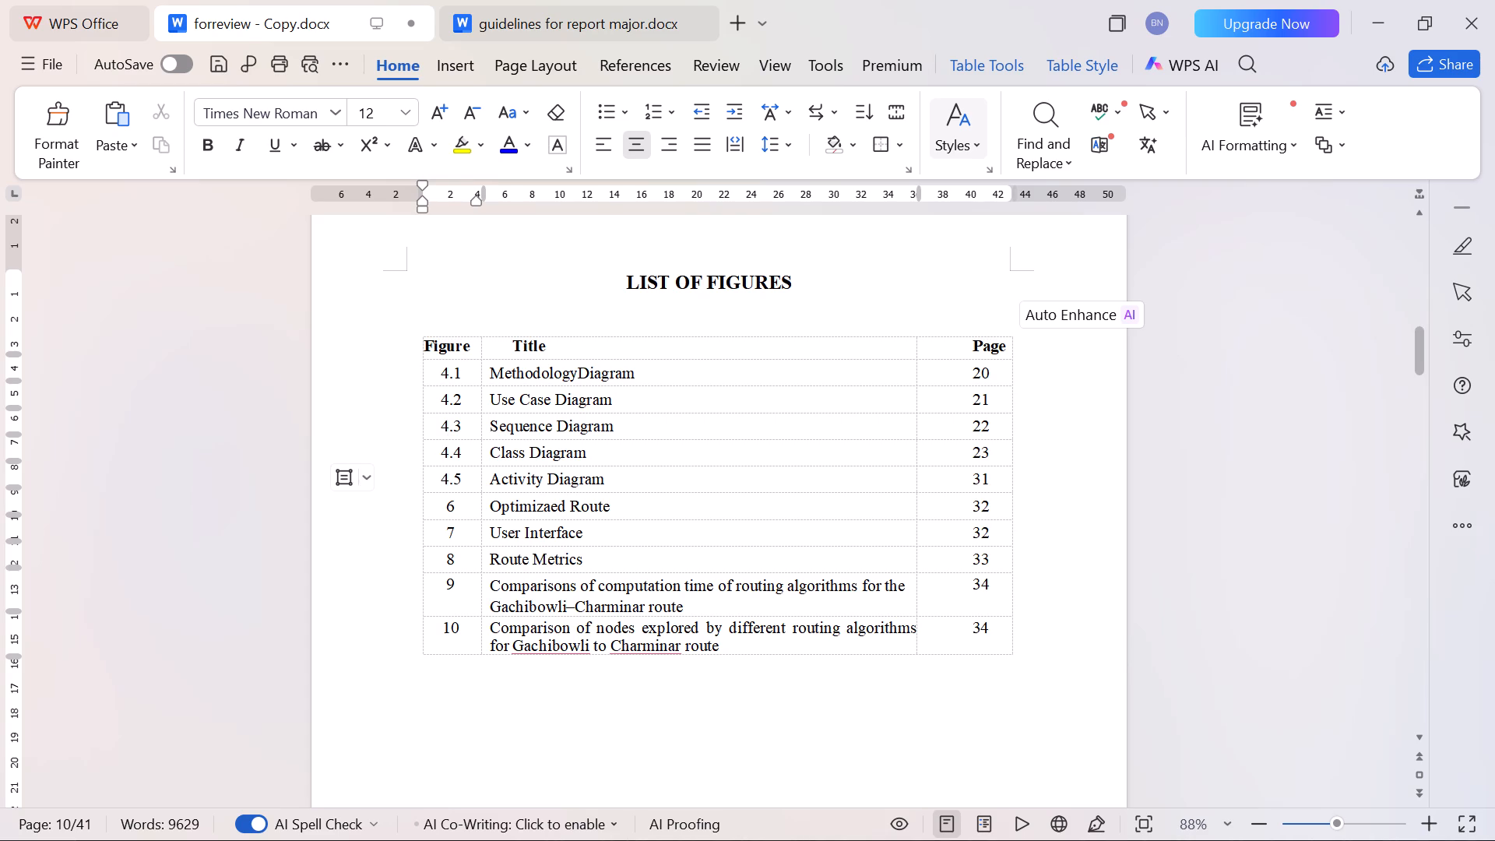
Renumber the route, User Interface and Route Metrics entries in the List of Figures as 5.1, 5.2 and 5.3.
{"action": "key", "text": "Down"}
{"action": "key", "text": "Left"}
{"action": "type", "text": "5."}
{"action": "key", "text": "Delete"}
{"action": "key", "text": "1"}
{"action": "key", "text": "Down"}
{"action": "key", "text": "BackSpace"}
{"action": "type", "text": "5.2"}
{"action": "key", "text": "Down"}
{"action": "key", "text": "BackSpace"}
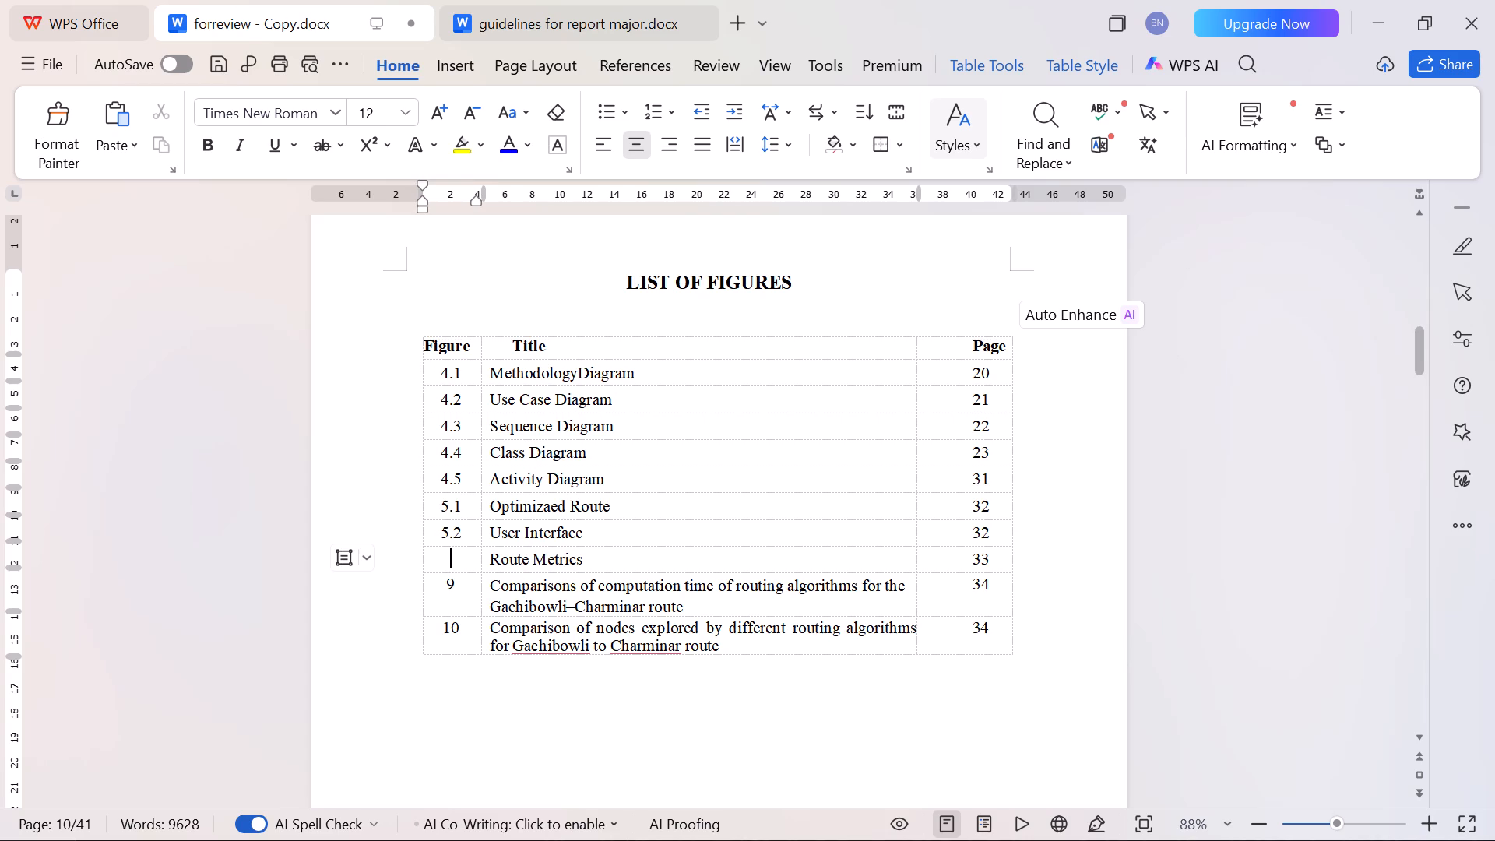
{"action": "type", "text": "5.3"}
Renumber the computation time and nodes explored comparison entries in the List of Figures as 5.4 and 5.5.
{"action": "key", "text": "Down"}
{"action": "key", "text": "BackSpace"}
{"action": "type", "text": "5.4"}
{"action": "key", "text": "Down"}
{"action": "key", "text": "BackSpace"}
{"action": "key", "text": "BackSpace"}
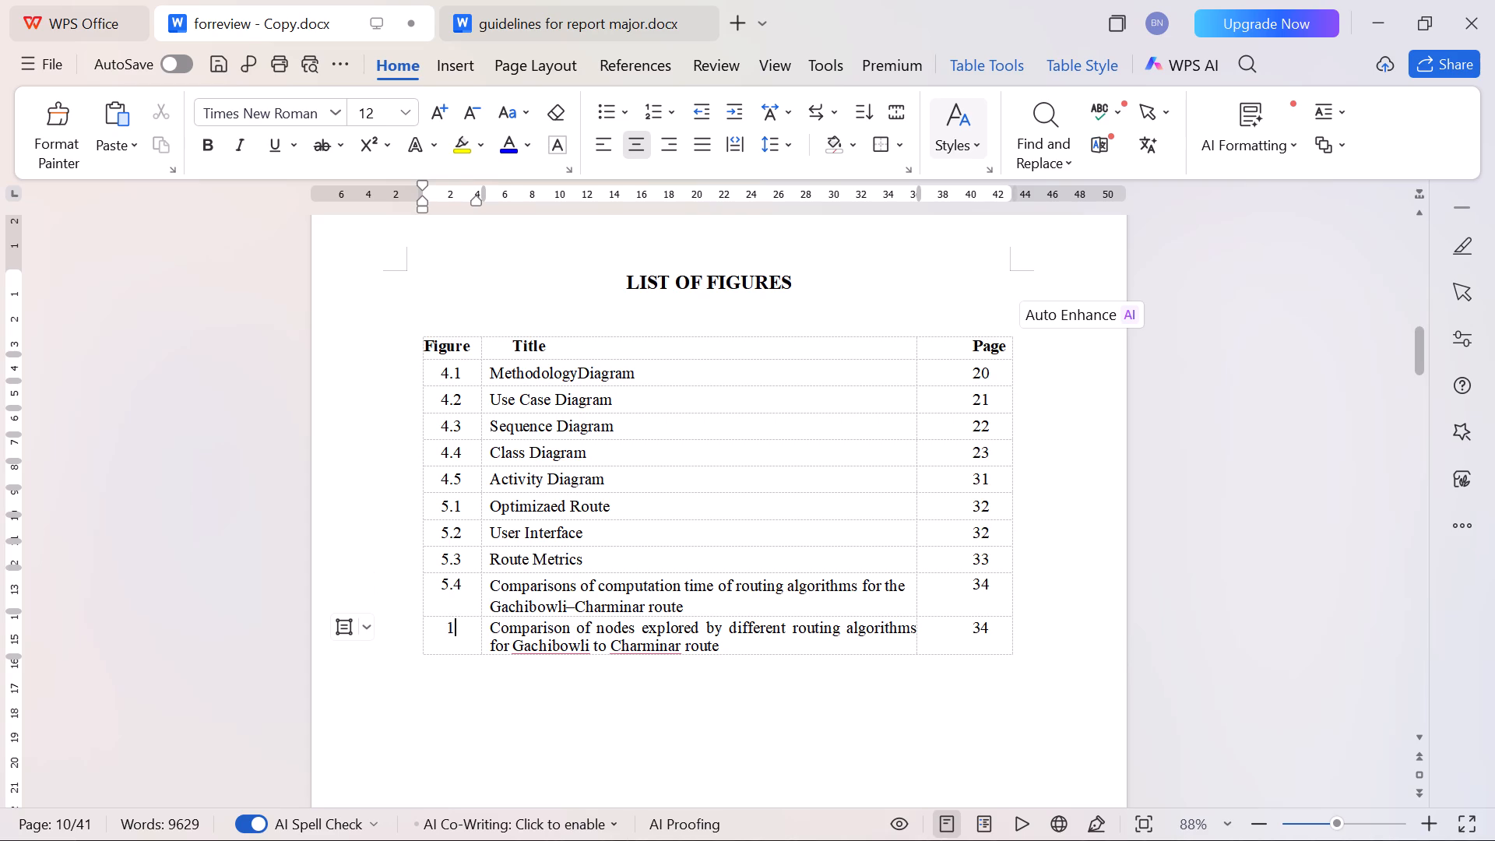
{"action": "type", "text": "5.5"}
Save the report with the revised List of Figures.
{"action": "key", "text": "ctrl+s"}
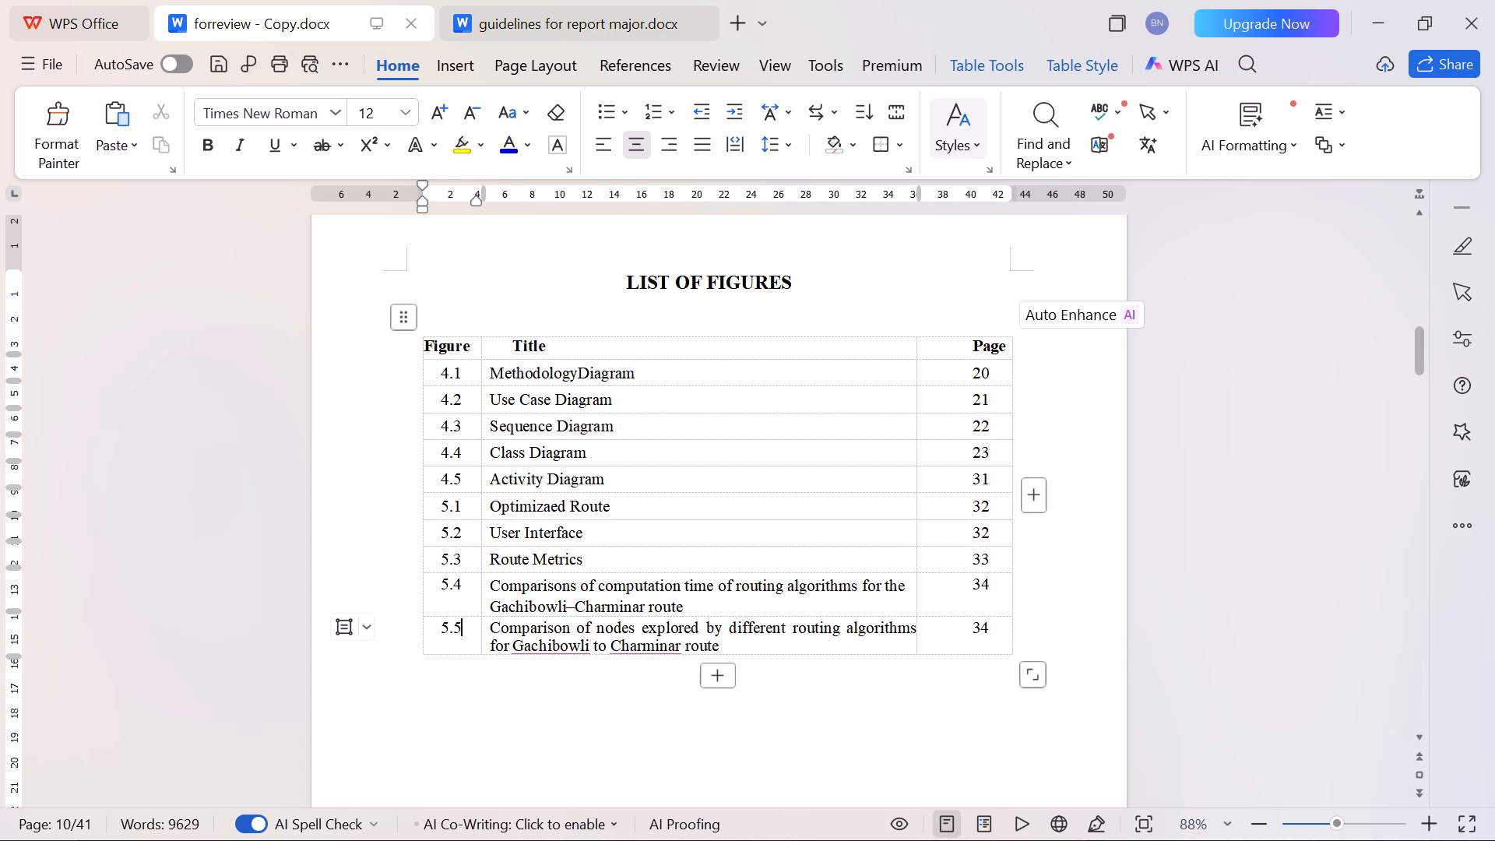
Review the body text from the Chapter 1 introduction to the start of Chapter 2, Literature Survey, and back to section 1.3.3.
{"action": "scroll", "coordinate": [610, 533], "scroll_direction": "down", "scroll_amount": 20}
{"action": "scroll", "coordinate": [610, 533], "scroll_direction": "down", "scroll_amount": 8}
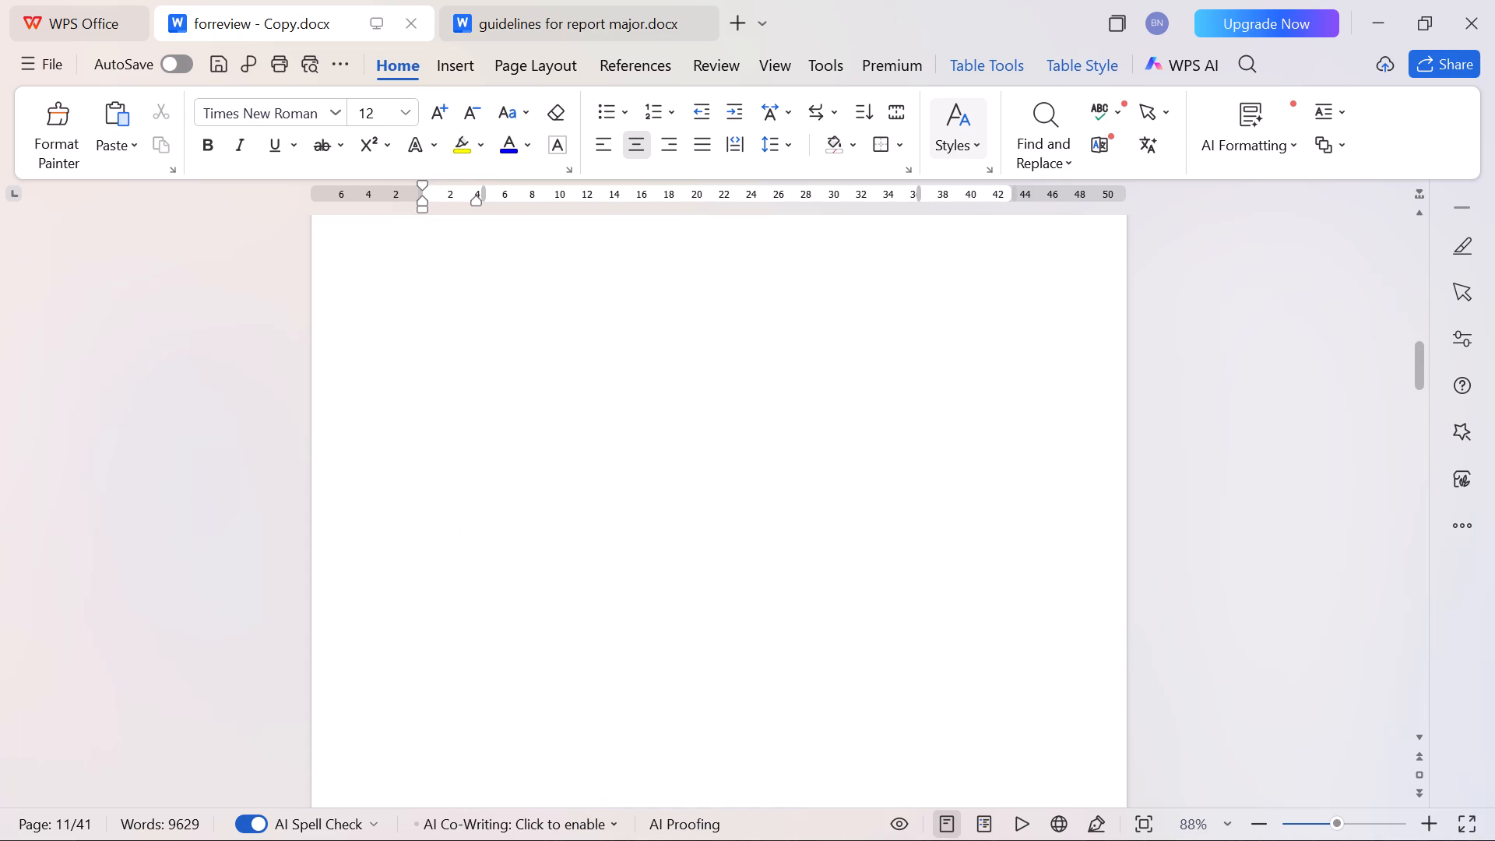
{"action": "scroll", "coordinate": [611, 541], "scroll_direction": "down", "scroll_amount": 17}
{"action": "scroll", "coordinate": [611, 541], "scroll_direction": "down", "scroll_amount": 6}
{"action": "scroll", "coordinate": [611, 541], "scroll_direction": "up", "scroll_amount": 12}
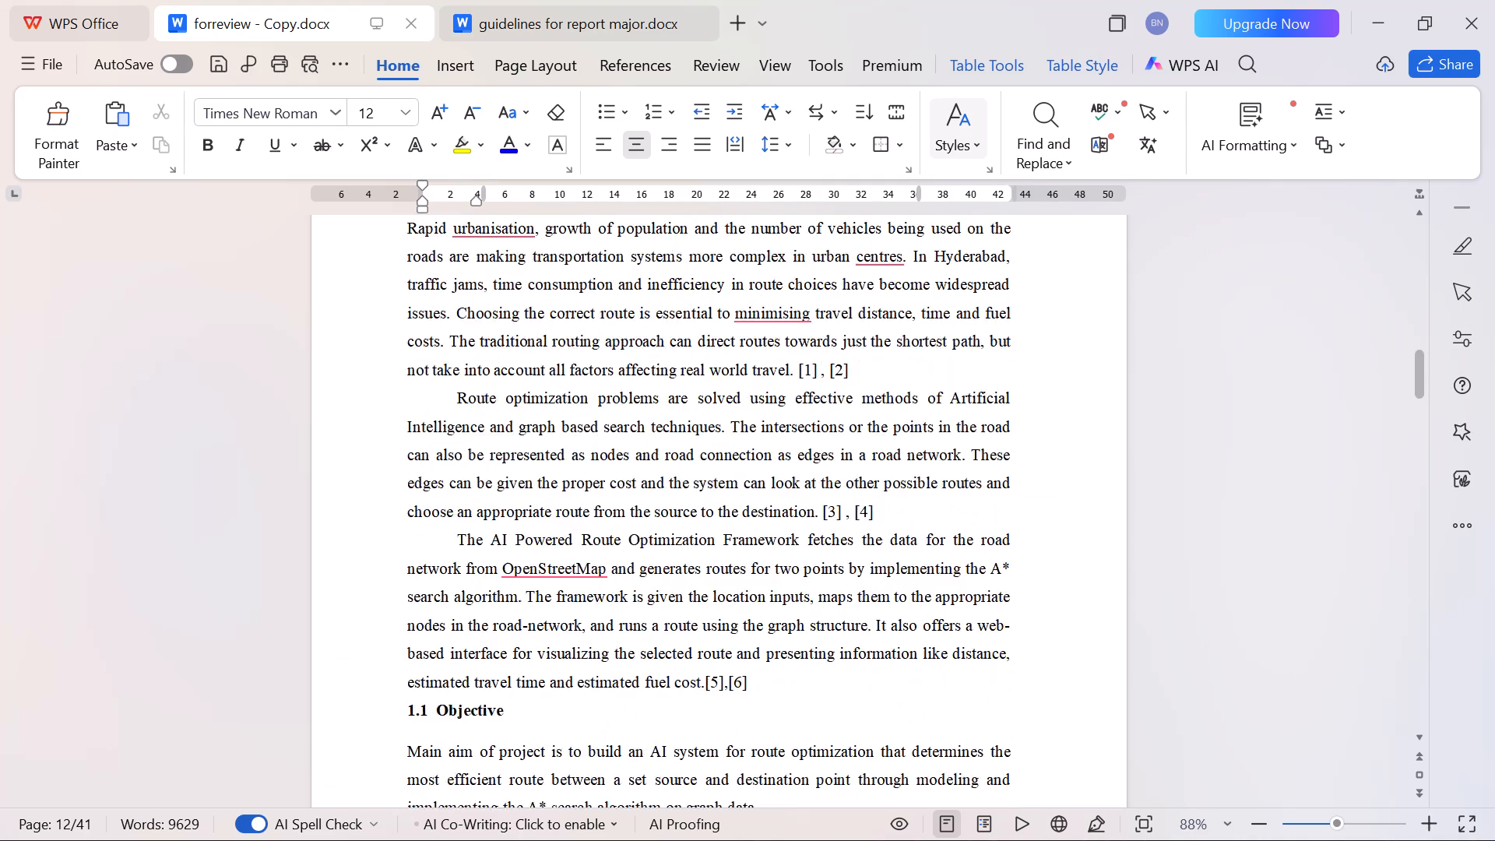
{"action": "scroll", "coordinate": [611, 541], "scroll_direction": "up", "scroll_amount": 1}
{"action": "scroll", "coordinate": [611, 541], "scroll_direction": "down", "scroll_amount": 14}
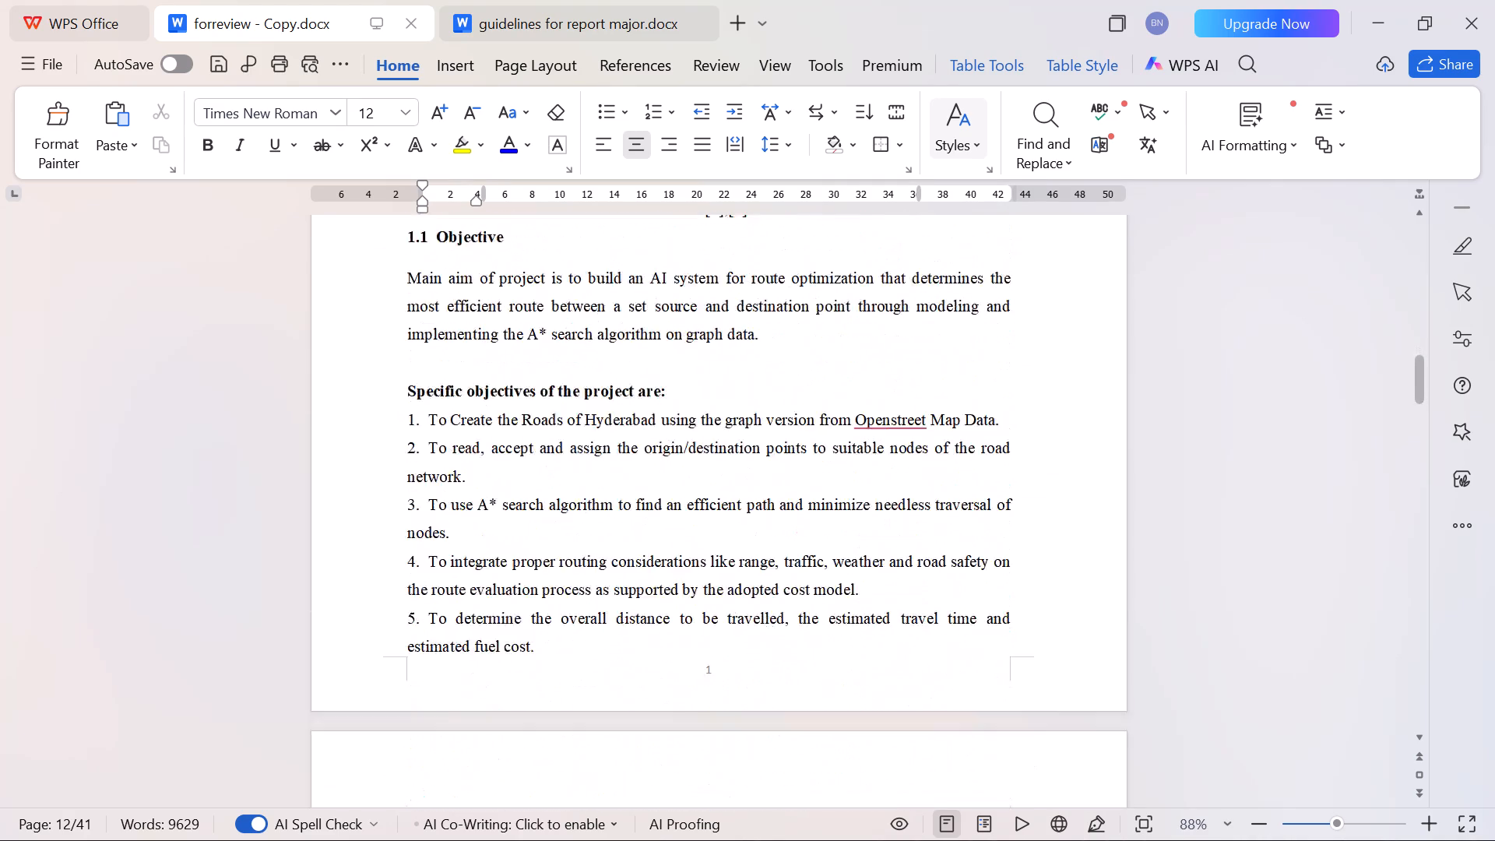
{"action": "scroll", "coordinate": [611, 541], "scroll_direction": "down", "scroll_amount": 20}
{"action": "scroll", "coordinate": [611, 541], "scroll_direction": "down", "scroll_amount": 10}
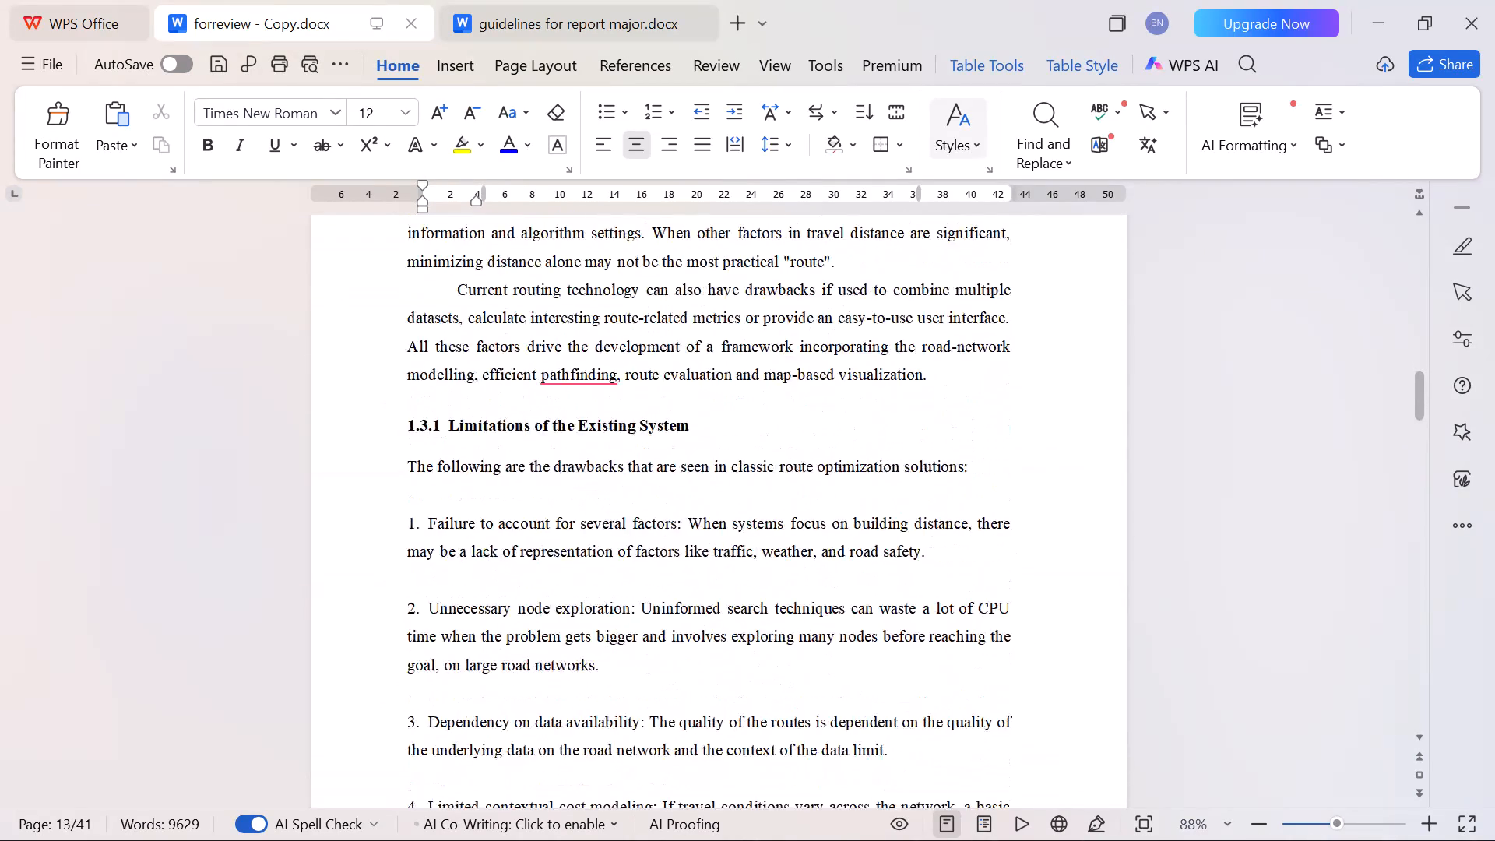
{"action": "scroll", "coordinate": [611, 541], "scroll_direction": "down", "scroll_amount": 11}
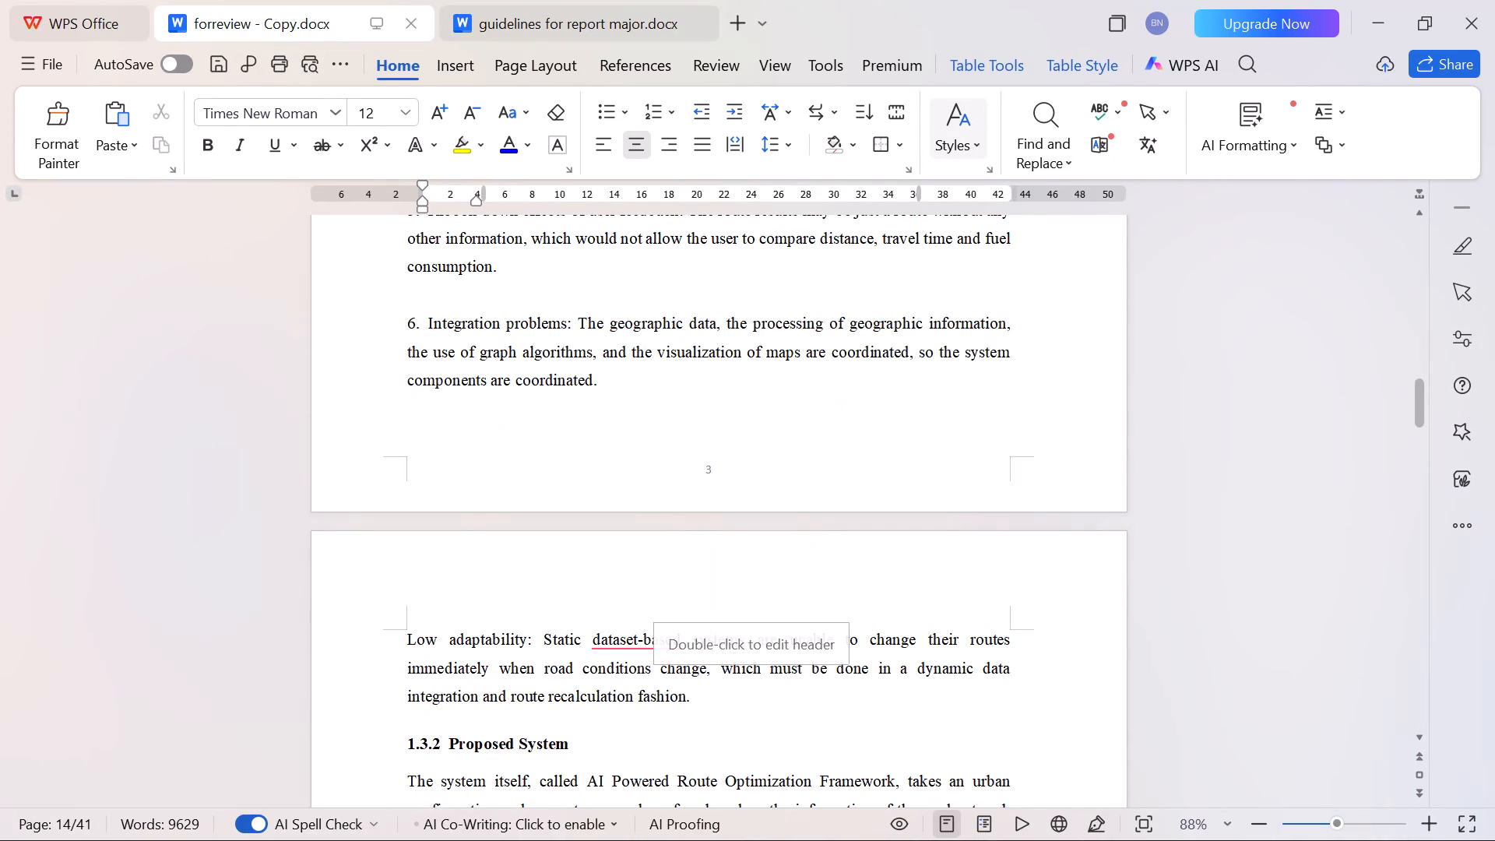
{"action": "scroll", "coordinate": [652, 610], "scroll_direction": "down", "scroll_amount": 10}
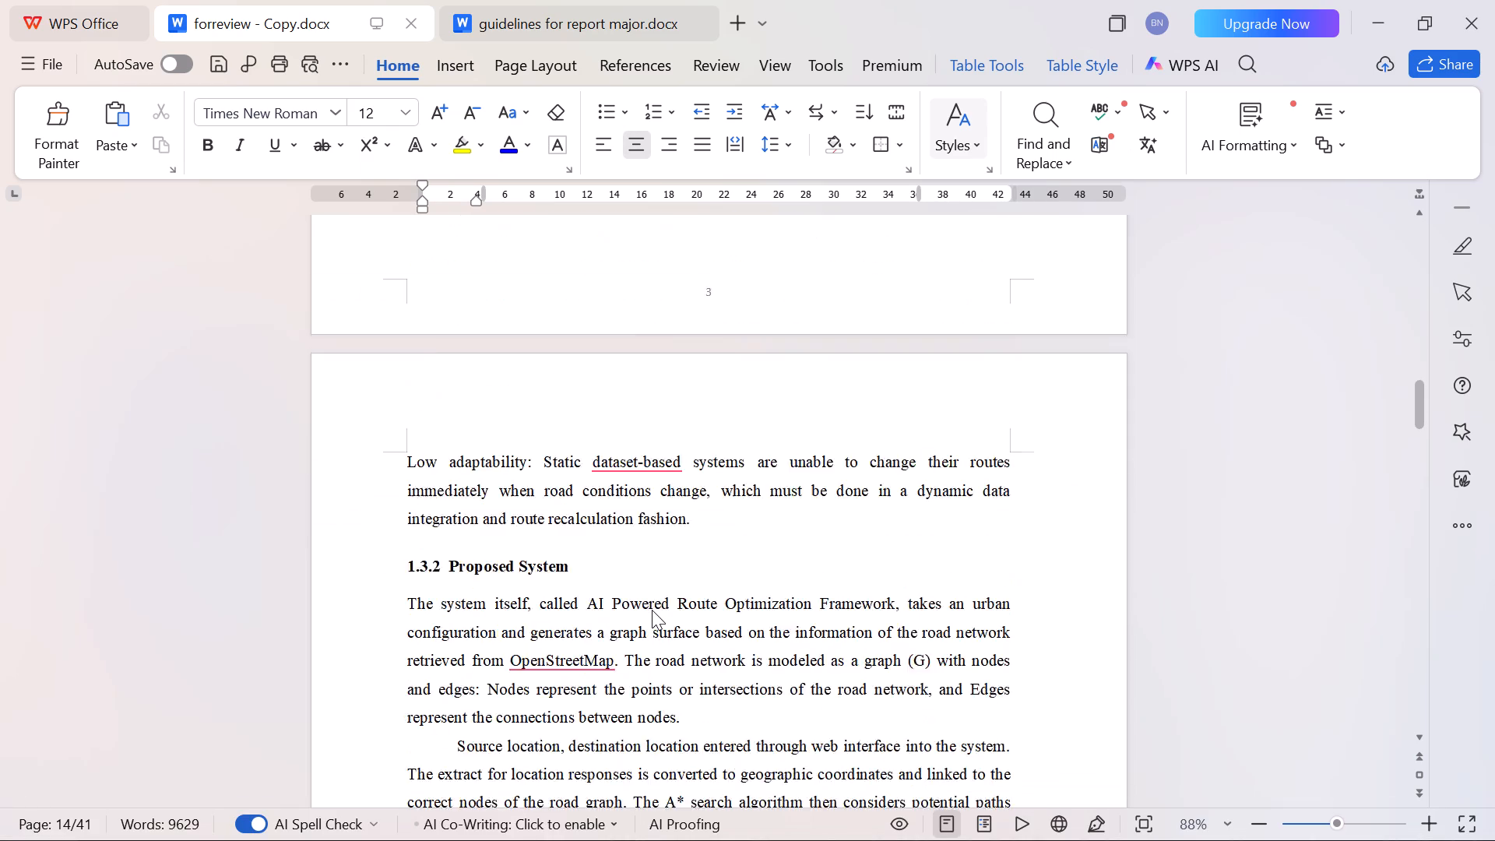
{"action": "scroll", "coordinate": [652, 610], "scroll_direction": "down", "scroll_amount": 16}
{"action": "scroll", "coordinate": [652, 610], "scroll_direction": "down", "scroll_amount": 9}
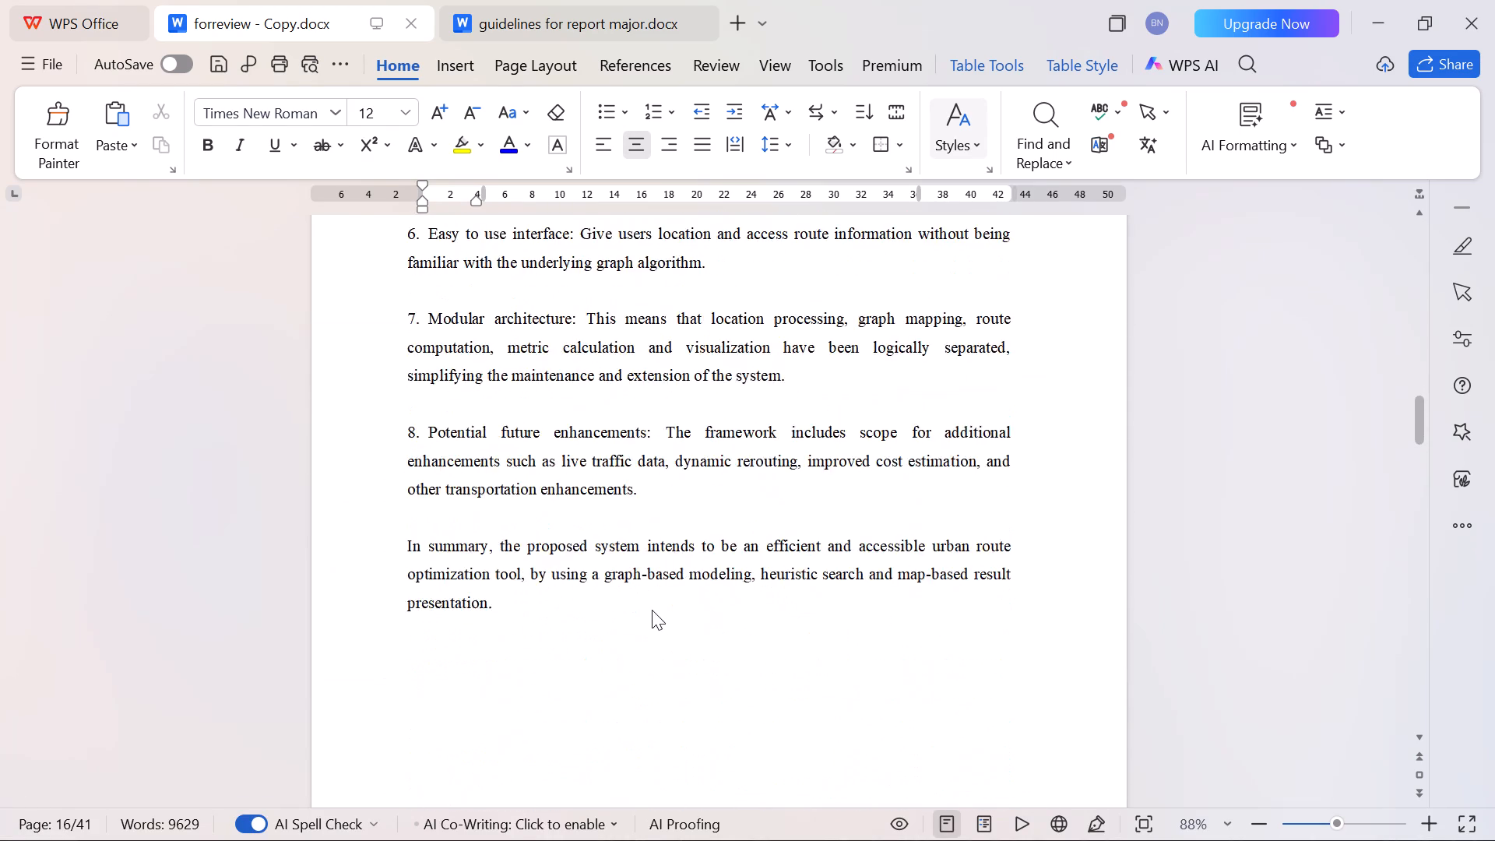
{"action": "scroll", "coordinate": [652, 610], "scroll_direction": "down", "scroll_amount": 15}
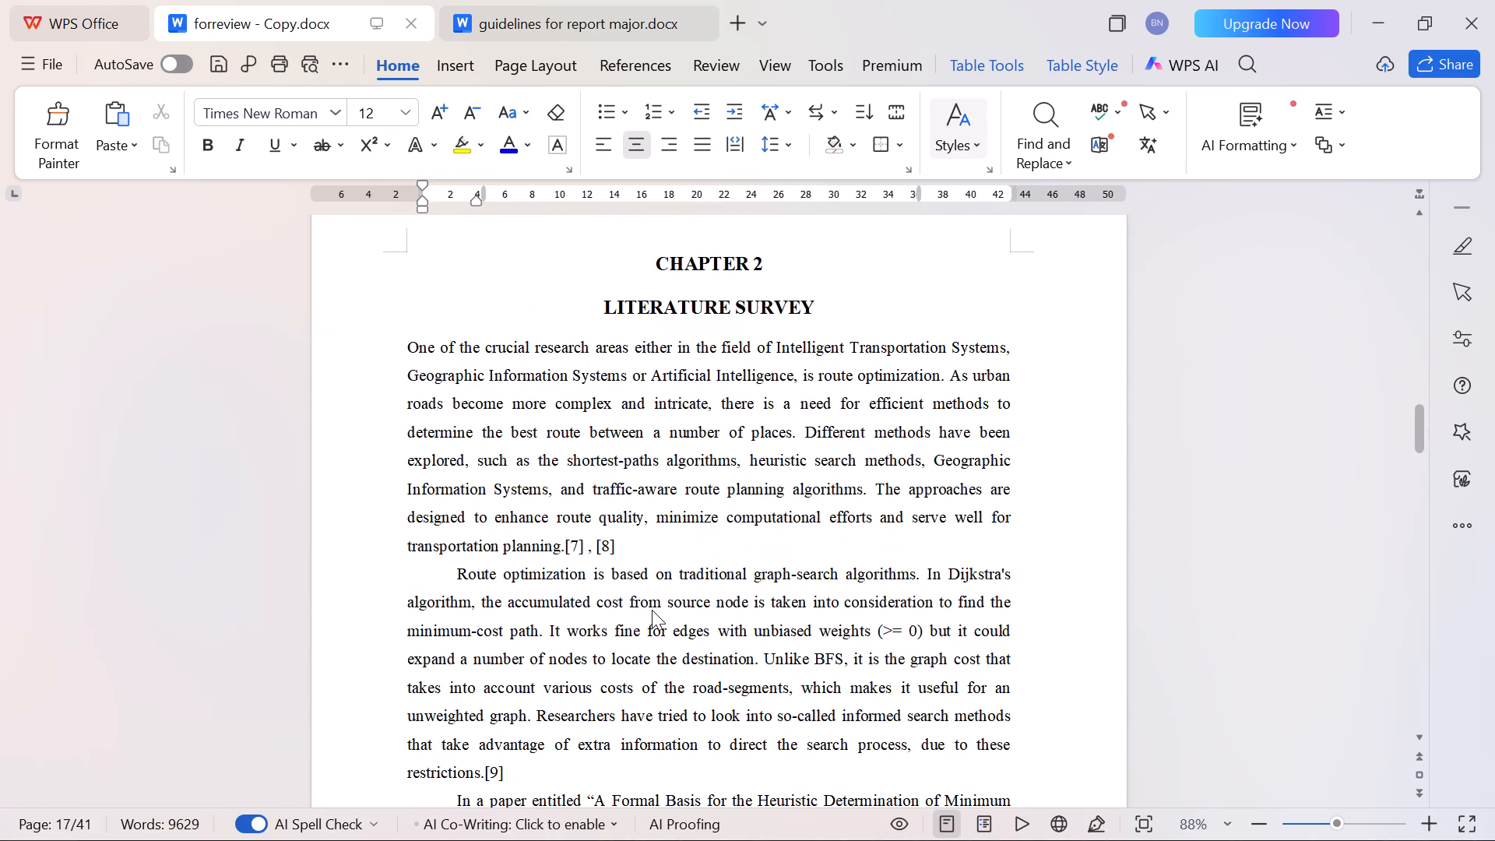
{"action": "scroll", "coordinate": [652, 610], "scroll_direction": "up", "scroll_amount": 19}
{"action": "scroll", "coordinate": [652, 610], "scroll_direction": "up", "scroll_amount": 6}
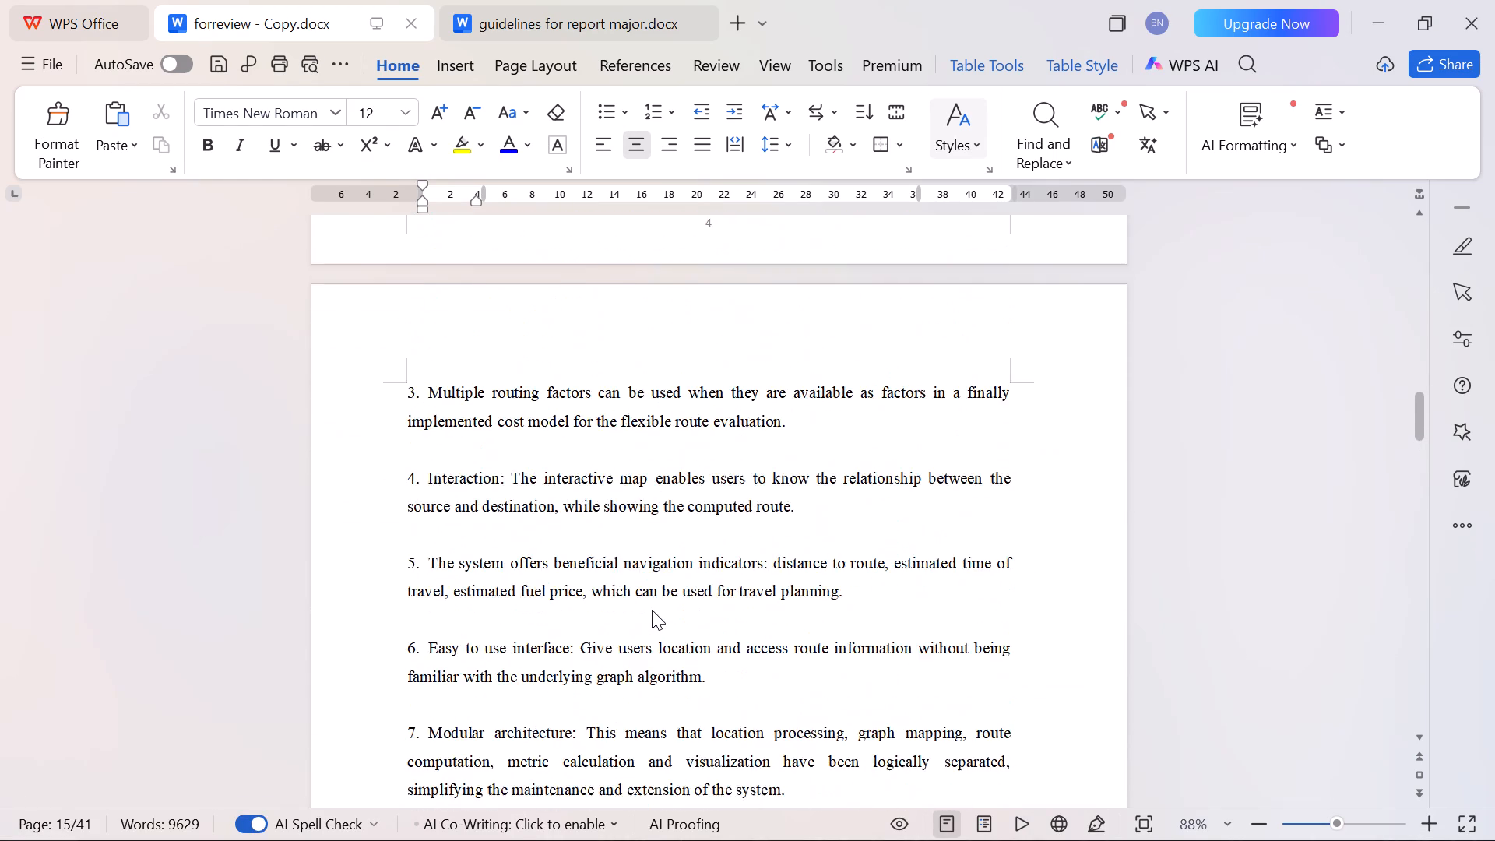
{"action": "scroll", "coordinate": [652, 610], "scroll_direction": "up", "scroll_amount": 8}
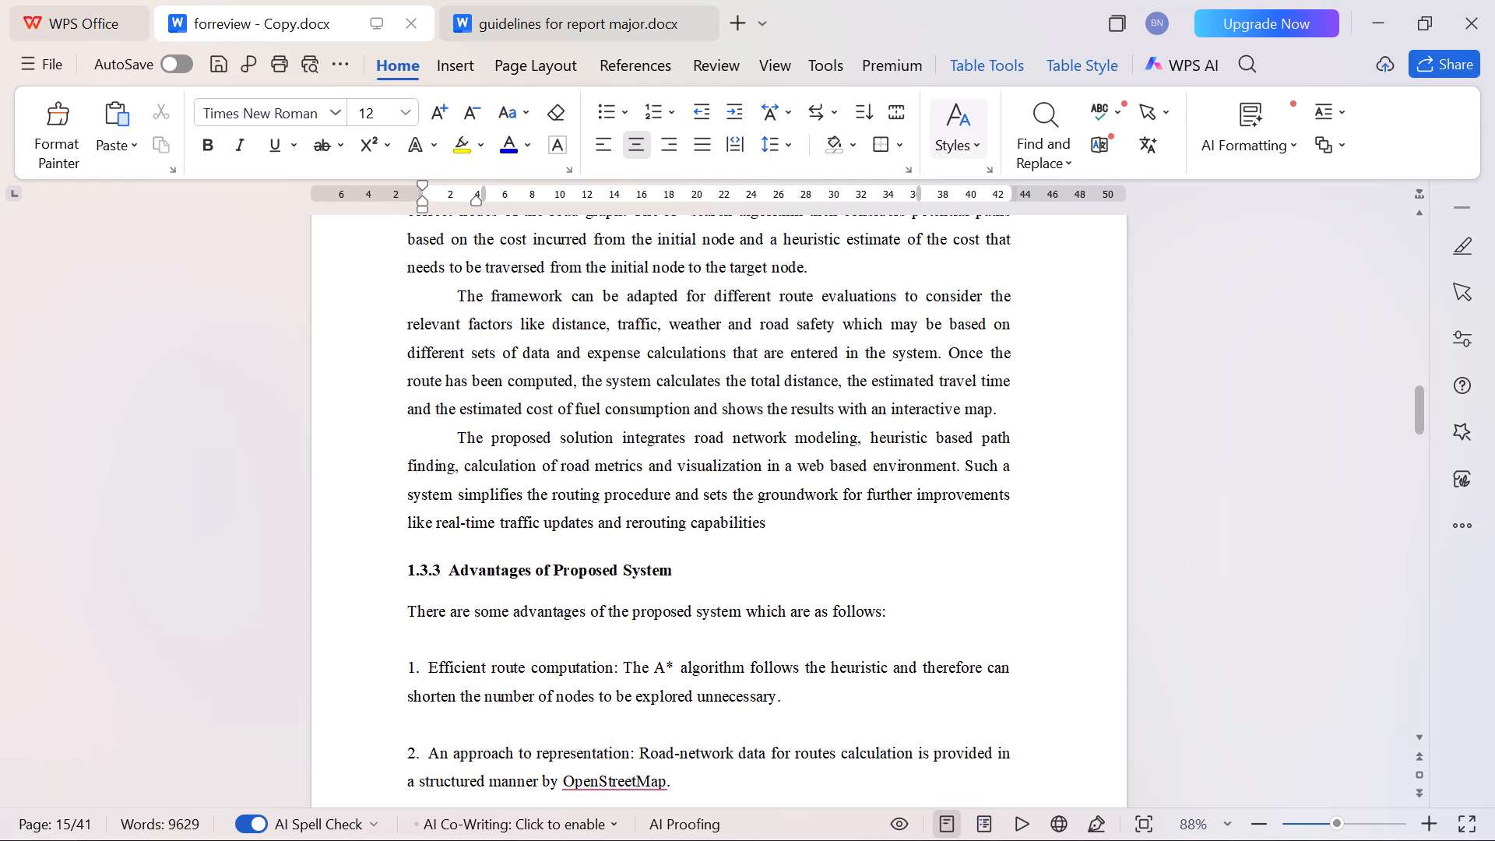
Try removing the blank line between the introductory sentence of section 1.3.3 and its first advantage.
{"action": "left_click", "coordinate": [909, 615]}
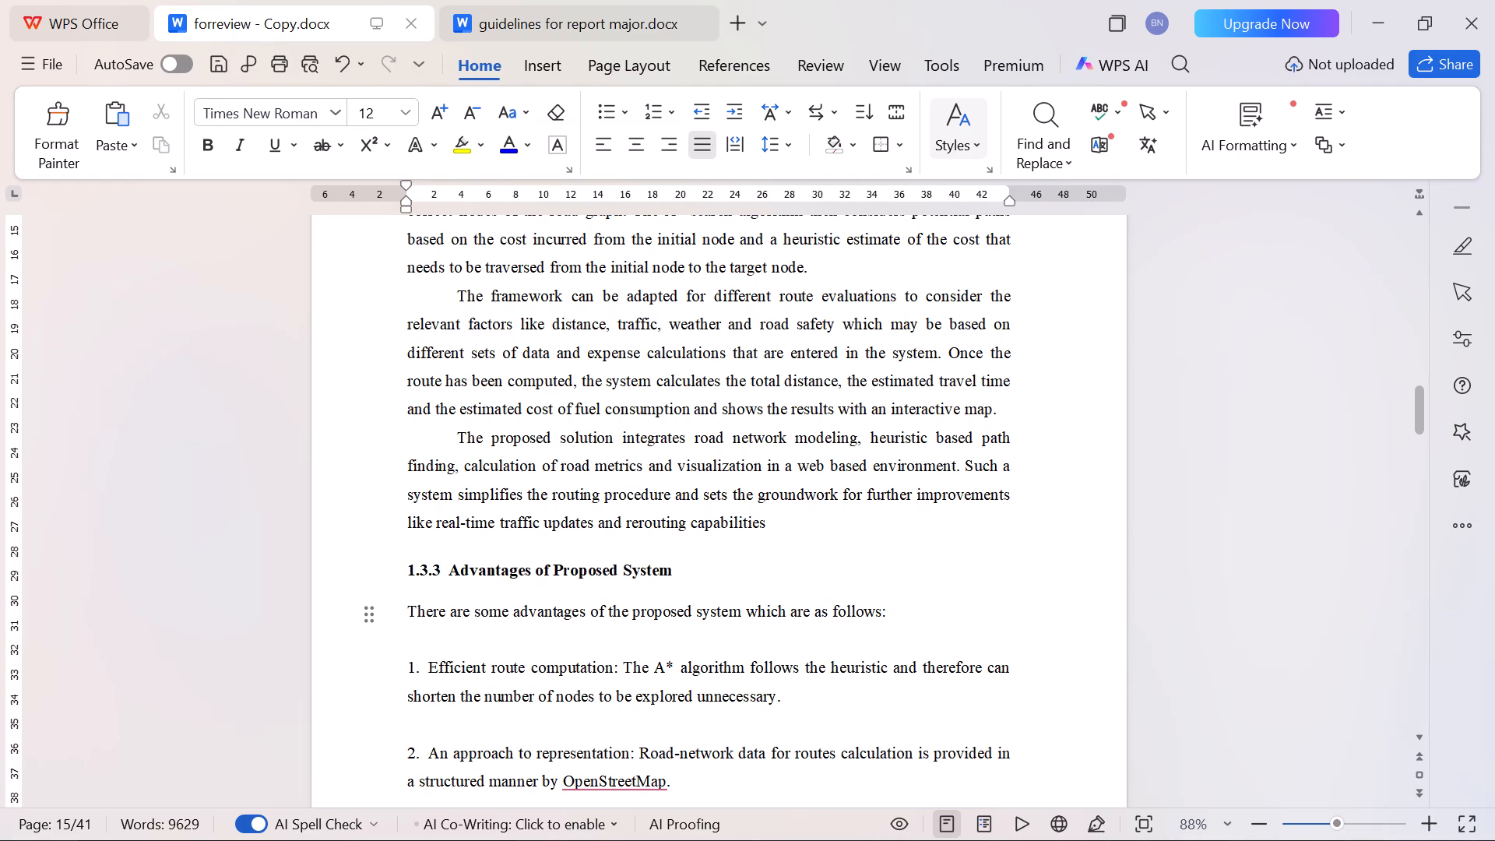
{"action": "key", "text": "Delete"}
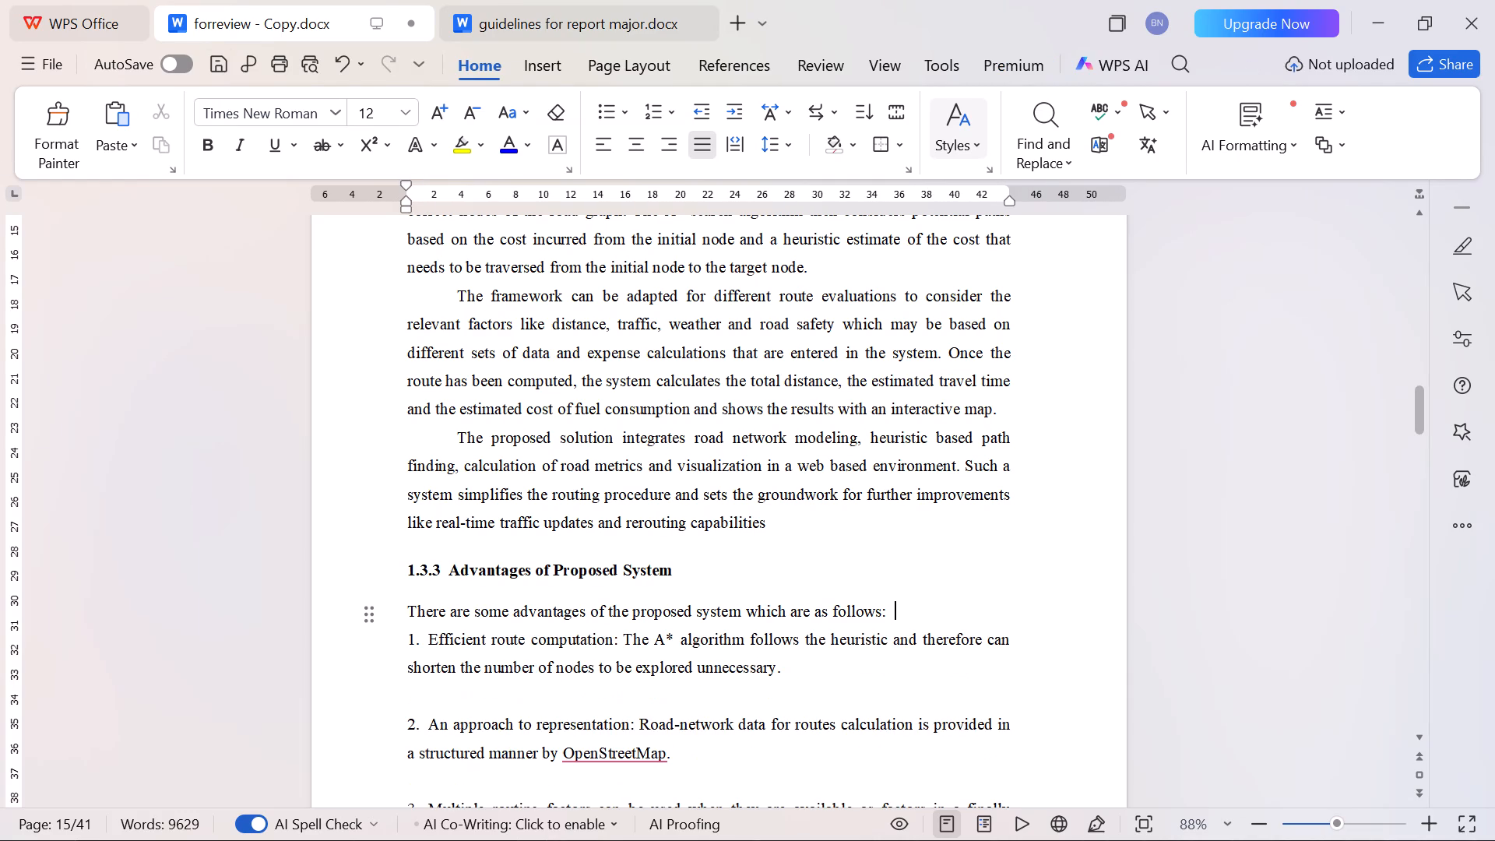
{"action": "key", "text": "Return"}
Bold the lead phrases "Failure to account for several factors" and "Unnecessary node exploration" of limitations 1 and 2 in section 1.3.1.
{"action": "scroll", "coordinate": [909, 615], "scroll_direction": "down", "scroll_amount": 3}
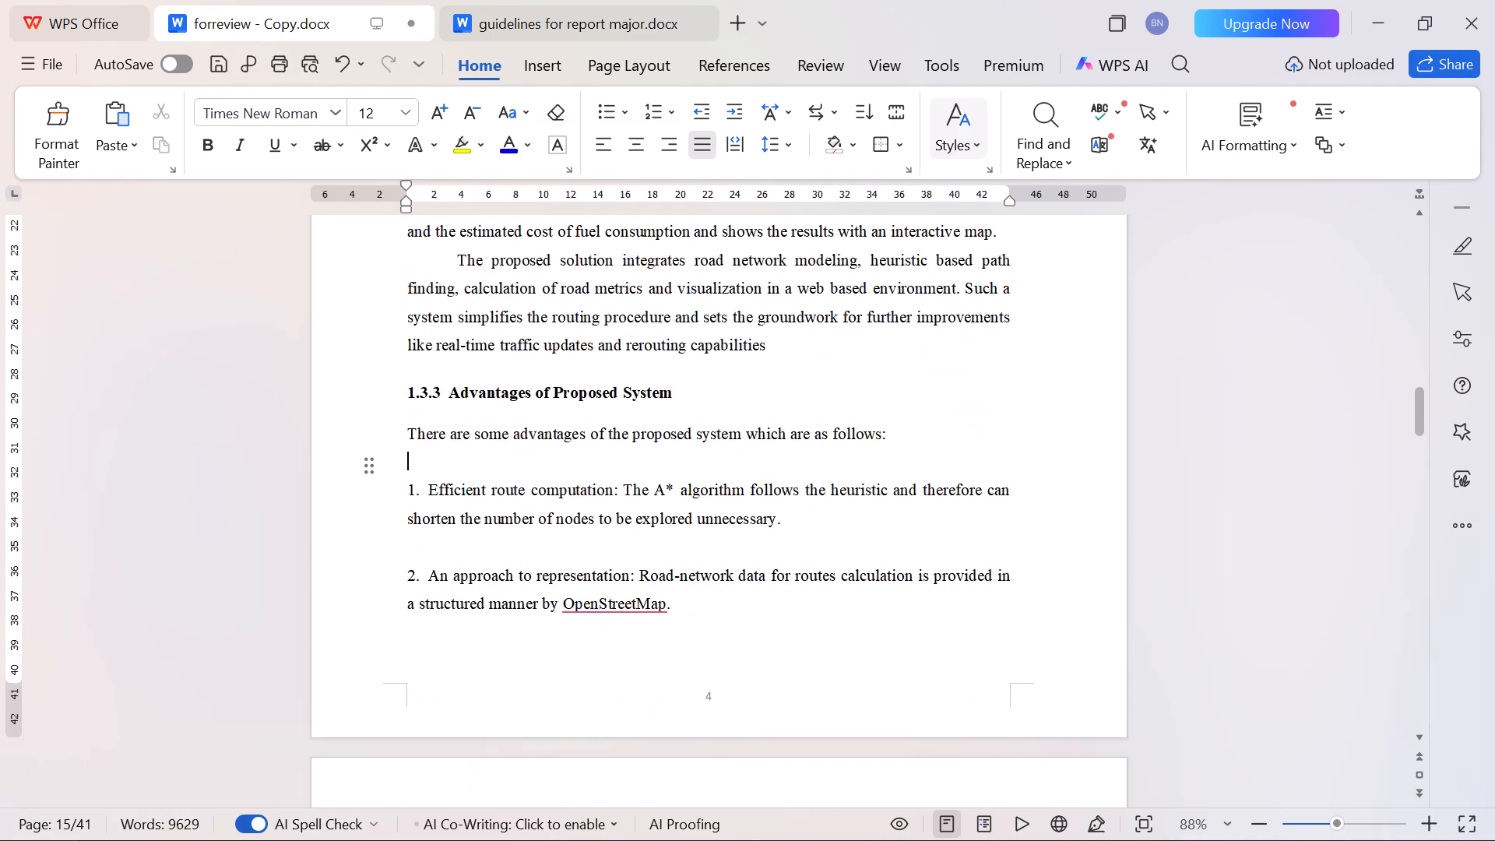
{"action": "scroll", "coordinate": [814, 532], "scroll_direction": "up", "scroll_amount": 12}
{"action": "scroll", "coordinate": [814, 532], "scroll_direction": "up", "scroll_amount": 14}
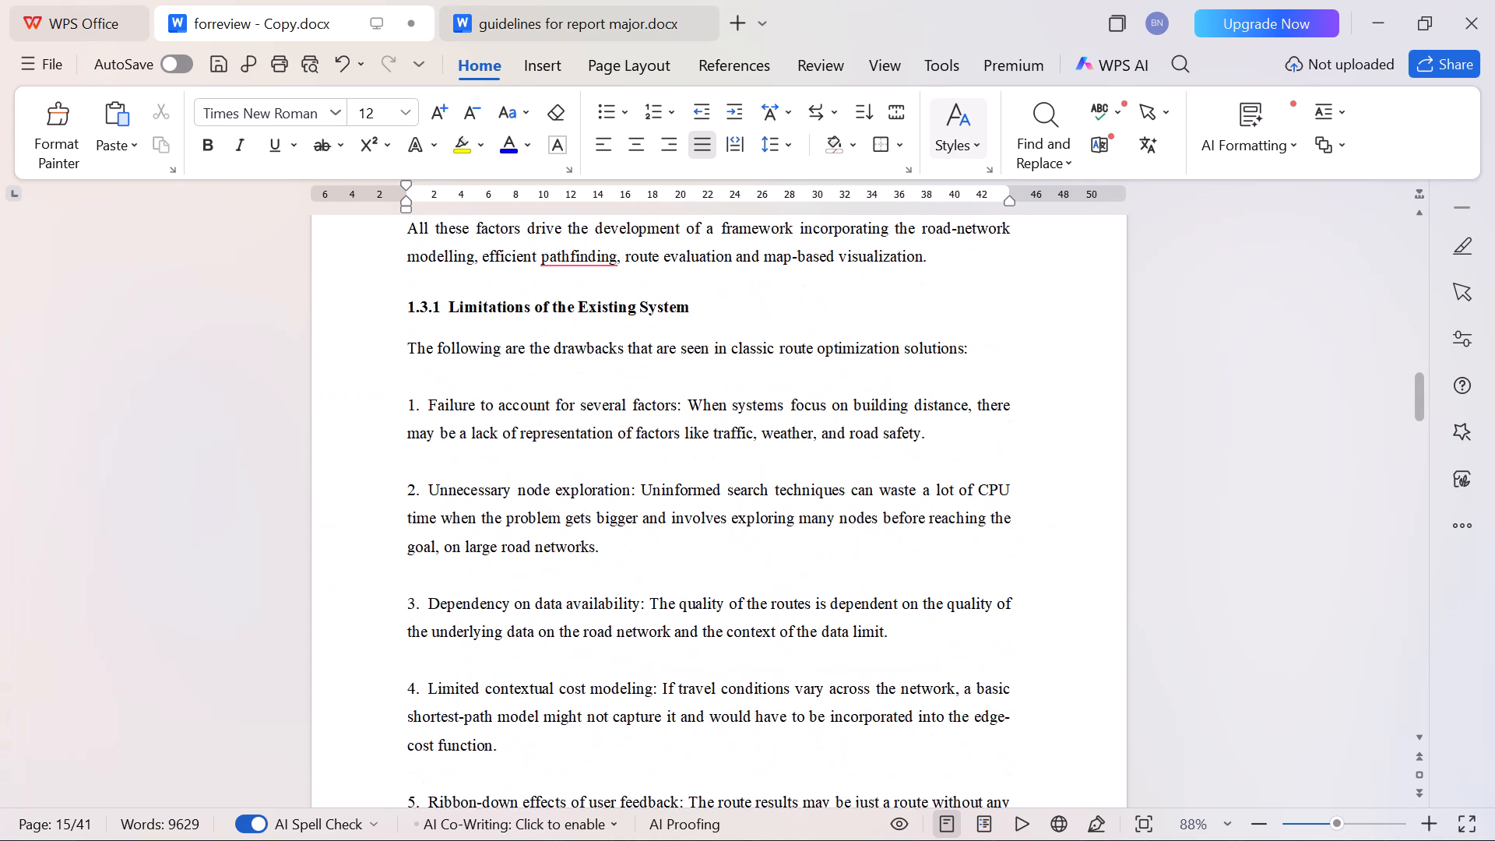
{"action": "scroll", "coordinate": [814, 532], "scroll_direction": "up", "scroll_amount": 1}
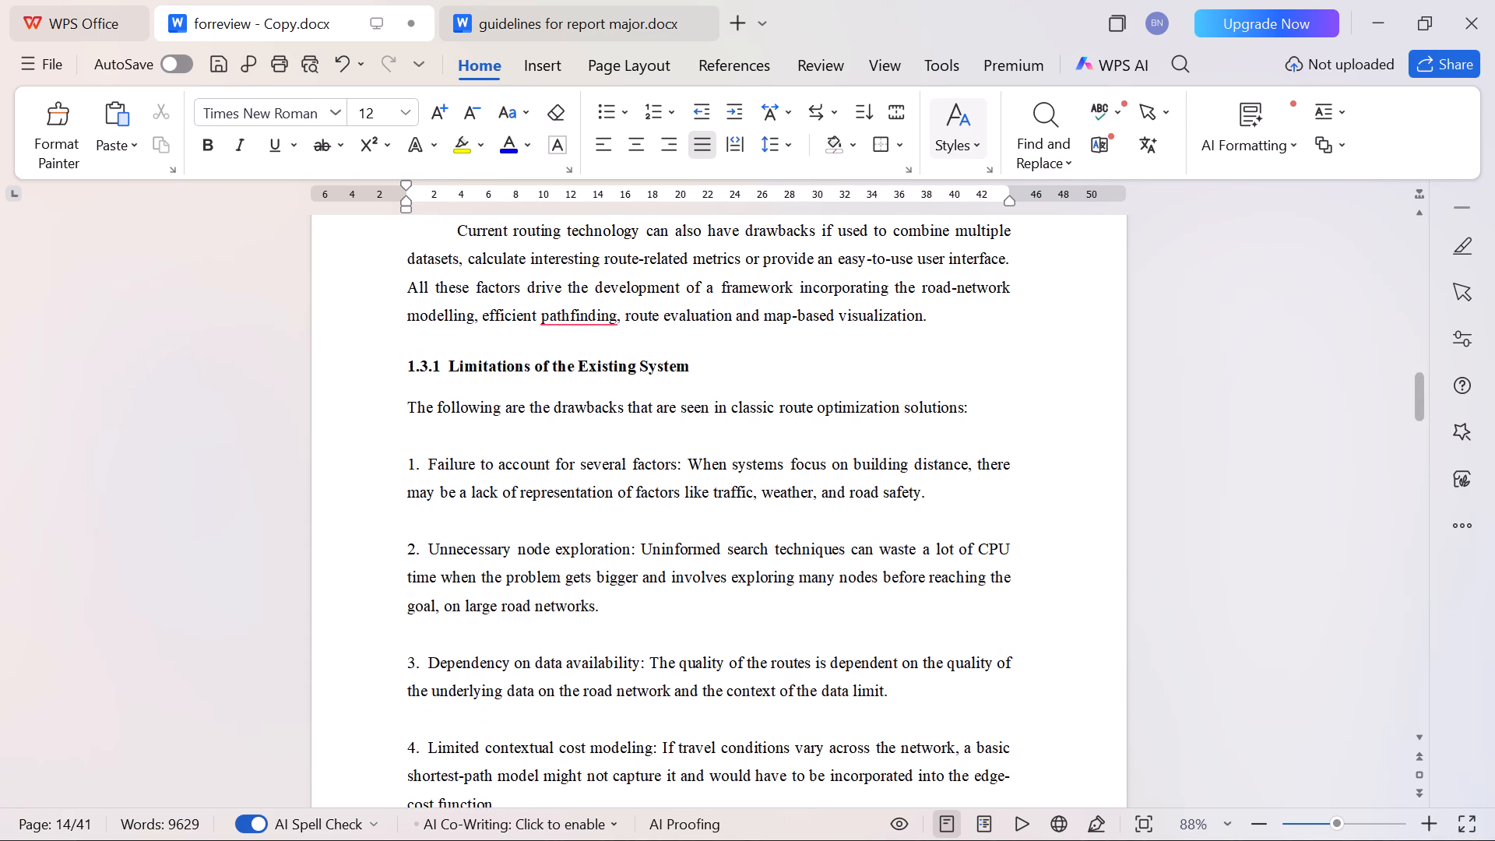
{"action": "left_click_drag", "start_coordinate": [675, 468], "coordinate": [465, 465]}
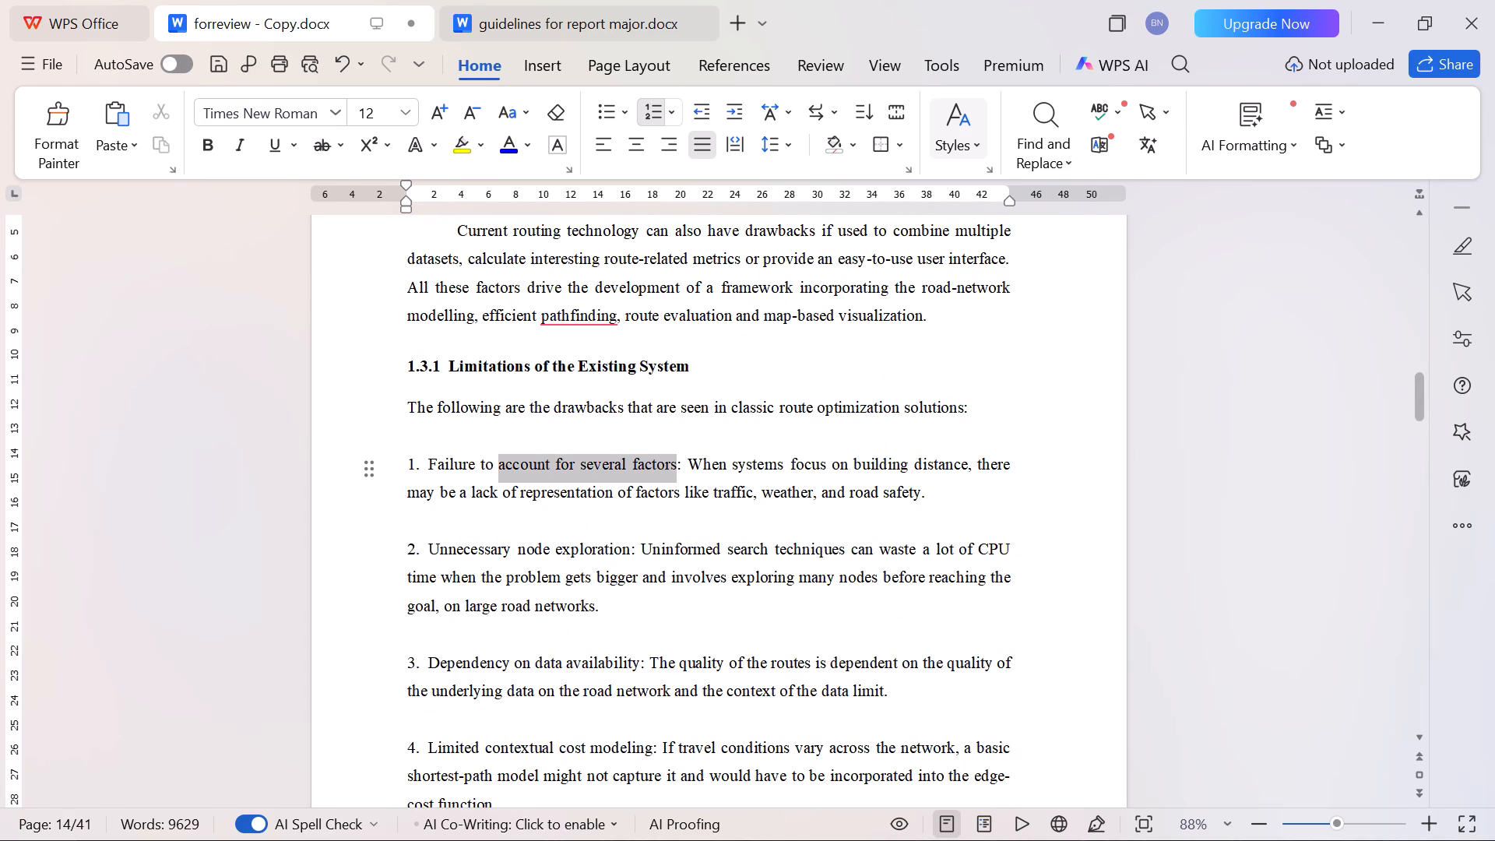
{"action": "left_click_drag", "start_coordinate": [465, 465], "coordinate": [427, 468]}
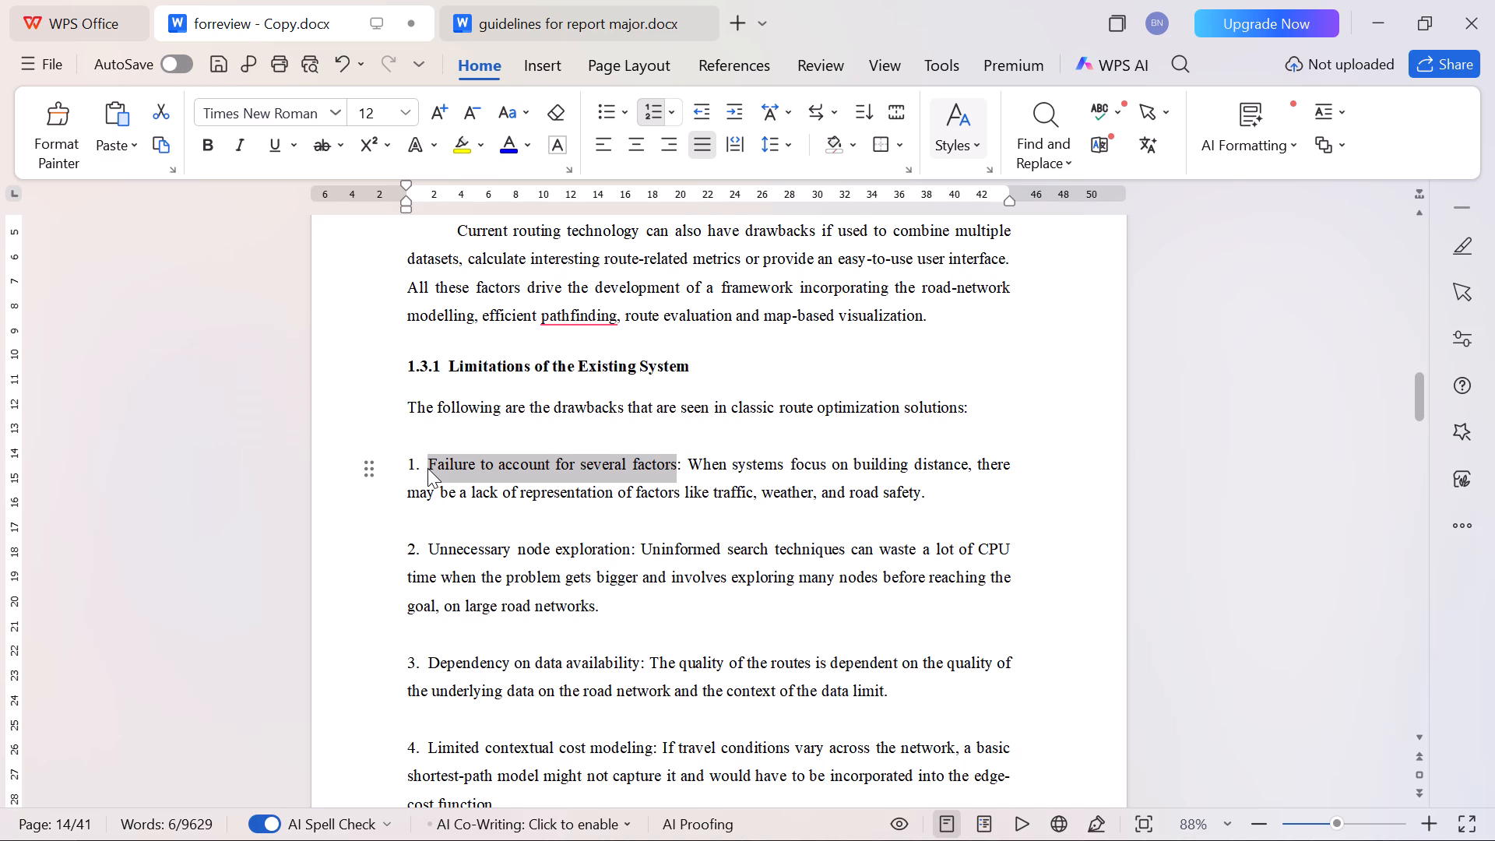
{"action": "key", "text": "ctrl+b"}
{"action": "left_click_drag", "start_coordinate": [427, 555], "coordinate": [543, 558]}
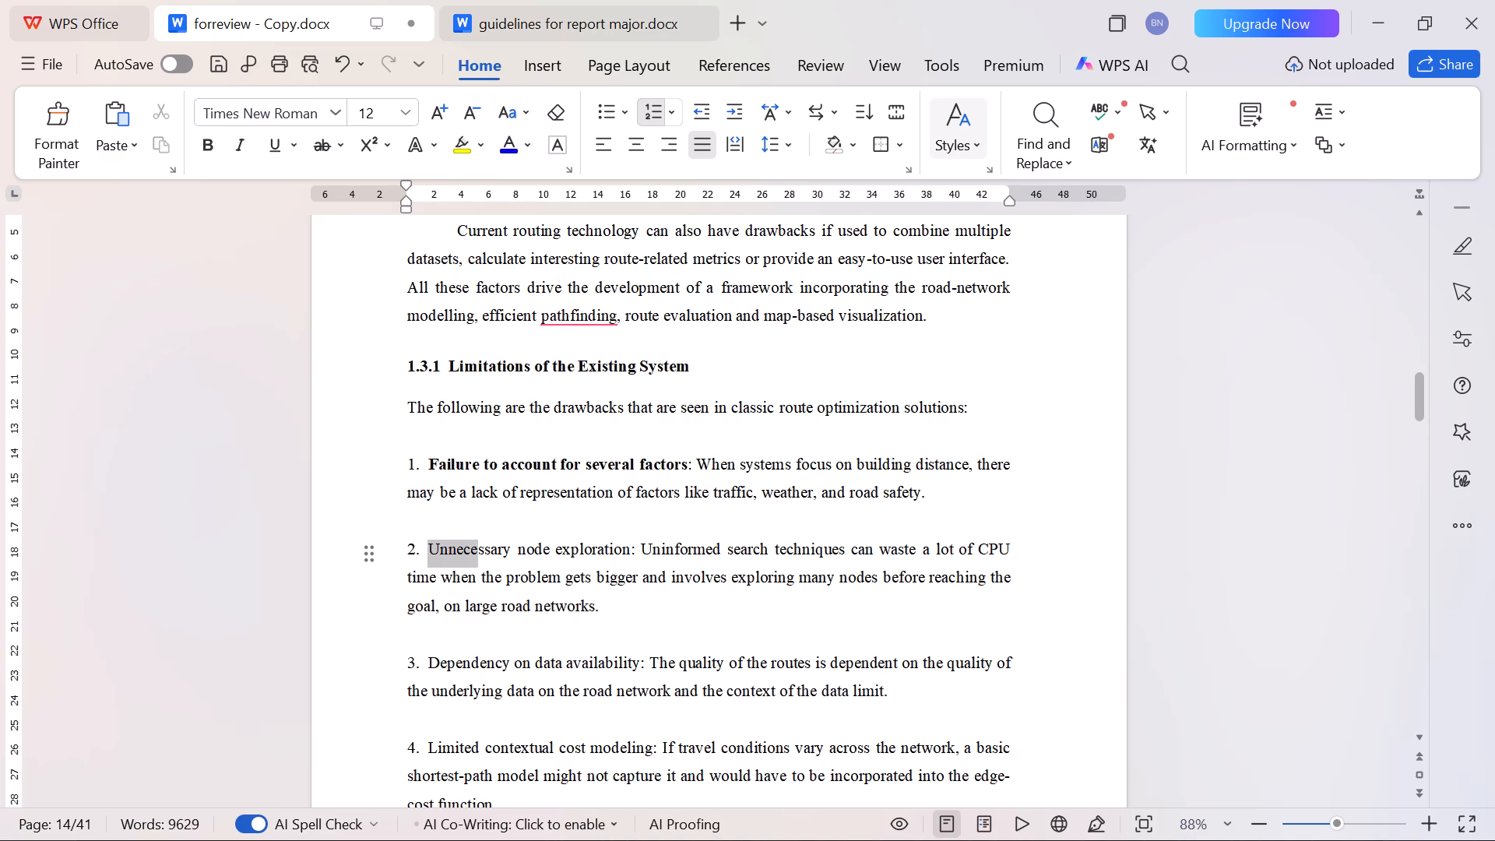
{"action": "left_click_drag", "start_coordinate": [543, 558], "coordinate": [631, 559]}
{"action": "key", "text": "ctrl+b"}
Bold the lead phrases "Dependency on data availability" and "Limited contextual cost modeling" of limitations 3 and 4.
{"action": "scroll", "coordinate": [622, 549], "scroll_direction": "down", "scroll_amount": 2}
{"action": "left_click_drag", "start_coordinate": [425, 544], "coordinate": [639, 551]}
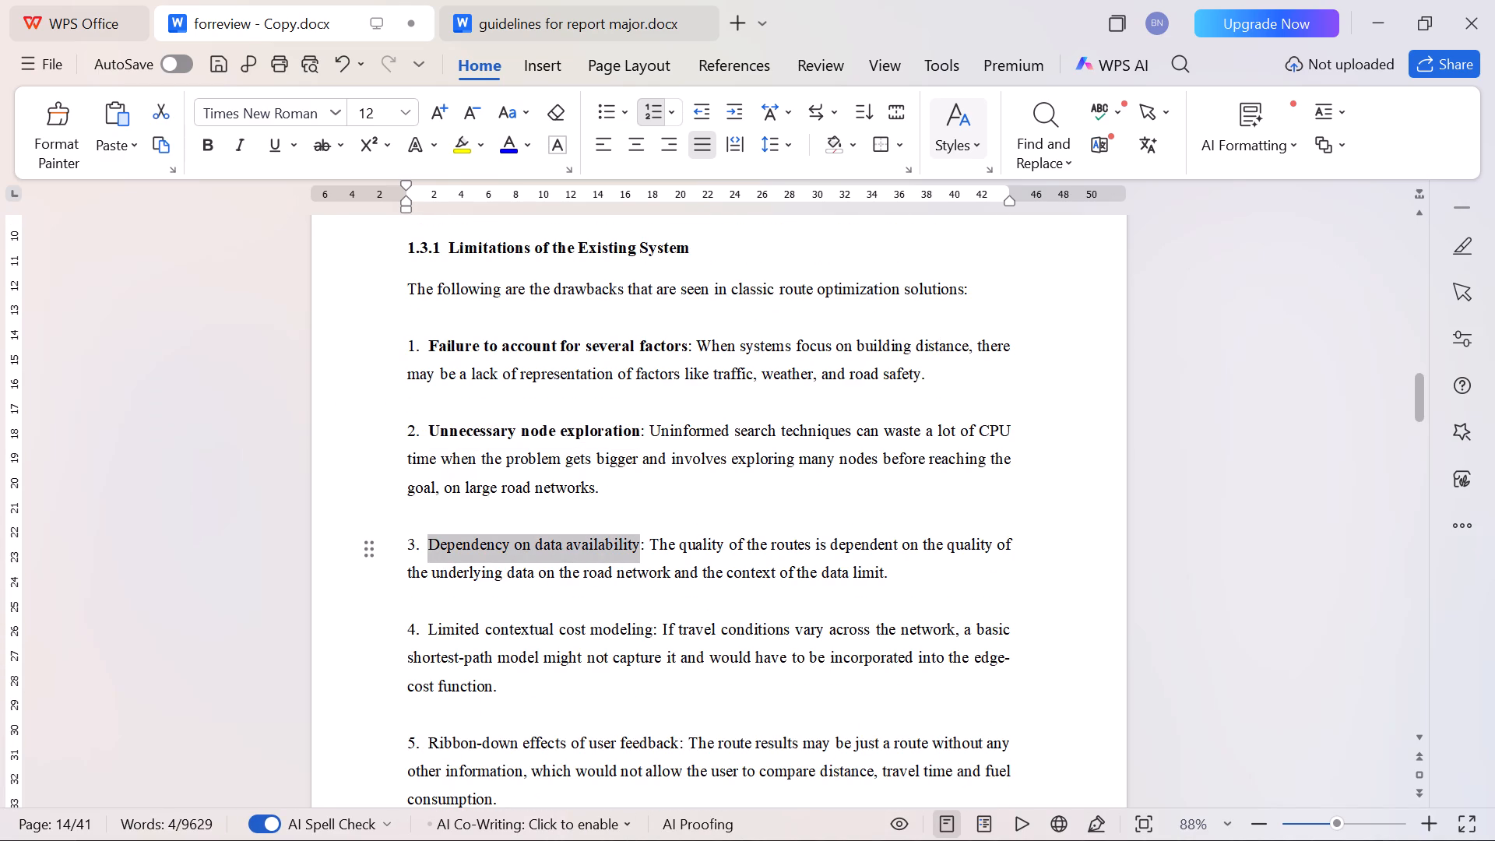
{"action": "key", "text": "ctrl+b"}
{"action": "scroll", "coordinate": [639, 551], "scroll_direction": "down", "scroll_amount": 3}
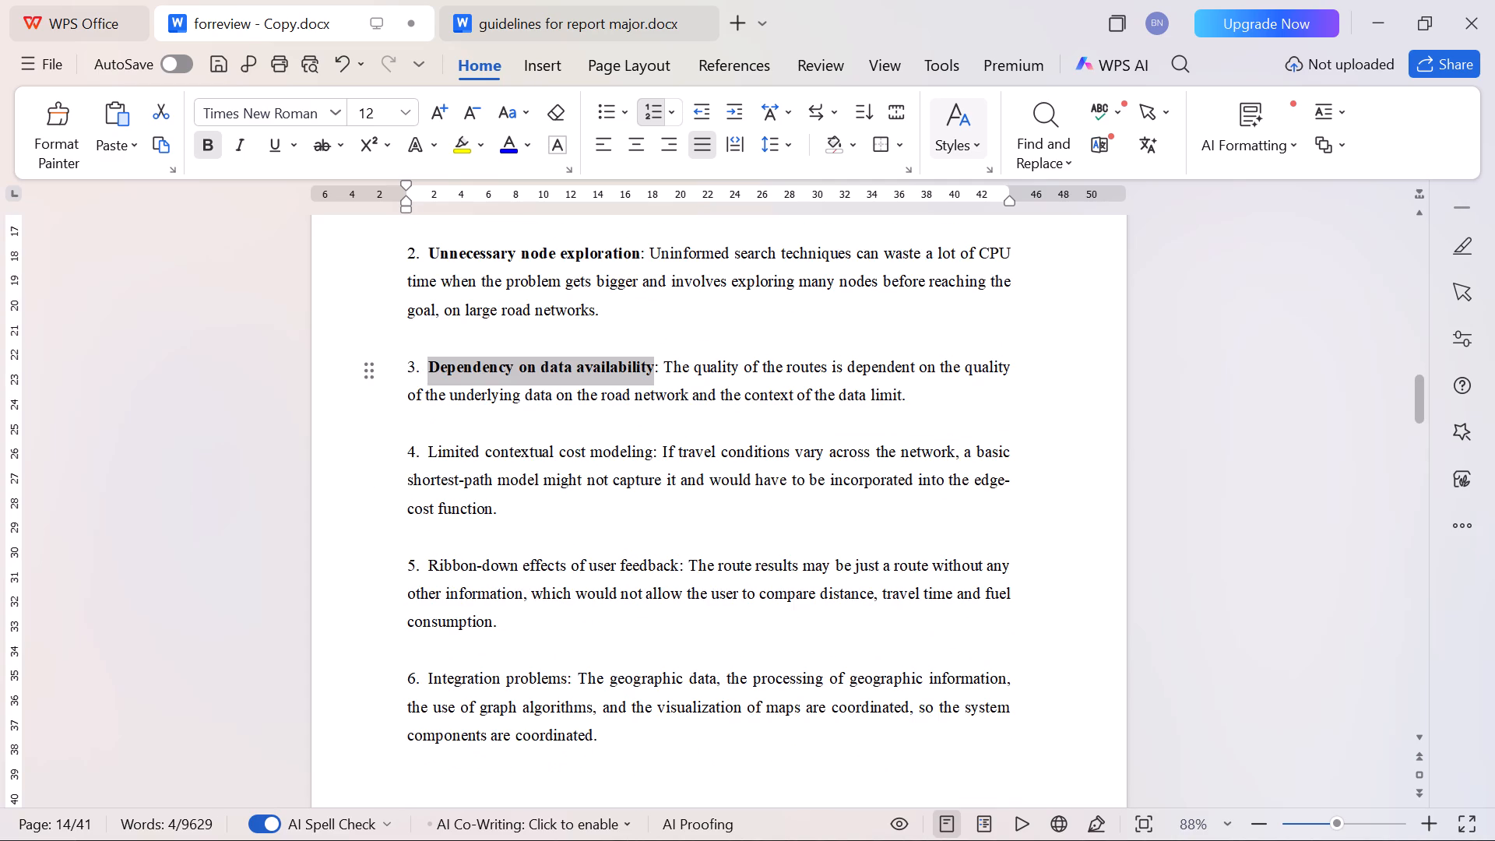
{"action": "left_click_drag", "start_coordinate": [431, 458], "coordinate": [652, 459]}
{"action": "key", "text": "ctrl+b"}
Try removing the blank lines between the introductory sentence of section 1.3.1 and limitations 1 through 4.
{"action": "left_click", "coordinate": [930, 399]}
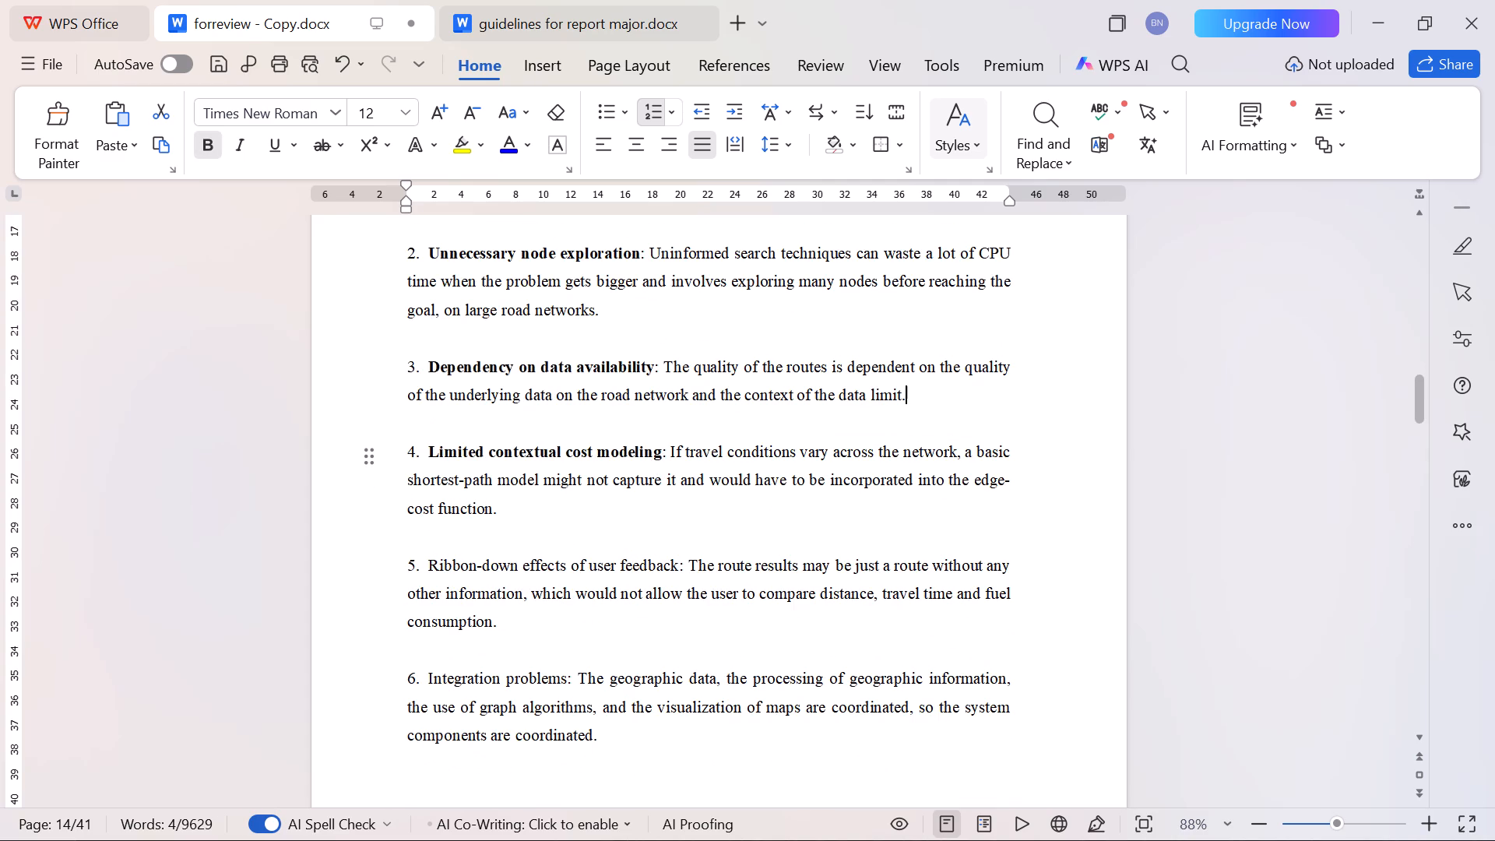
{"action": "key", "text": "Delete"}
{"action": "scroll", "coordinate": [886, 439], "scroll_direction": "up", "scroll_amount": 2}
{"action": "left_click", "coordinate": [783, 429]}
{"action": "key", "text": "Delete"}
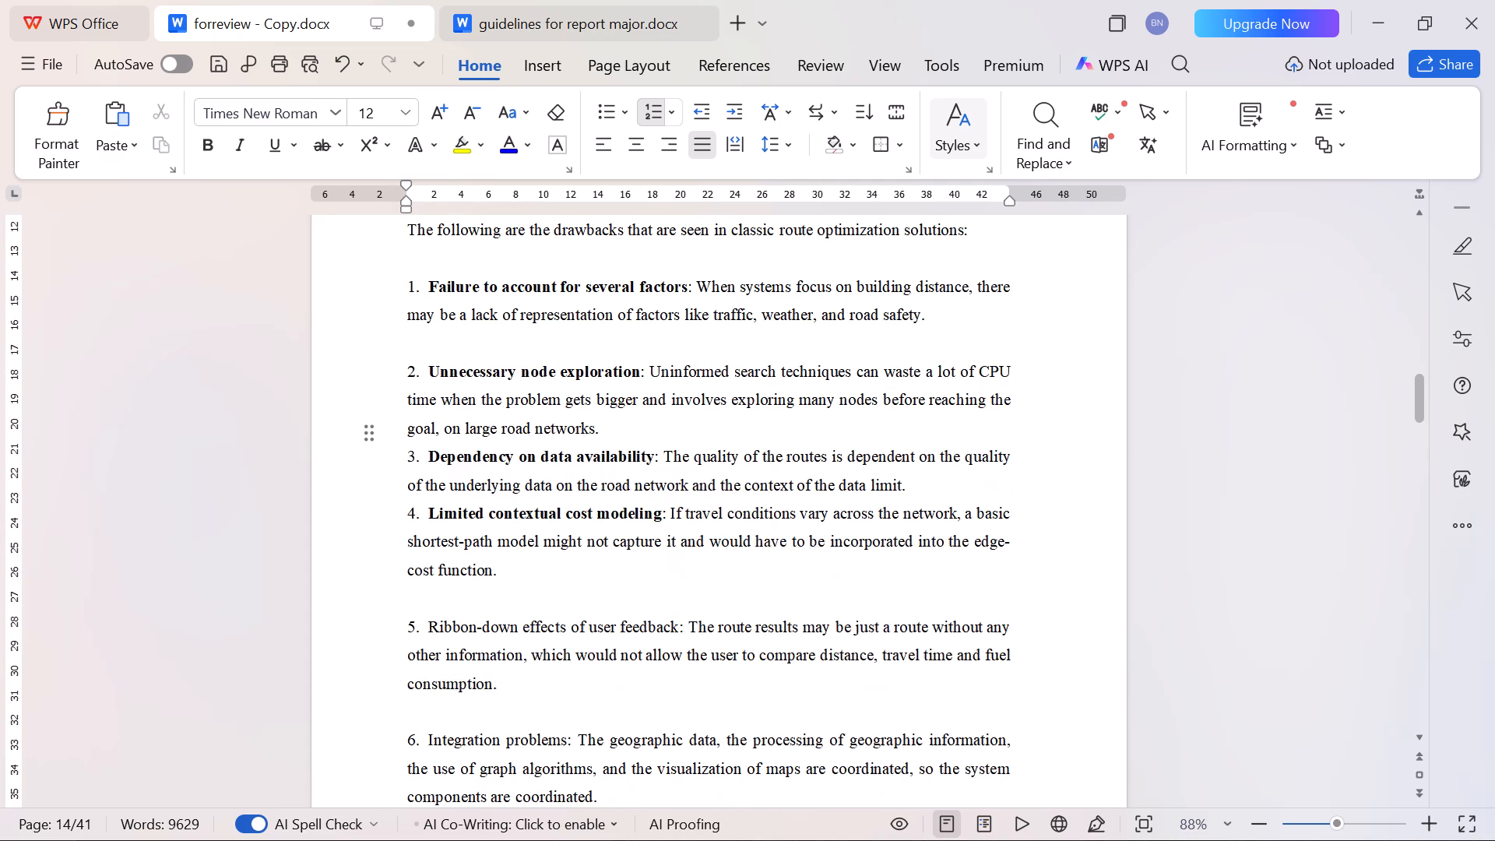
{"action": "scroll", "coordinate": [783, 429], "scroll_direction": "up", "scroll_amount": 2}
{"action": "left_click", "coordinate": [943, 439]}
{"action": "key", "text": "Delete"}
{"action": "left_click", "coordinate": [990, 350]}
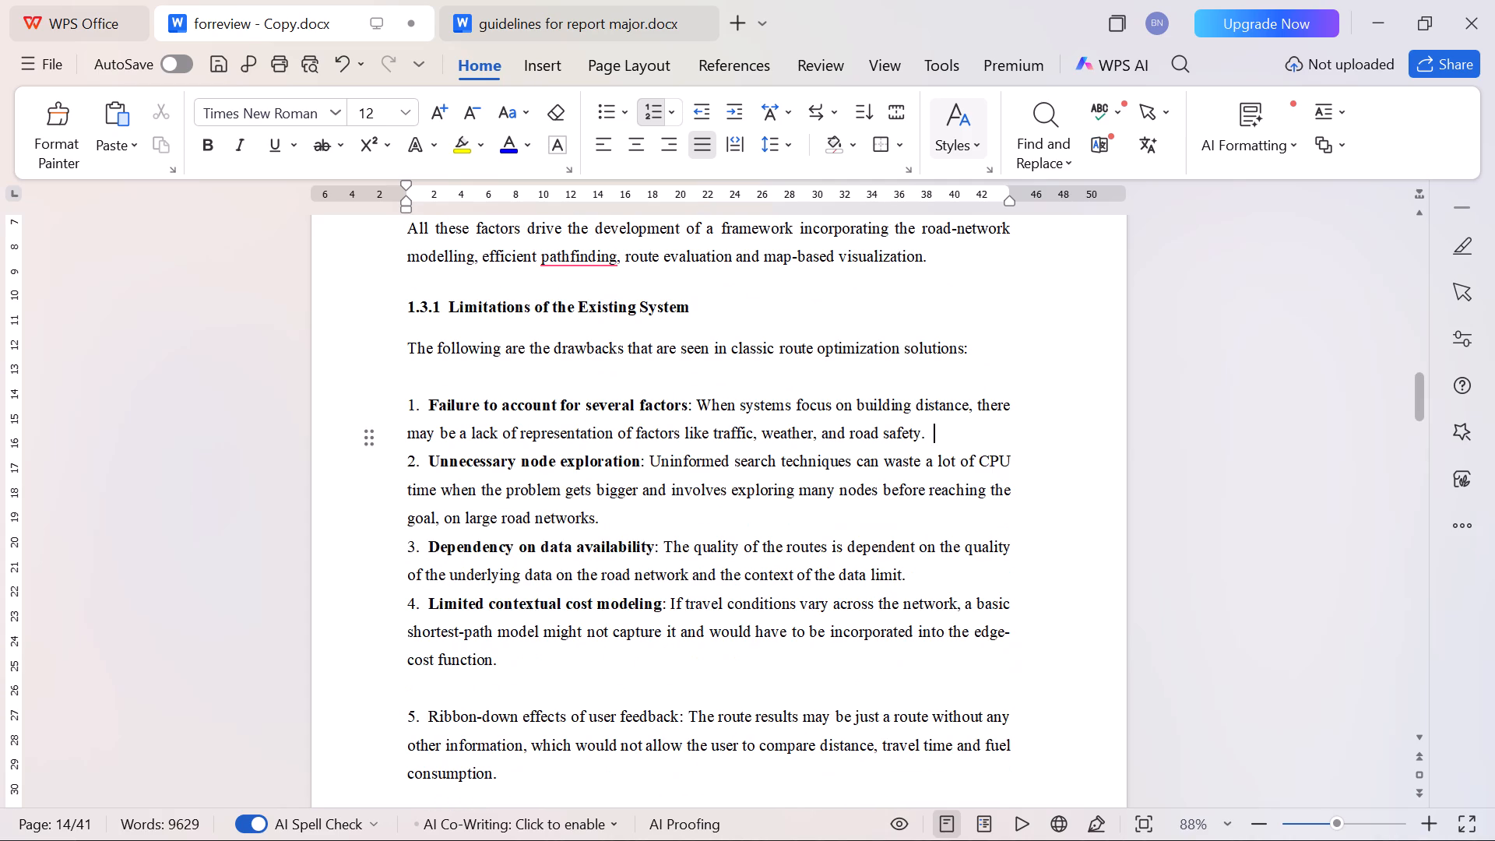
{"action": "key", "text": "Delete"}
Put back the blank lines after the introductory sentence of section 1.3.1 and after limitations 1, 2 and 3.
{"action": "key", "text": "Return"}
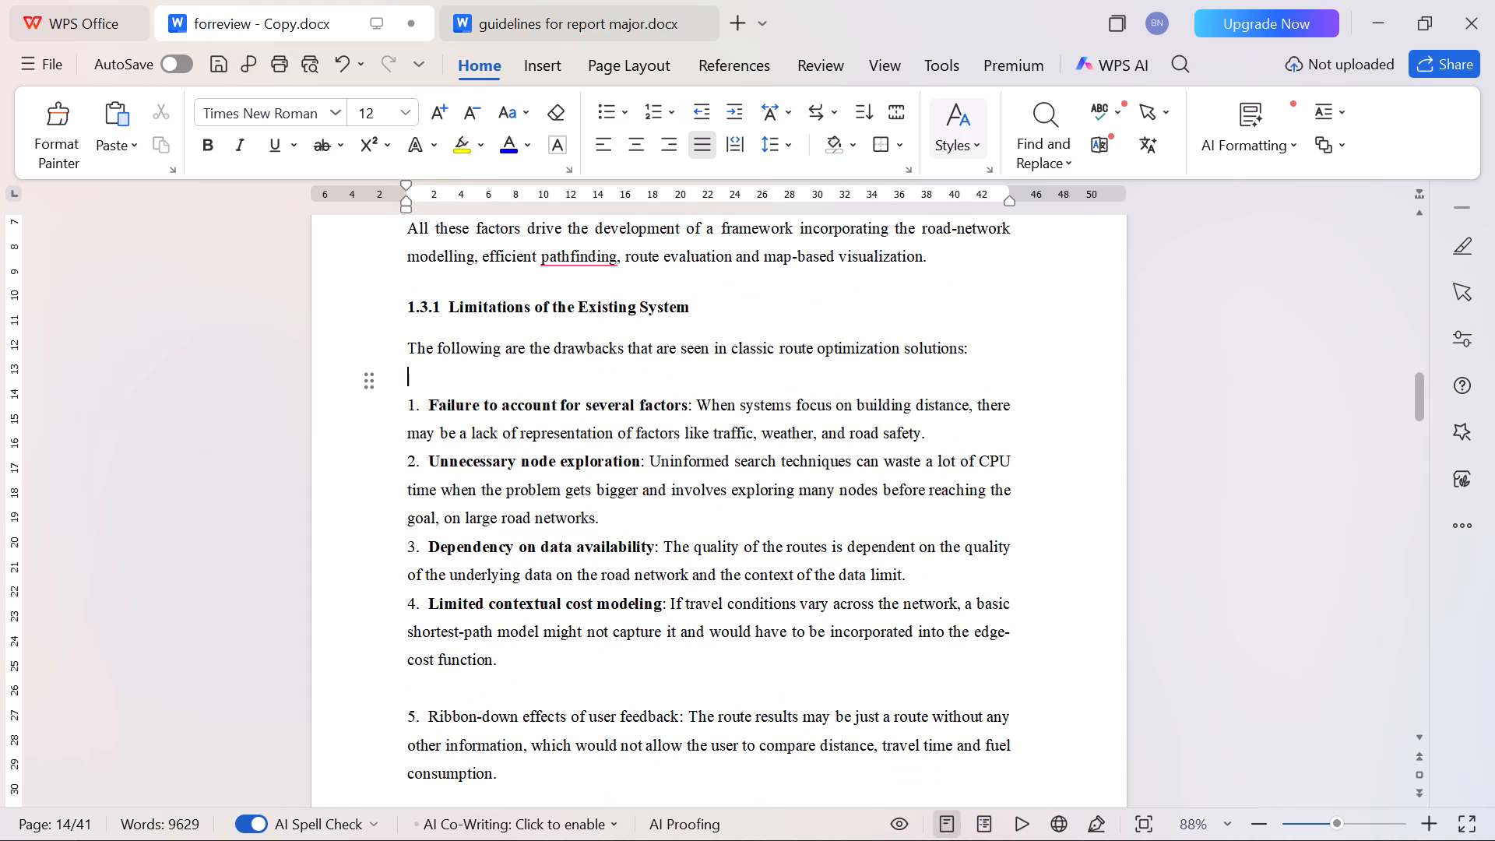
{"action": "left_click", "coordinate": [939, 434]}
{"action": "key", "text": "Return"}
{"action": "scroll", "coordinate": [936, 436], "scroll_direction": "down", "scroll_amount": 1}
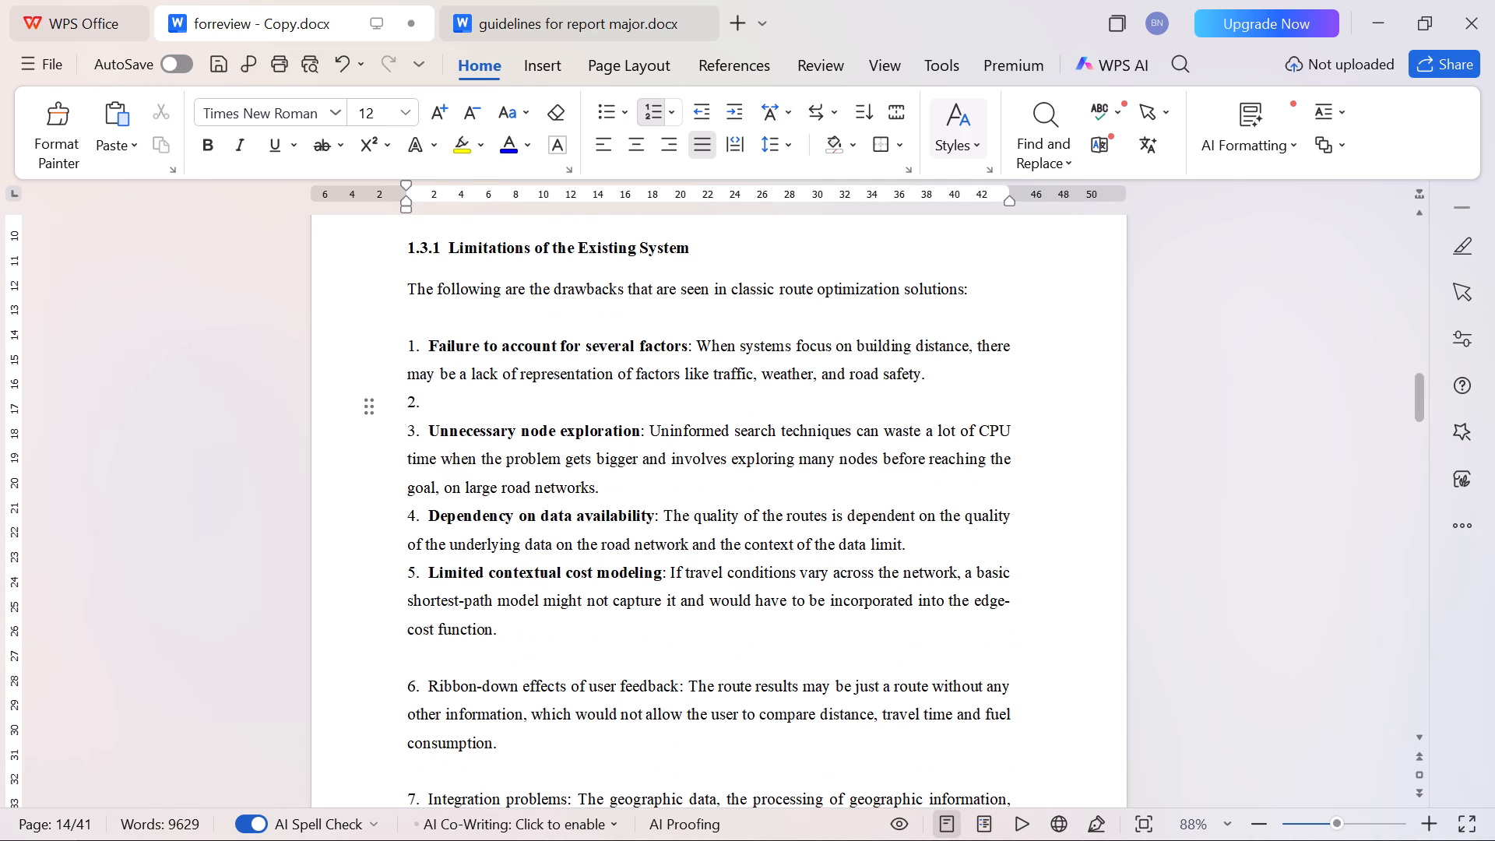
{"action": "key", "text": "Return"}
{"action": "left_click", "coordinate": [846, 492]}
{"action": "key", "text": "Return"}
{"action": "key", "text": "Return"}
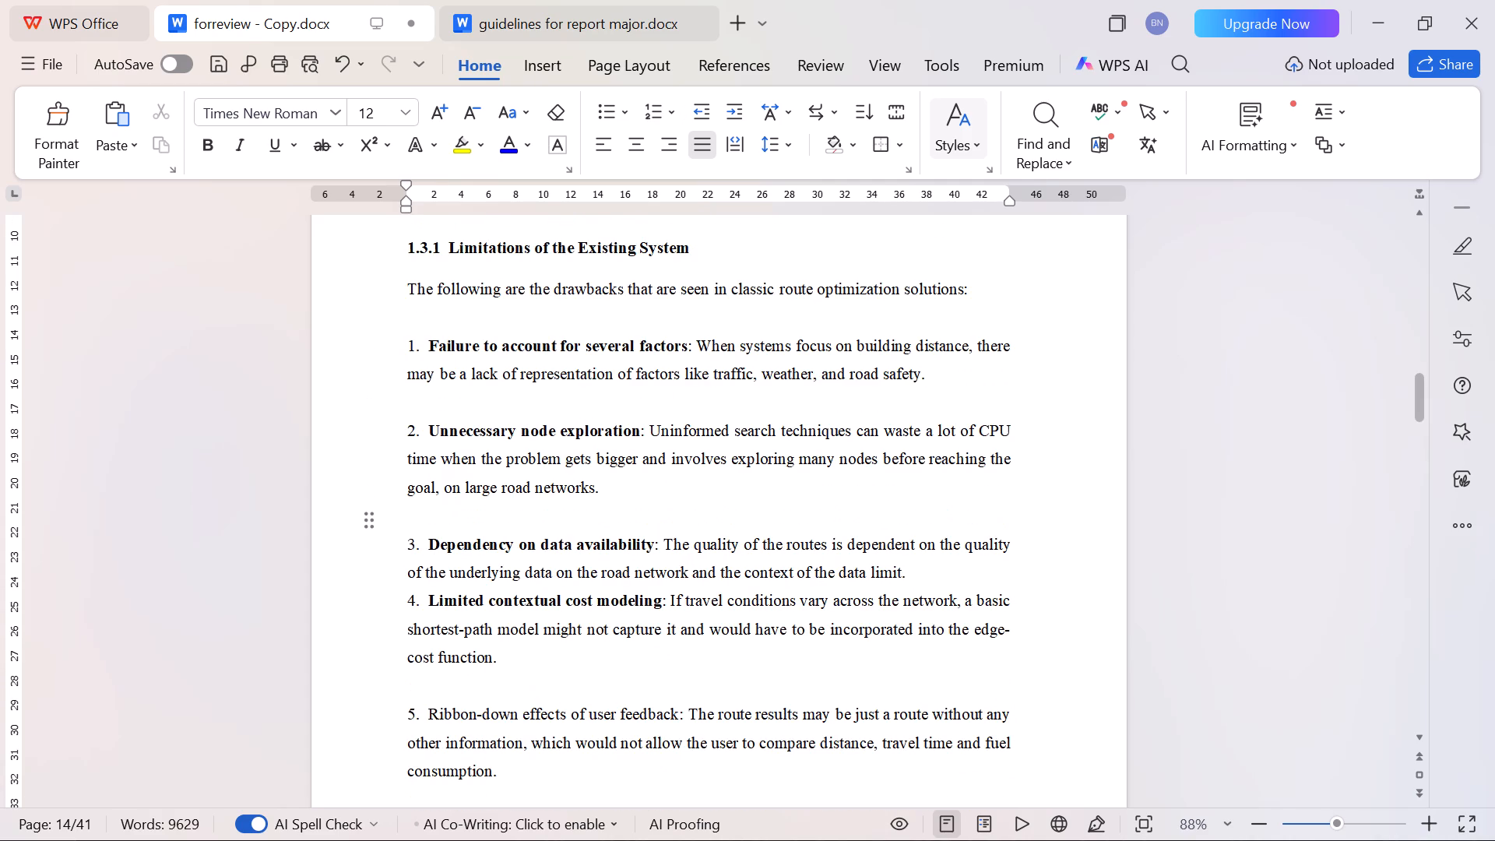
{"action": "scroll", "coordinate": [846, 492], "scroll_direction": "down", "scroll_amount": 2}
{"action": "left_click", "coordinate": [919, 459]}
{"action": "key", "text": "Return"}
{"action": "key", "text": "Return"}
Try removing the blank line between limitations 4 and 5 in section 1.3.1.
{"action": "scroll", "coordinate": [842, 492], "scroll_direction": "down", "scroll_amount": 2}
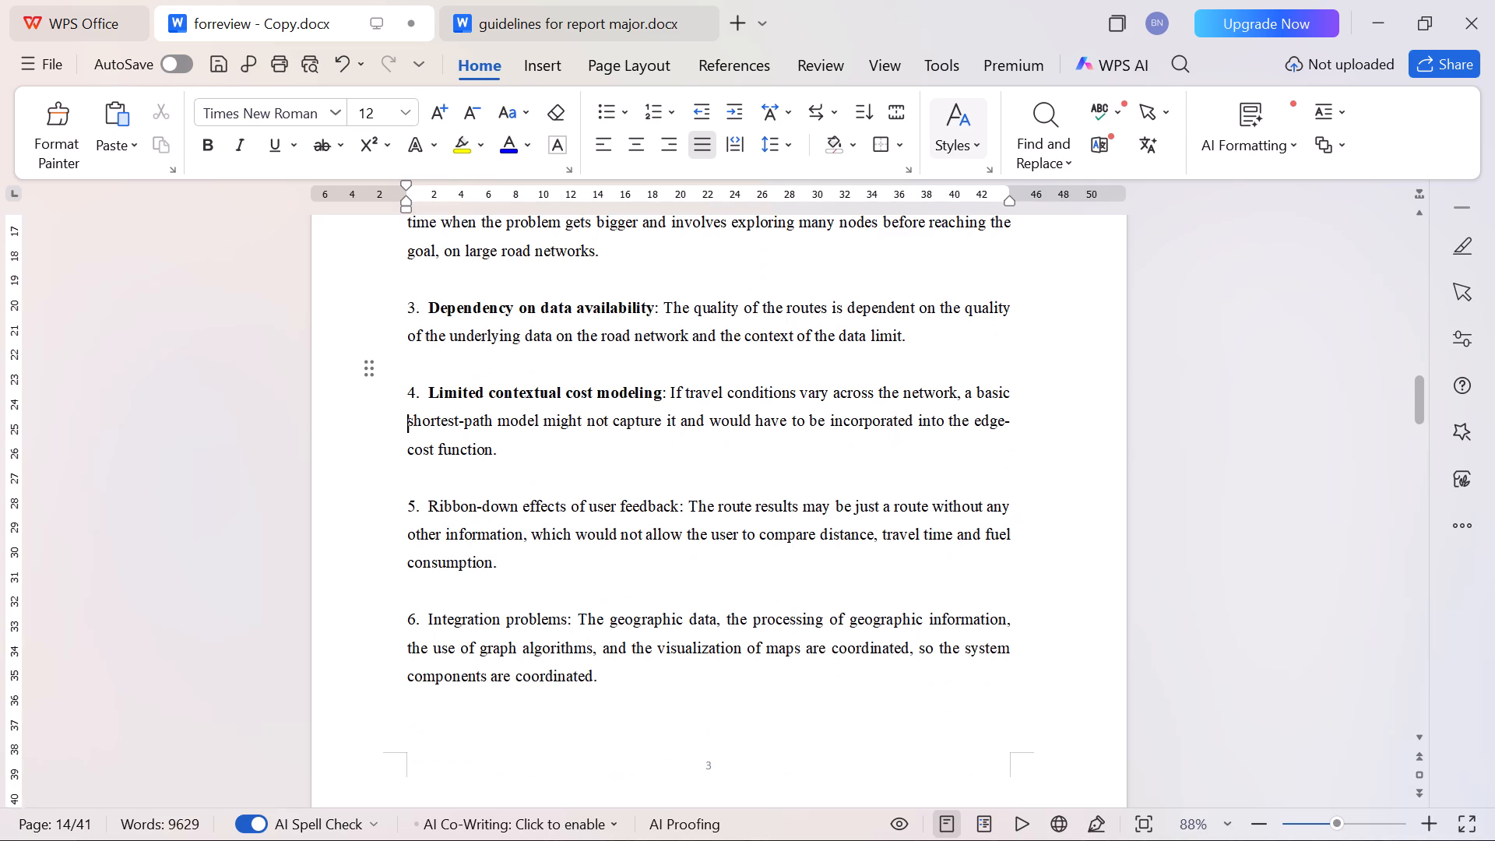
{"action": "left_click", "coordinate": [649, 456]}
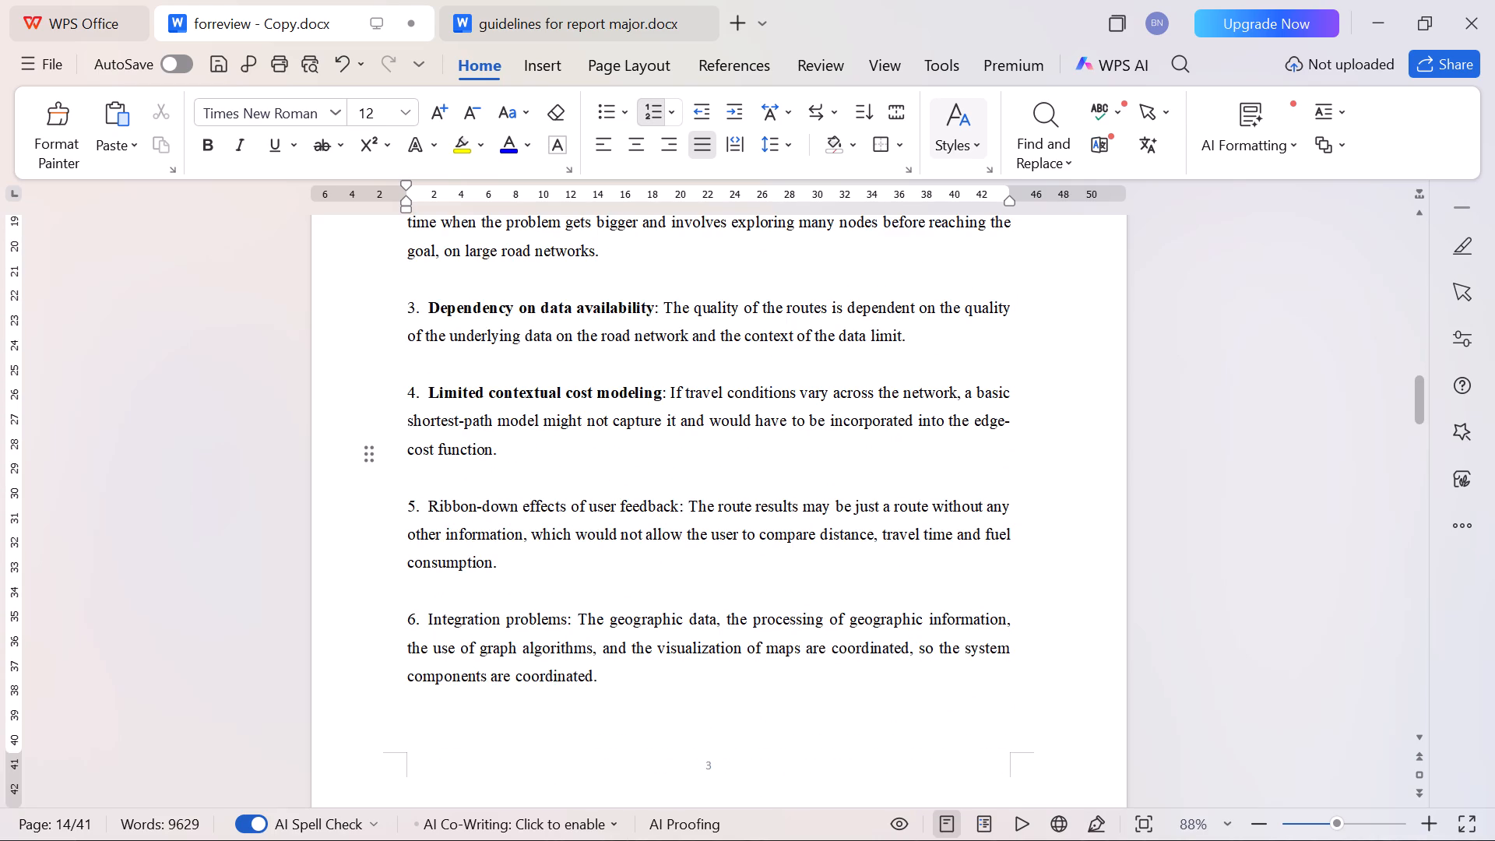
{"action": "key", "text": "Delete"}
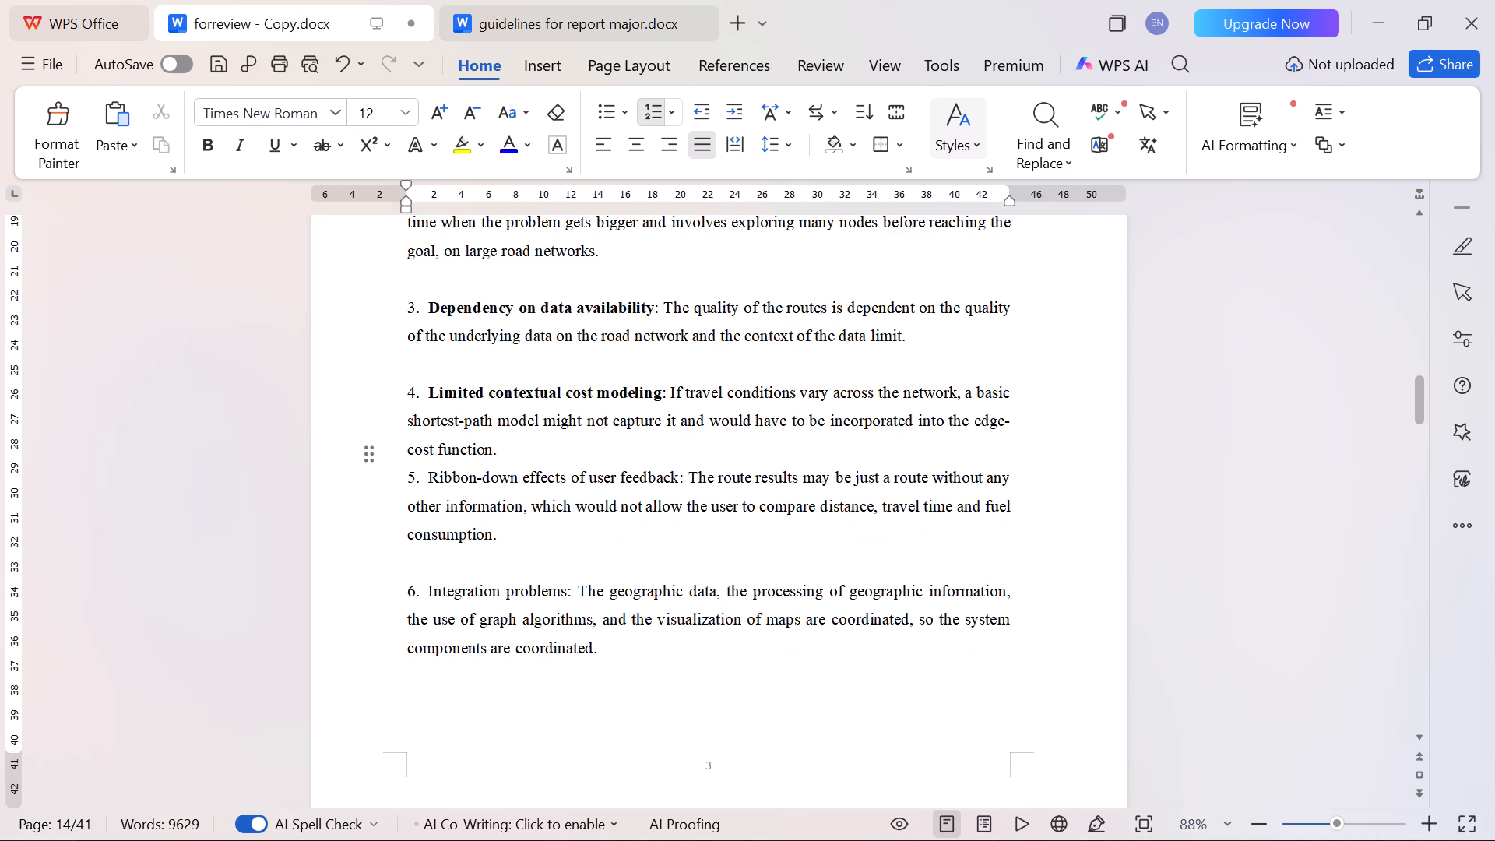
Bold the lead phrase "Ribbon-down effects of user feedback" of limitation 5.
{"action": "left_click_drag", "start_coordinate": [678, 479], "coordinate": [431, 481]}
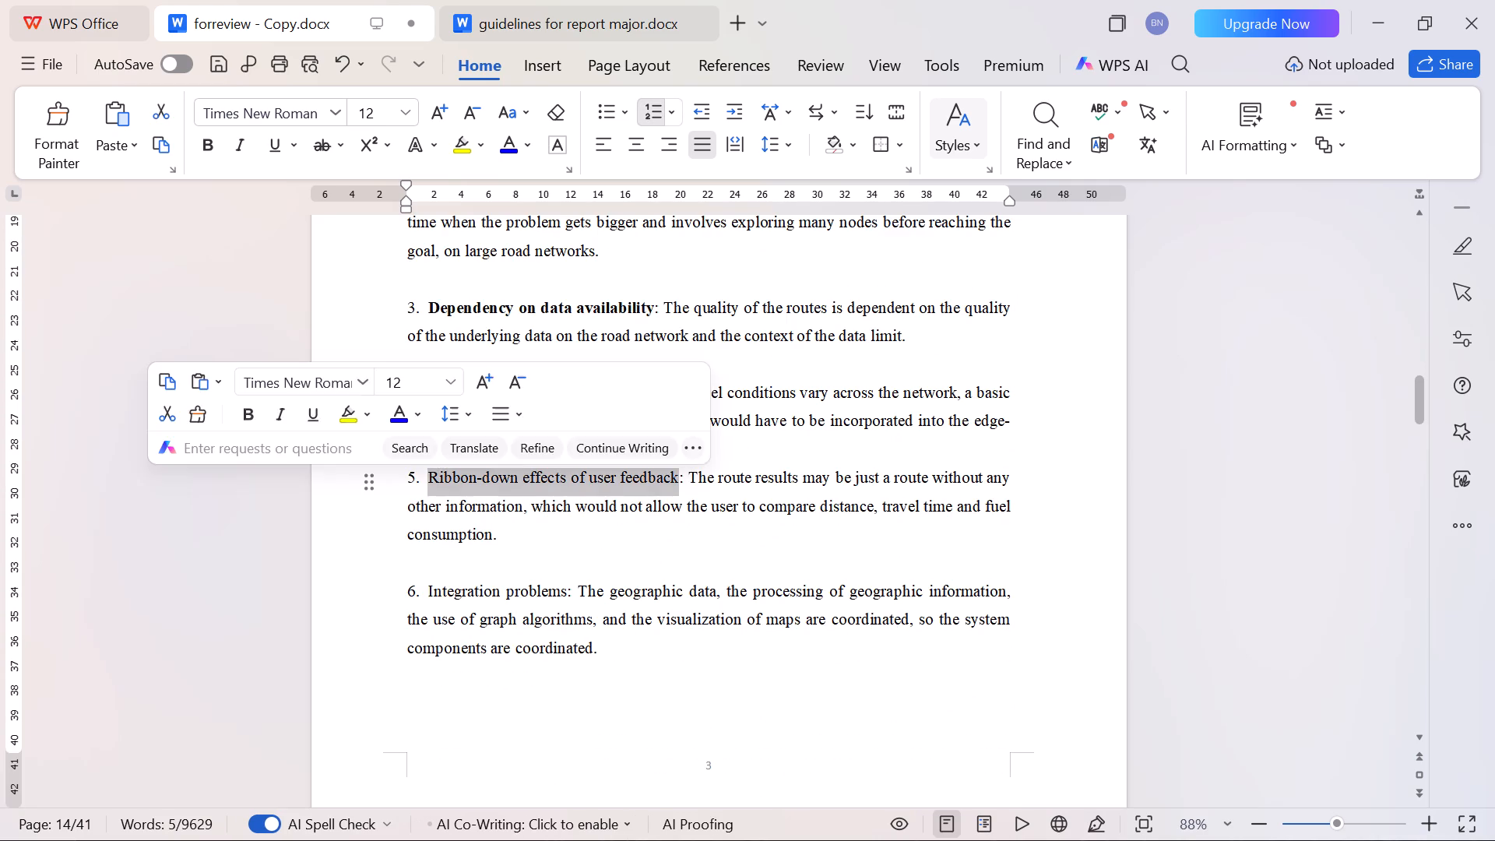
{"action": "key", "text": "ctrl+b"}
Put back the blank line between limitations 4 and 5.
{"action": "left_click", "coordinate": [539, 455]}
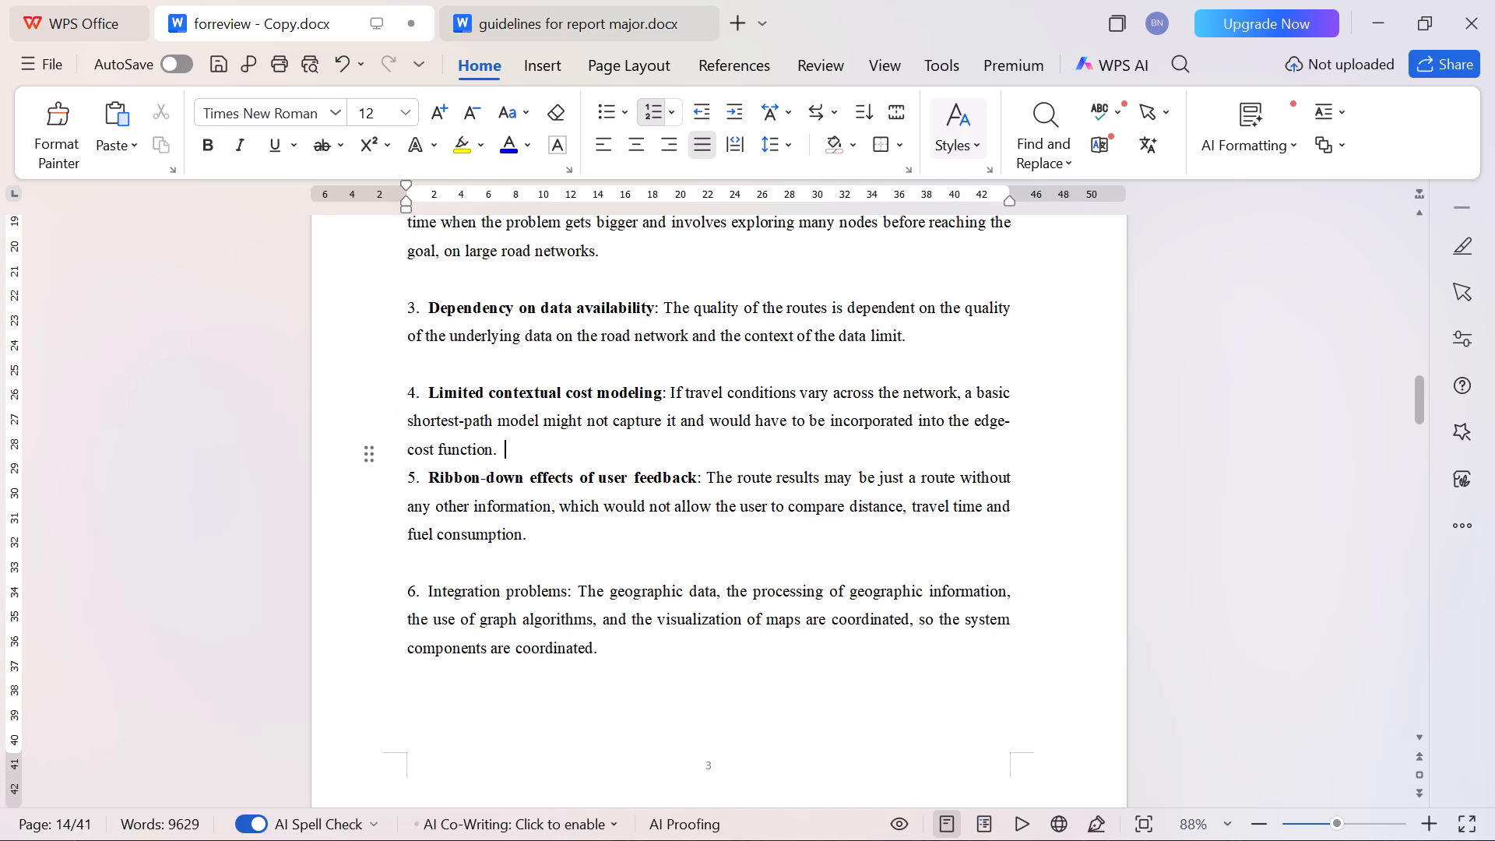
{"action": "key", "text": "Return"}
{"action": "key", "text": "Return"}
Bold the lead phrase "Integration problems" of limitation 6.
{"action": "scroll", "coordinate": [537, 466], "scroll_direction": "down", "scroll_amount": 1}
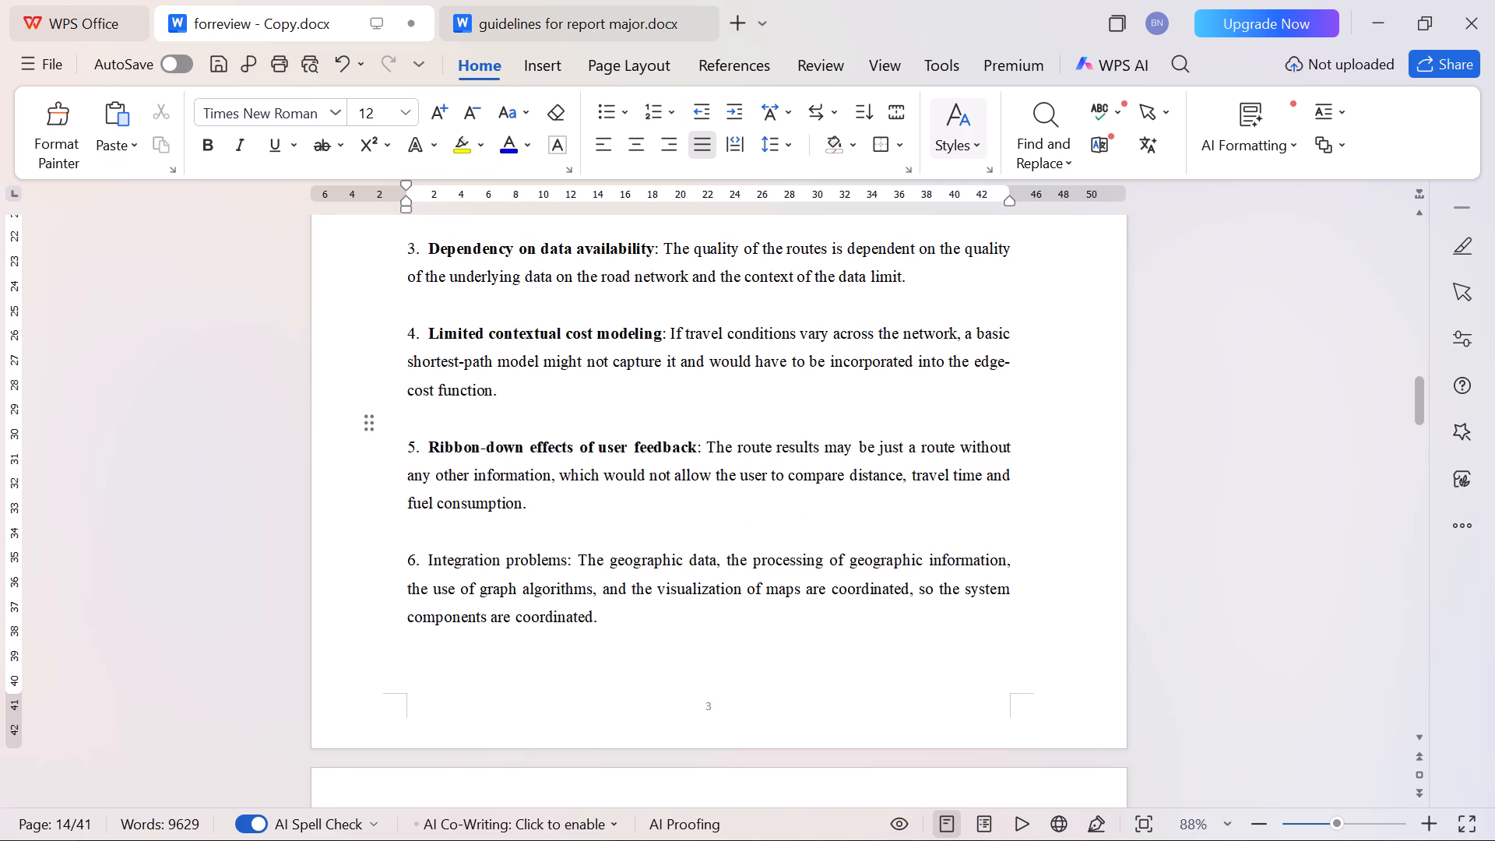
{"action": "left_click_drag", "start_coordinate": [566, 560], "coordinate": [427, 564]}
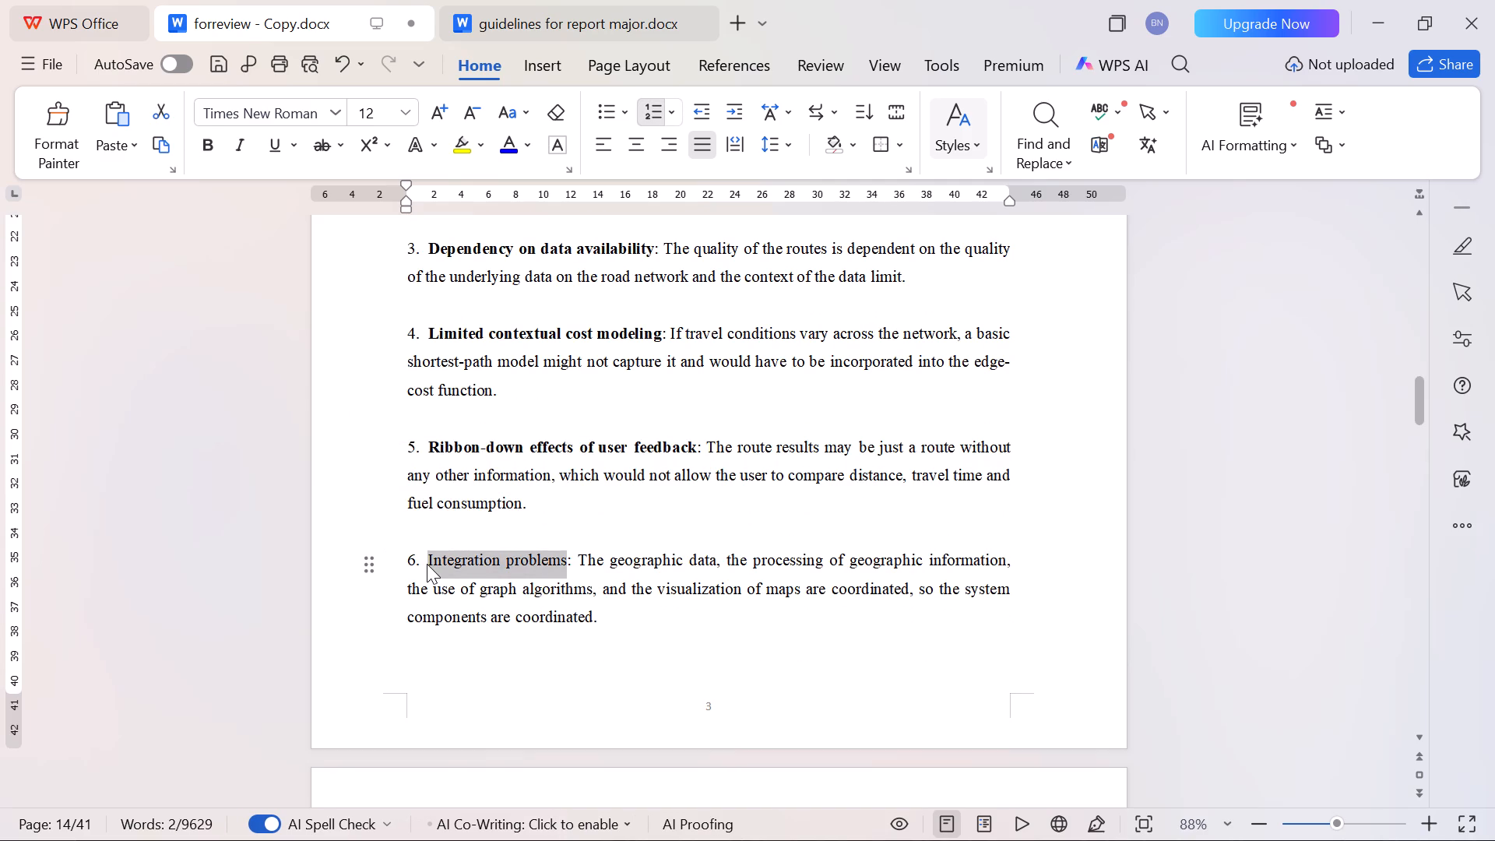
{"action": "key", "text": "ctrl+b"}
Number the Low adaptability paragraph before section 1.3.2 as item 7 and bold its lead phrase.
{"action": "scroll", "coordinate": [600, 514], "scroll_direction": "down", "scroll_amount": 6}
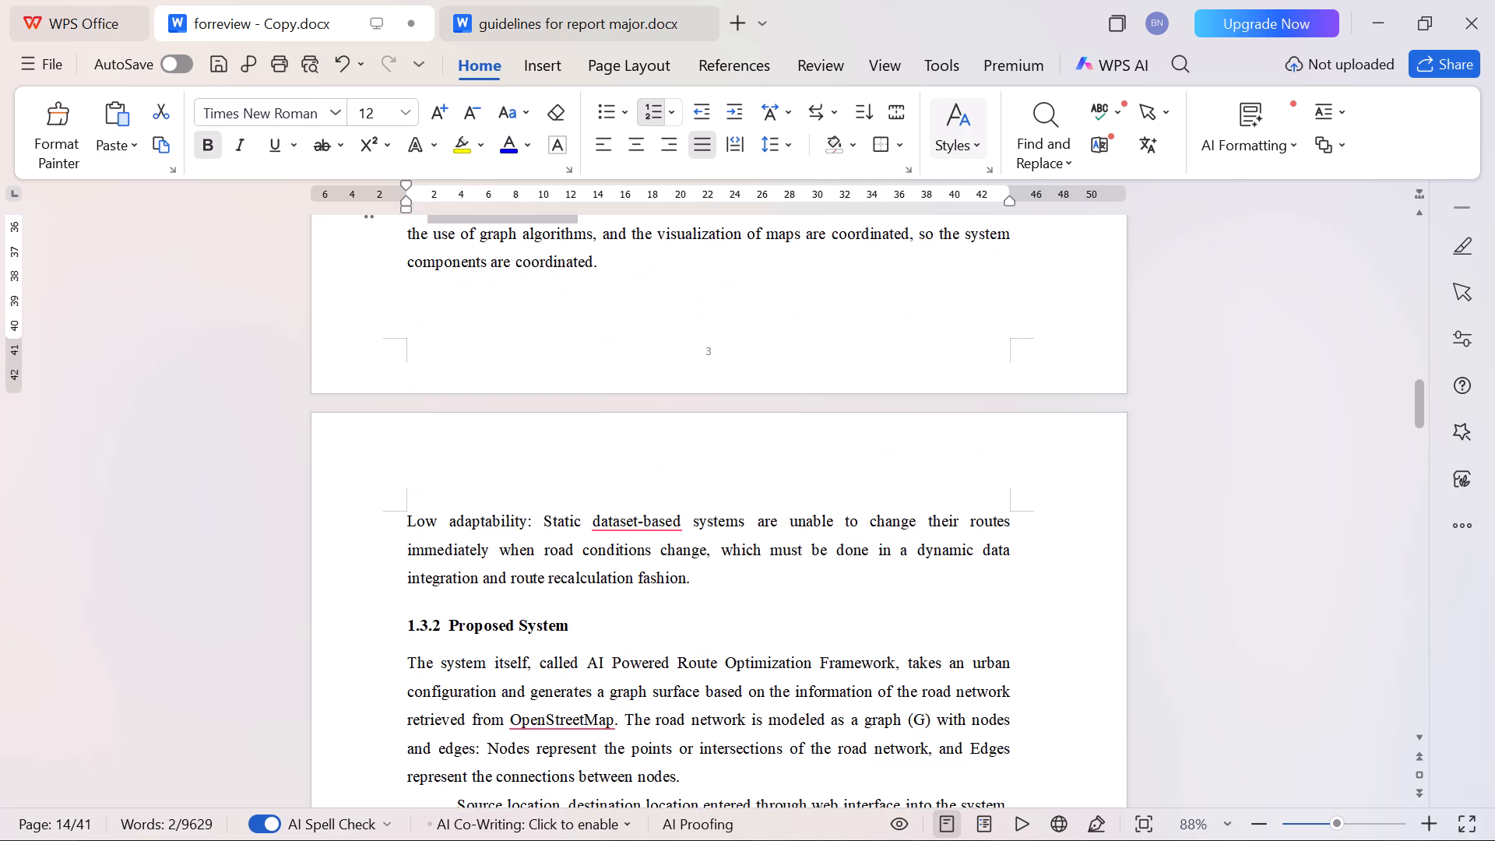
{"action": "scroll", "coordinate": [533, 524], "scroll_direction": "up", "scroll_amount": 1}
{"action": "left_click", "coordinate": [407, 586]}
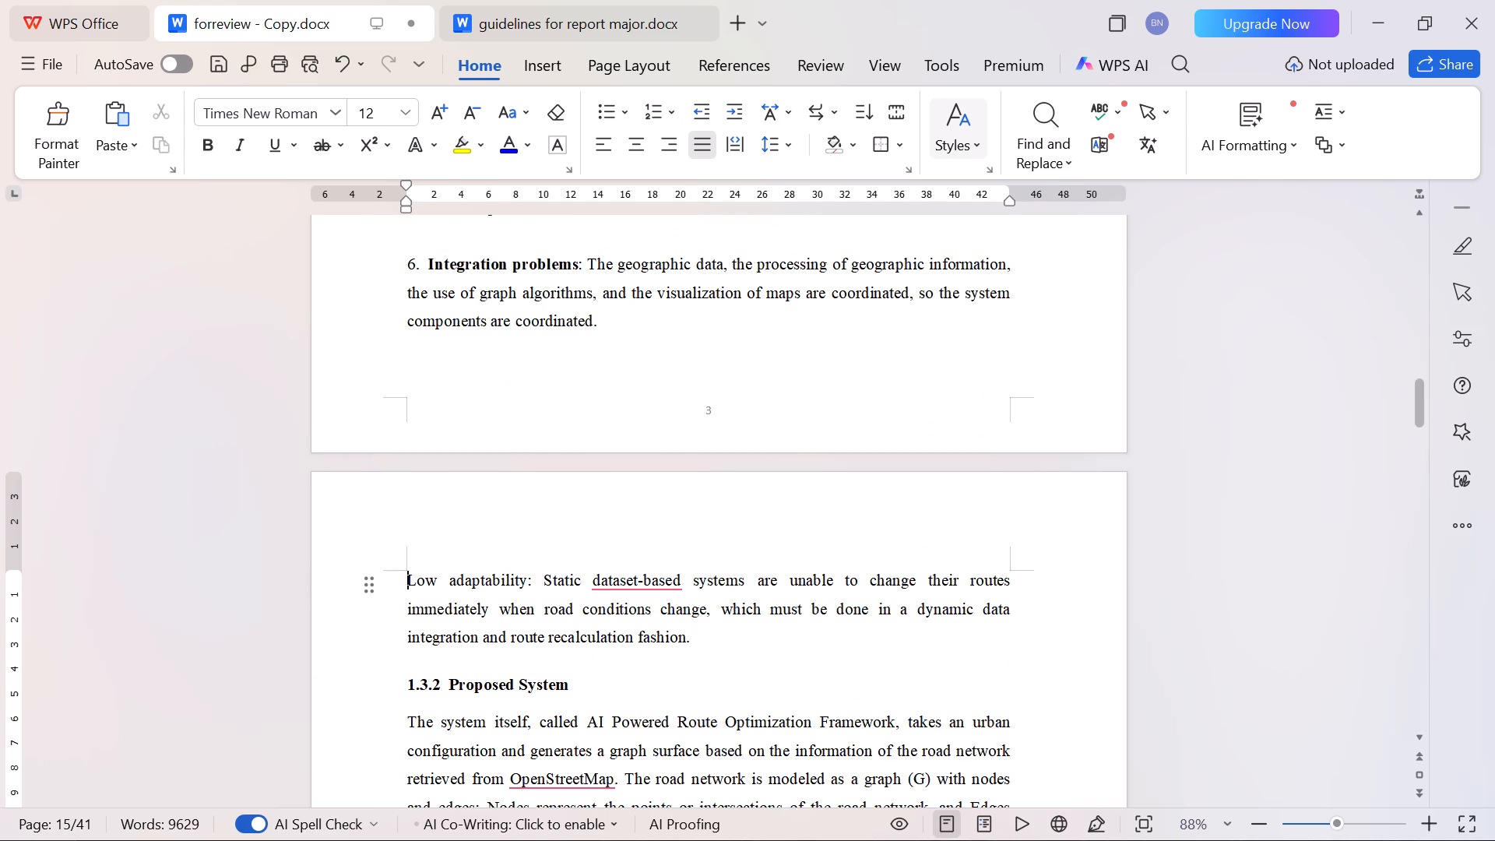
{"action": "type", "text": "7."}
{"action": "key", "text": "space"}
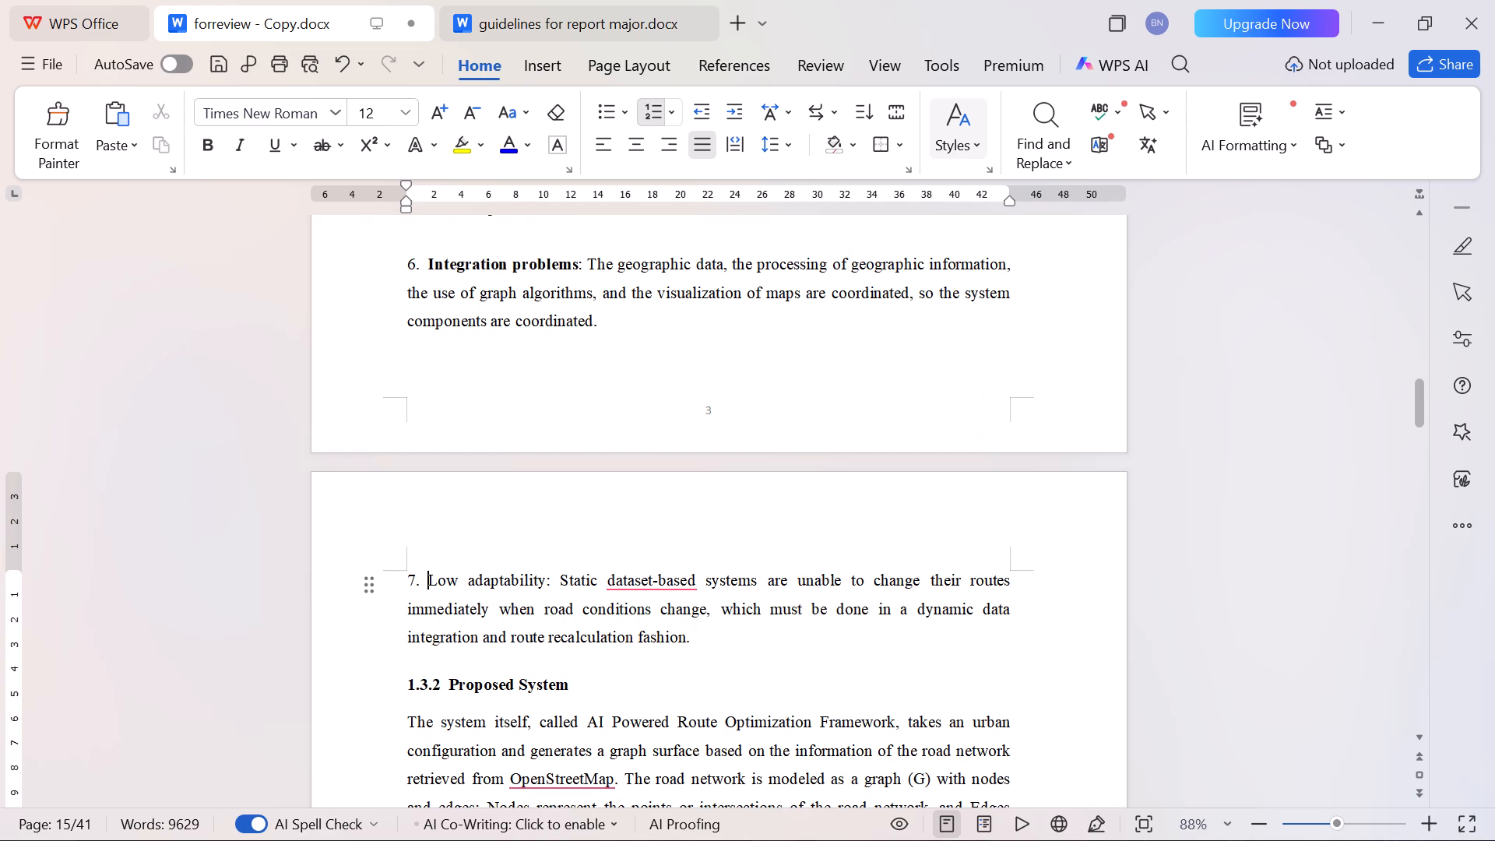
{"action": "left_click_drag", "start_coordinate": [543, 585], "coordinate": [424, 586]}
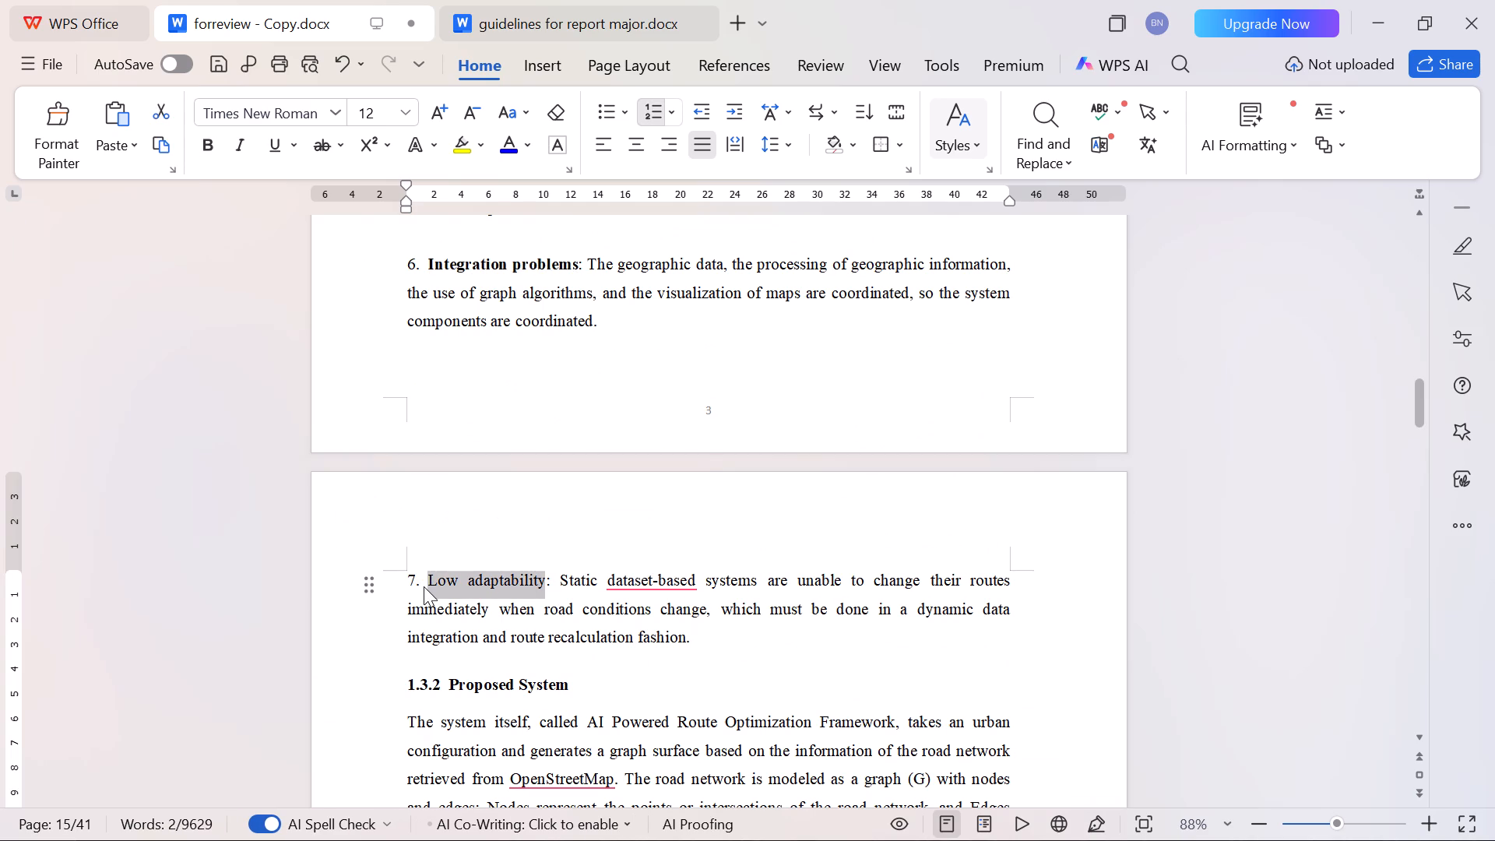
{"action": "key", "text": "ctrl+b"}
Bold the lead phrases "Efficient route computation" and "An approach to representation" of advantages 1 and 2 in section 1.3.3.
{"action": "scroll", "coordinate": [603, 572], "scroll_direction": "down", "scroll_amount": 9}
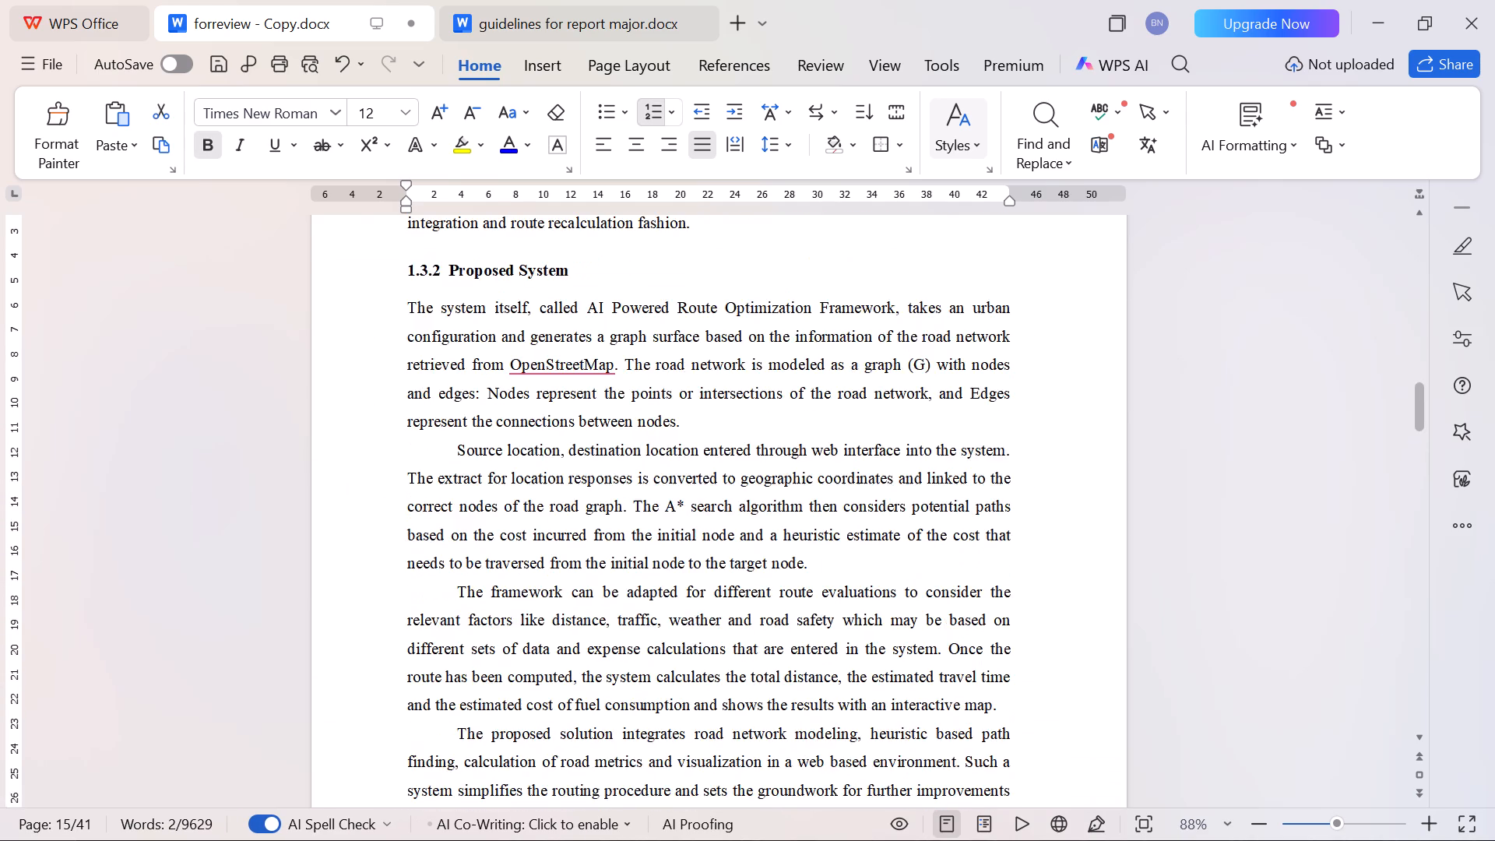
{"action": "scroll", "coordinate": [603, 572], "scroll_direction": "down", "scroll_amount": 4}
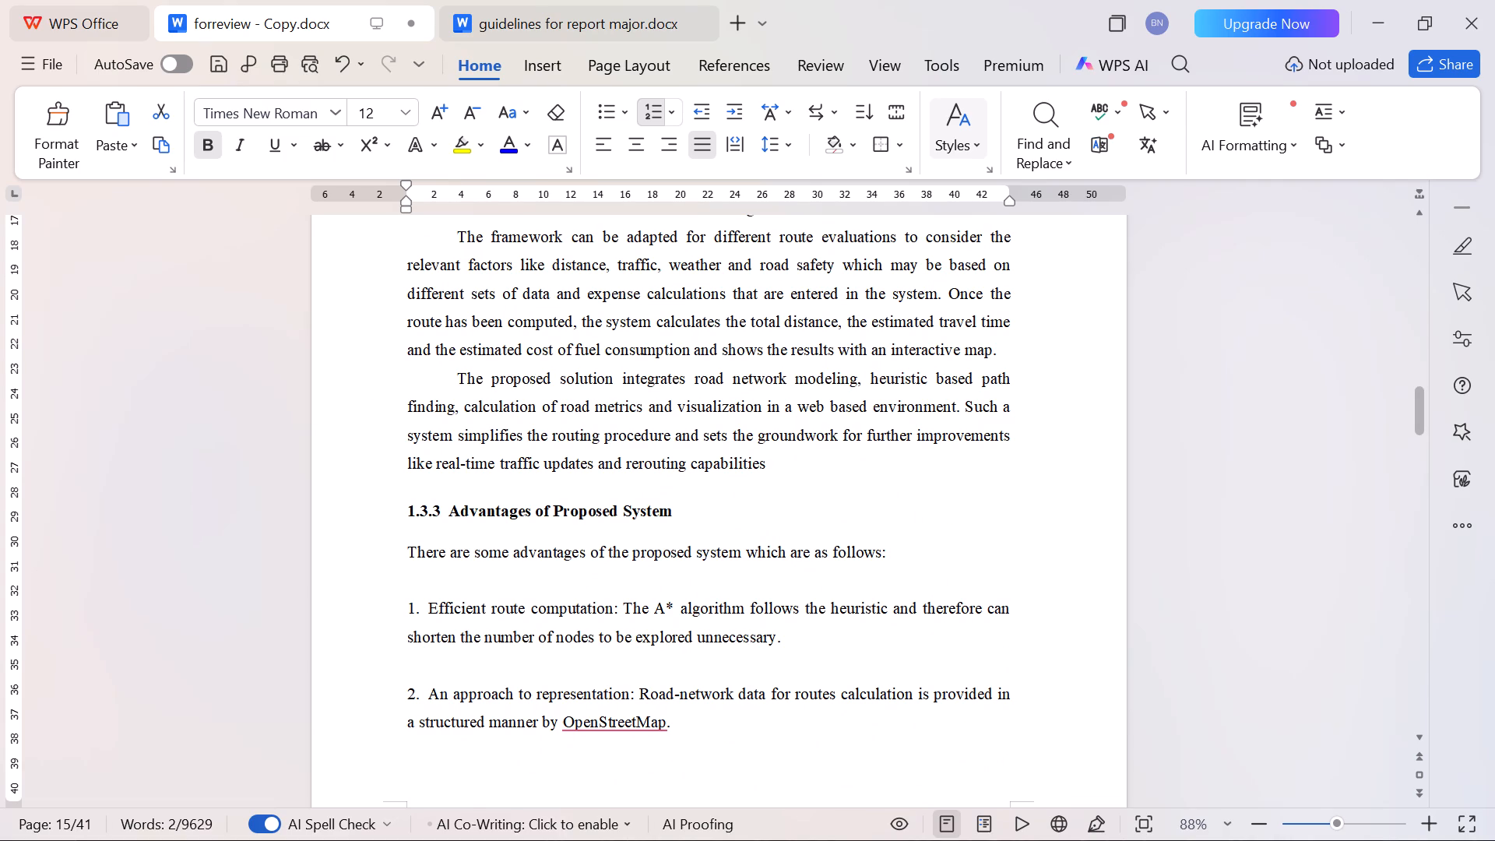
{"action": "left_click_drag", "start_coordinate": [611, 614], "coordinate": [425, 615]}
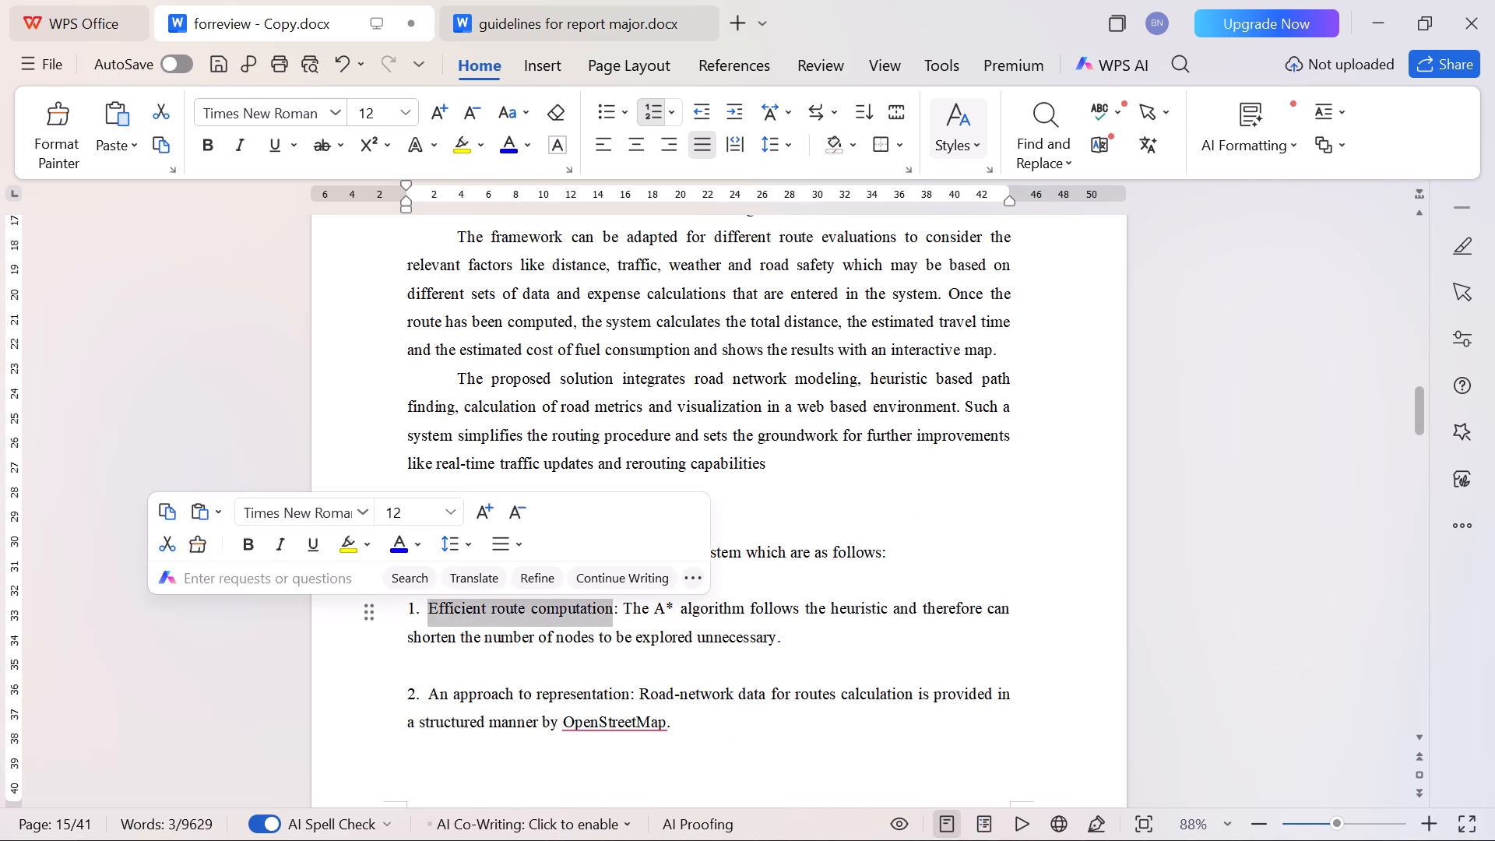
{"action": "key", "text": "ctrl+b"}
{"action": "left_click_drag", "start_coordinate": [428, 697], "coordinate": [573, 707]}
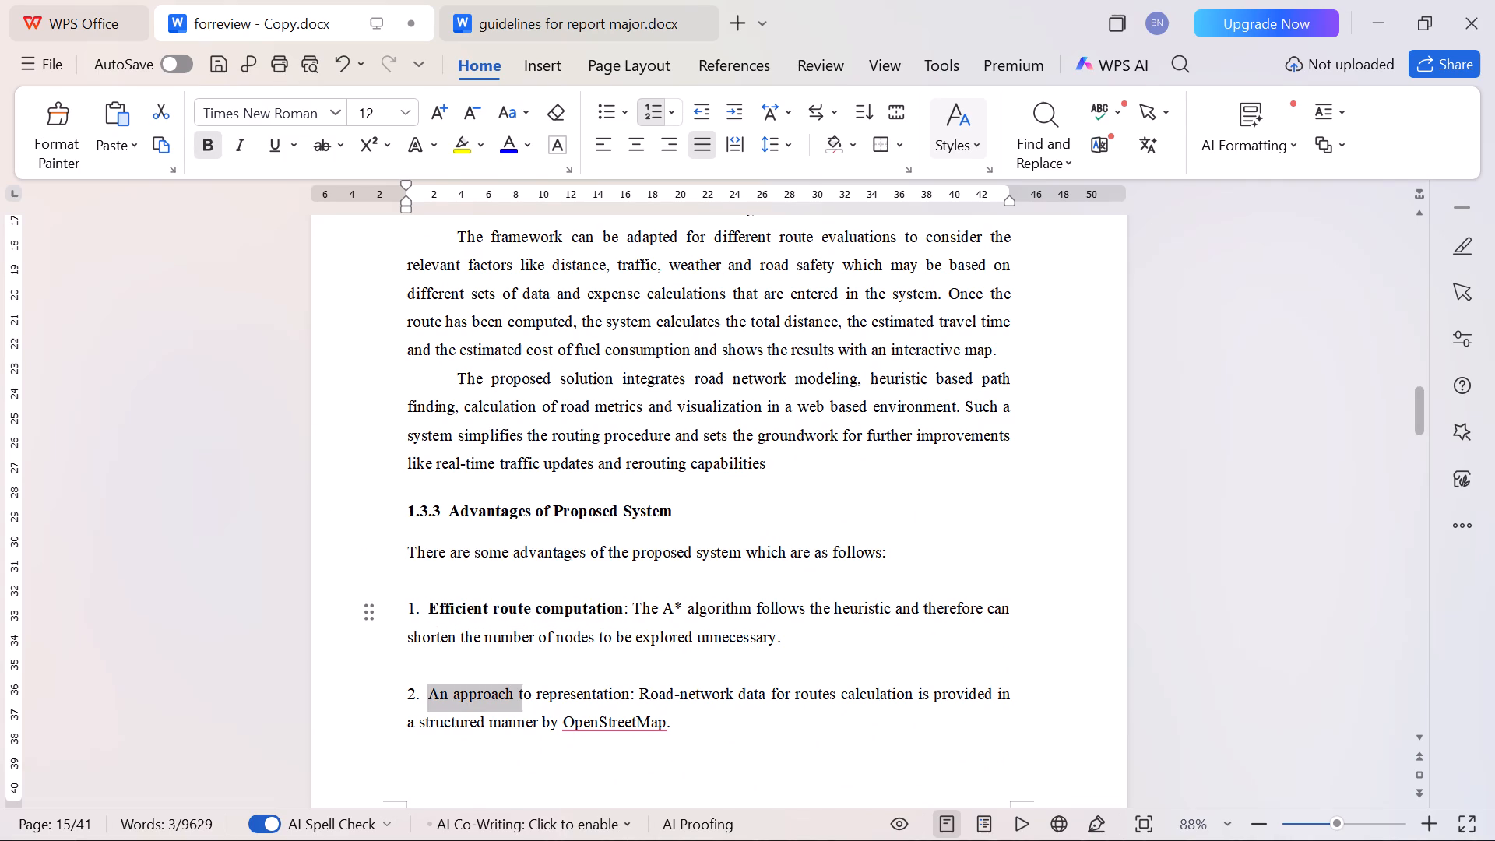
{"action": "left_click_drag", "start_coordinate": [573, 707], "coordinate": [628, 700]}
{"action": "key", "text": "ctrl+b"}
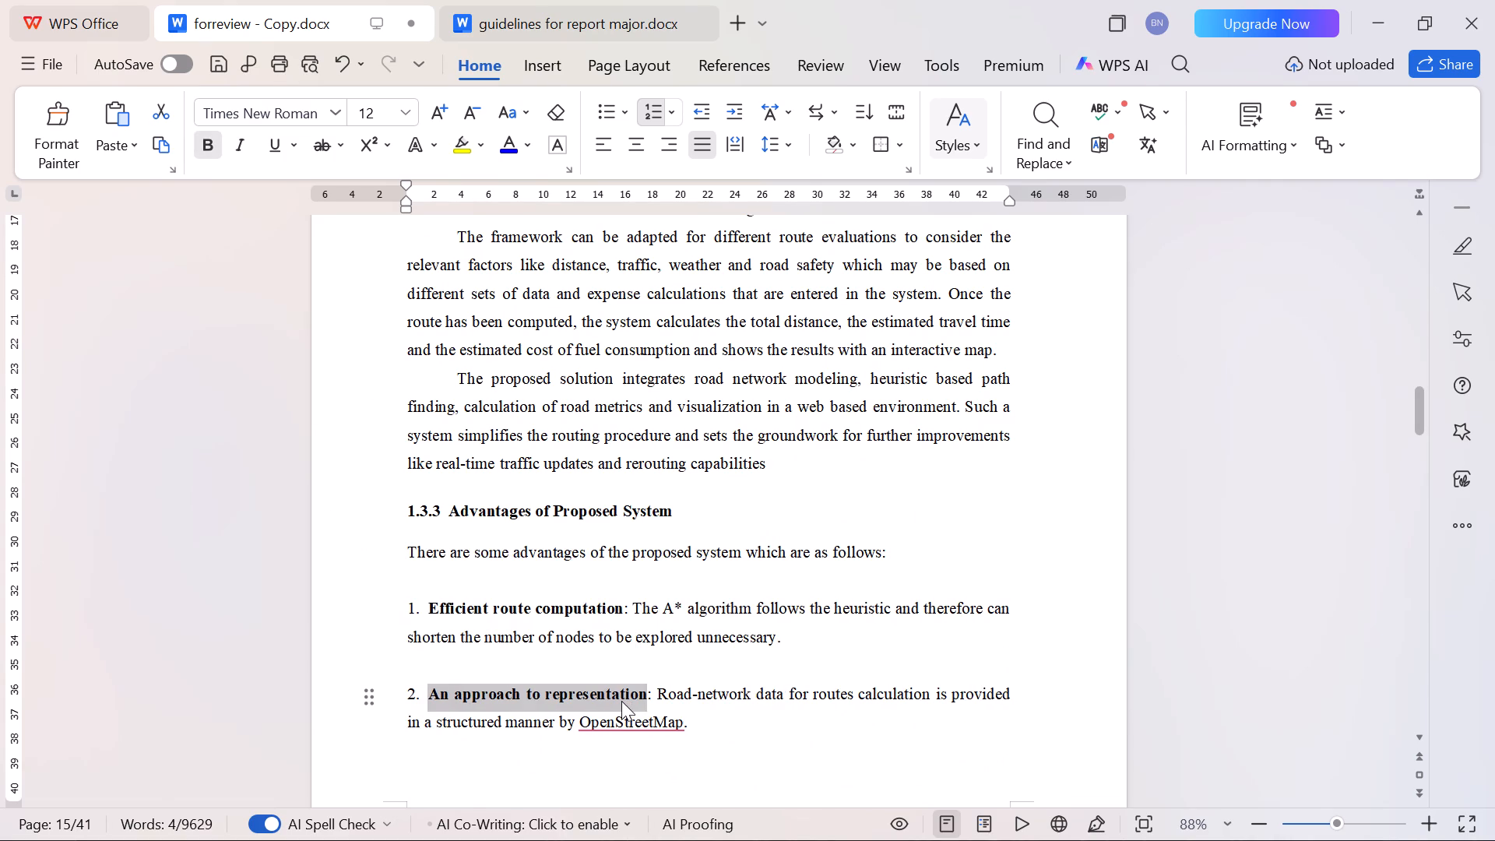
{"action": "scroll", "coordinate": [621, 701], "scroll_direction": "down", "scroll_amount": 1}
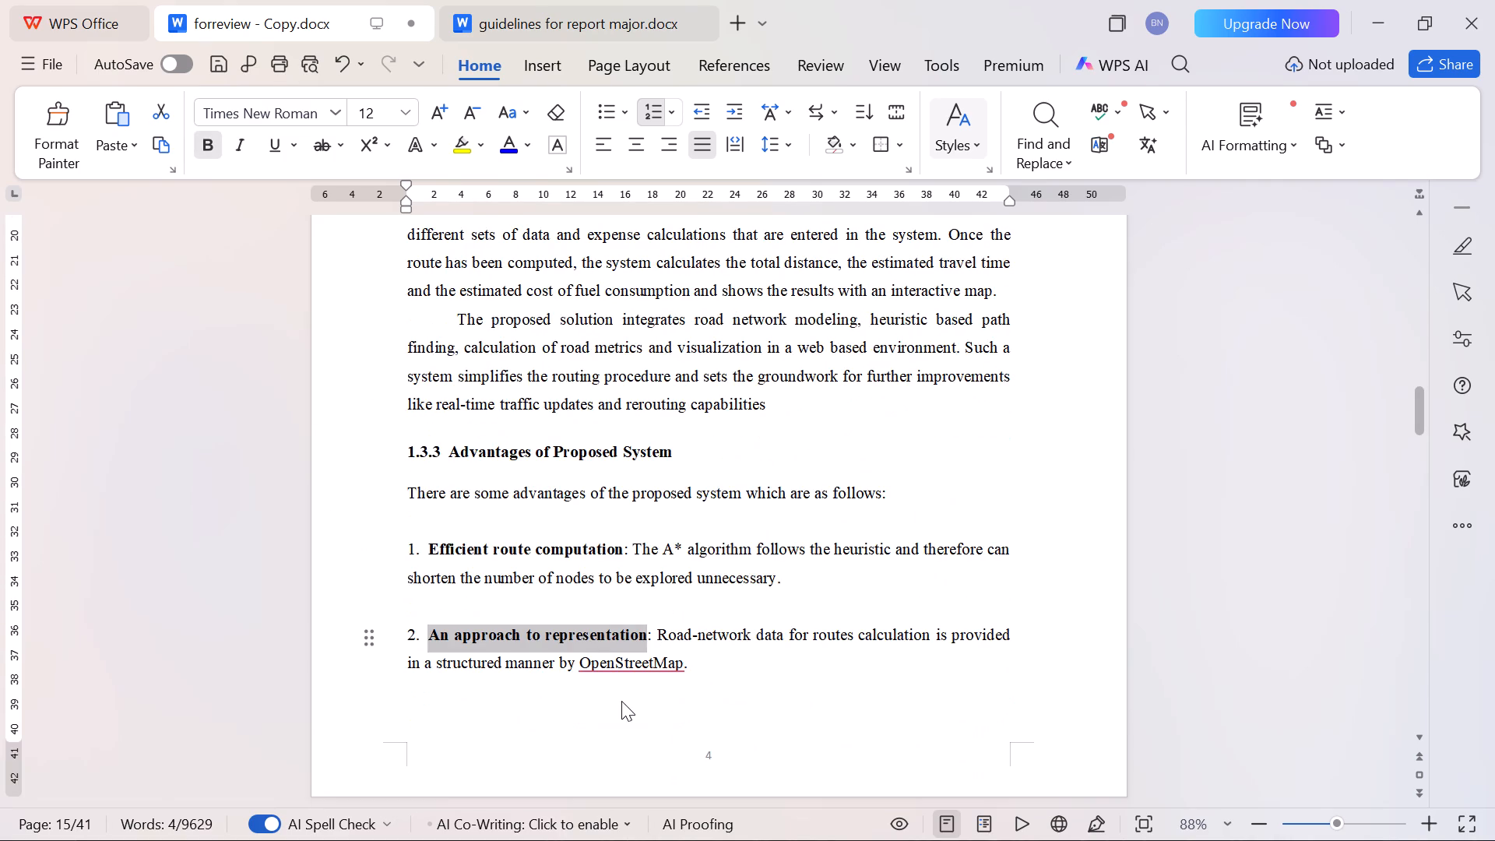
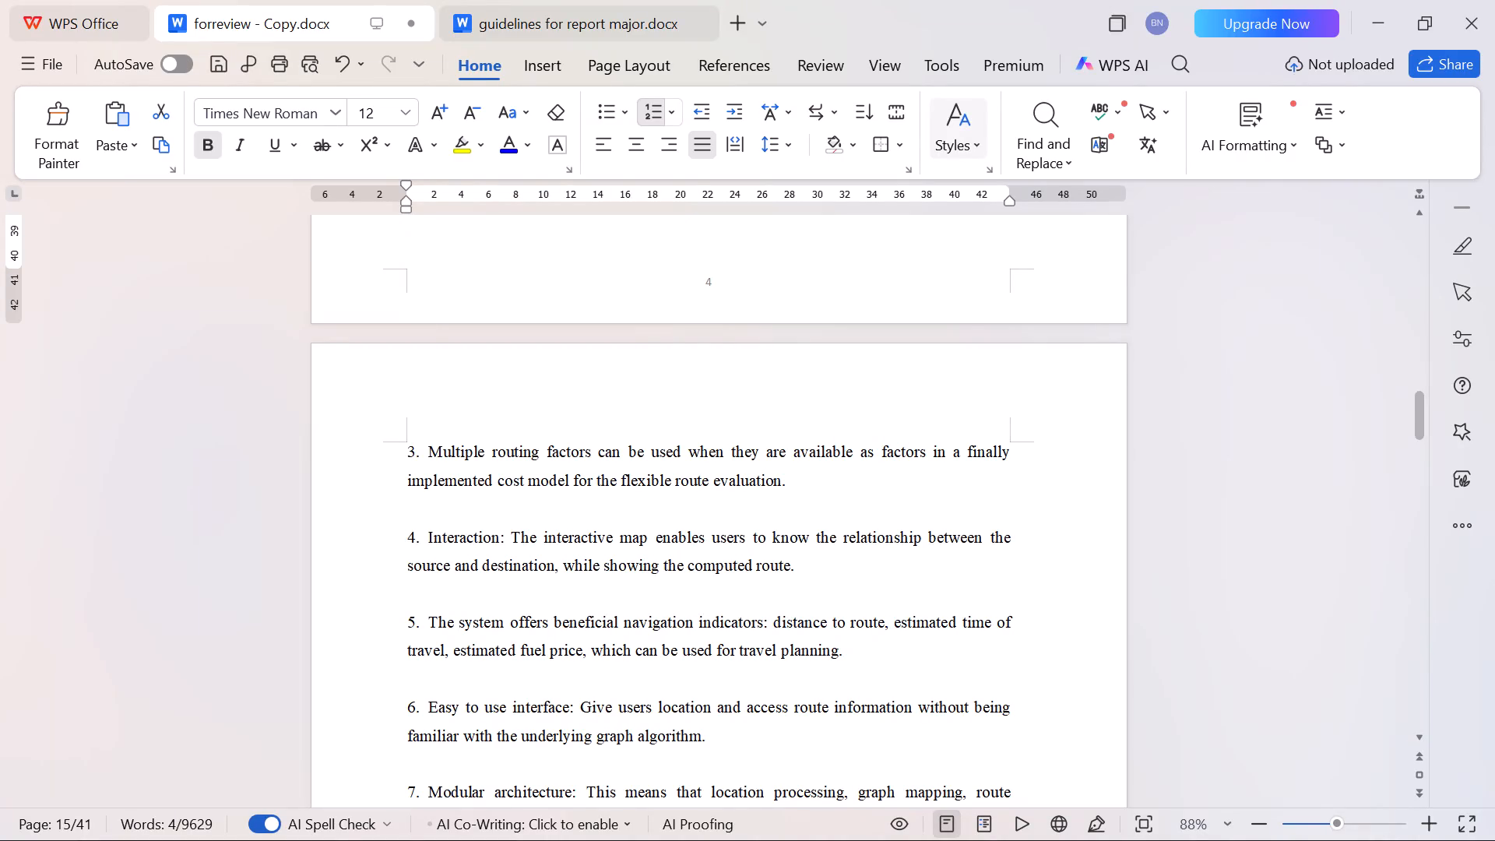
Bold the lead phrases "Interaction", "The system offers beneficial navigation indicators" and "Easy to use interface" of advantages 4, 5 and 6.
{"action": "left_click_drag", "start_coordinate": [498, 543], "coordinate": [424, 543]}
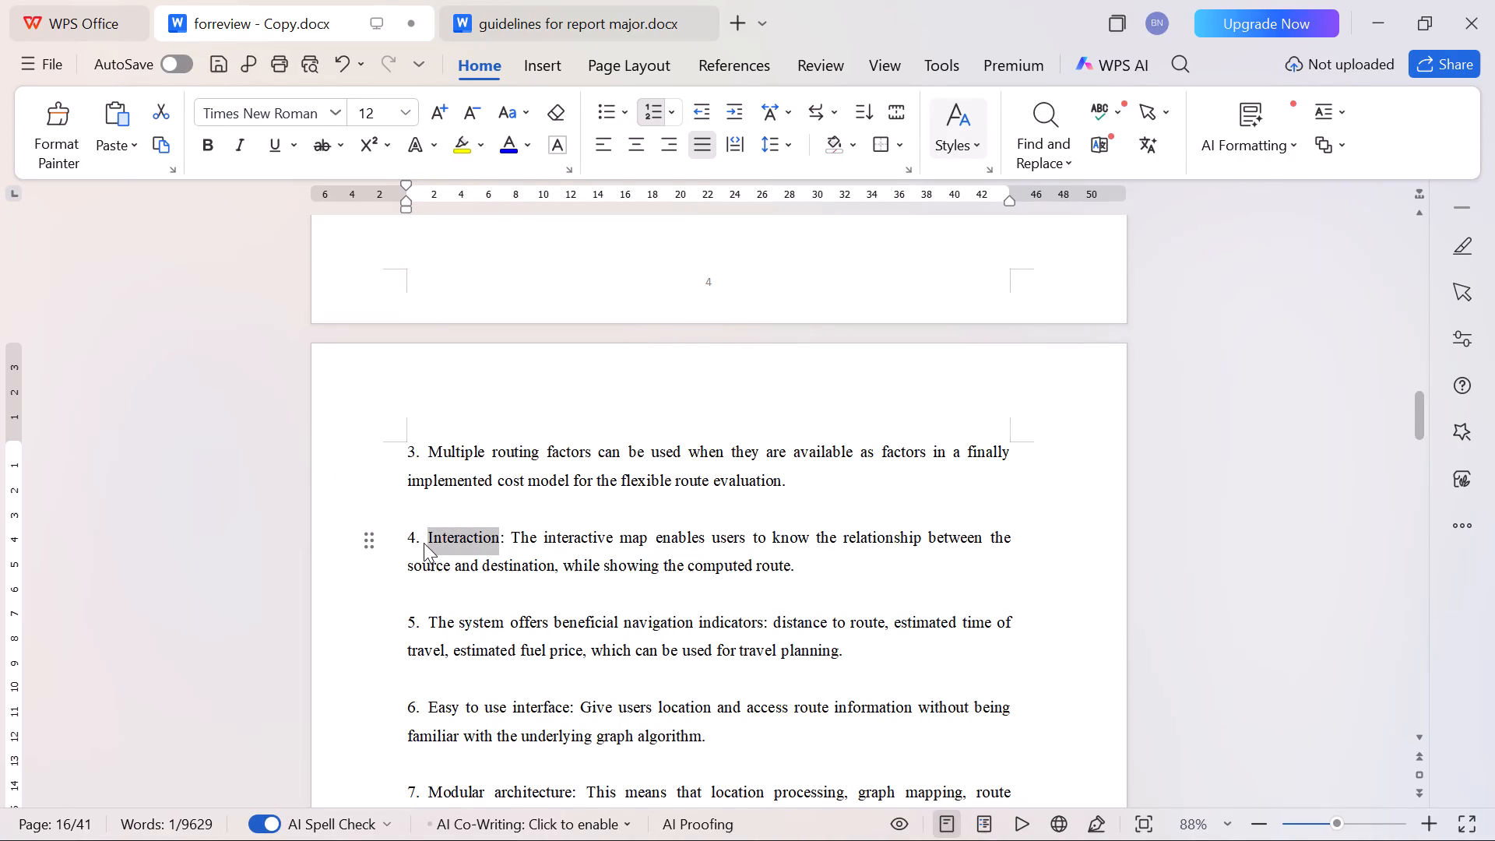
{"action": "key", "text": "ctrl+b"}
{"action": "scroll", "coordinate": [428, 543], "scroll_direction": "down", "scroll_amount": 2}
{"action": "left_click_drag", "start_coordinate": [431, 511], "coordinate": [507, 515]}
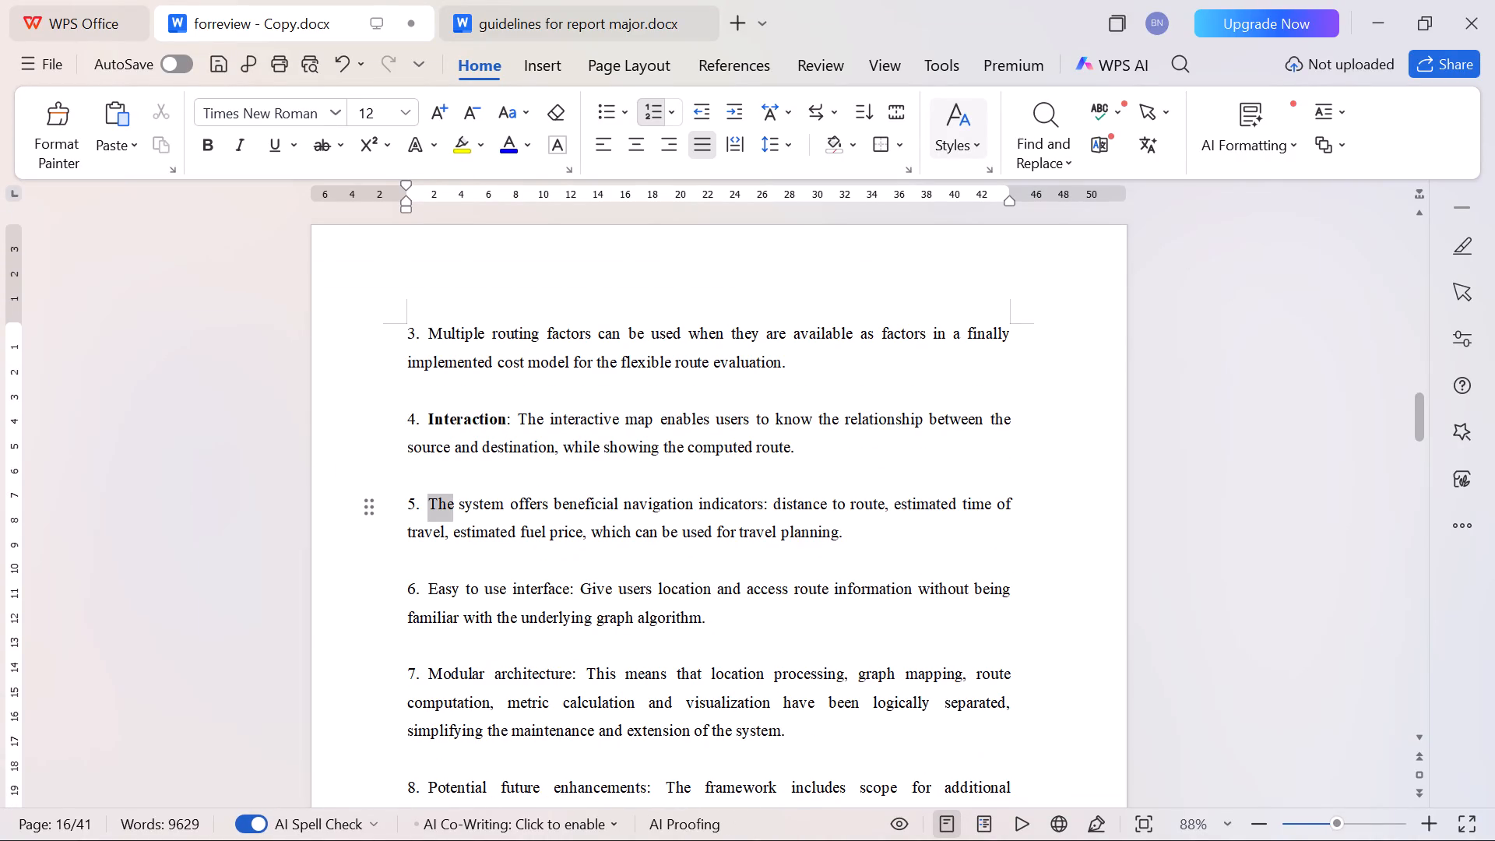
{"action": "left_click_drag", "start_coordinate": [507, 515], "coordinate": [741, 515]}
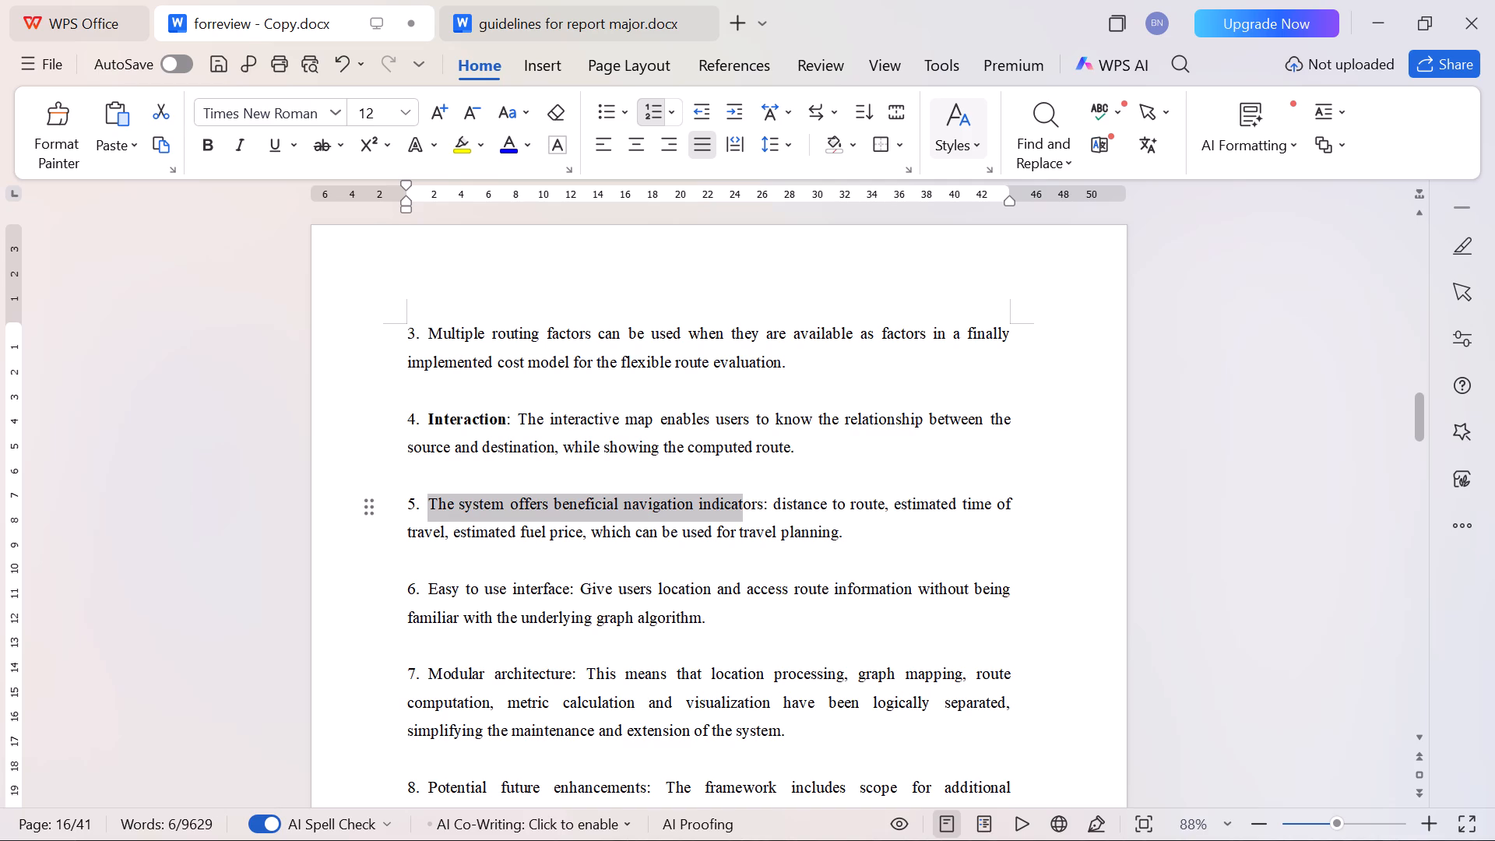
{"action": "left_click_drag", "start_coordinate": [741, 515], "coordinate": [765, 511]}
{"action": "key", "text": "ctrl+b"}
{"action": "left_click_drag", "start_coordinate": [568, 592], "coordinate": [462, 592]}
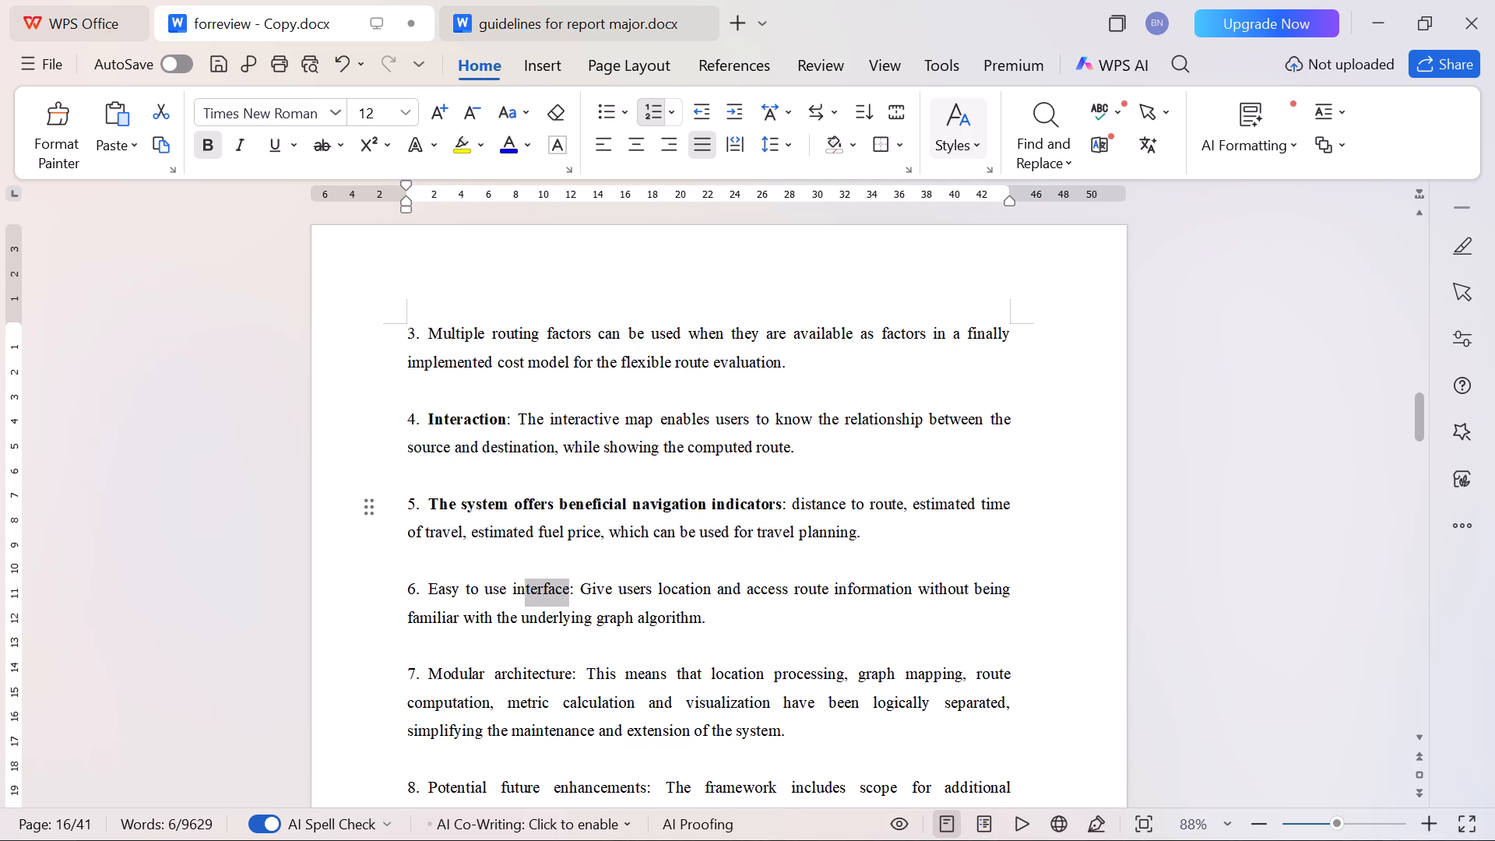
{"action": "left_click_drag", "start_coordinate": [462, 592], "coordinate": [432, 595]}
{"action": "key", "text": "ctrl+b"}
Bold the lead phrases "Modular architecture" and "Potential future enhancements" of advantages 7 and 8.
{"action": "scroll", "coordinate": [432, 595], "scroll_direction": "down", "scroll_amount": 2}
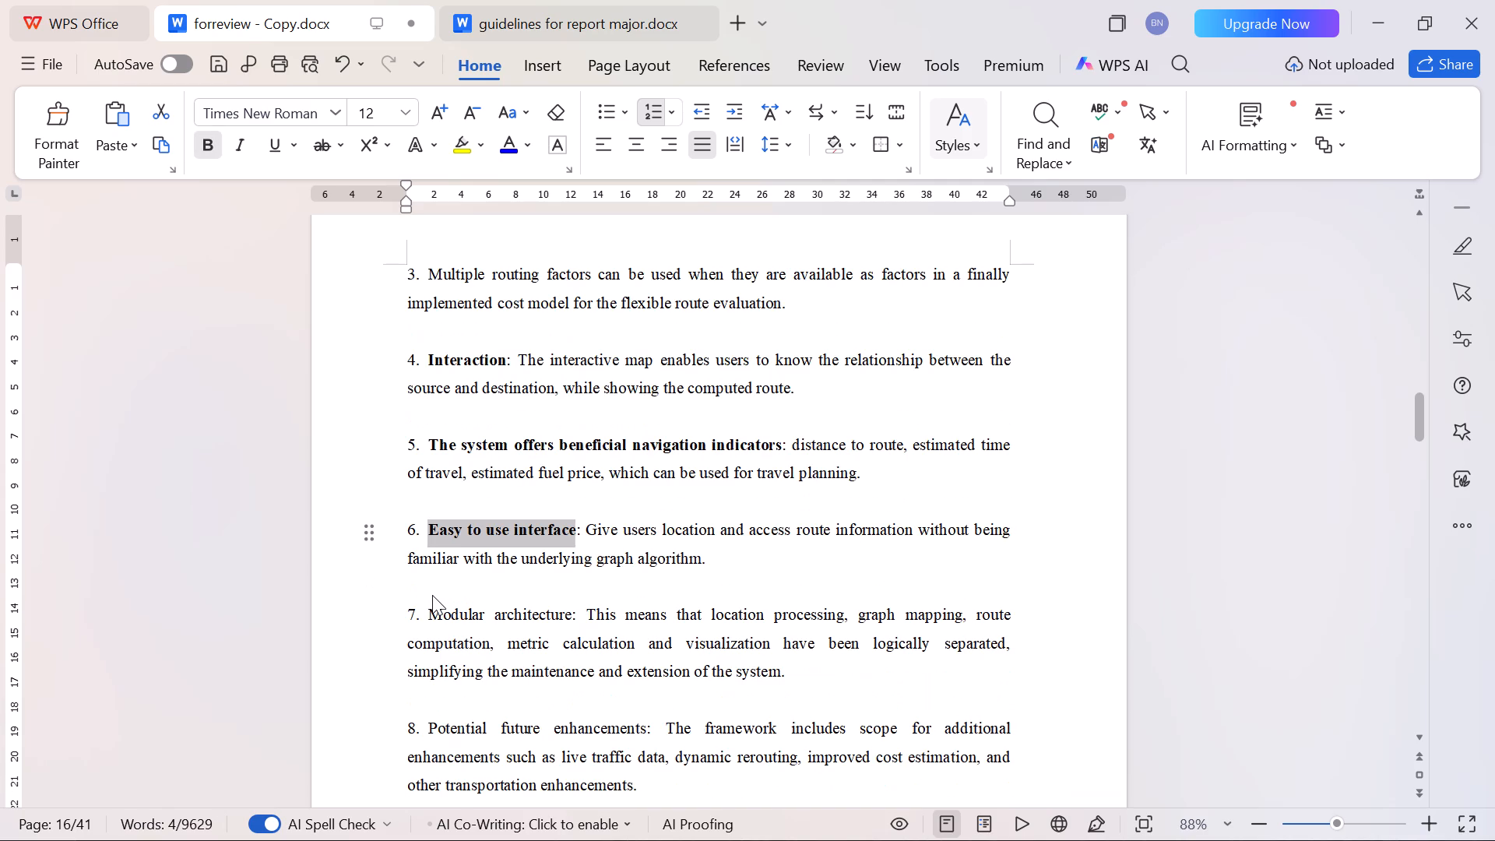
{"action": "left_click_drag", "start_coordinate": [426, 608], "coordinate": [574, 621]}
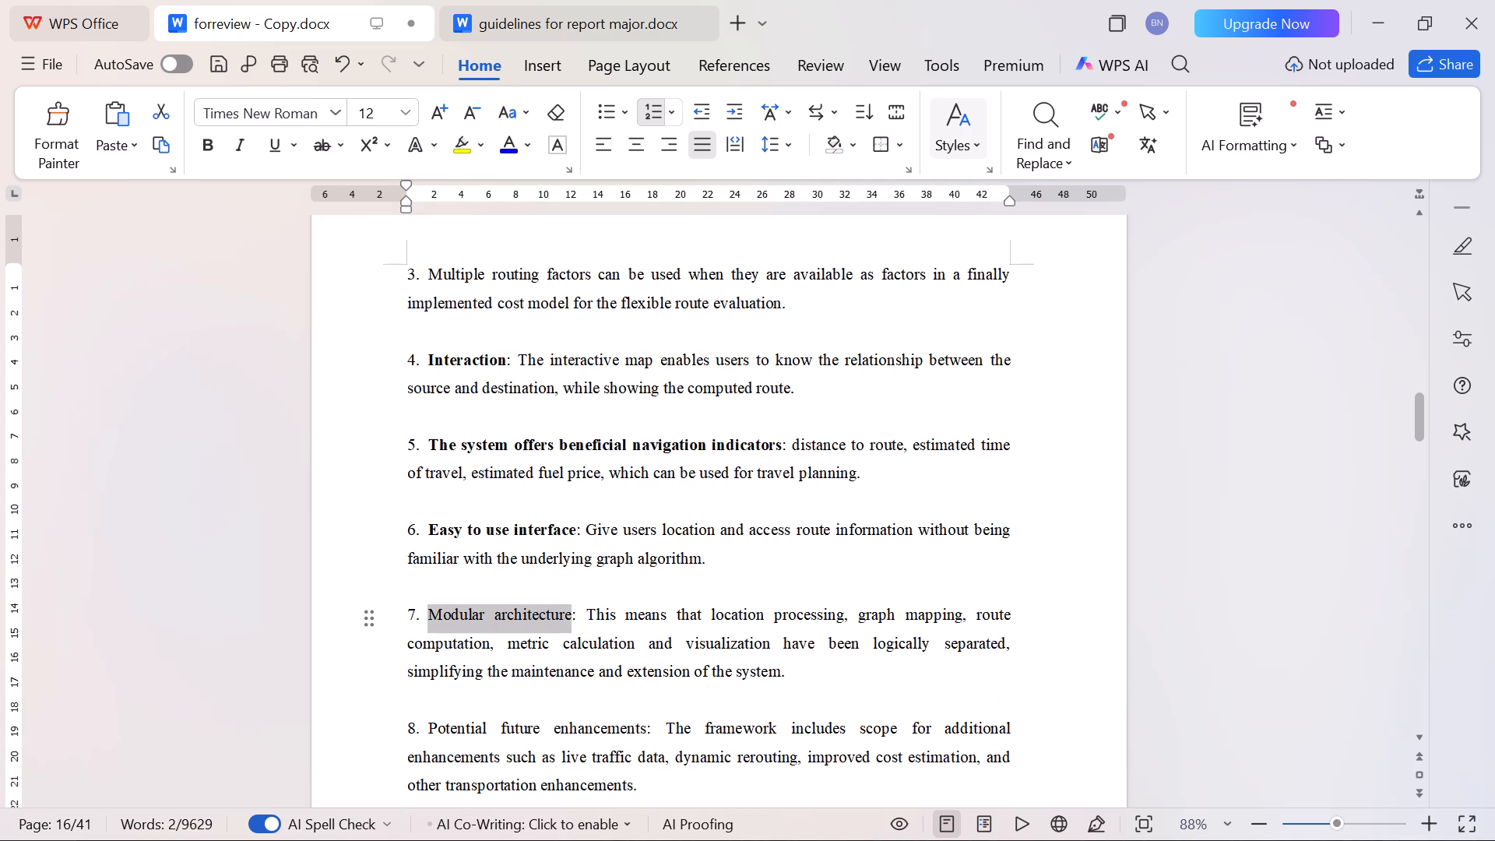
{"action": "key", "text": "ctrl+b"}
{"action": "scroll", "coordinate": [571, 620], "scroll_direction": "down", "scroll_amount": 2}
{"action": "left_click_drag", "start_coordinate": [647, 614], "coordinate": [451, 623]}
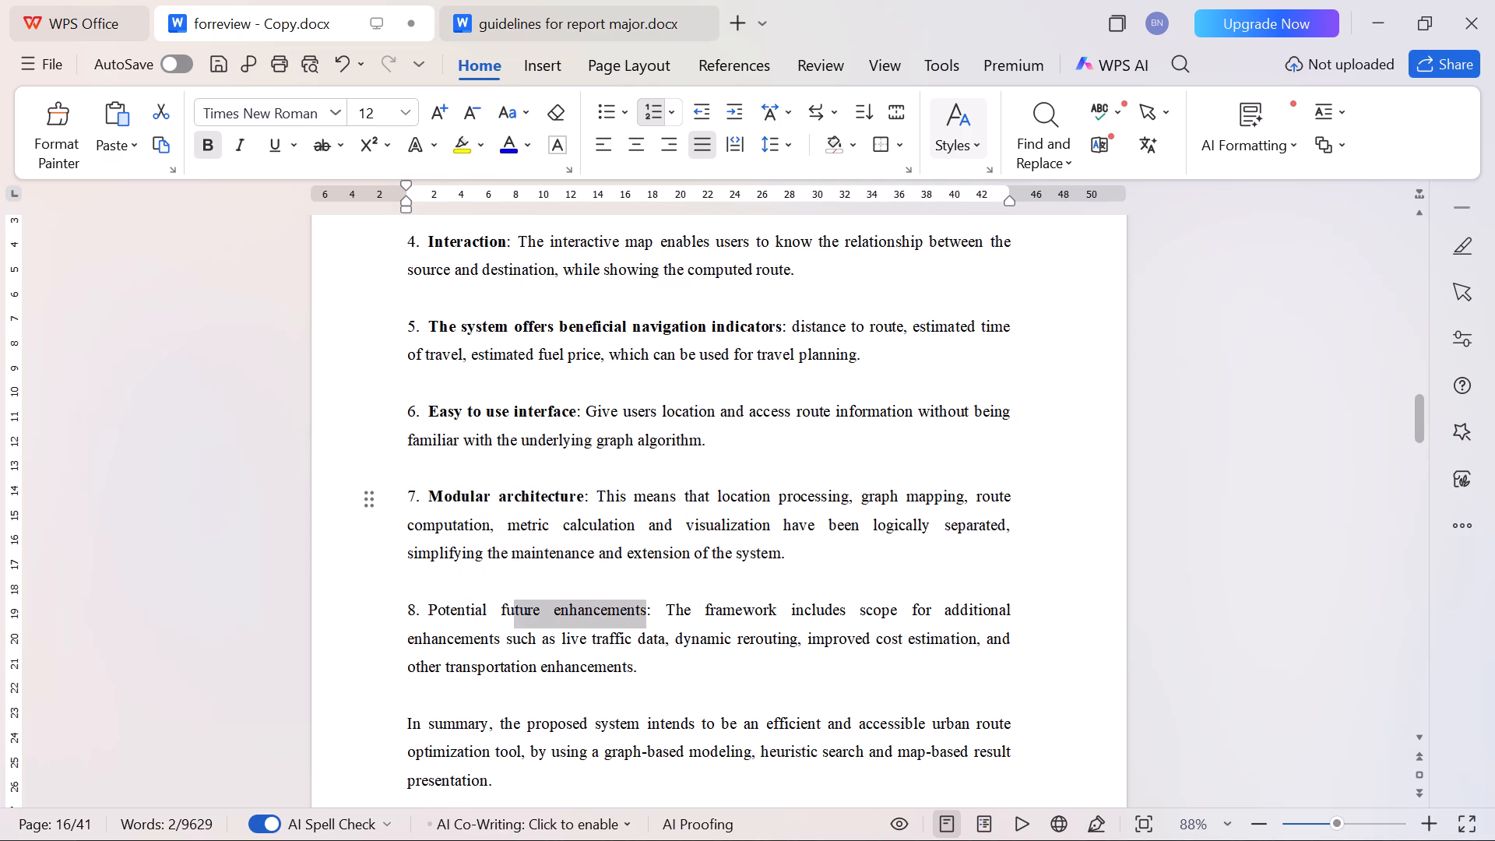
{"action": "left_click_drag", "start_coordinate": [451, 623], "coordinate": [423, 621]}
{"action": "key", "text": "ctrl+b"}
{"action": "scroll", "coordinate": [621, 520], "scroll_direction": "up", "scroll_amount": 1}
{"action": "left_click", "coordinate": [653, 465]}
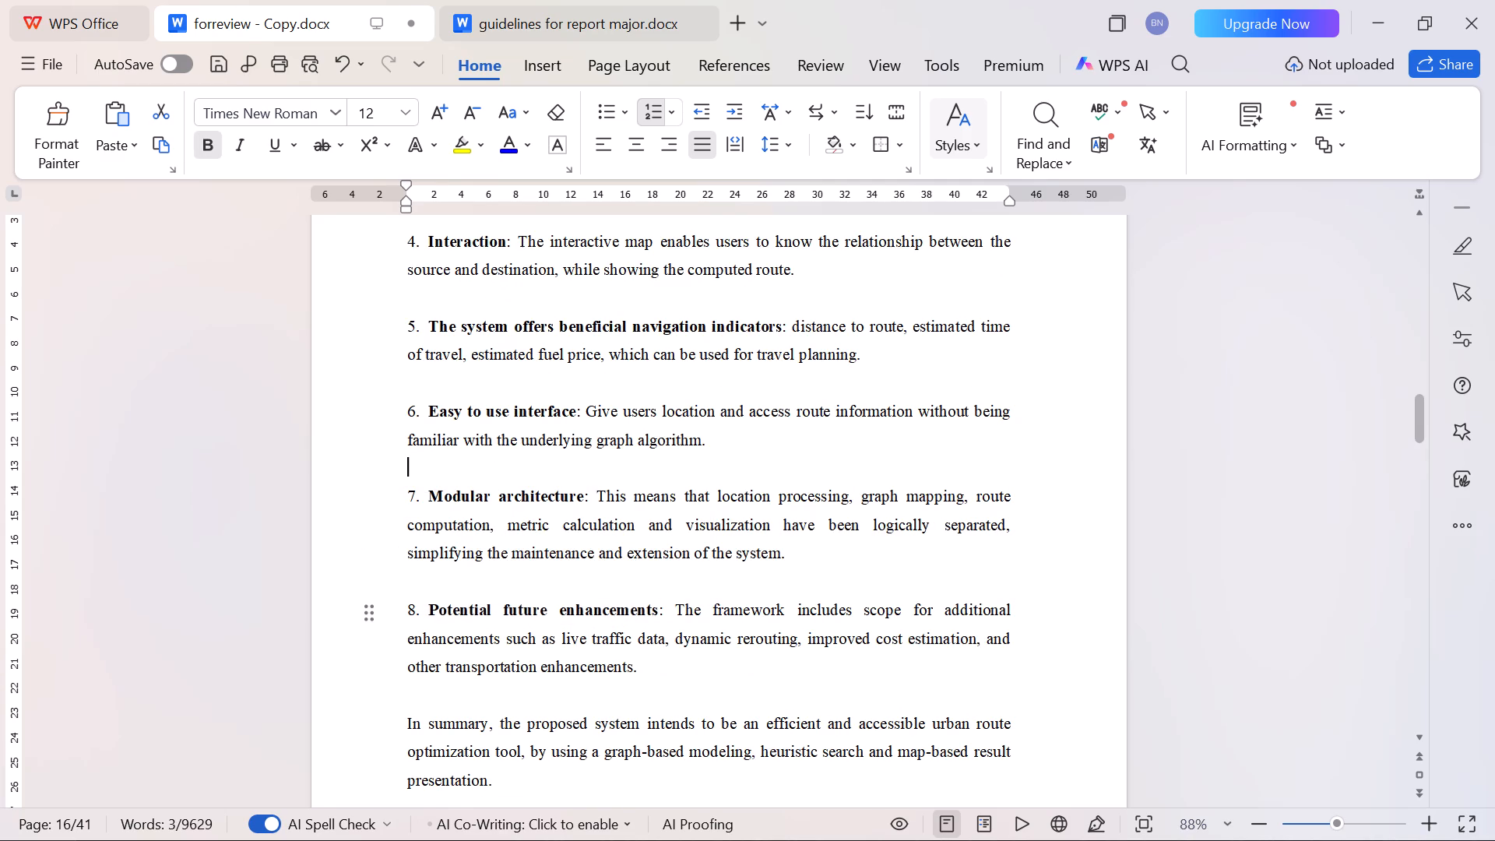
Bold "Multiple routing factors" in advantage 3 and insert ": This" after it, with the word "This" not bold.
{"action": "scroll", "coordinate": [649, 466], "scroll_direction": "up", "scroll_amount": 2}
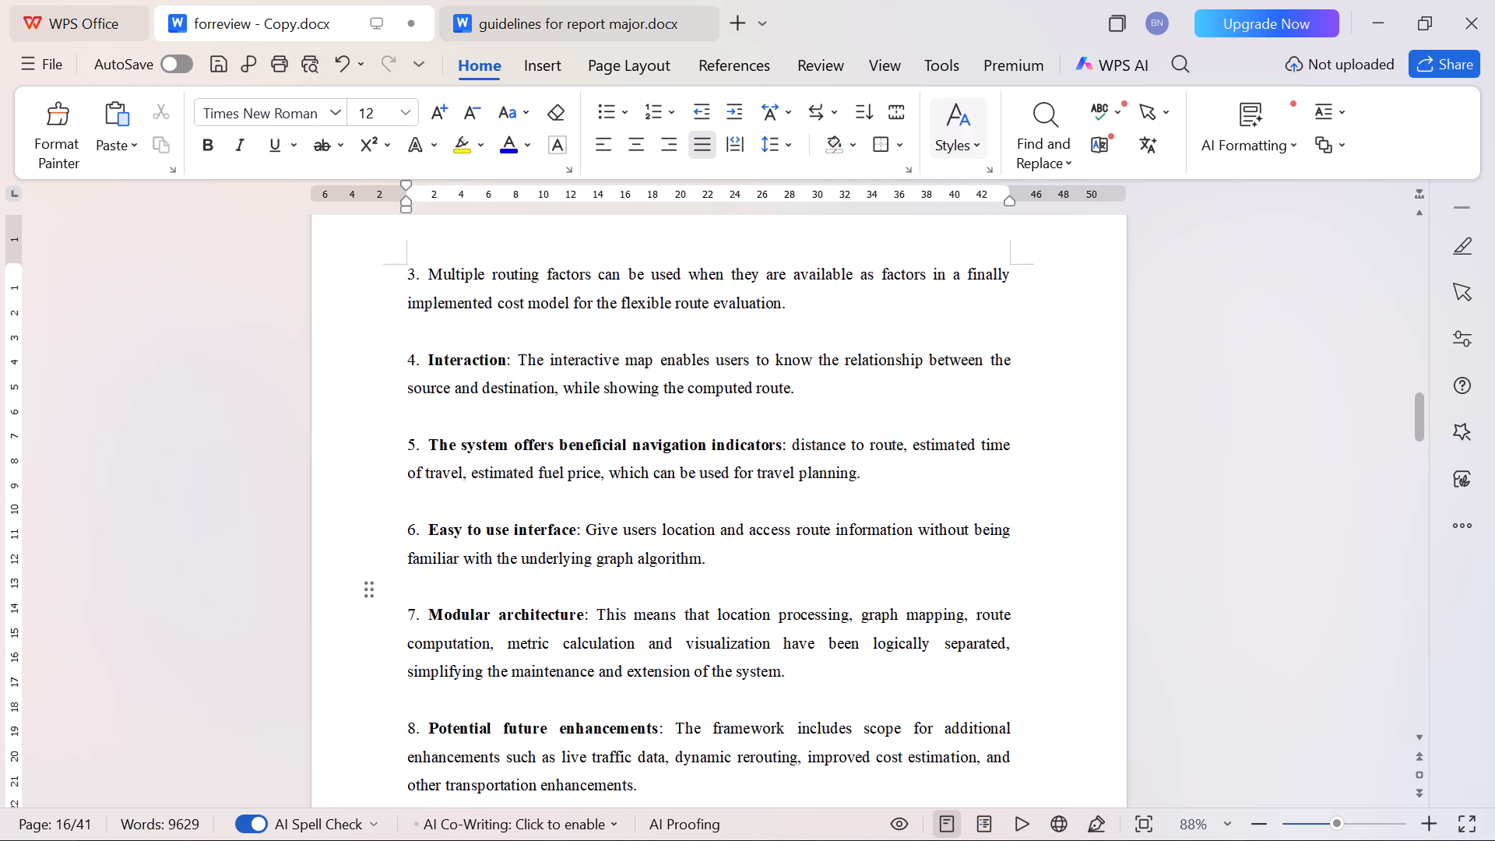
{"action": "left_click_drag", "start_coordinate": [589, 273], "coordinate": [432, 280]}
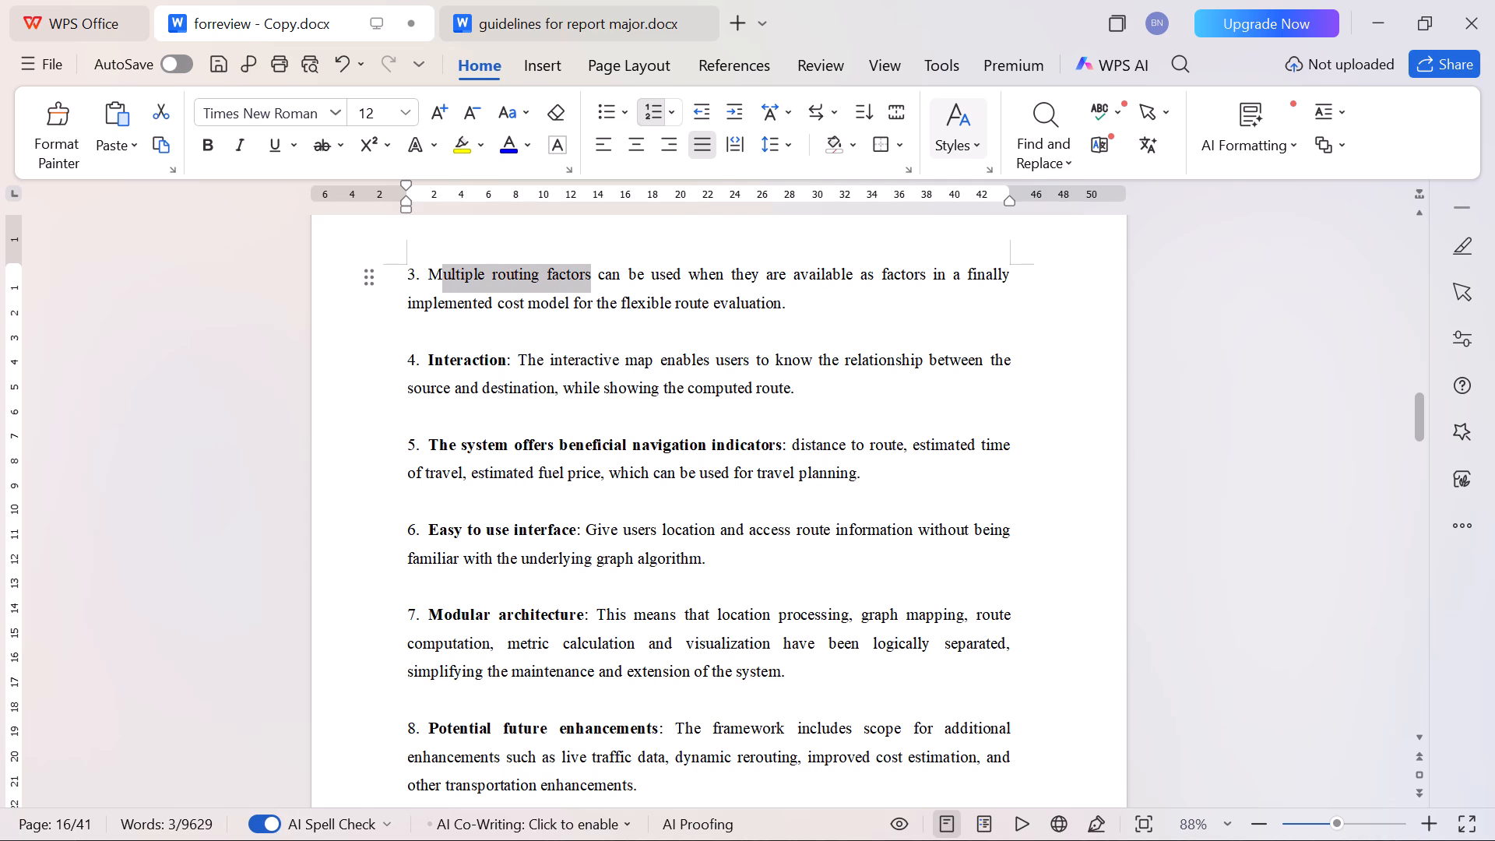
{"action": "left_click_drag", "start_coordinate": [432, 280], "coordinate": [429, 282]}
{"action": "key", "text": "ctrl+b"}
{"action": "left_click", "coordinate": [600, 275]}
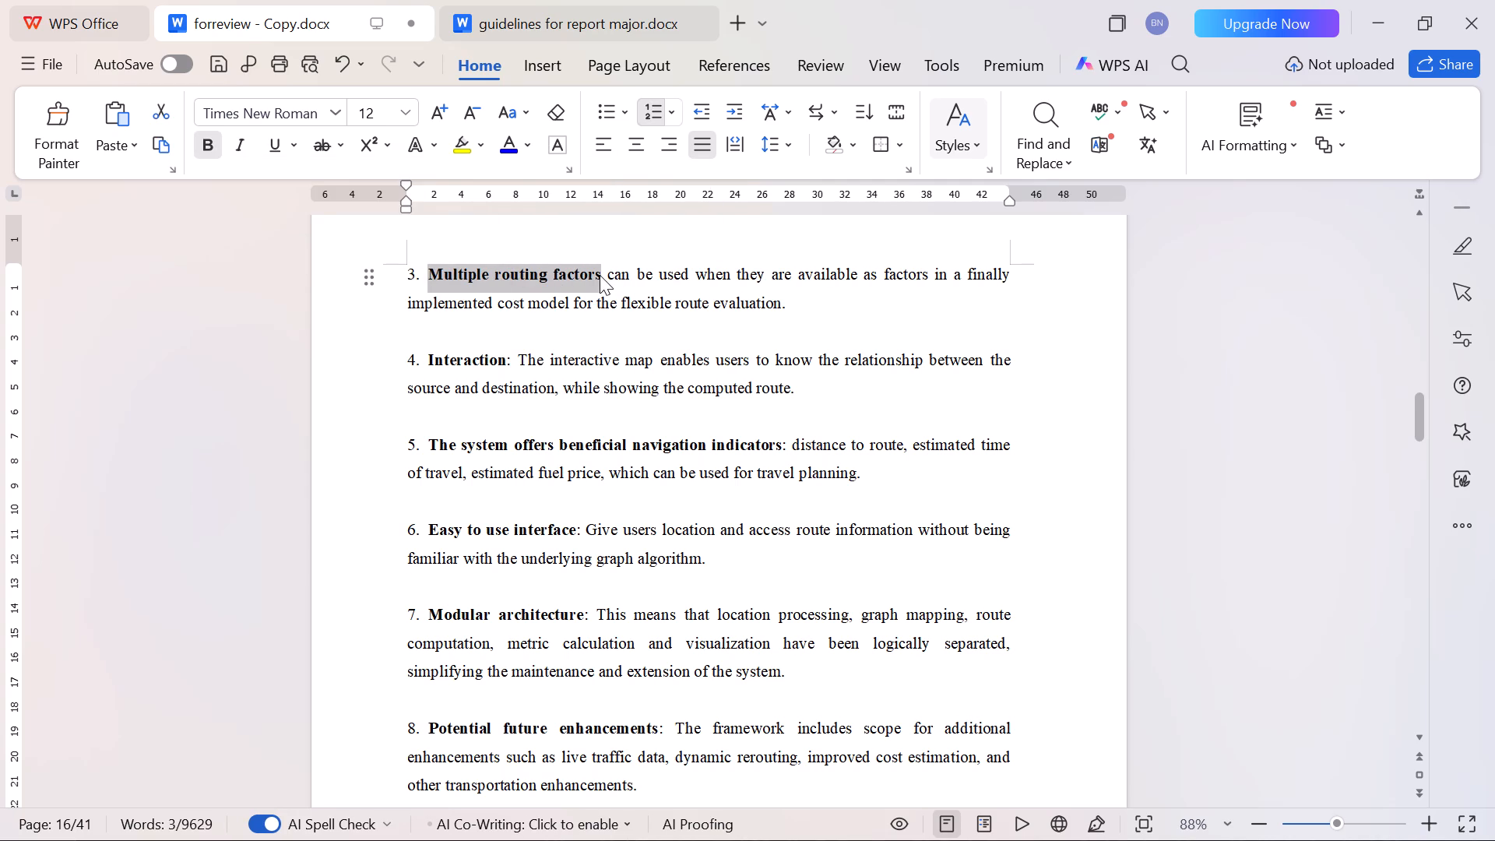
{"action": "type", "text": ": Th"}
{"action": "type", "text": "is"}
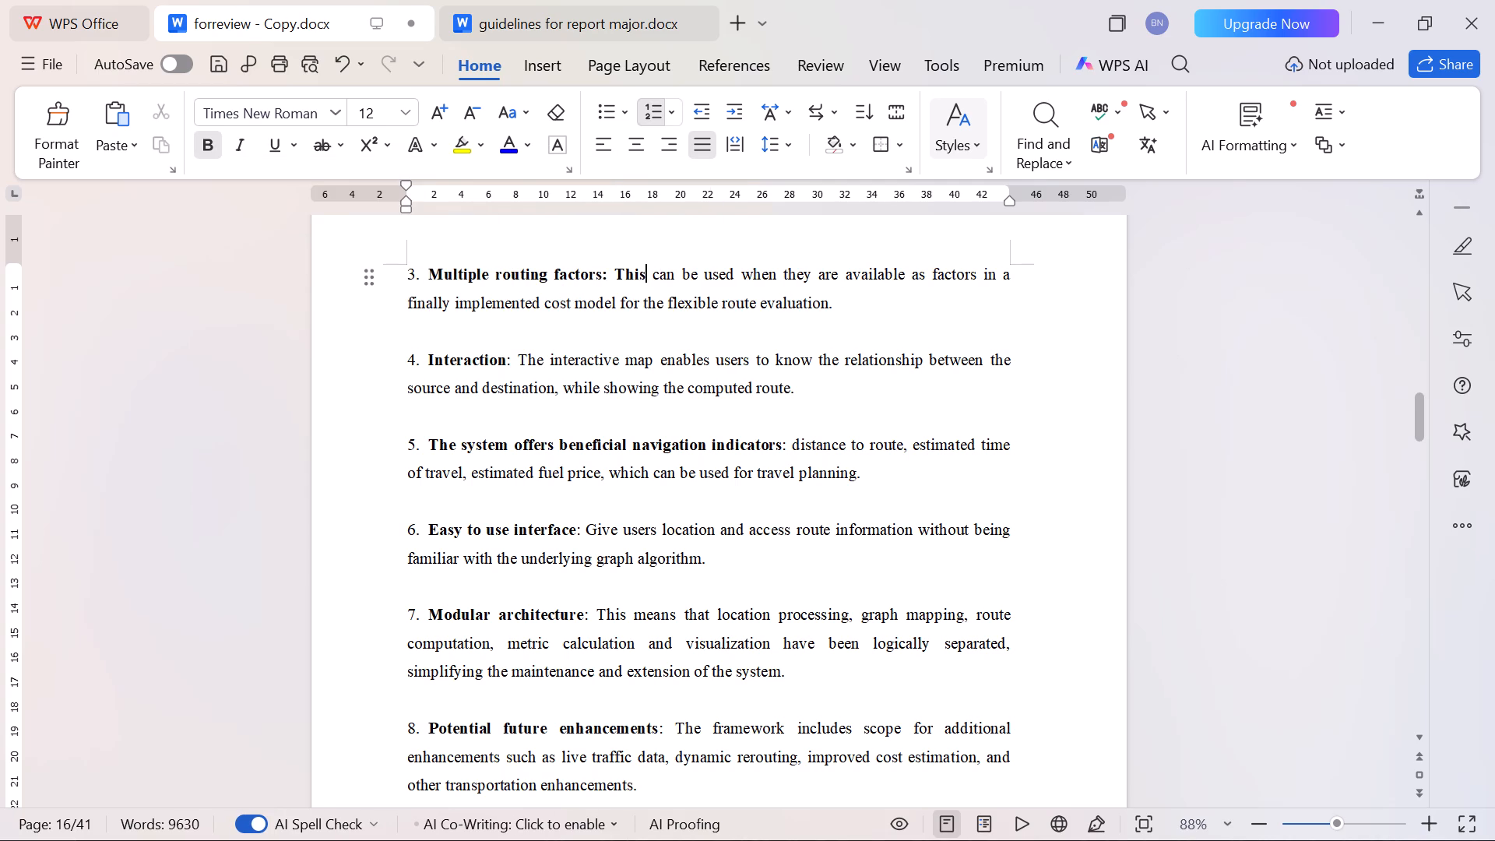
{"action": "key", "text": "shift+Left"}
{"action": "key", "text": "shift+Left"}
{"action": "key", "text": "shift+Left"}
{"action": "key", "text": "shift+Left"}
{"action": "key", "text": "ctrl+b"}
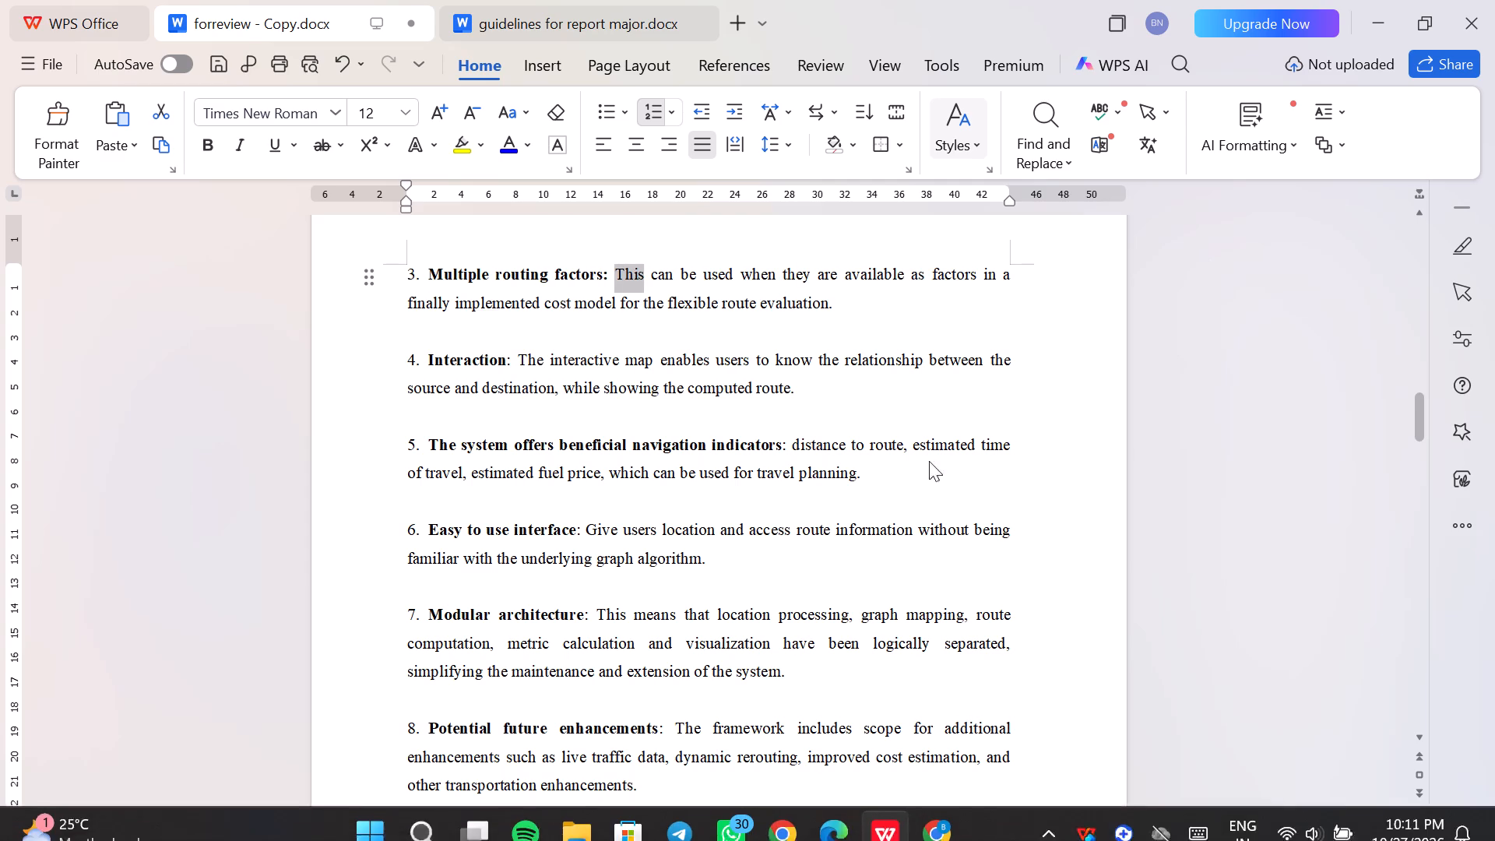
Bold the item numbers of the limitations list in section 1.3.1.
{"action": "scroll", "coordinate": [839, 627], "scroll_direction": "up", "scroll_amount": 17}
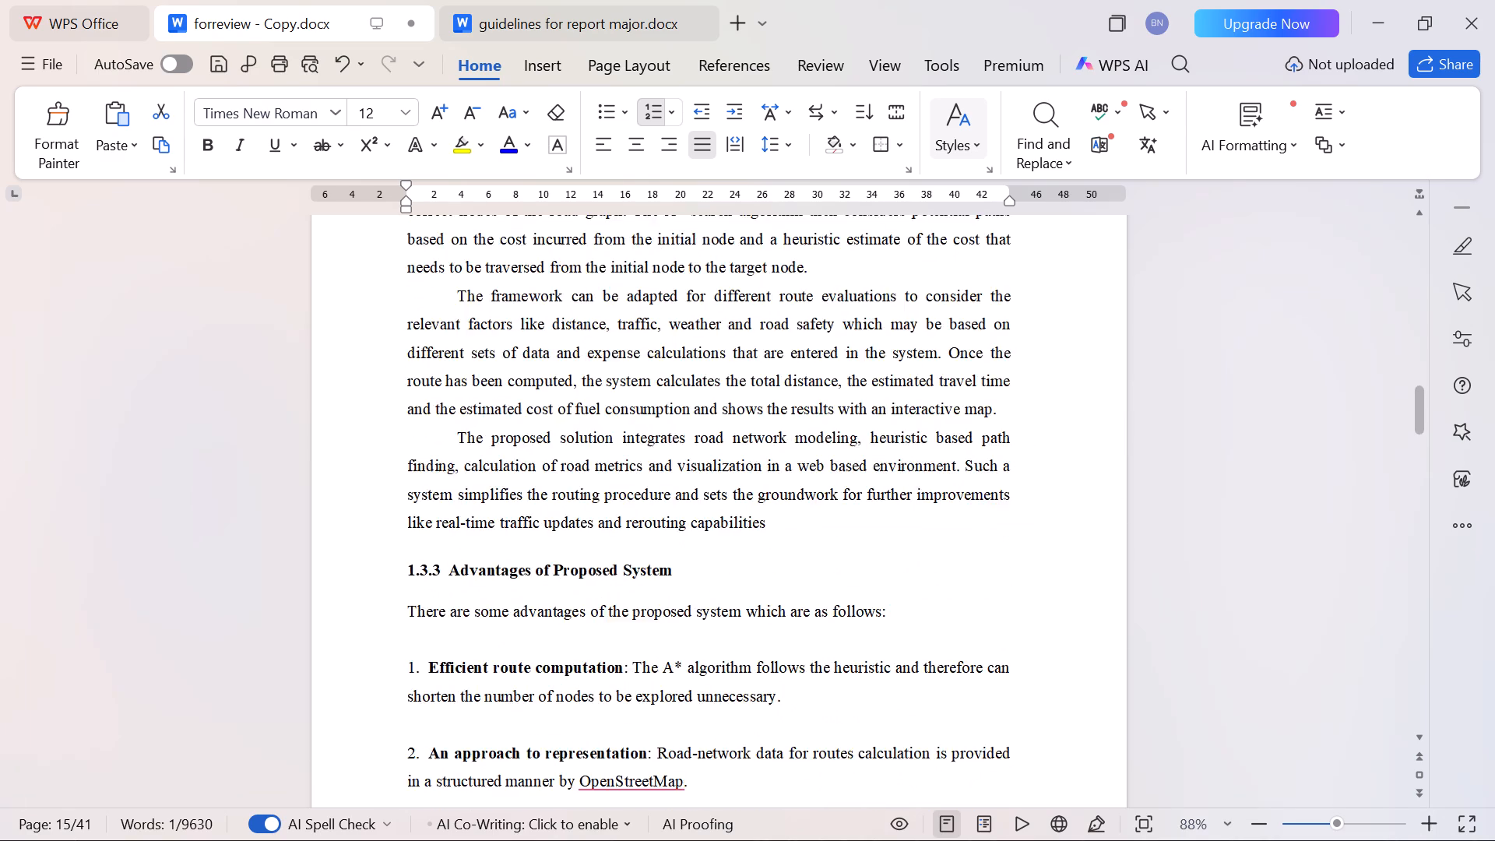
{"action": "scroll", "coordinate": [842, 634], "scroll_direction": "up", "scroll_amount": 11}
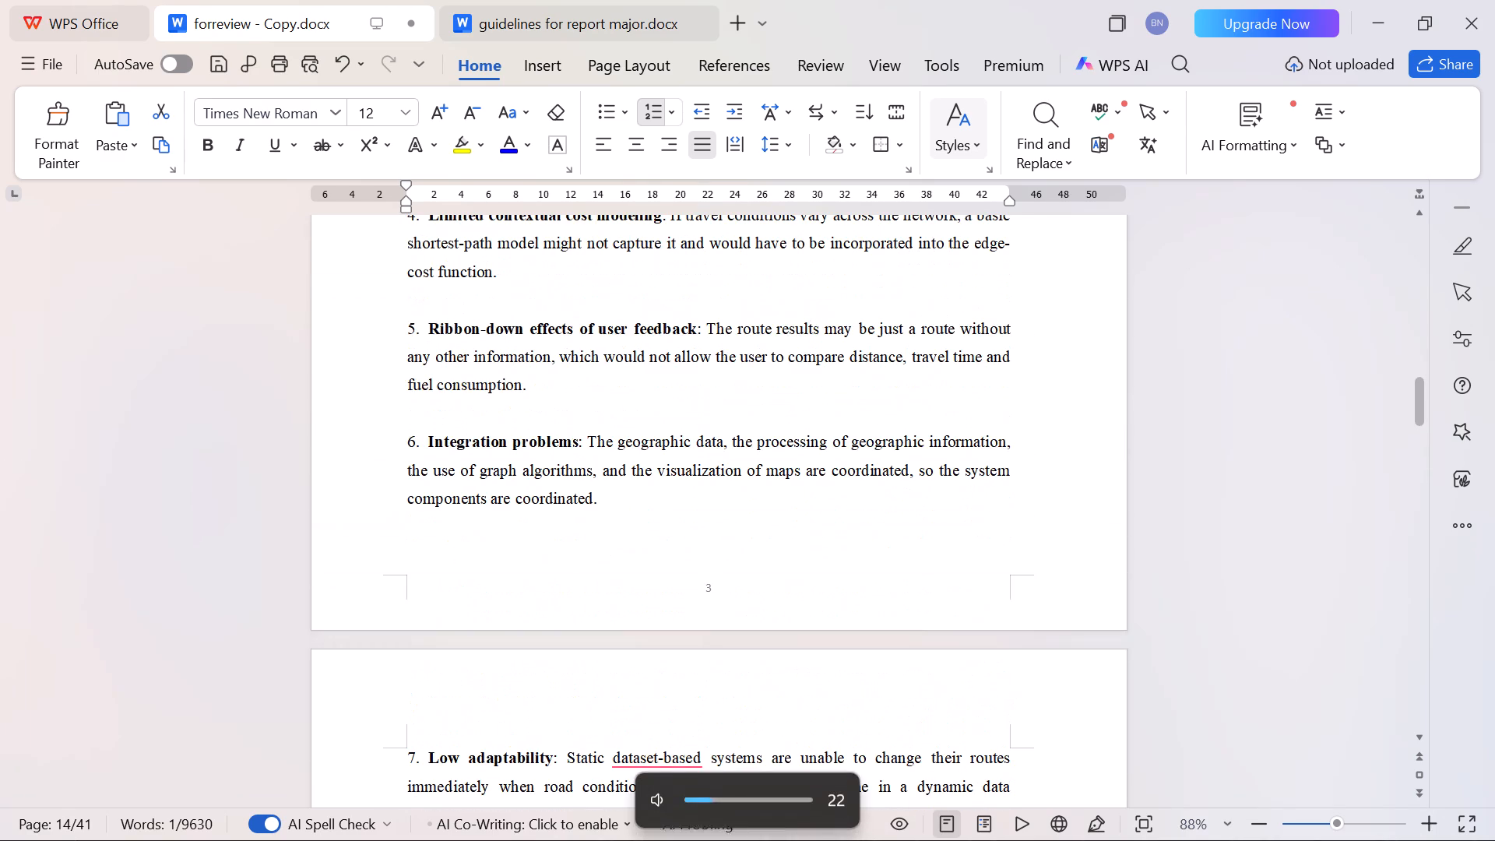
{"action": "scroll", "coordinate": [568, 565], "scroll_direction": "up", "scroll_amount": 8}
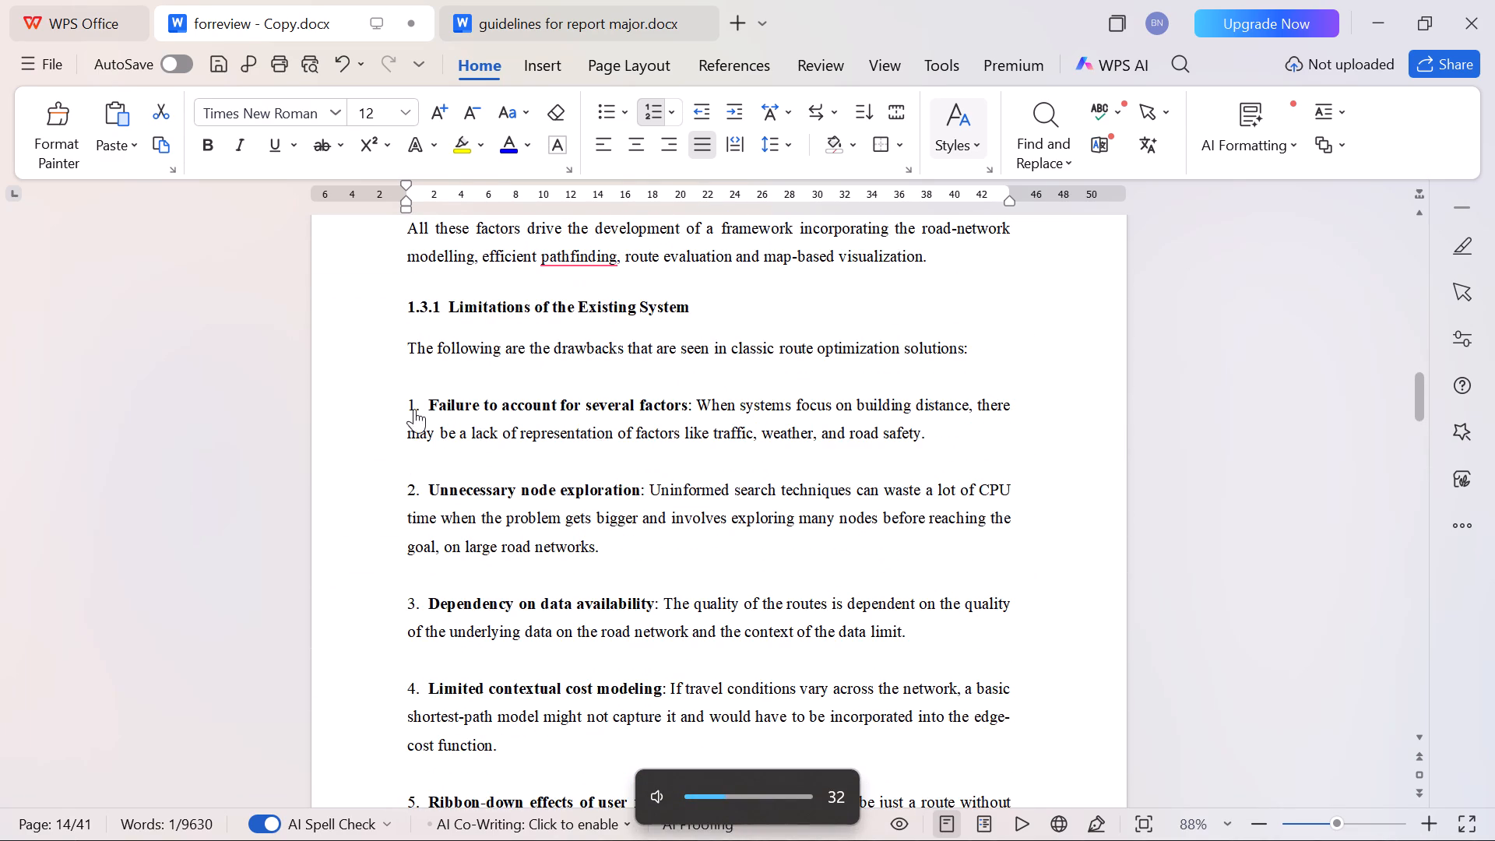
{"action": "left_click", "coordinate": [410, 408]}
{"action": "key", "text": "ctrl+b"}
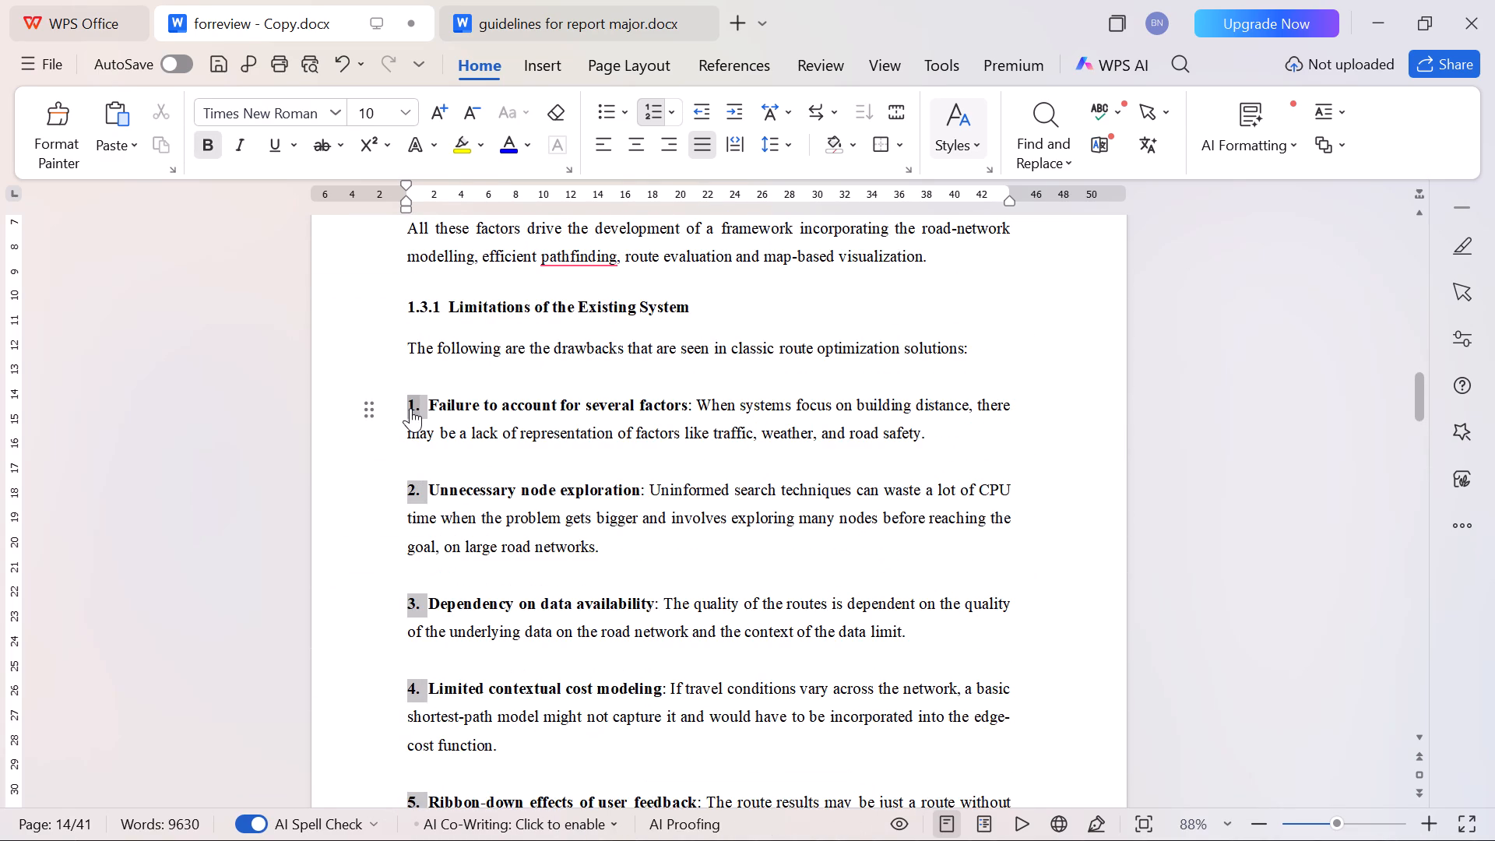
Bold the item numbers of the advantages list in section 1.3.3.
{"action": "scroll", "coordinate": [593, 649], "scroll_direction": "down", "scroll_amount": 18}
{"action": "scroll", "coordinate": [593, 654], "scroll_direction": "down", "scroll_amount": 7}
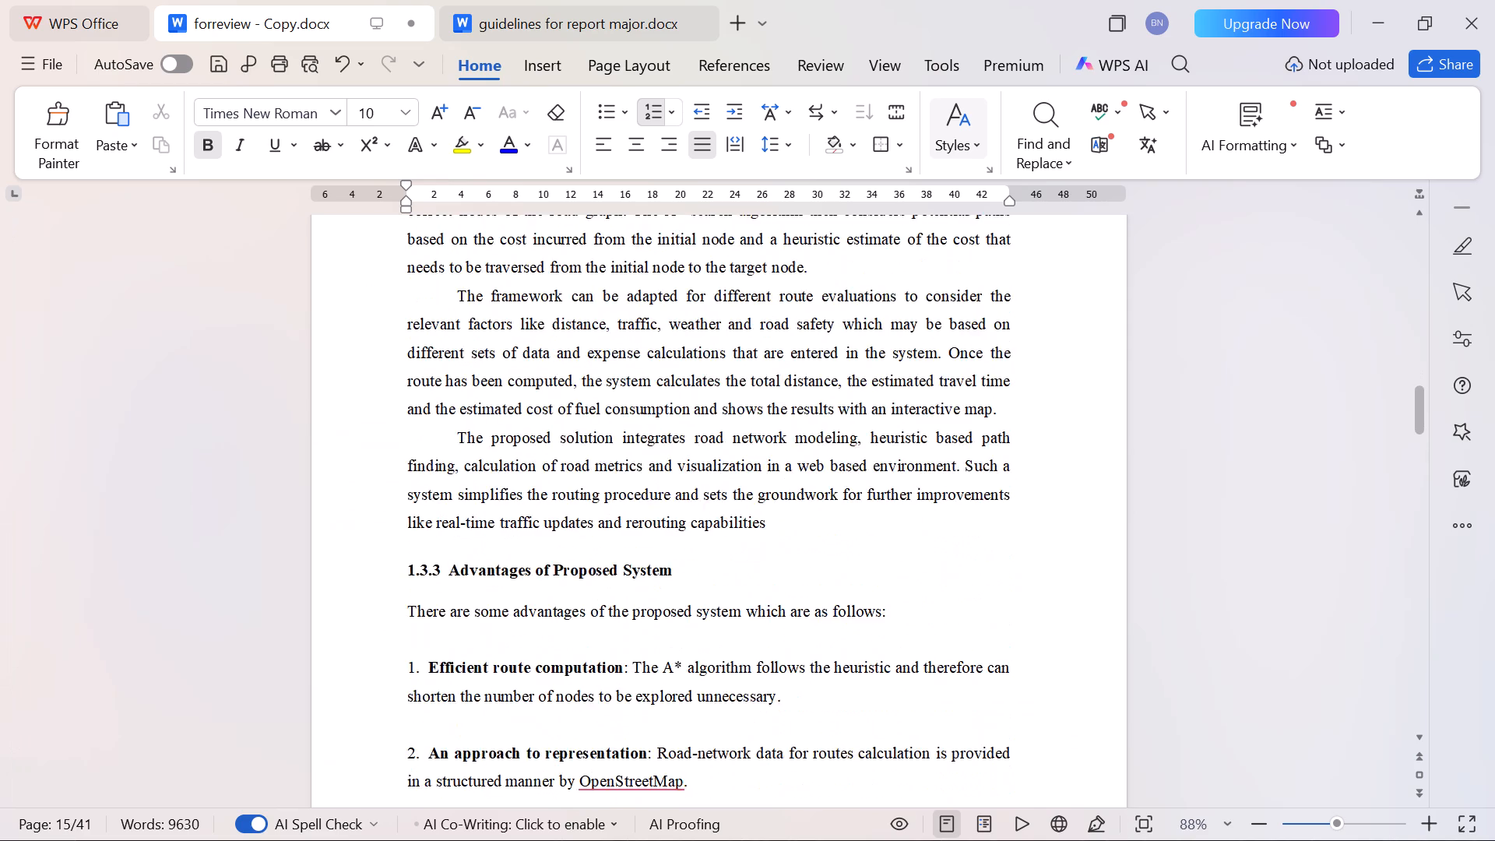
{"action": "scroll", "coordinate": [593, 654], "scroll_direction": "down", "scroll_amount": 2}
{"action": "left_click", "coordinate": [410, 435]}
{"action": "key", "text": "ctrl+b"}
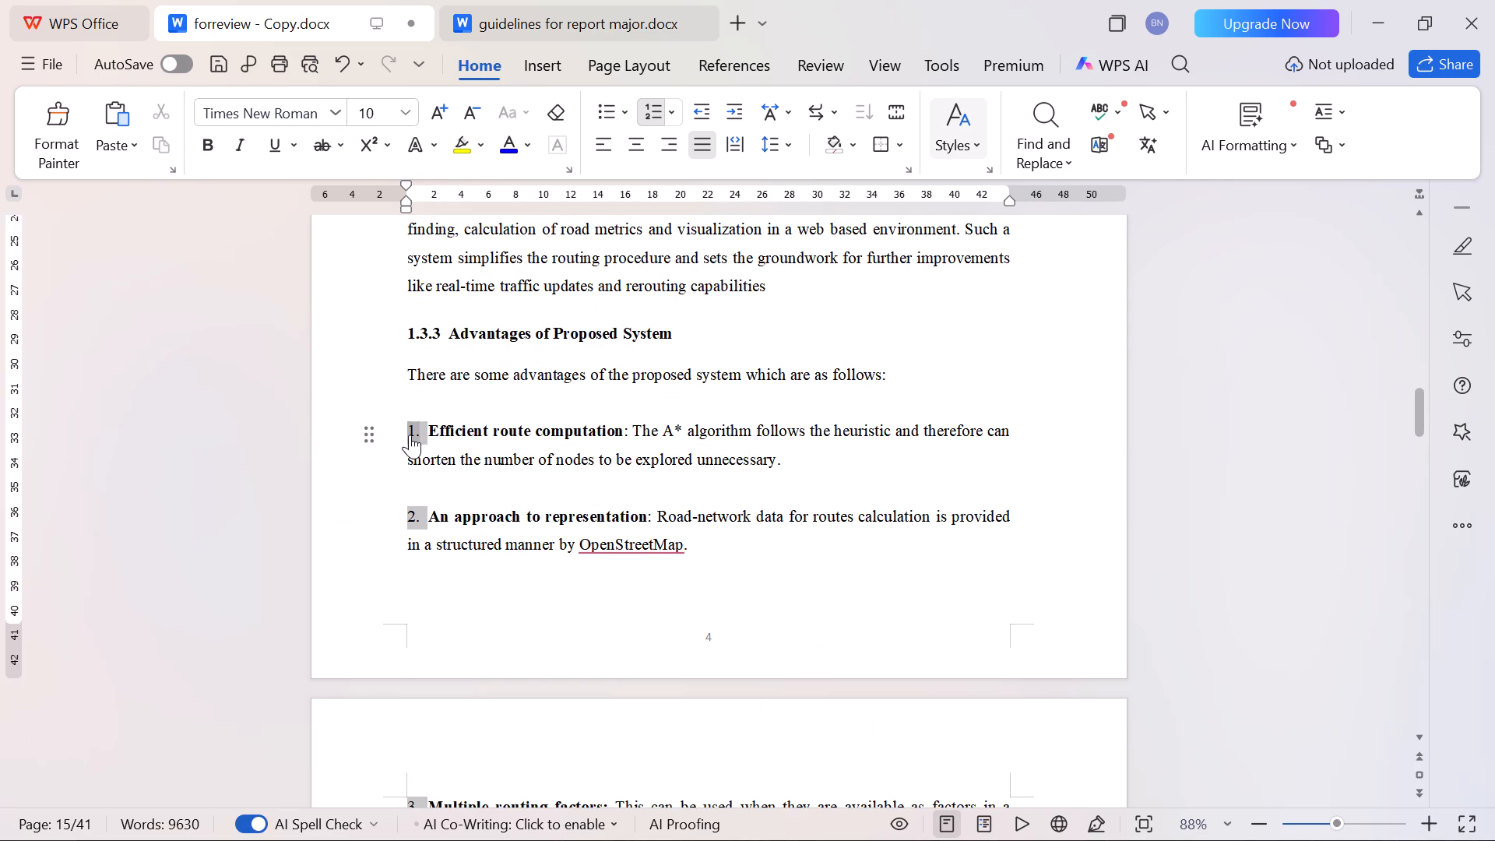
{"action": "scroll", "coordinate": [561, 593], "scroll_direction": "down", "scroll_amount": 10}
{"action": "left_click", "coordinate": [563, 596]}
Bold the item numbers of the list of framework considerations that follows the literature survey discussion, starting at Road-network modeling.
{"action": "scroll", "coordinate": [563, 596], "scroll_direction": "down", "scroll_amount": 4}
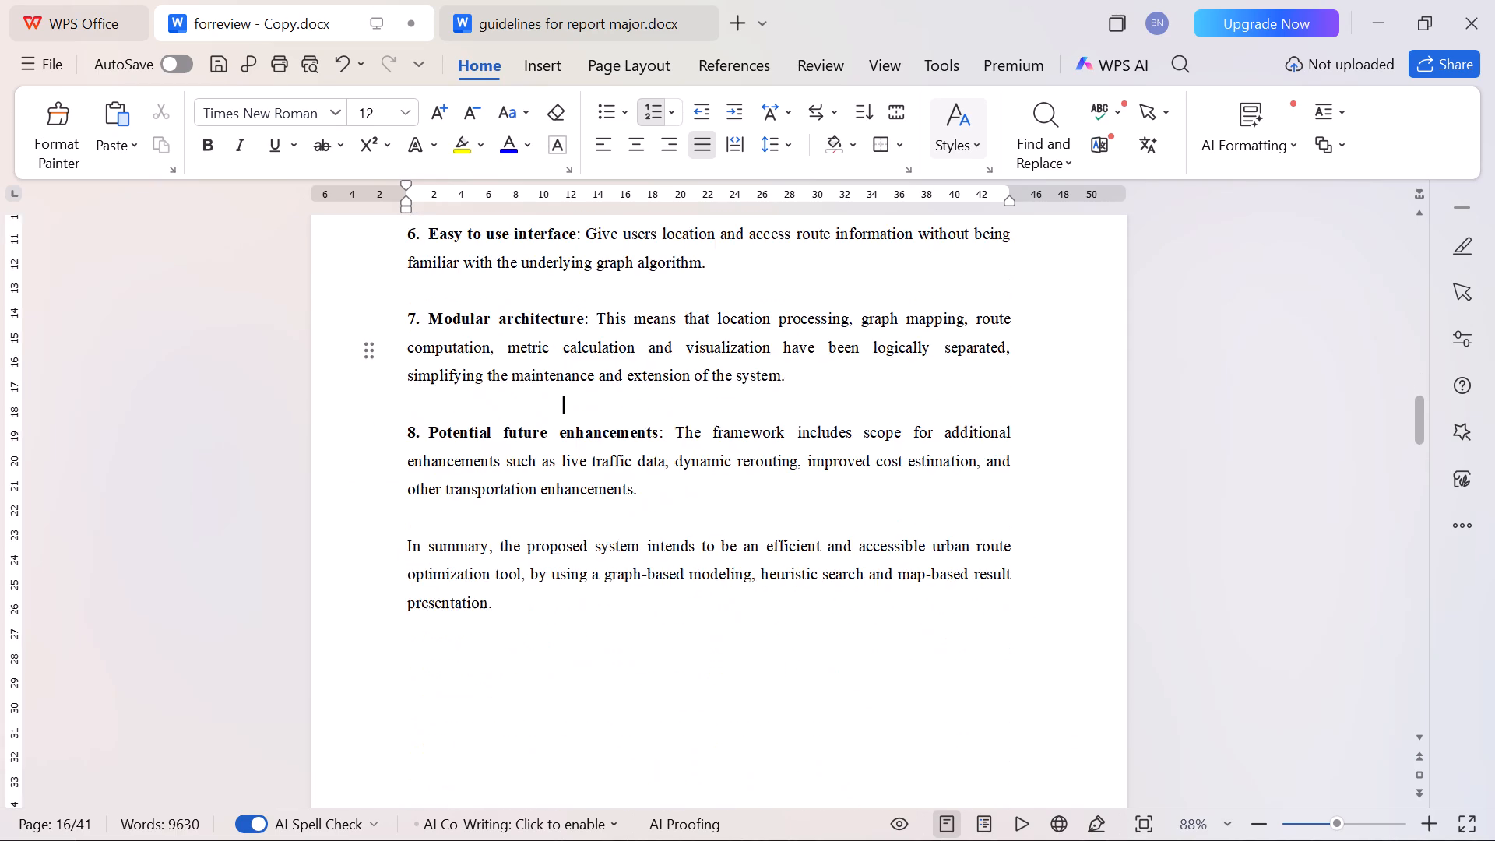
{"action": "scroll", "coordinate": [563, 596], "scroll_direction": "down", "scroll_amount": 16}
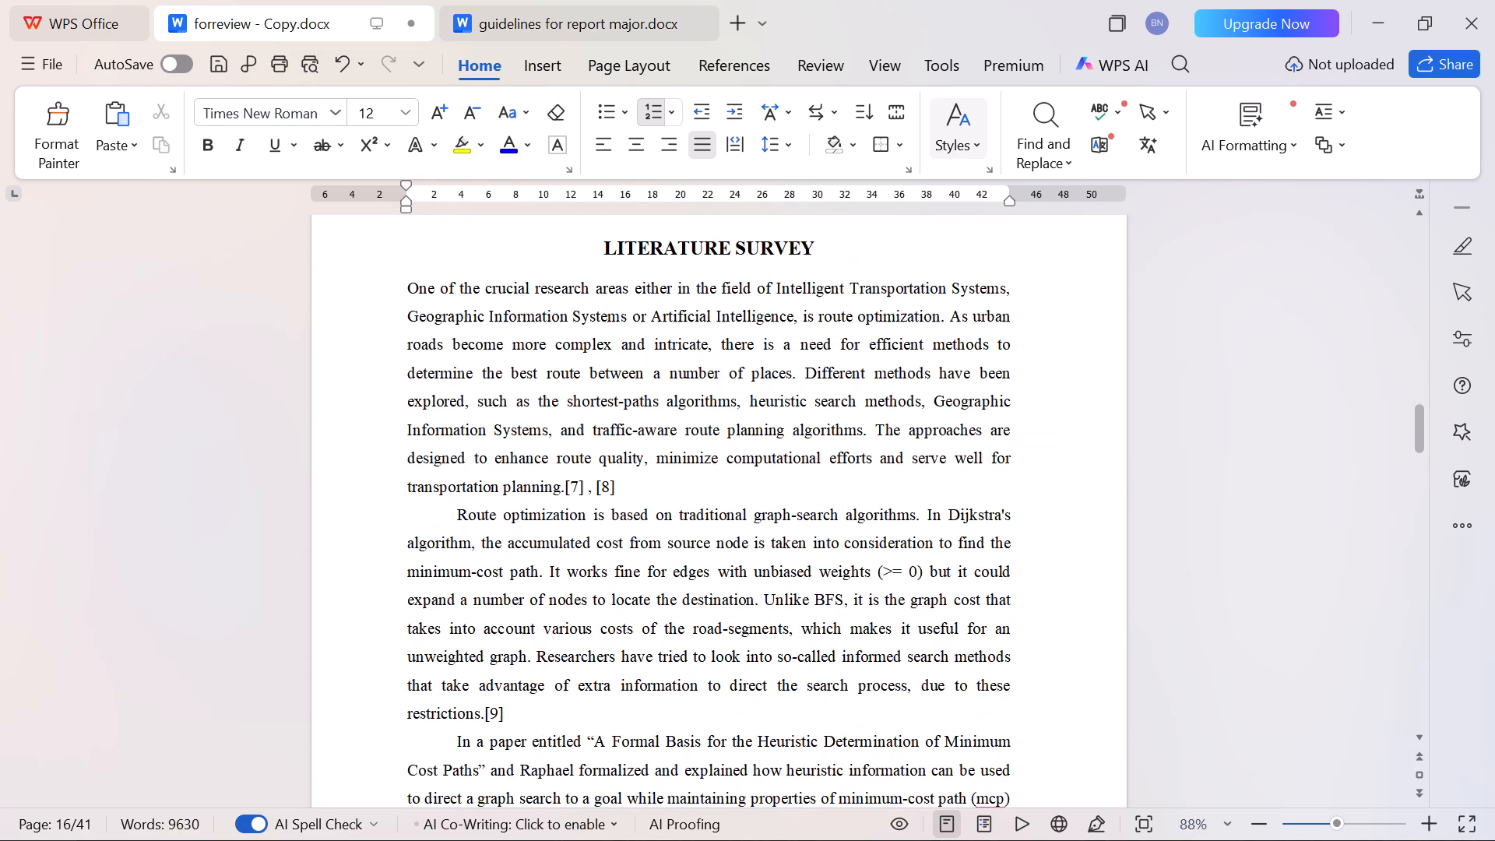
{"action": "scroll", "coordinate": [563, 596], "scroll_direction": "down", "scroll_amount": 4}
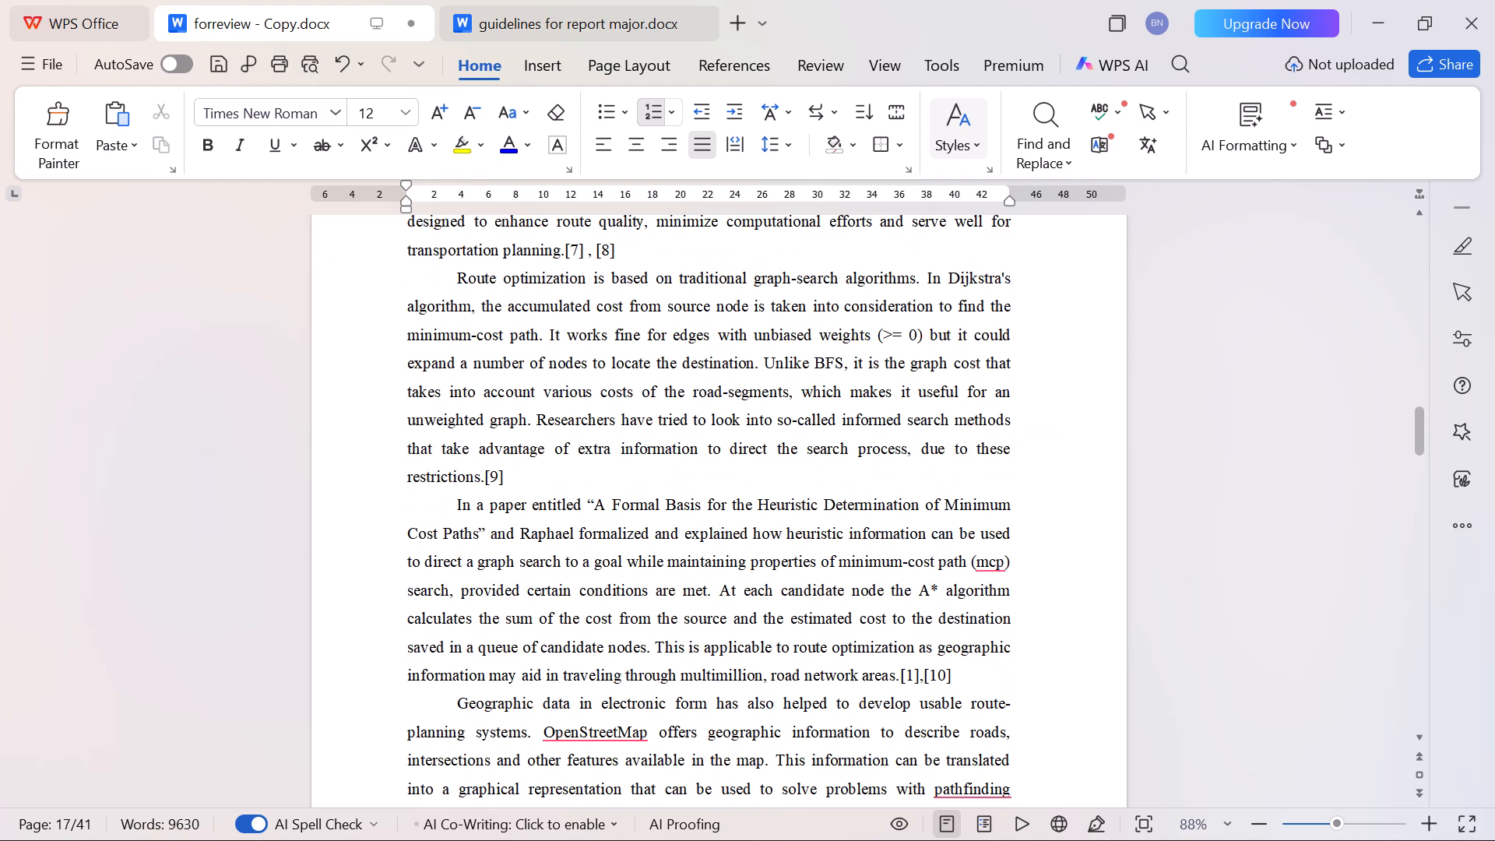
{"action": "scroll", "coordinate": [563, 596], "scroll_direction": "down", "scroll_amount": 18}
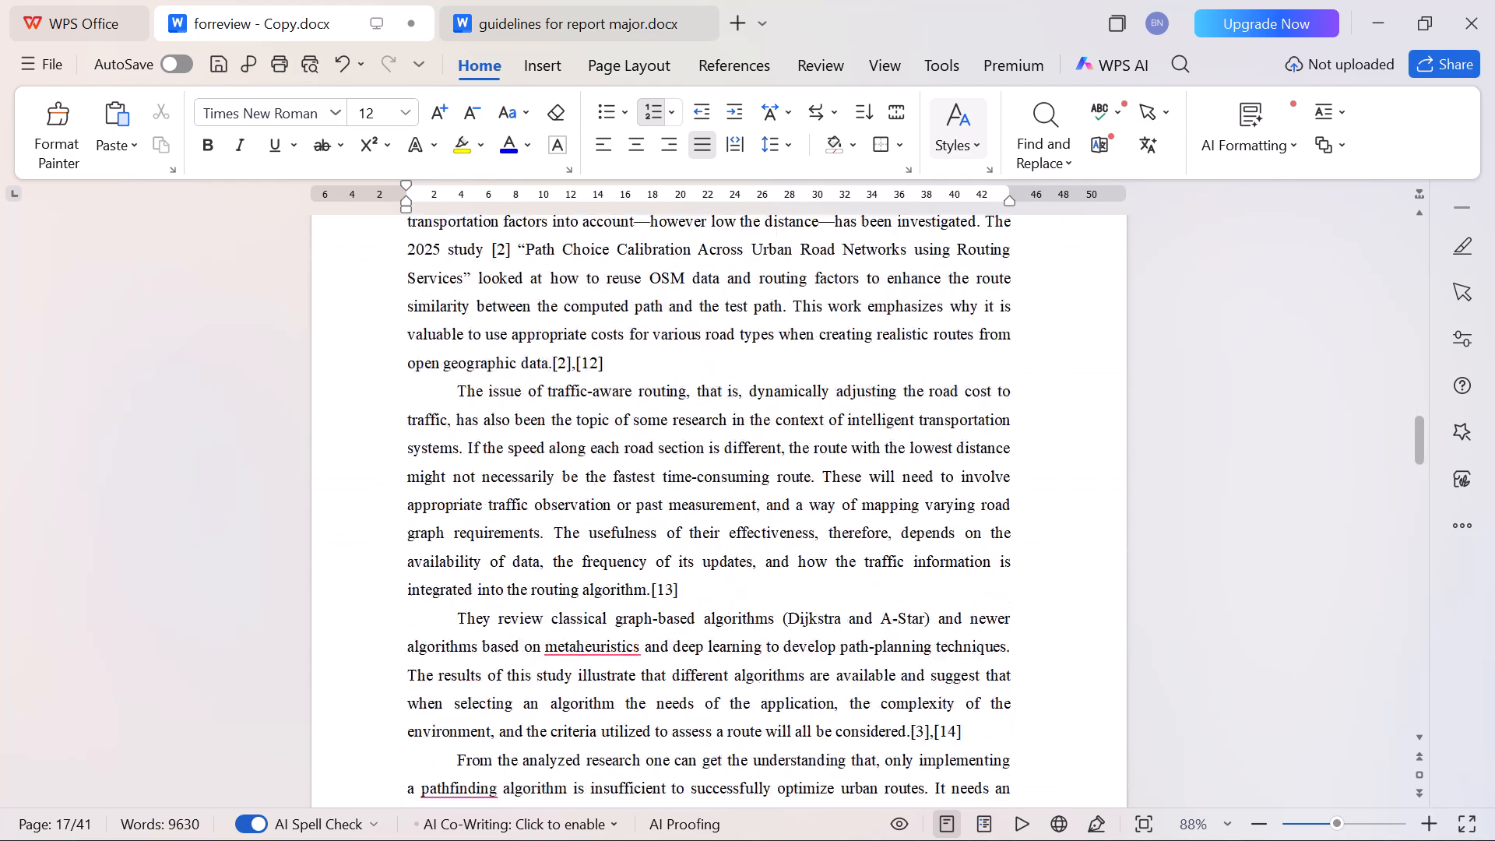
{"action": "scroll", "coordinate": [563, 596], "scroll_direction": "down", "scroll_amount": 20}
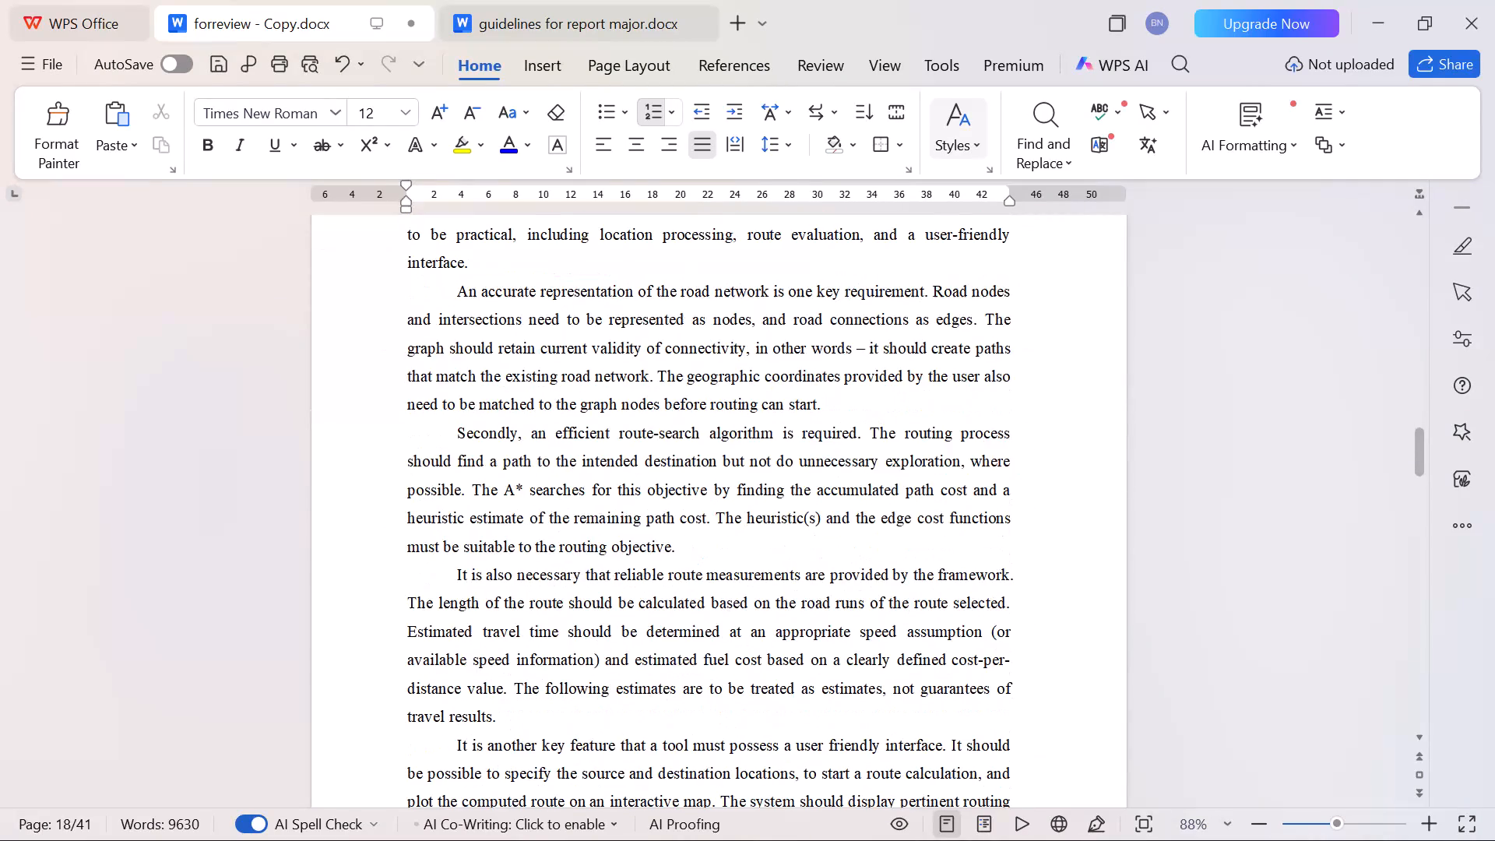
{"action": "scroll", "coordinate": [563, 596], "scroll_direction": "down", "scroll_amount": 19}
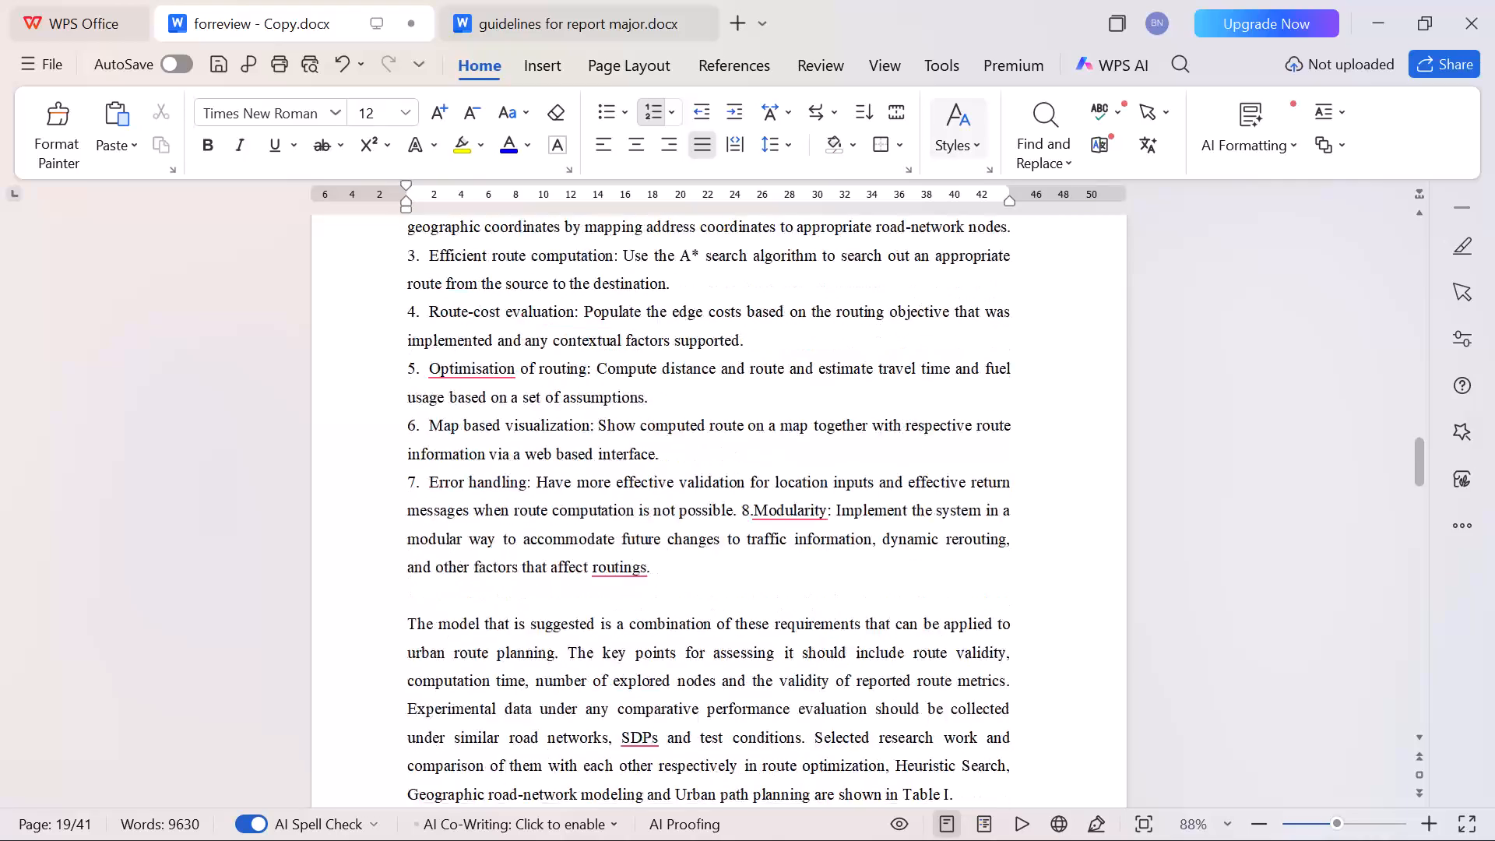
{"action": "scroll", "coordinate": [563, 596], "scroll_direction": "up", "scroll_amount": 11}
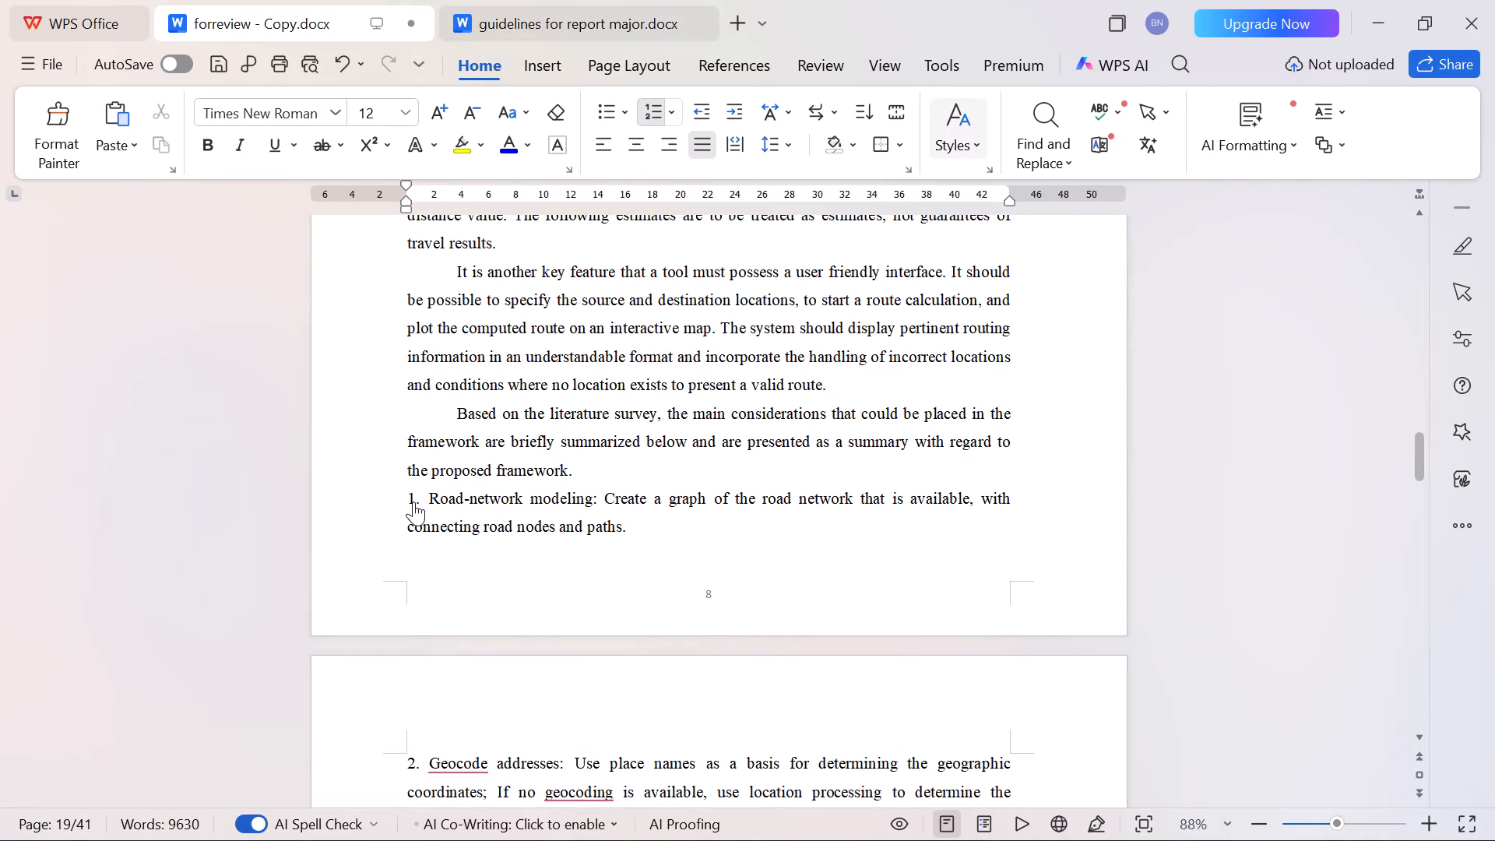
{"action": "left_click", "coordinate": [413, 500]}
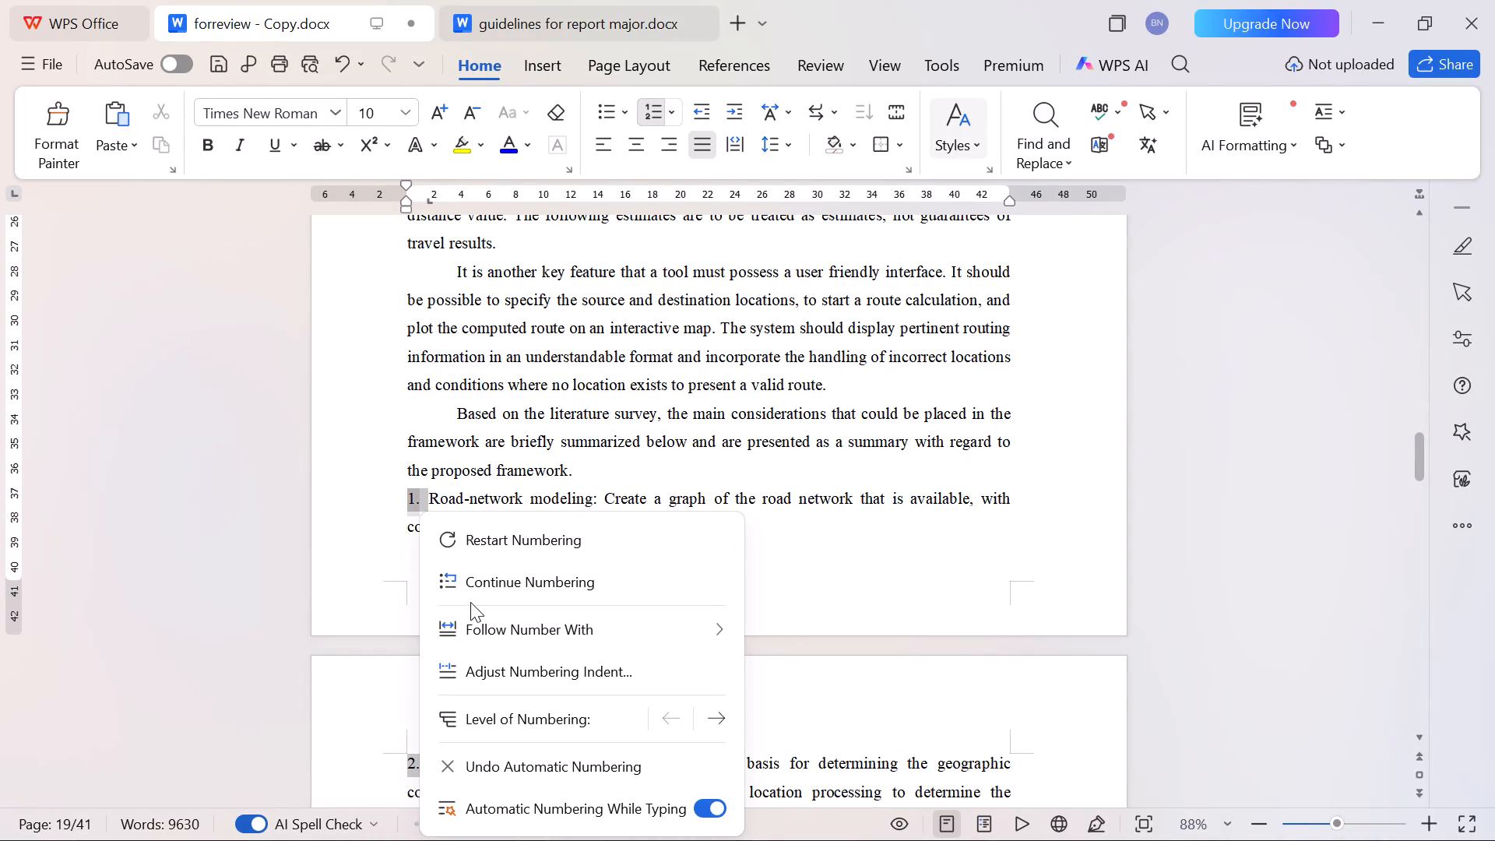
{"action": "key", "text": "ctrl+b"}
Bold the lead phrases "Road-network modeling" and "Geocode addresses" of considerations 1 and 2.
{"action": "scroll", "coordinate": [582, 589], "scroll_direction": "down", "scroll_amount": 2}
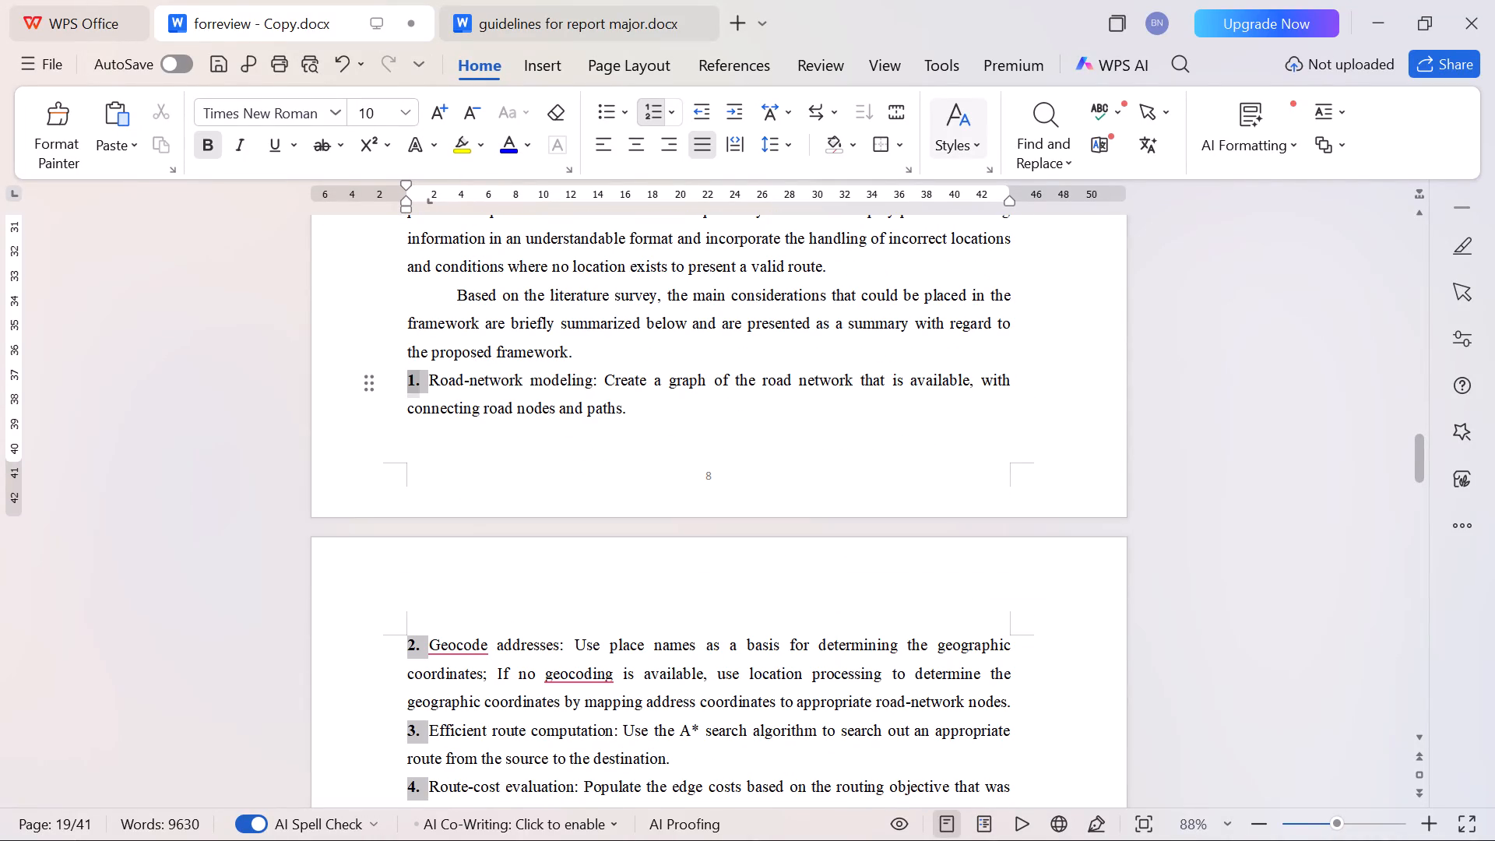
{"action": "left_click_drag", "start_coordinate": [591, 384], "coordinate": [431, 386]}
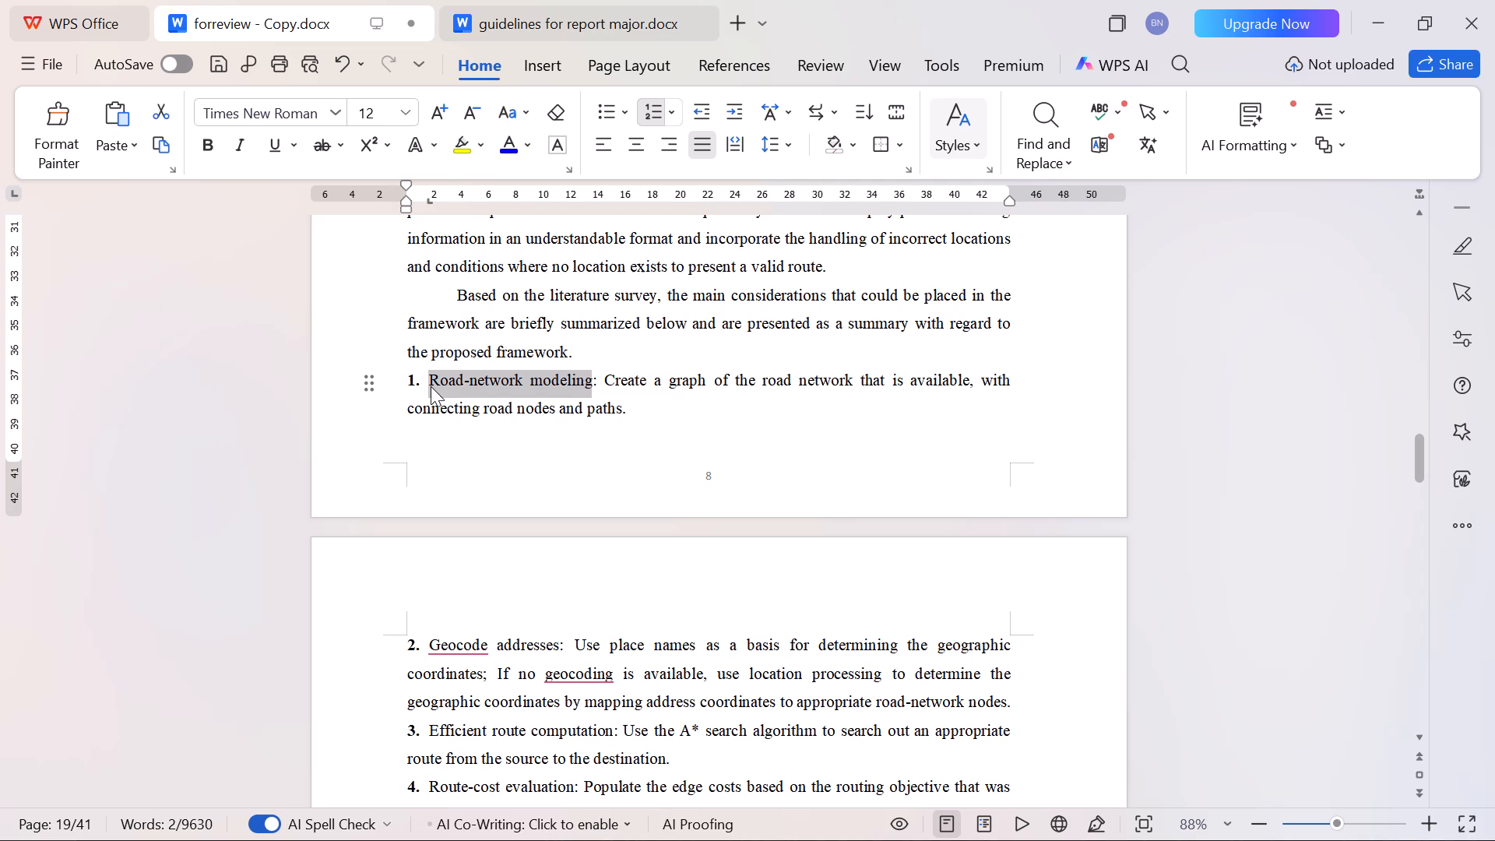
{"action": "key", "text": "ctrl+b"}
{"action": "scroll", "coordinate": [595, 537], "scroll_direction": "down", "scroll_amount": 3}
{"action": "left_click_drag", "start_coordinate": [561, 466], "coordinate": [475, 470]}
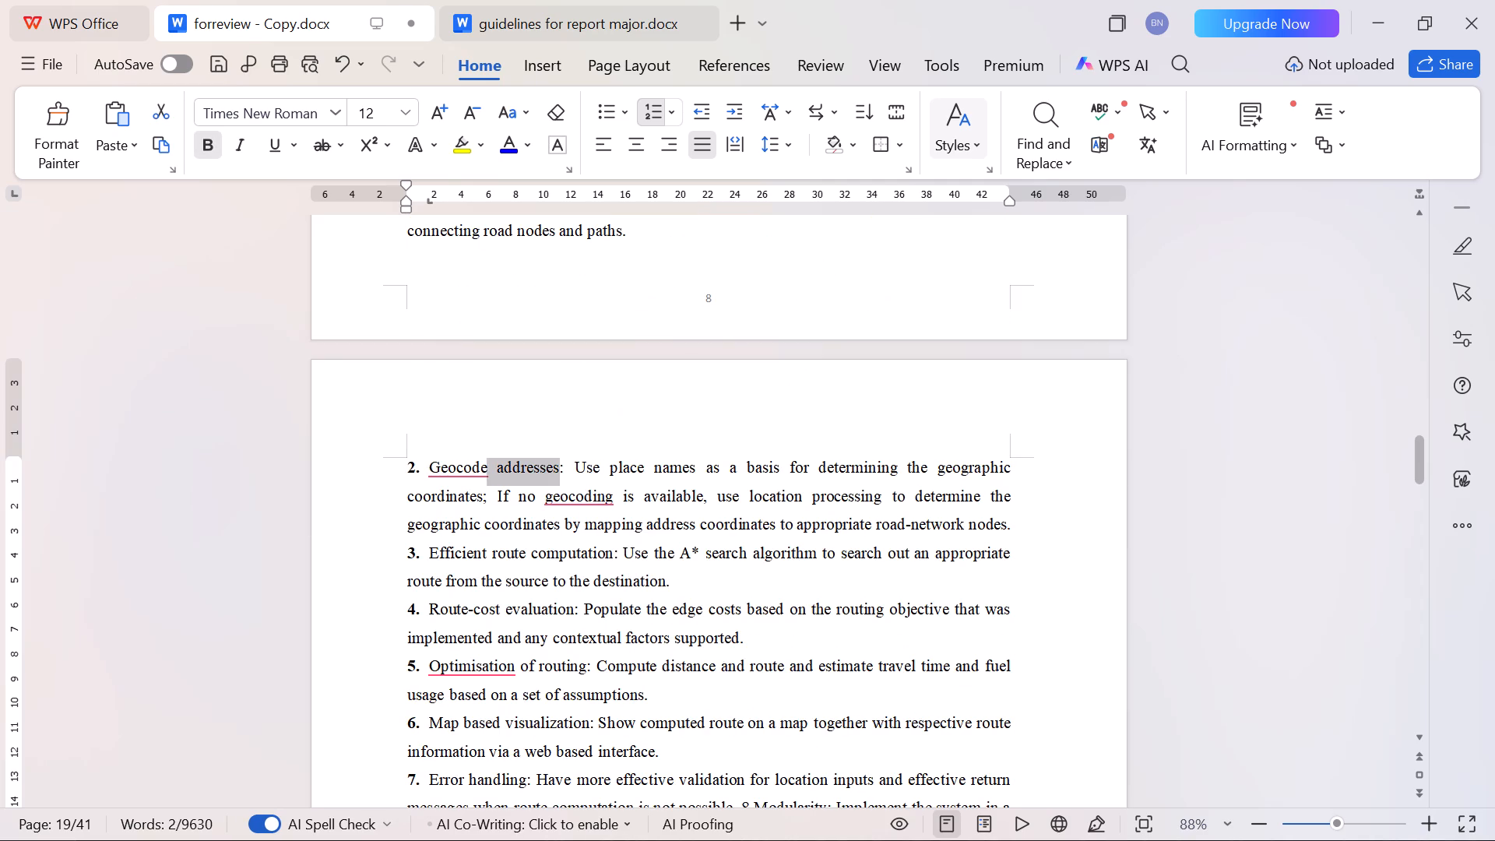
{"action": "left_click_drag", "start_coordinate": [475, 470], "coordinate": [430, 470]}
{"action": "key", "text": "ctrl+b"}
Insert a blank unnumbered line between considerations 2 and 3.
{"action": "scroll", "coordinate": [461, 487], "scroll_direction": "down", "scroll_amount": 3}
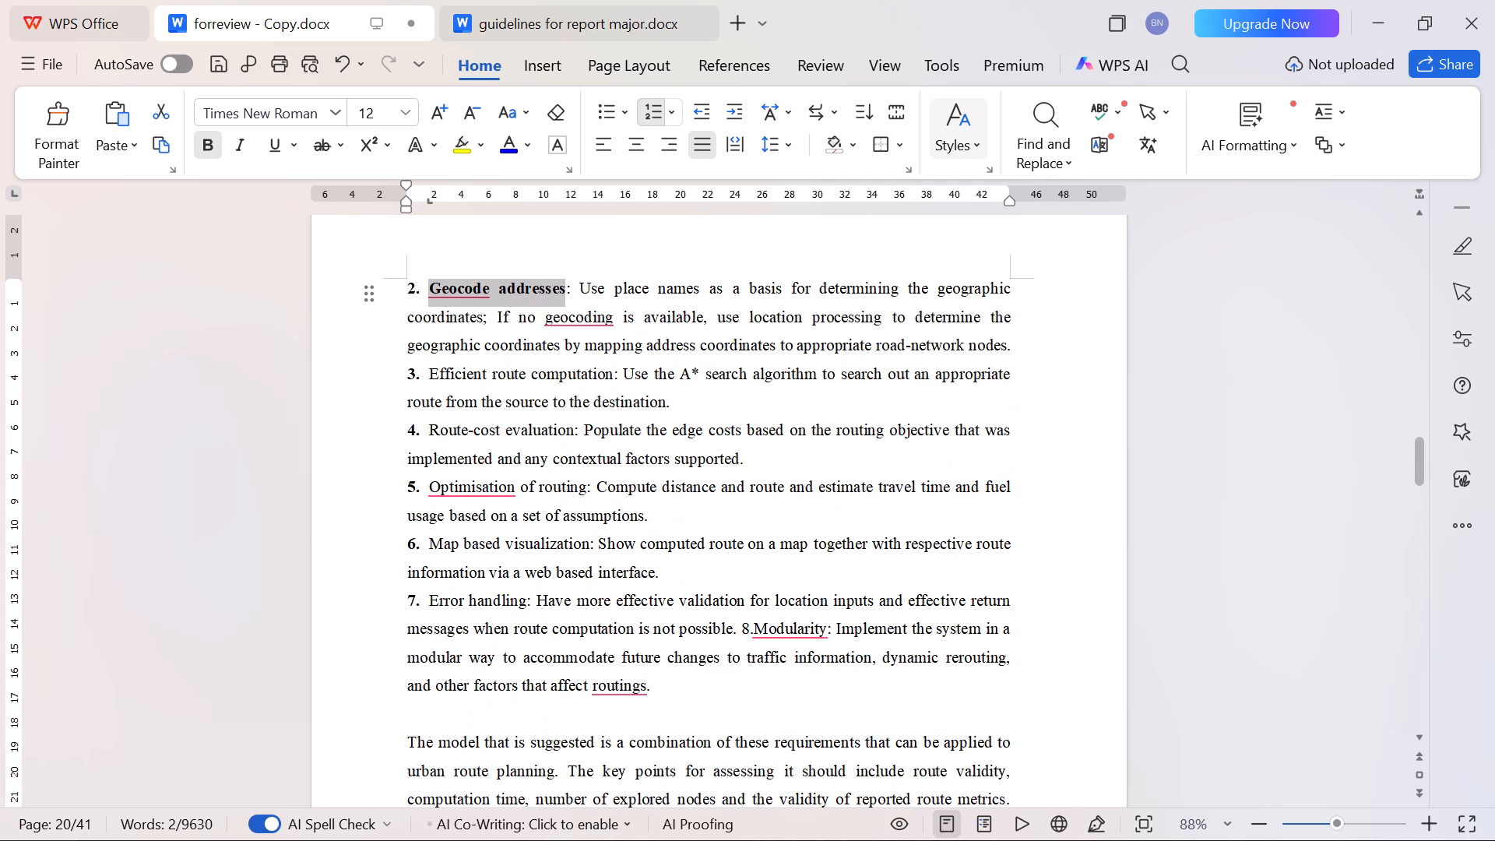
{"action": "left_click", "coordinate": [1018, 343]}
{"action": "key", "text": "Return"}
{"action": "key", "text": "Return"}
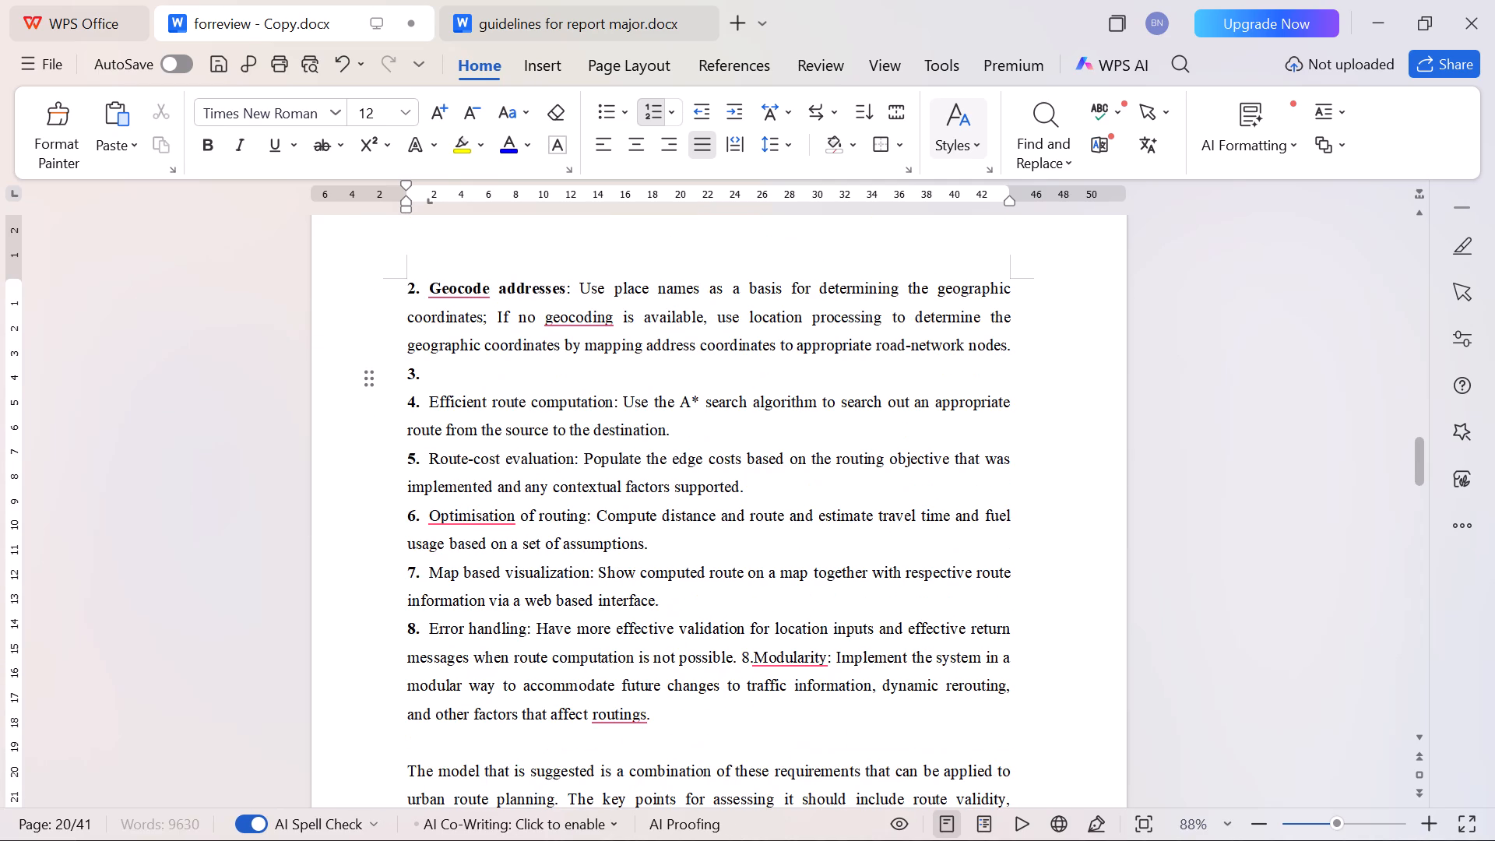
Bold the lead phrase "Efficient route computation" of consideration 3 and add a blank unnumbered line after the item.
{"action": "left_click_drag", "start_coordinate": [612, 406], "coordinate": [466, 410]}
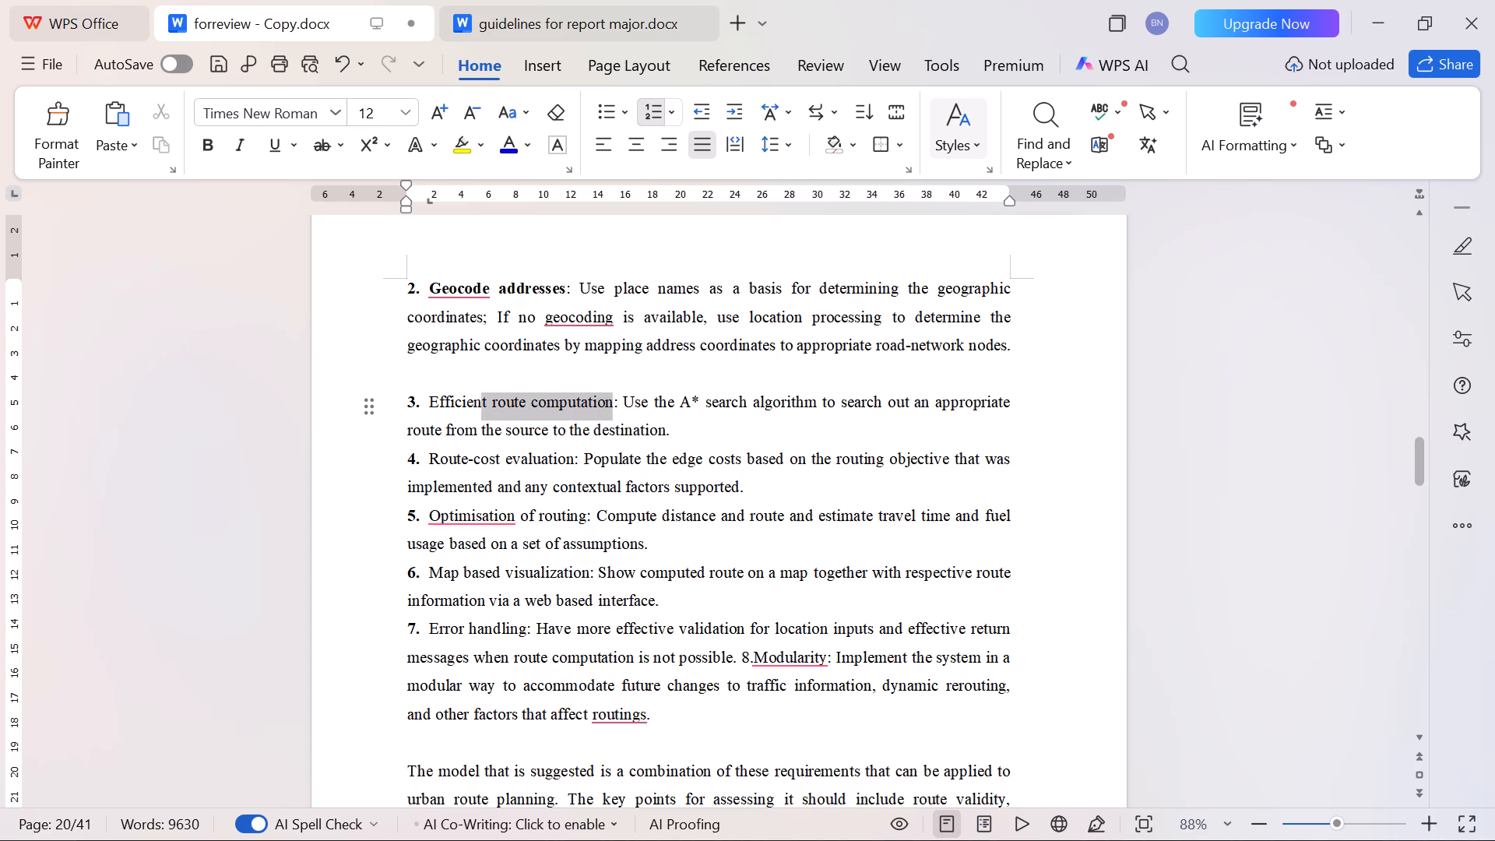
{"action": "left_click_drag", "start_coordinate": [466, 410], "coordinate": [432, 406]}
{"action": "key", "text": "ctrl+b"}
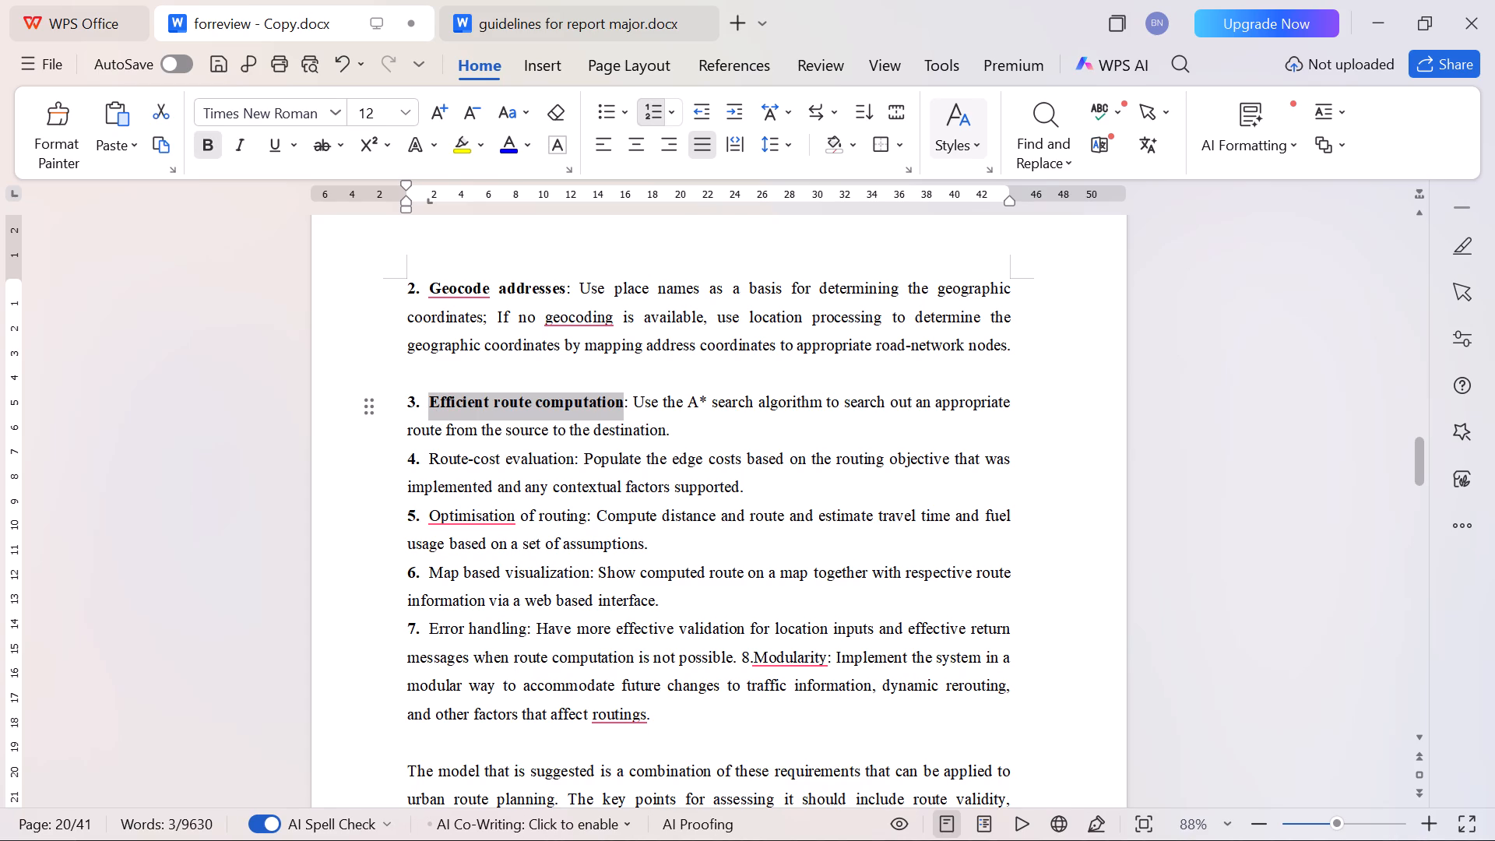
{"action": "left_click", "coordinate": [714, 426]}
{"action": "key", "text": "Return"}
{"action": "key", "text": "Return"}
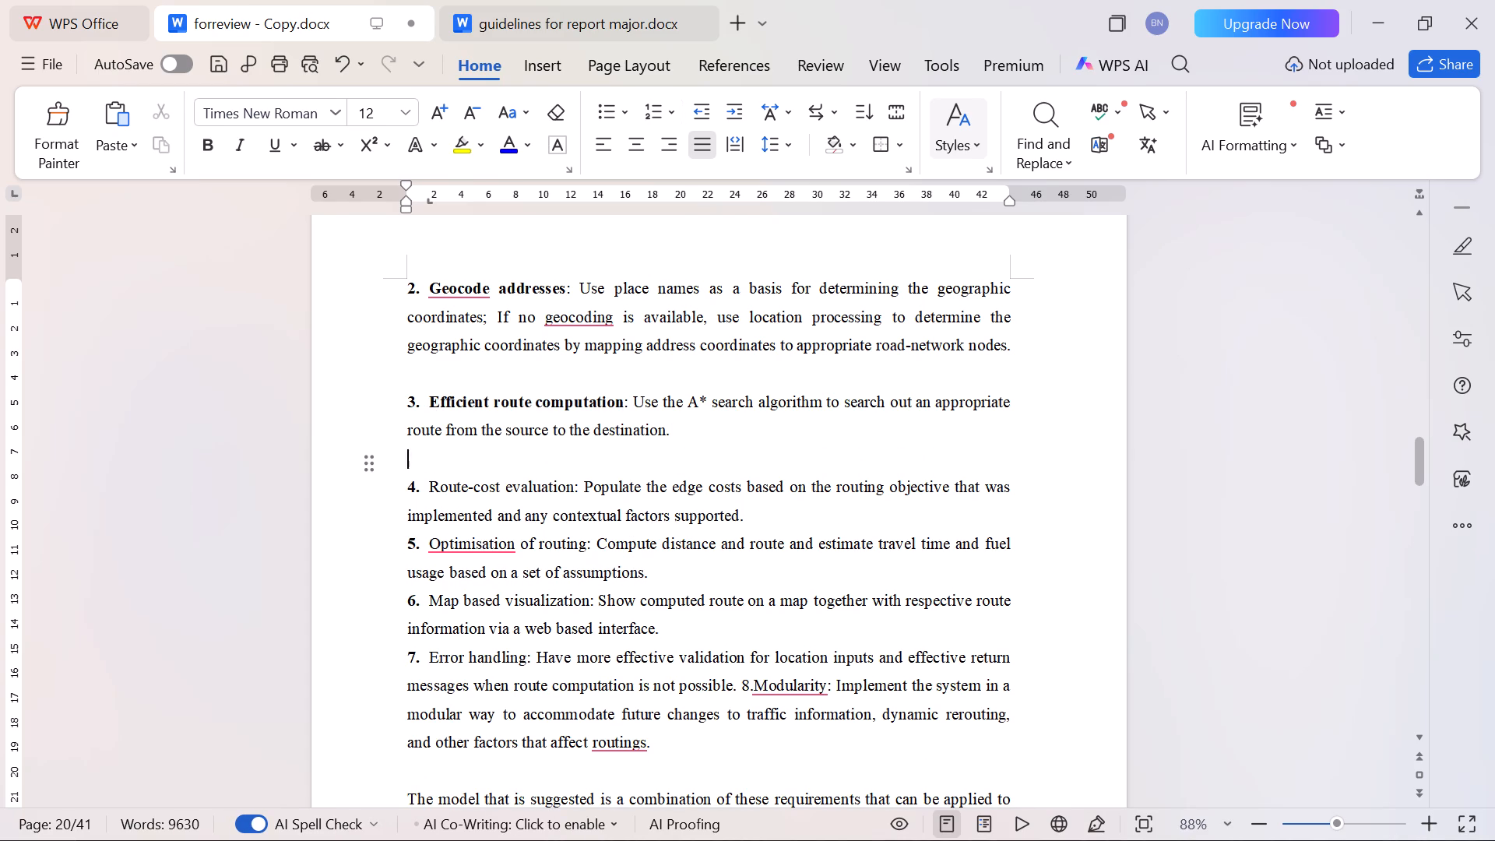
Bold the lead phrase "Route-cost evaluation:" of consideration 4 and add a blank unnumbered line after the item.
{"action": "left_click_drag", "start_coordinate": [577, 486], "coordinate": [433, 489]}
{"action": "key", "text": "ctrl+b"}
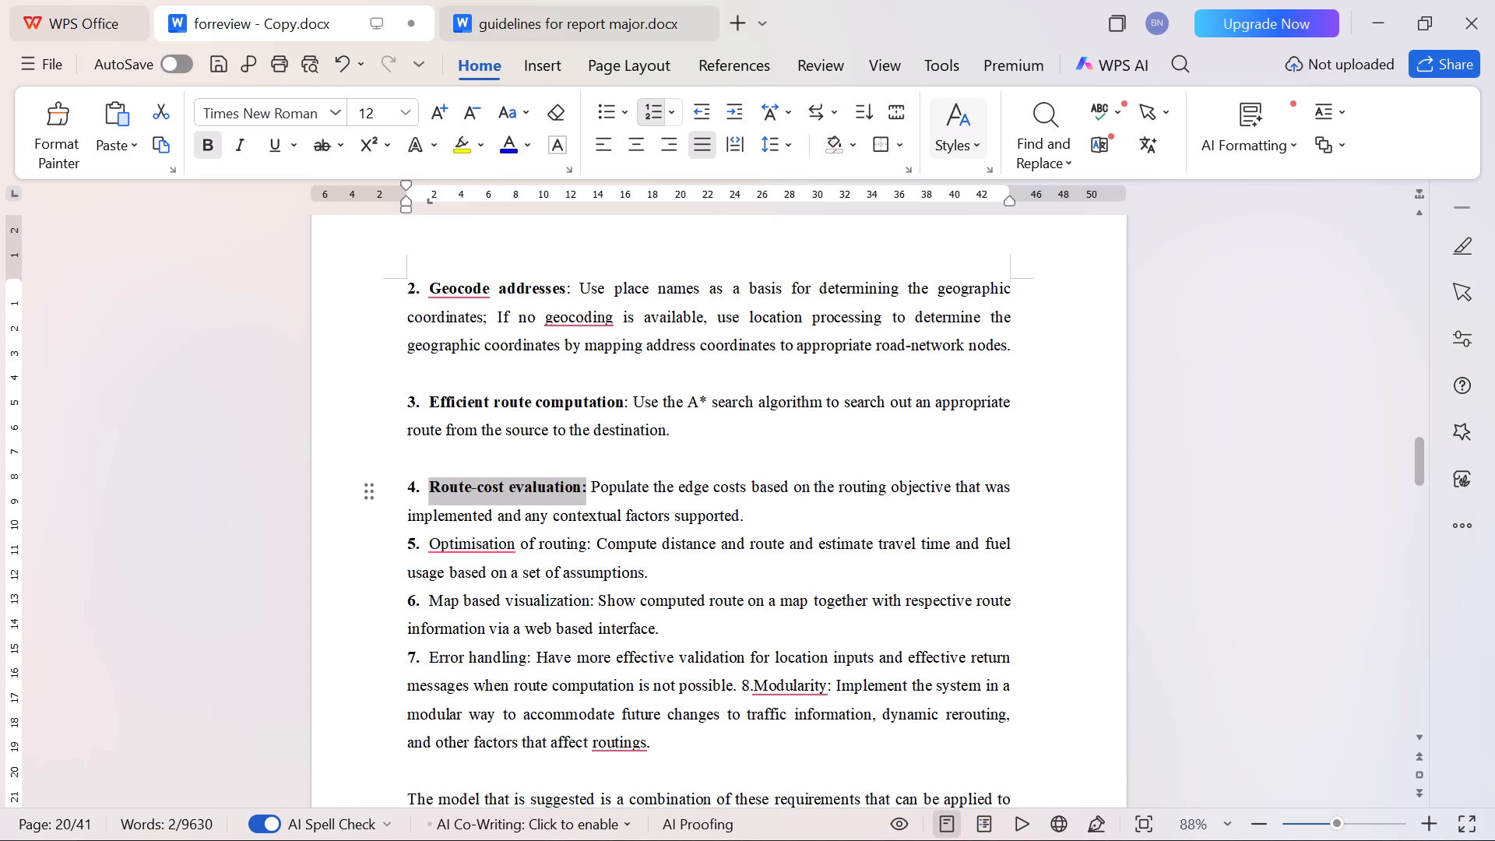
{"action": "left_click", "coordinate": [811, 518]}
{"action": "key", "text": "Return"}
{"action": "key", "text": "Return"}
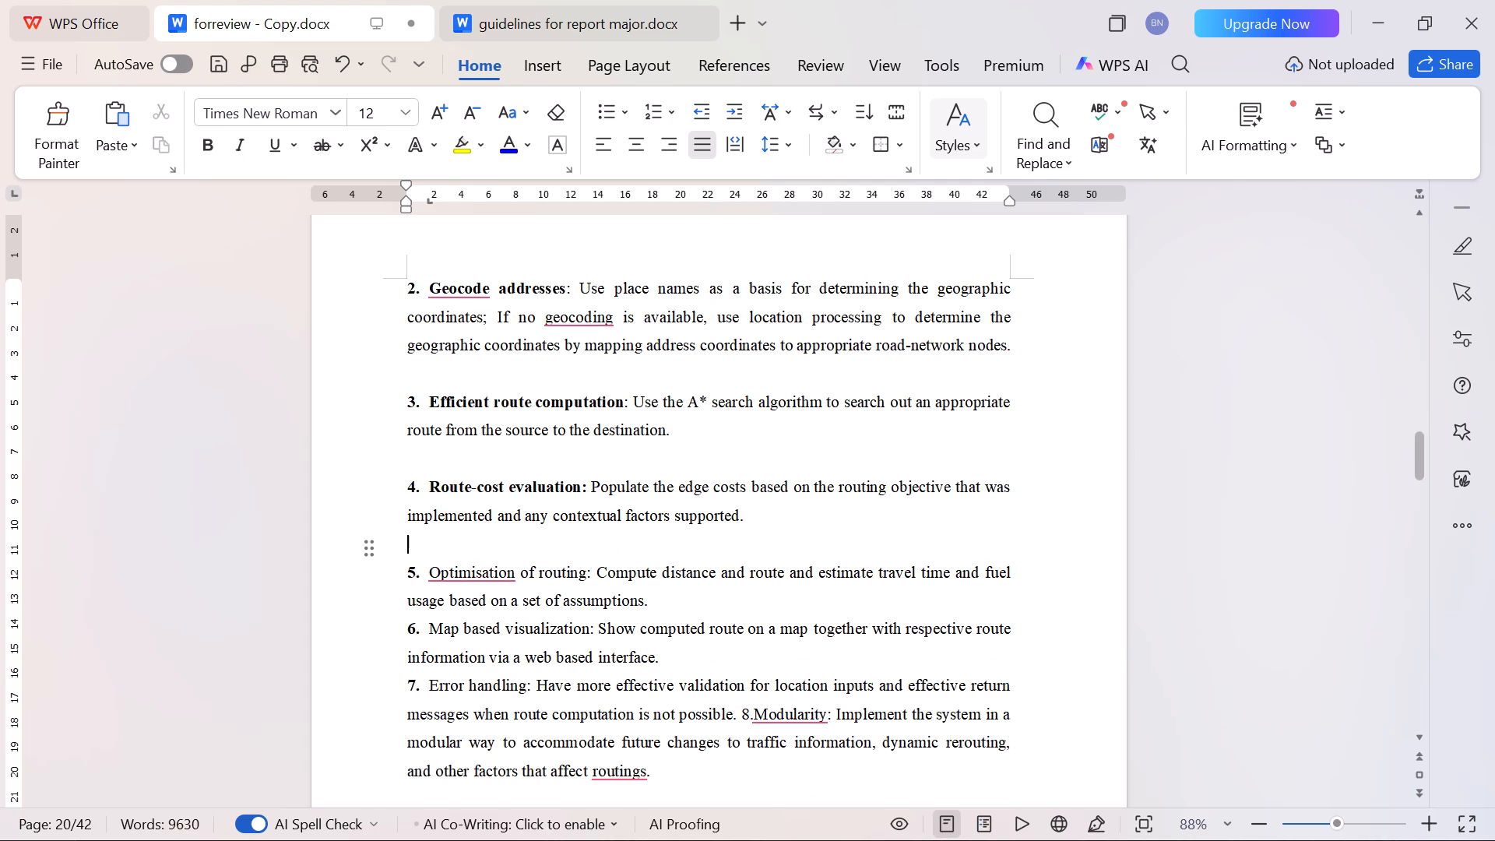
Bold the lead phrase "Optimisation of routing" of consideration 5 and add a blank unnumbered line after the item.
{"action": "left_click_drag", "start_coordinate": [588, 572], "coordinate": [431, 572]}
{"action": "key", "text": "ctrl+b"}
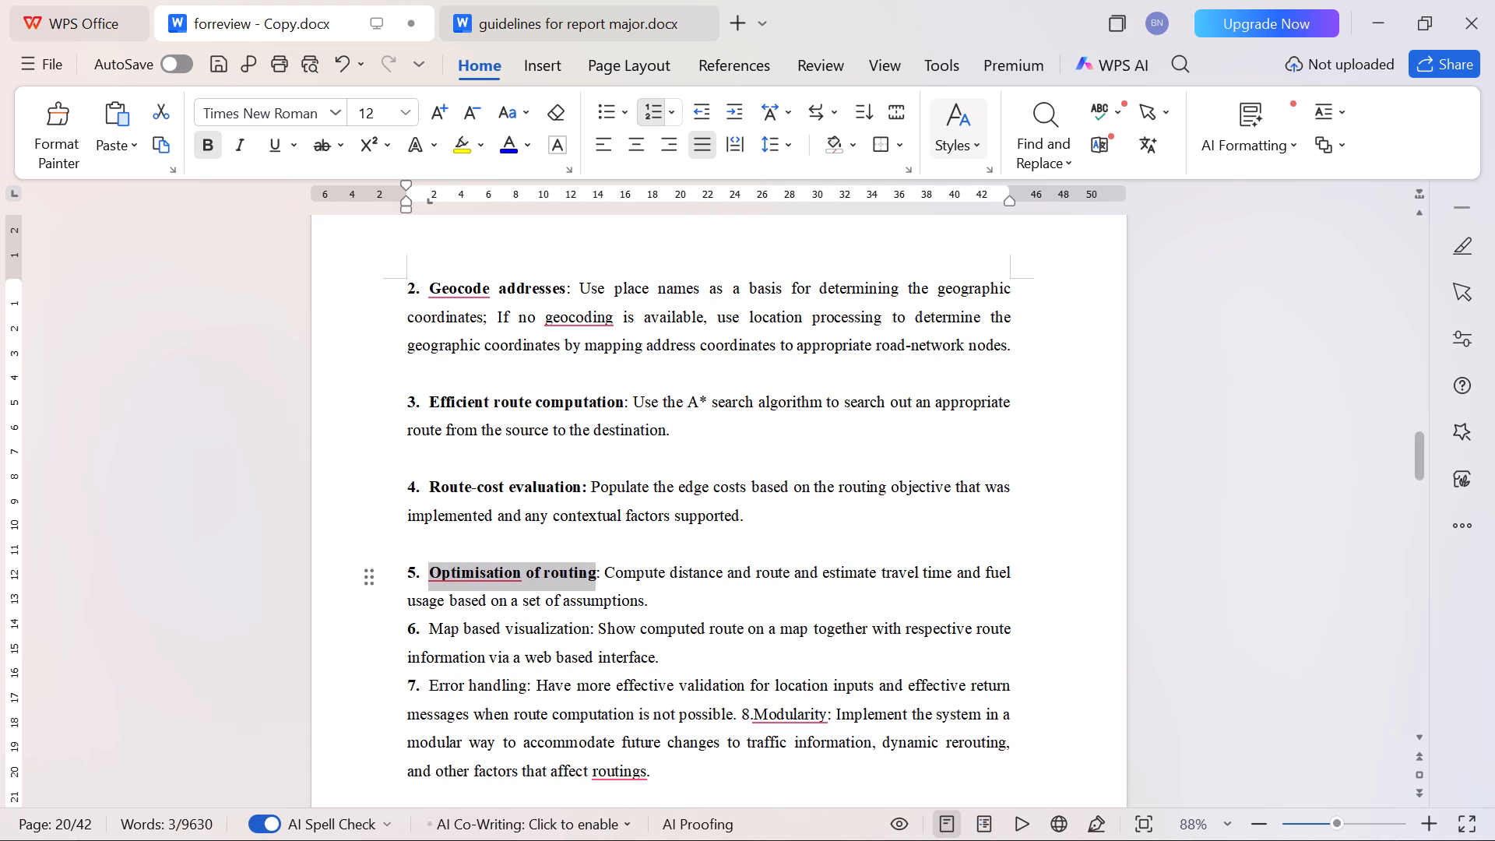
{"action": "left_click", "coordinate": [680, 603]}
{"action": "key", "text": "Return"}
{"action": "key", "text": "Return"}
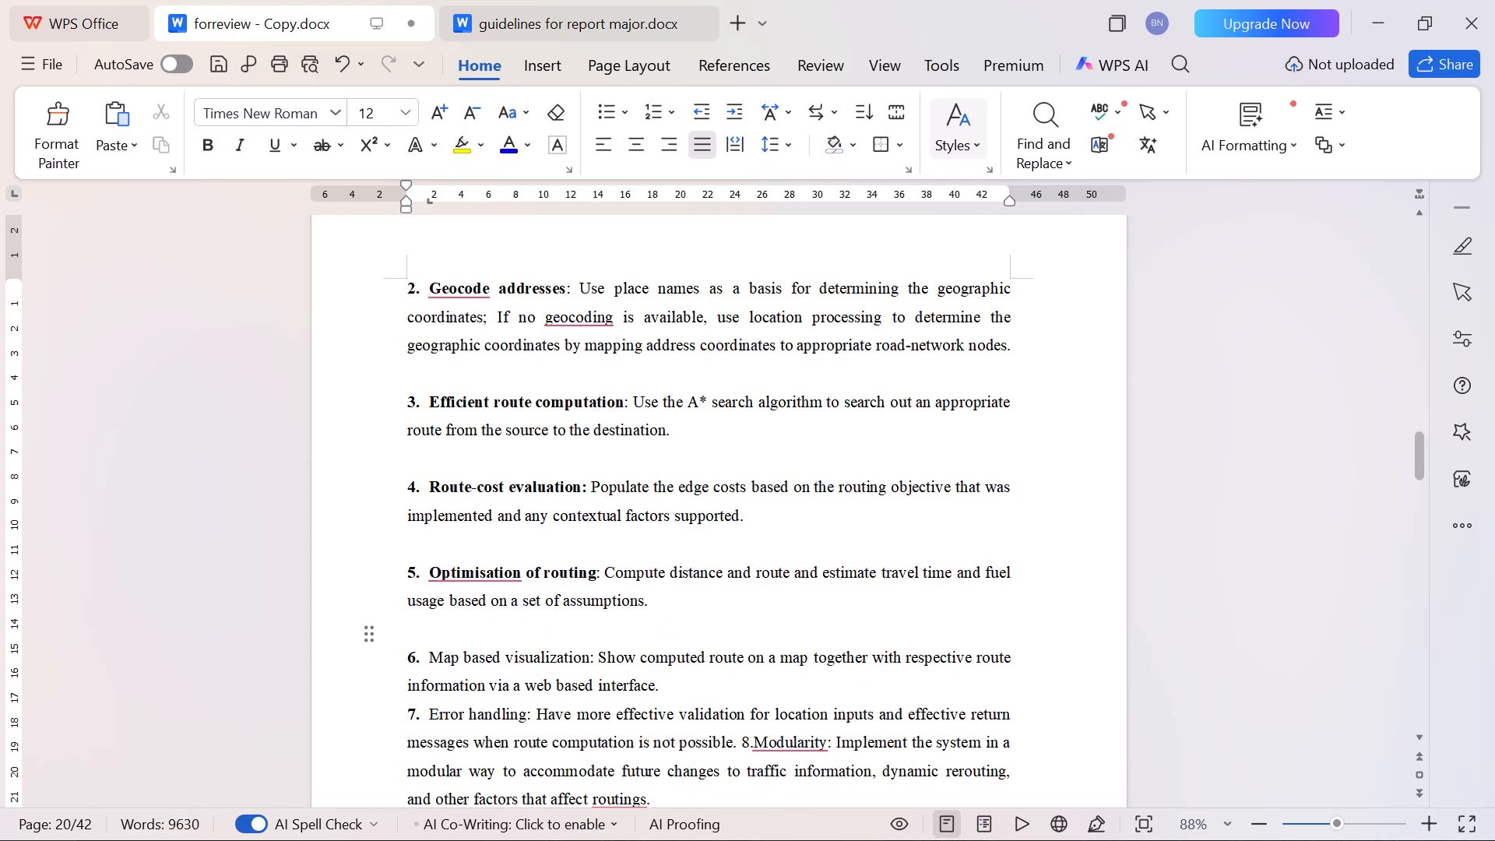
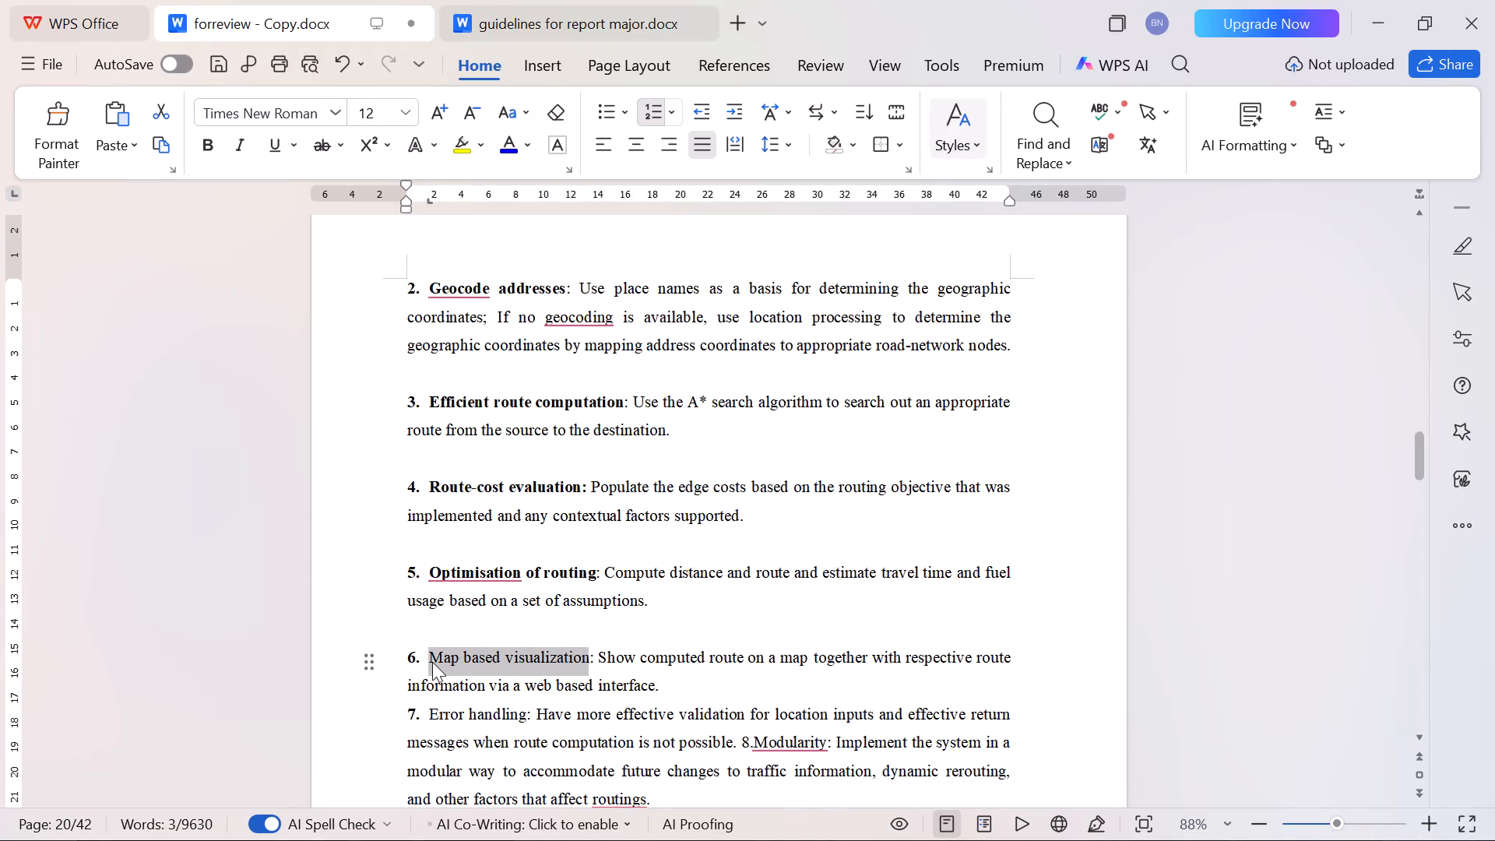
Bold the lead phrase "Map based visualization" of consideration 6 and add a blank unnumbered line after the item.
{"action": "key", "text": "ctrl+b"}
{"action": "left_click", "coordinate": [758, 682]}
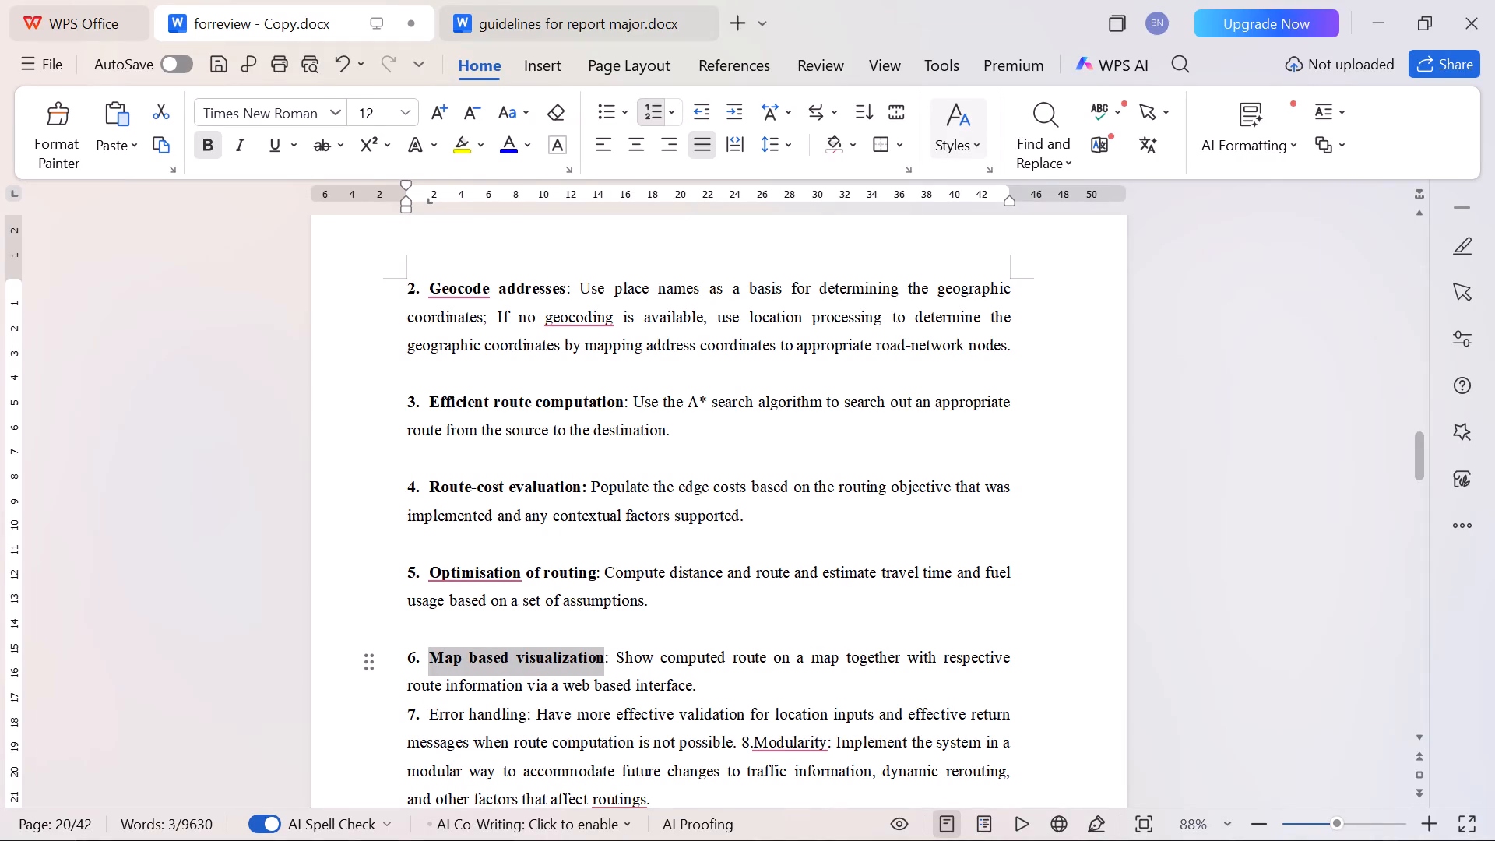
{"action": "key", "text": "Return"}
{"action": "key", "text": "Return"}
Bold the lead phrase "Error handling" of consideration 7 and save the report.
{"action": "scroll", "coordinate": [754, 685], "scroll_direction": "down", "scroll_amount": 1}
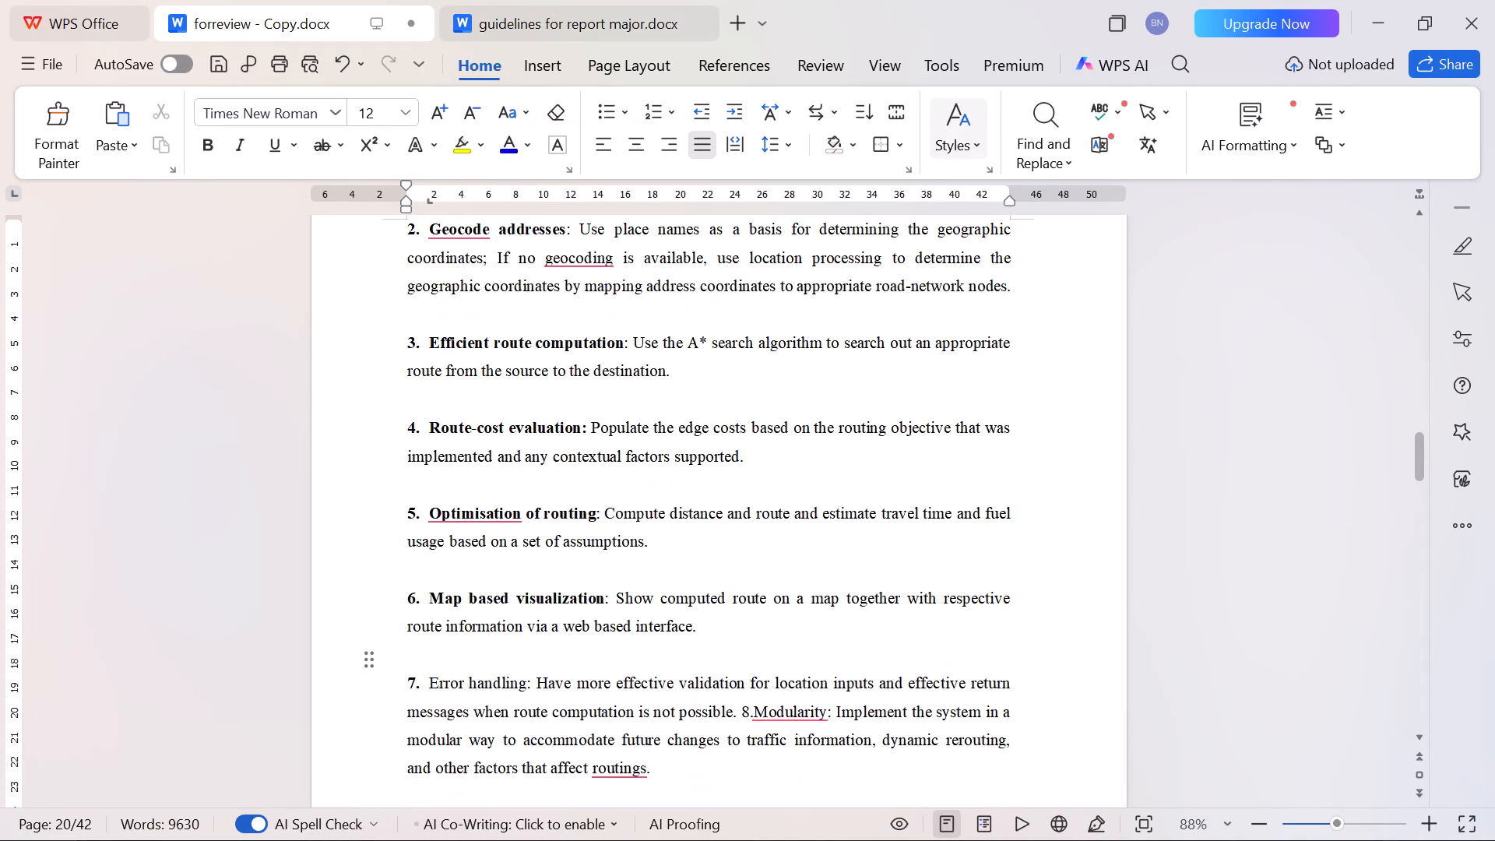
{"action": "left_click_drag", "start_coordinate": [526, 687], "coordinate": [431, 685]}
{"action": "key", "text": "ctrl+b"}
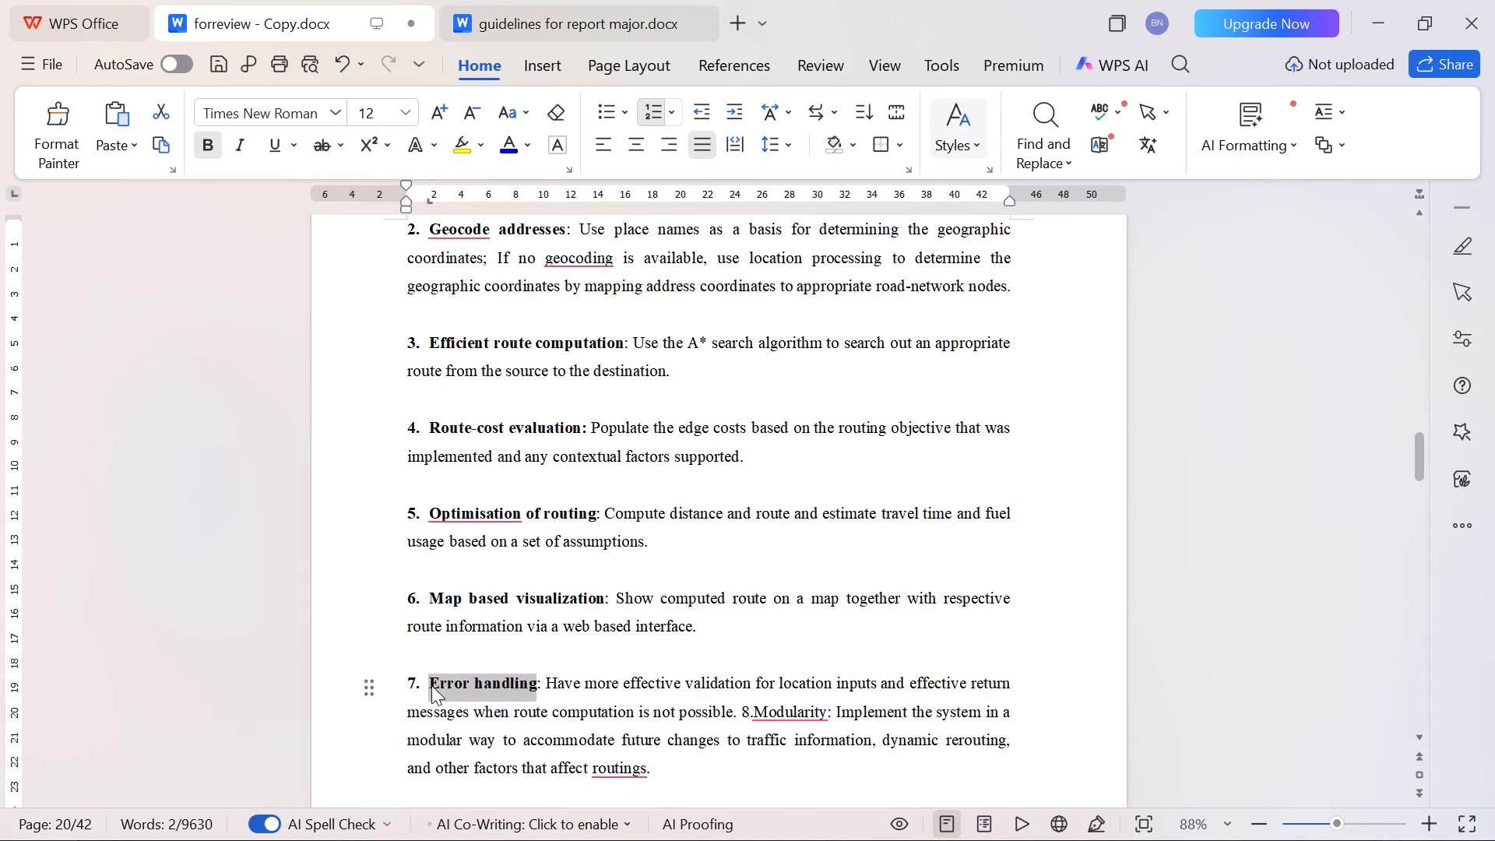
{"action": "scroll", "coordinate": [794, 696], "scroll_direction": "down", "scroll_amount": 4}
{"action": "key", "text": "ctrl+s"}
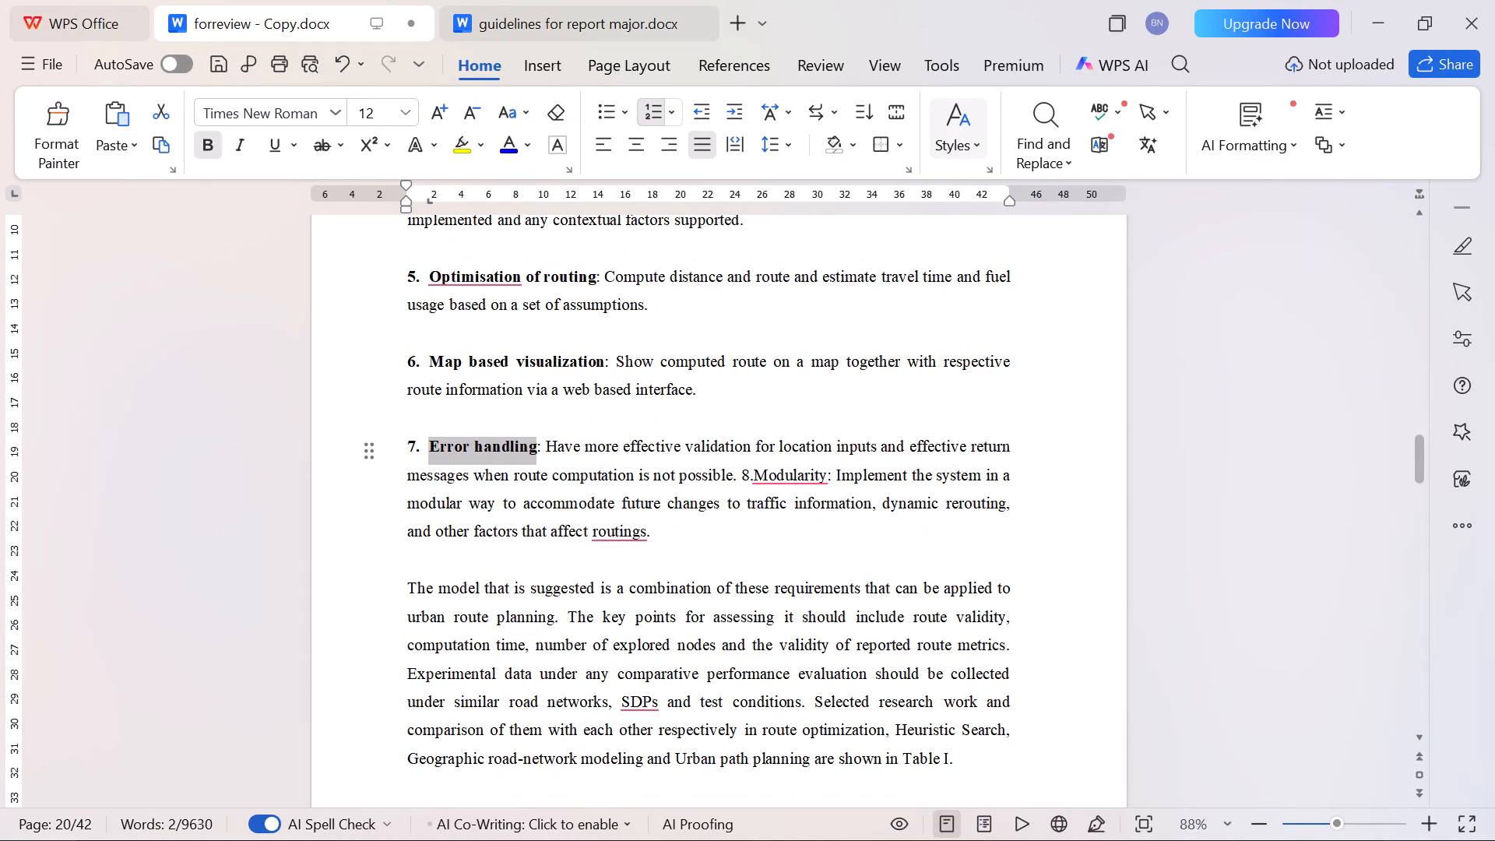
Replace the blank line between the considerations list and the paragraph beginning "The model that is suggested" with a new unnumbered blank line.
{"action": "left_click", "coordinate": [726, 530]}
{"action": "key", "text": "Delete"}
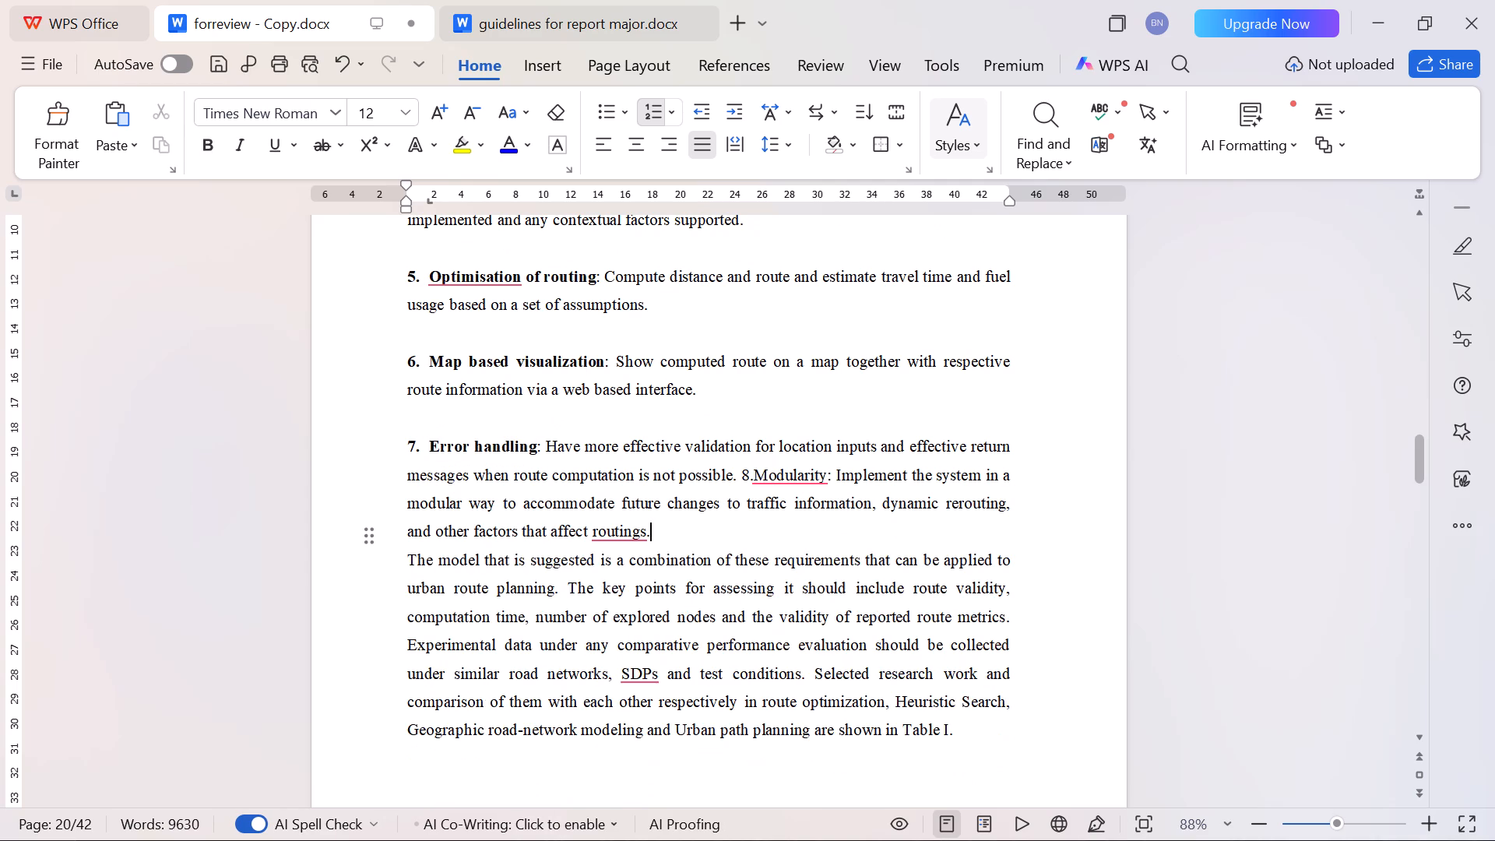
{"action": "scroll", "coordinate": [726, 532], "scroll_direction": "down", "scroll_amount": 5}
{"action": "key", "text": "Return"}
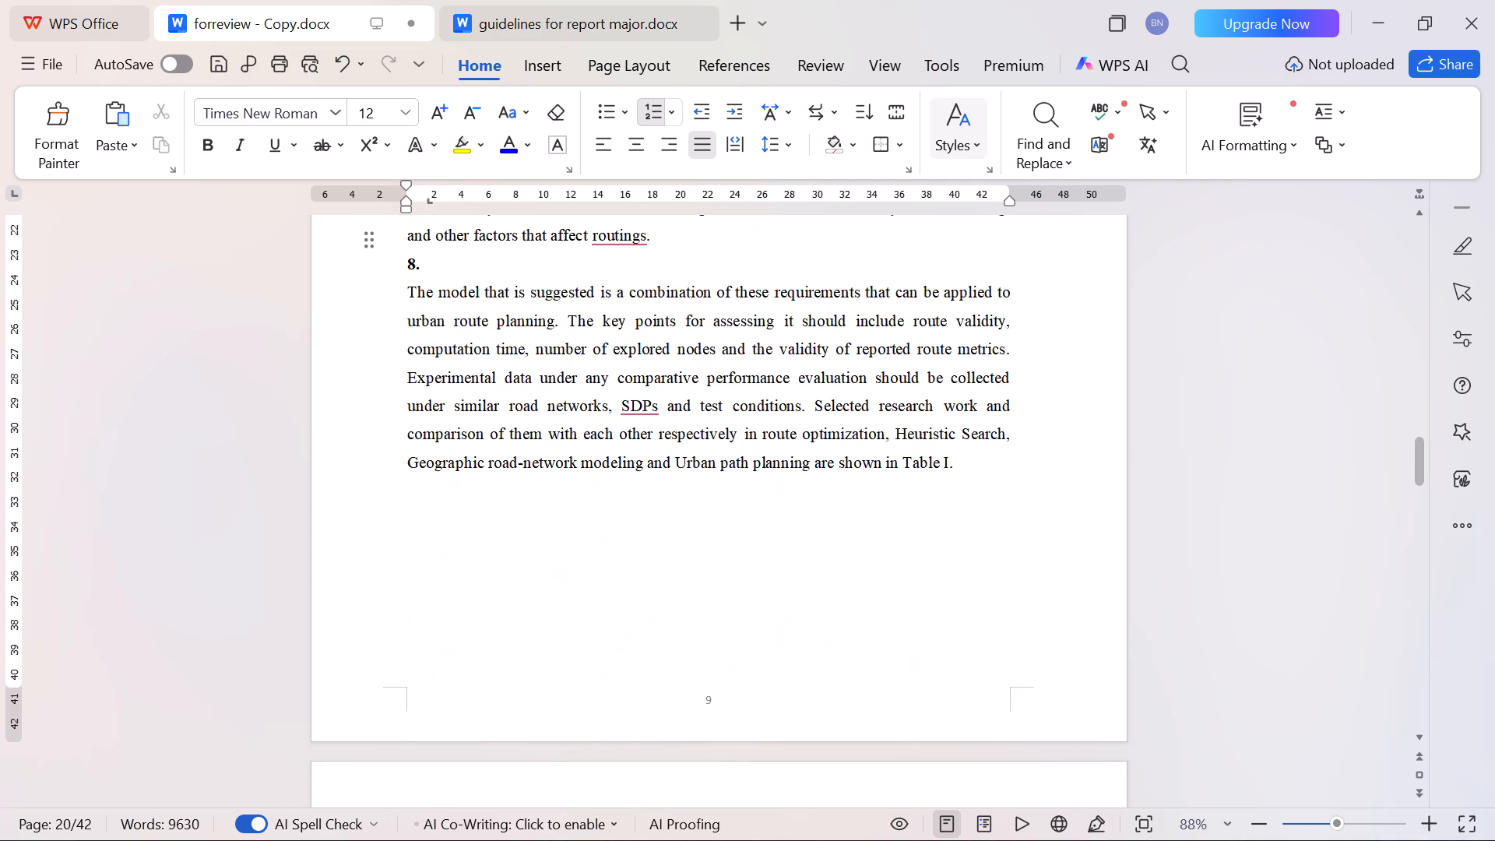
{"action": "key", "text": "Return"}
Remove the surplus blank lines before the TABLE I heading so it starts at the top of its page, and save the report.
{"action": "scroll", "coordinate": [719, 550], "scroll_direction": "down", "scroll_amount": 9}
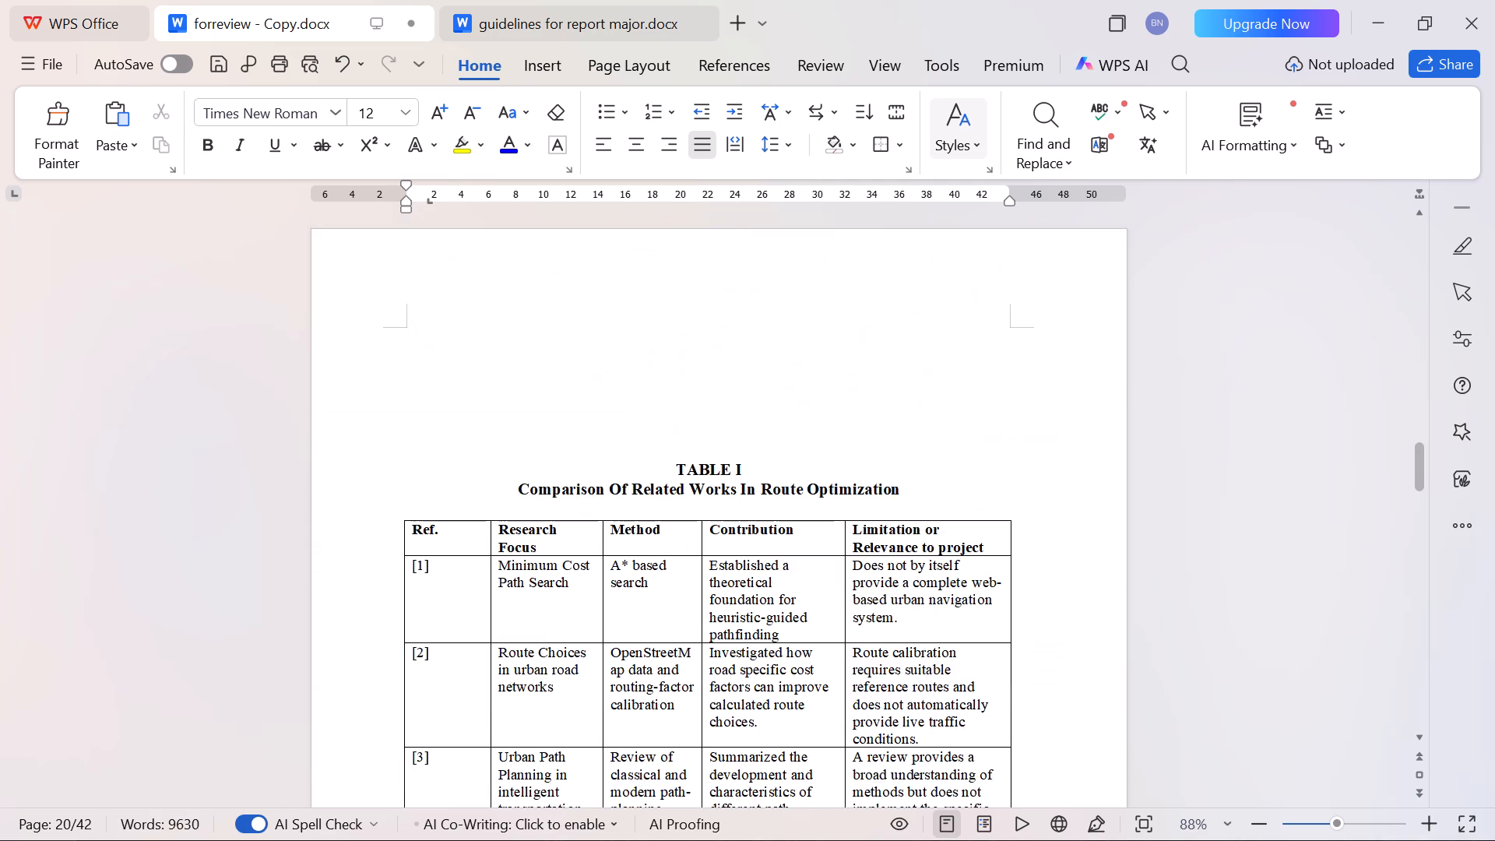
{"action": "scroll", "coordinate": [717, 555], "scroll_direction": "up", "scroll_amount": 5}
{"action": "left_click", "coordinate": [552, 385]}
{"action": "key", "text": "Delete"}
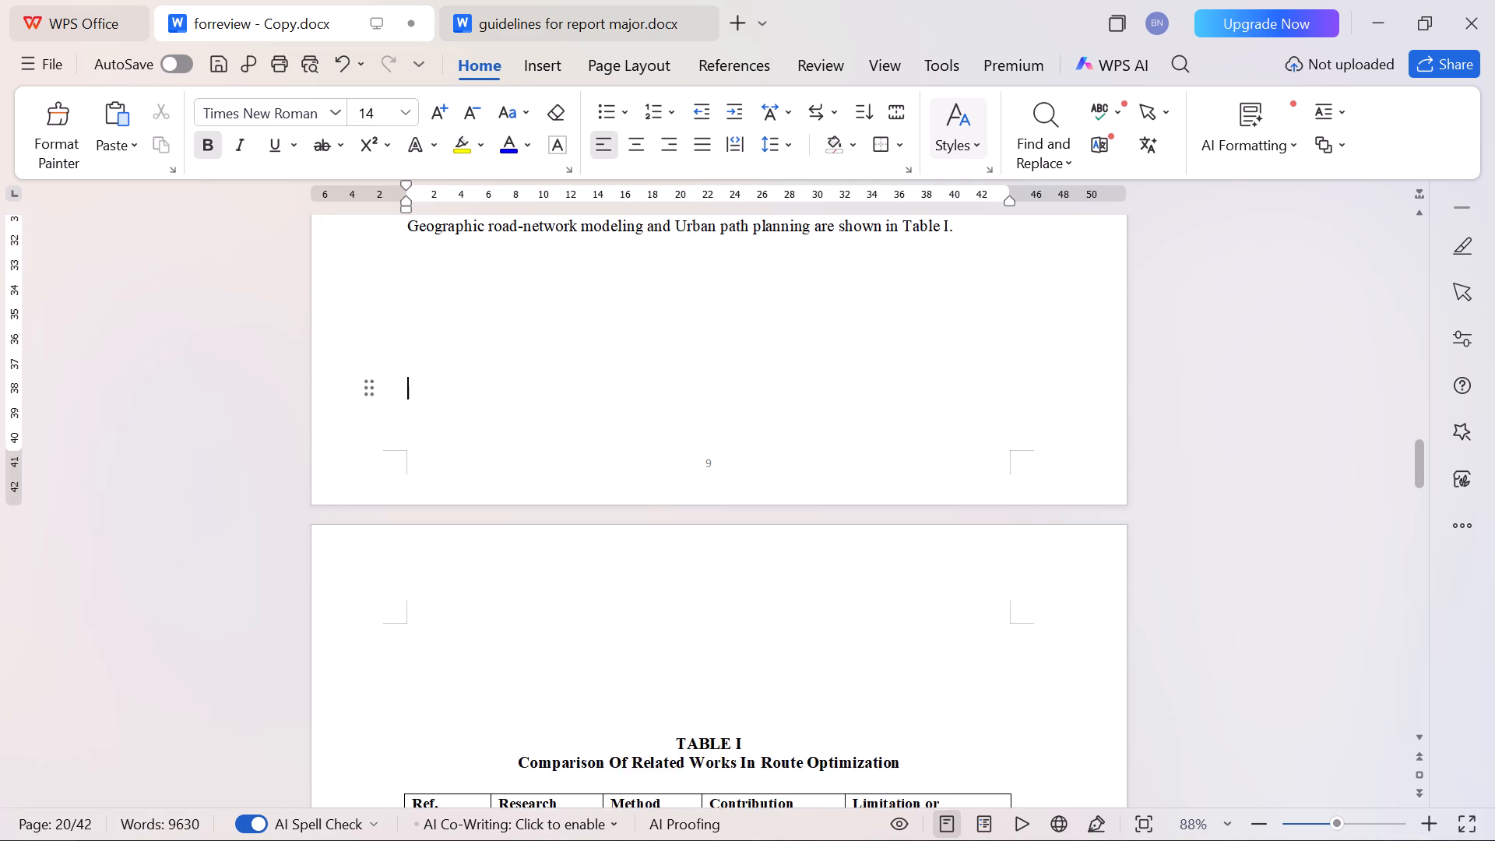
{"action": "key", "text": "Delete"}
{"action": "key", "text": "Delete"}
{"action": "key", "text": "Delete"}
{"action": "key", "text": "Delete"}
{"action": "key", "text": "Delete"}
{"action": "key", "text": "Delete"}
{"action": "key", "text": "Return"}
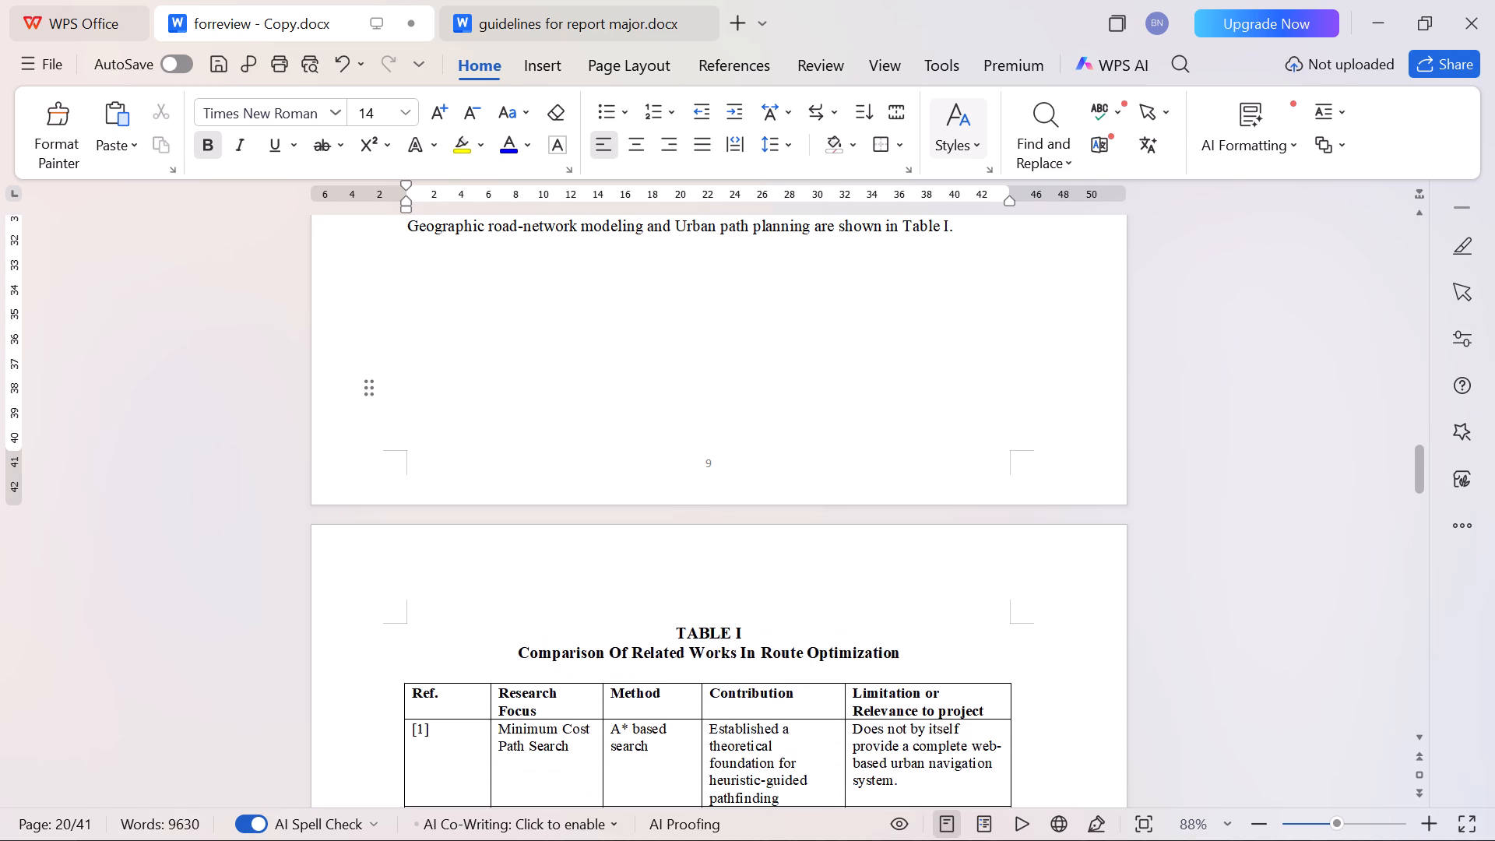
{"action": "key", "text": "ctrl+s"}
{"action": "key", "text": "alt+Tab"}
{"action": "key", "text": "alt+Tab"}
{"action": "key", "text": "alt+Tab"}
{"action": "key", "text": "alt+Tab"}
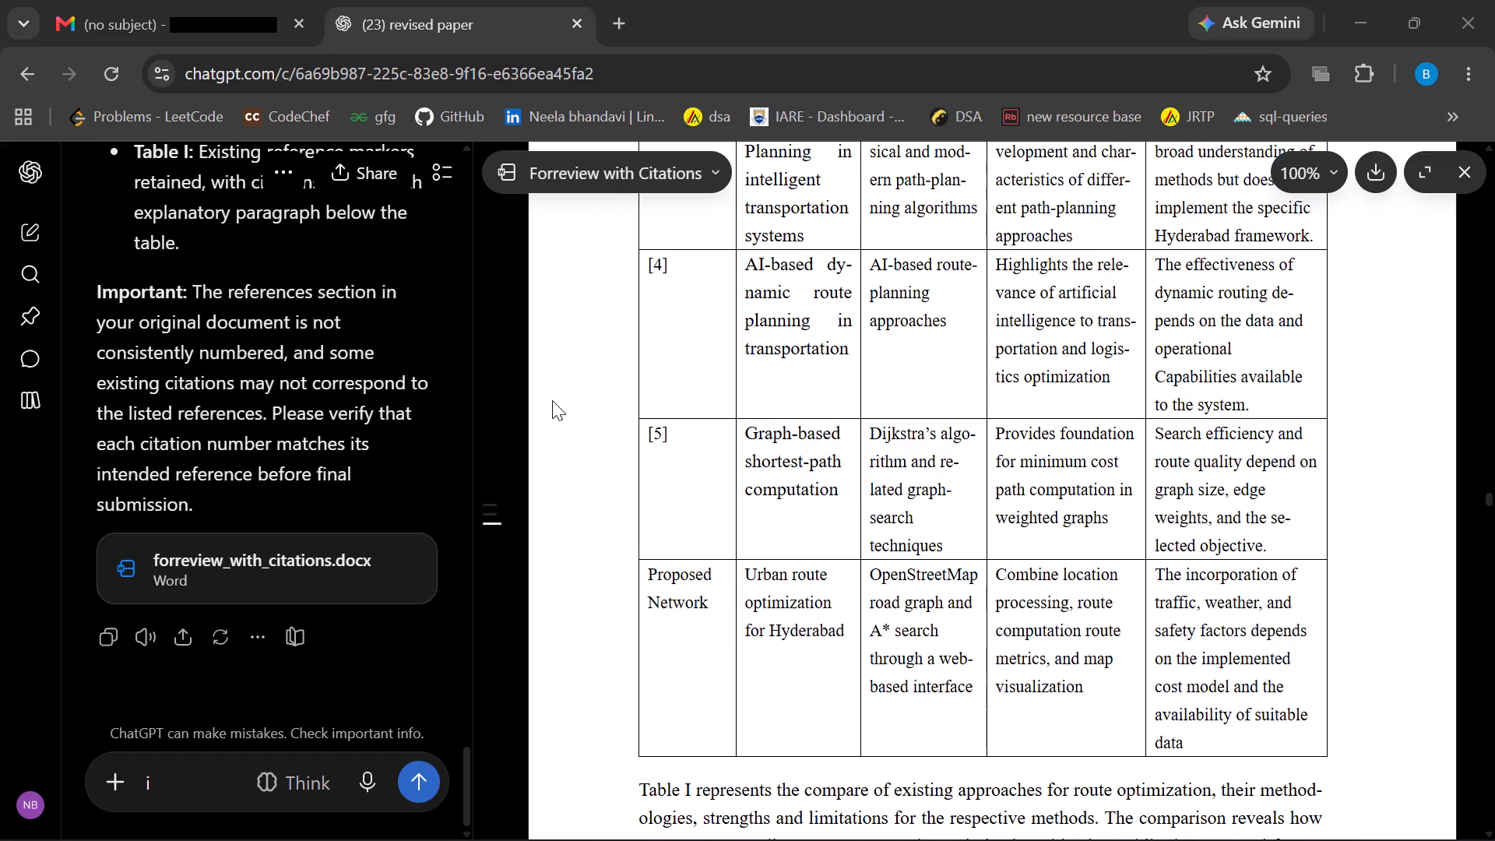
{"action": "left_click", "coordinate": [33, 170]}
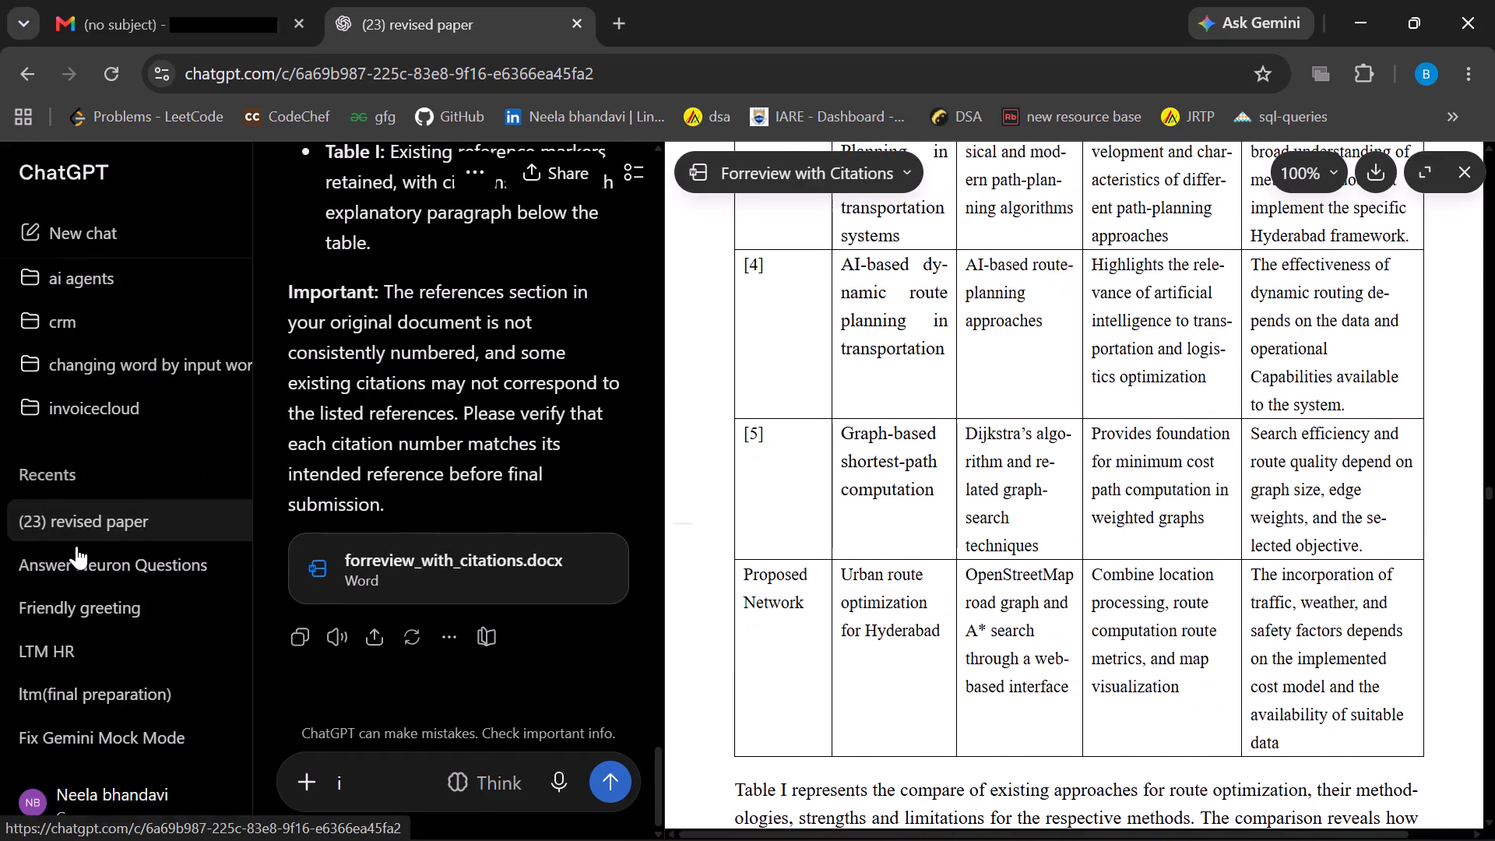
{"action": "scroll", "coordinate": [78, 545], "scroll_direction": "up", "scroll_amount": 7}
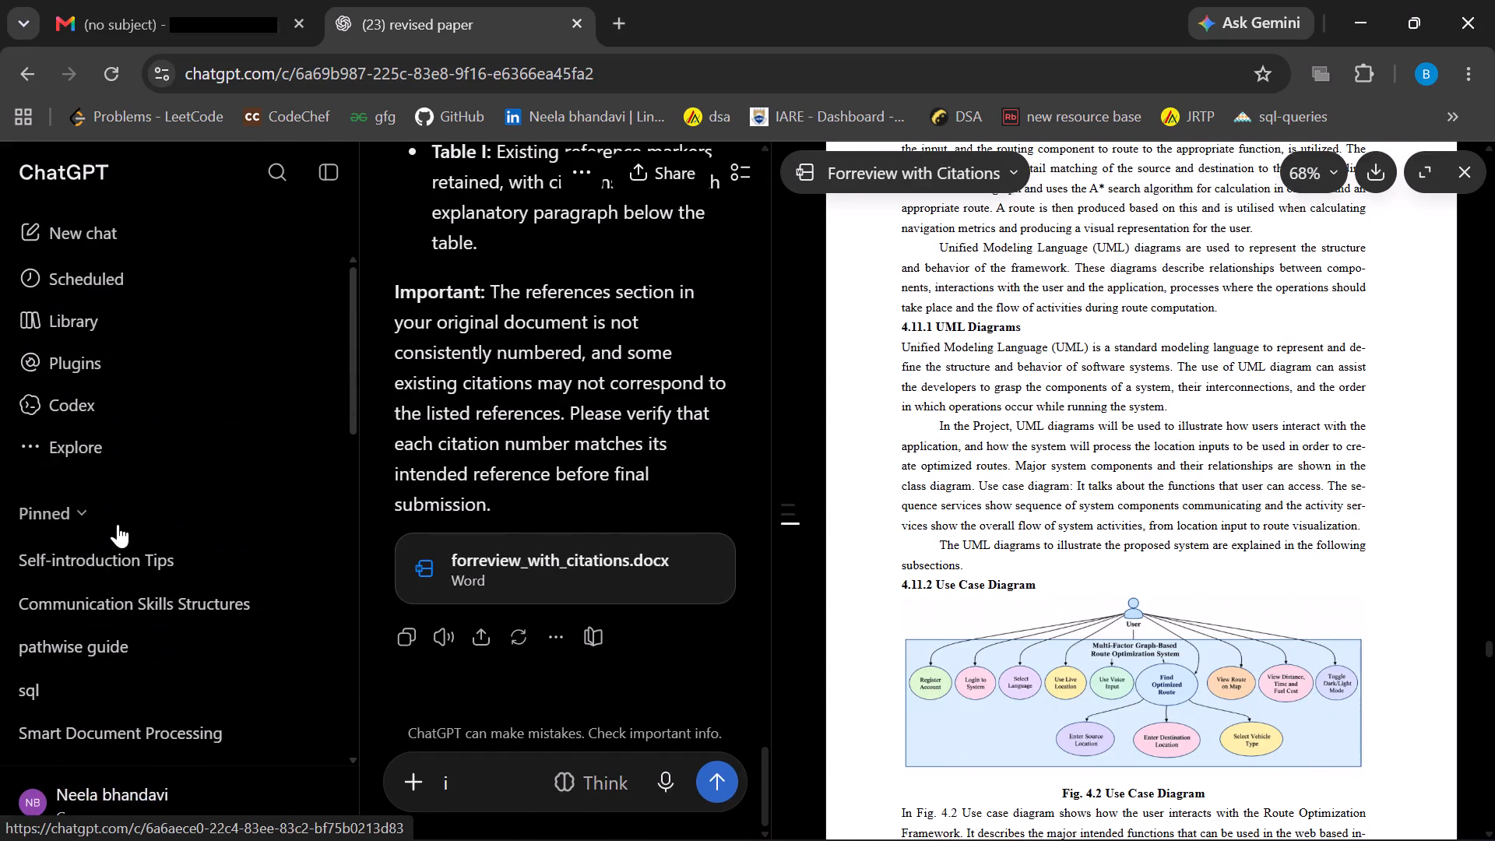
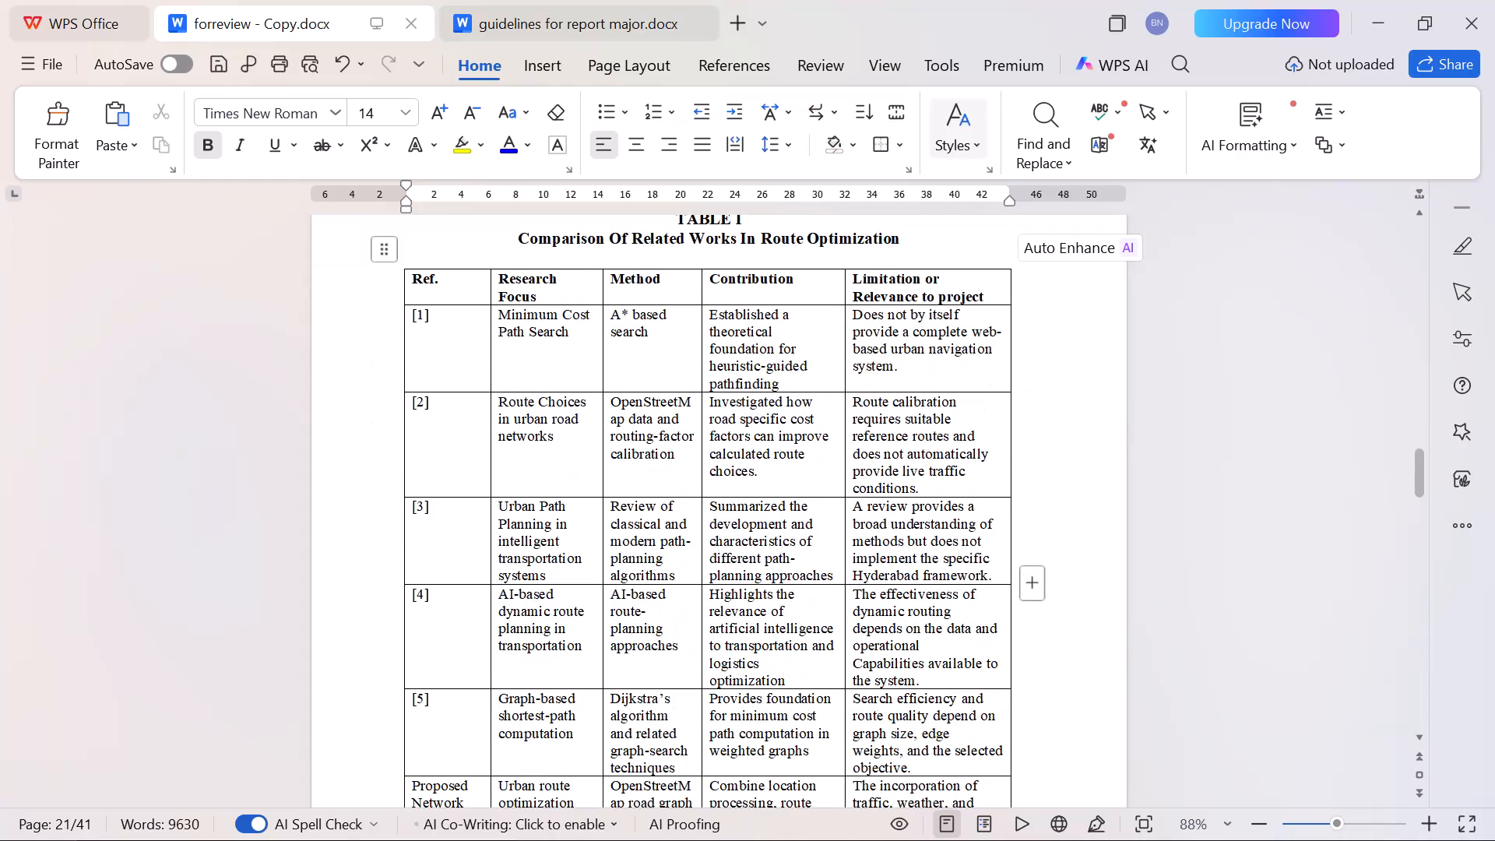
Check the text formatting across the TABLE I comparison cells, from the header row through the Proposed Network row.
{"action": "left_click_drag", "start_coordinate": [413, 280], "coordinate": [624, 442]}
{"action": "scroll", "coordinate": [581, 406], "scroll_direction": "down", "scroll_amount": 2}
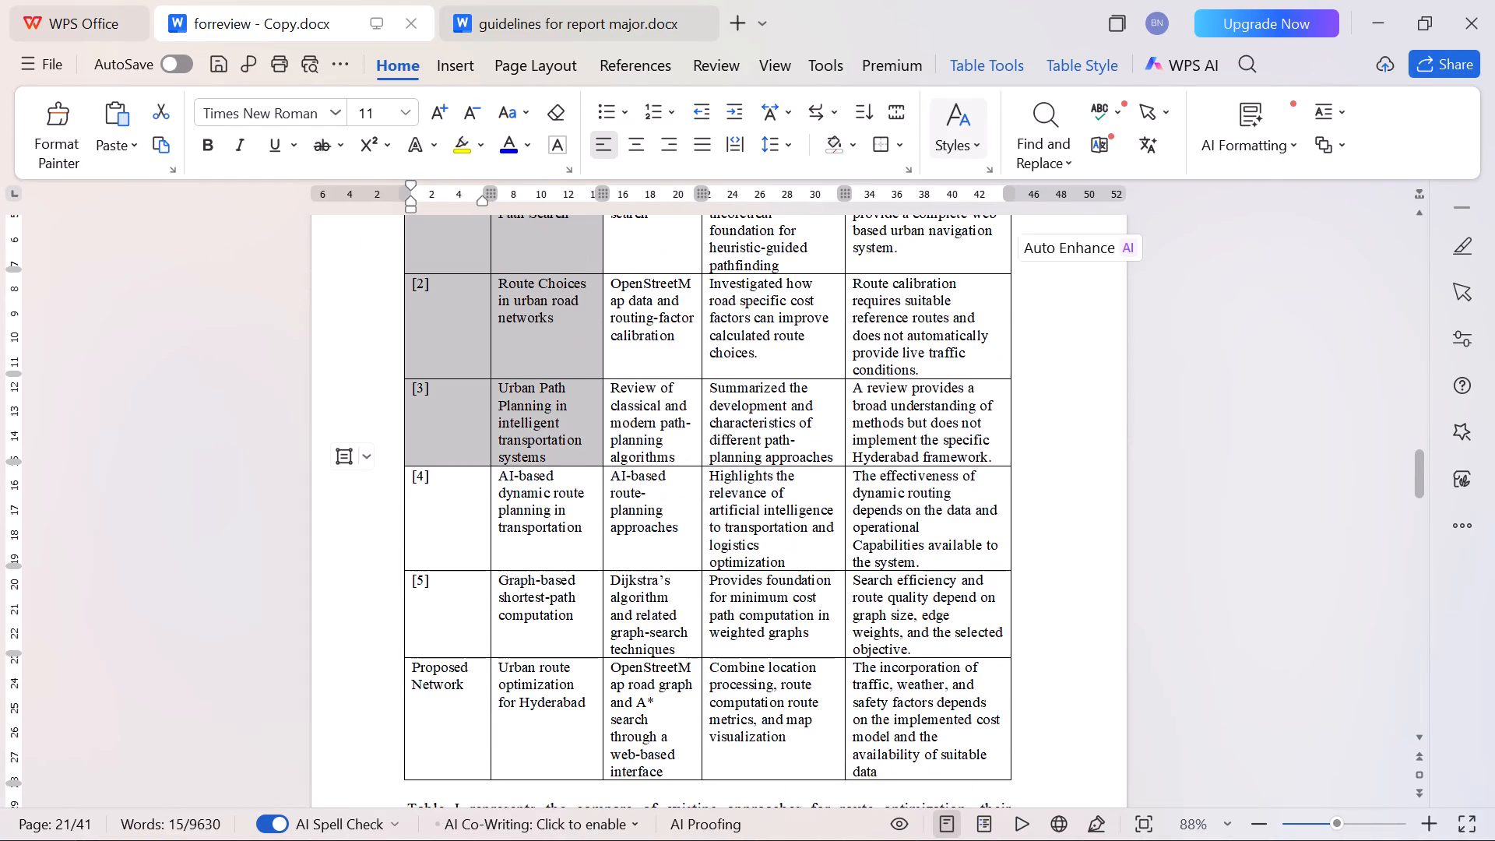
{"action": "left_click_drag", "start_coordinate": [624, 442], "coordinate": [911, 705]}
{"action": "left_click", "coordinate": [901, 452]}
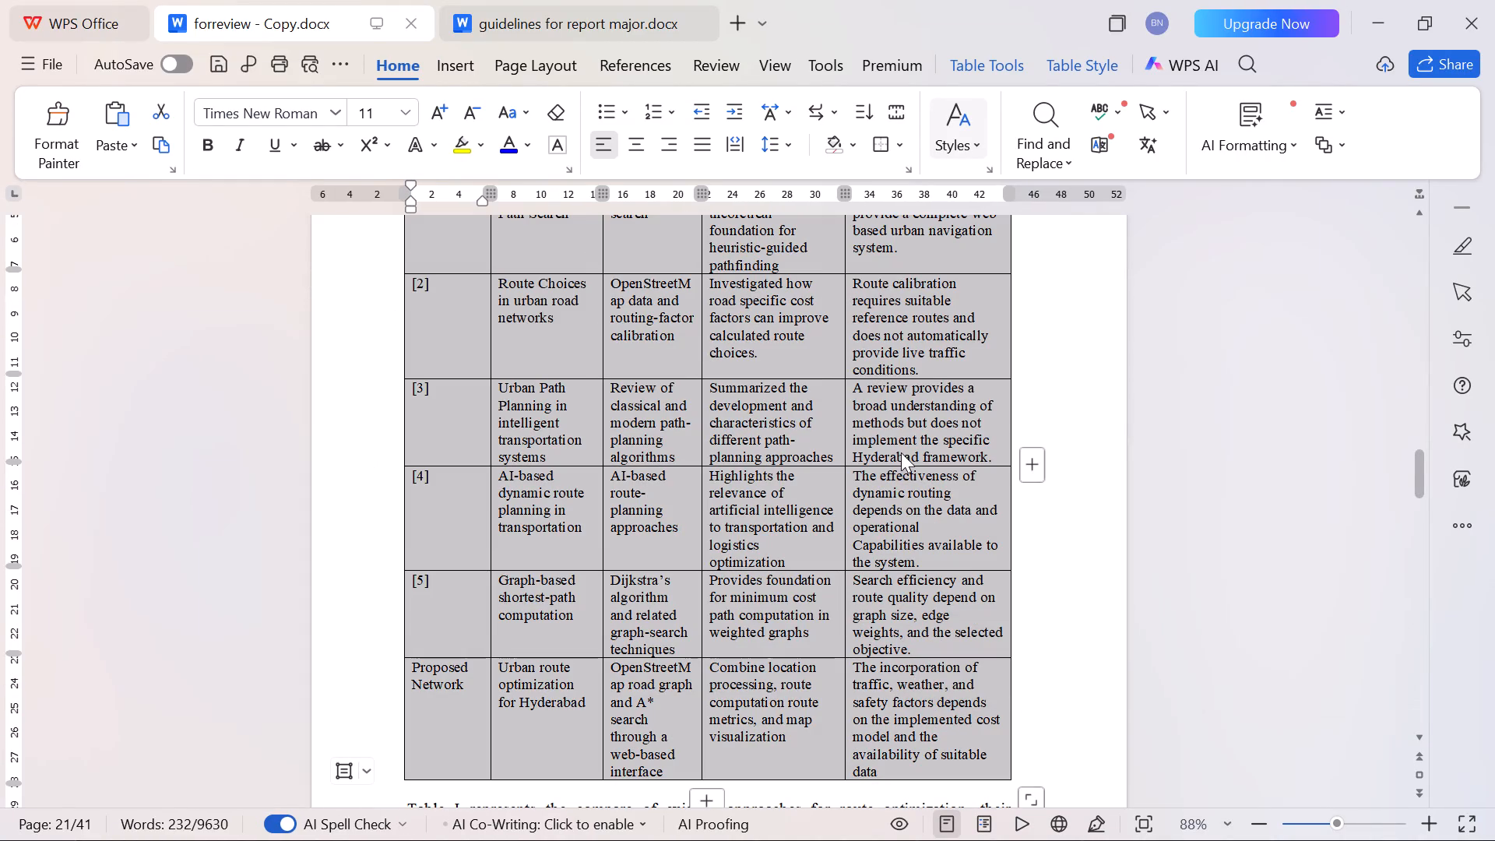
{"action": "scroll", "coordinate": [901, 453], "scroll_direction": "down", "scroll_amount": 4}
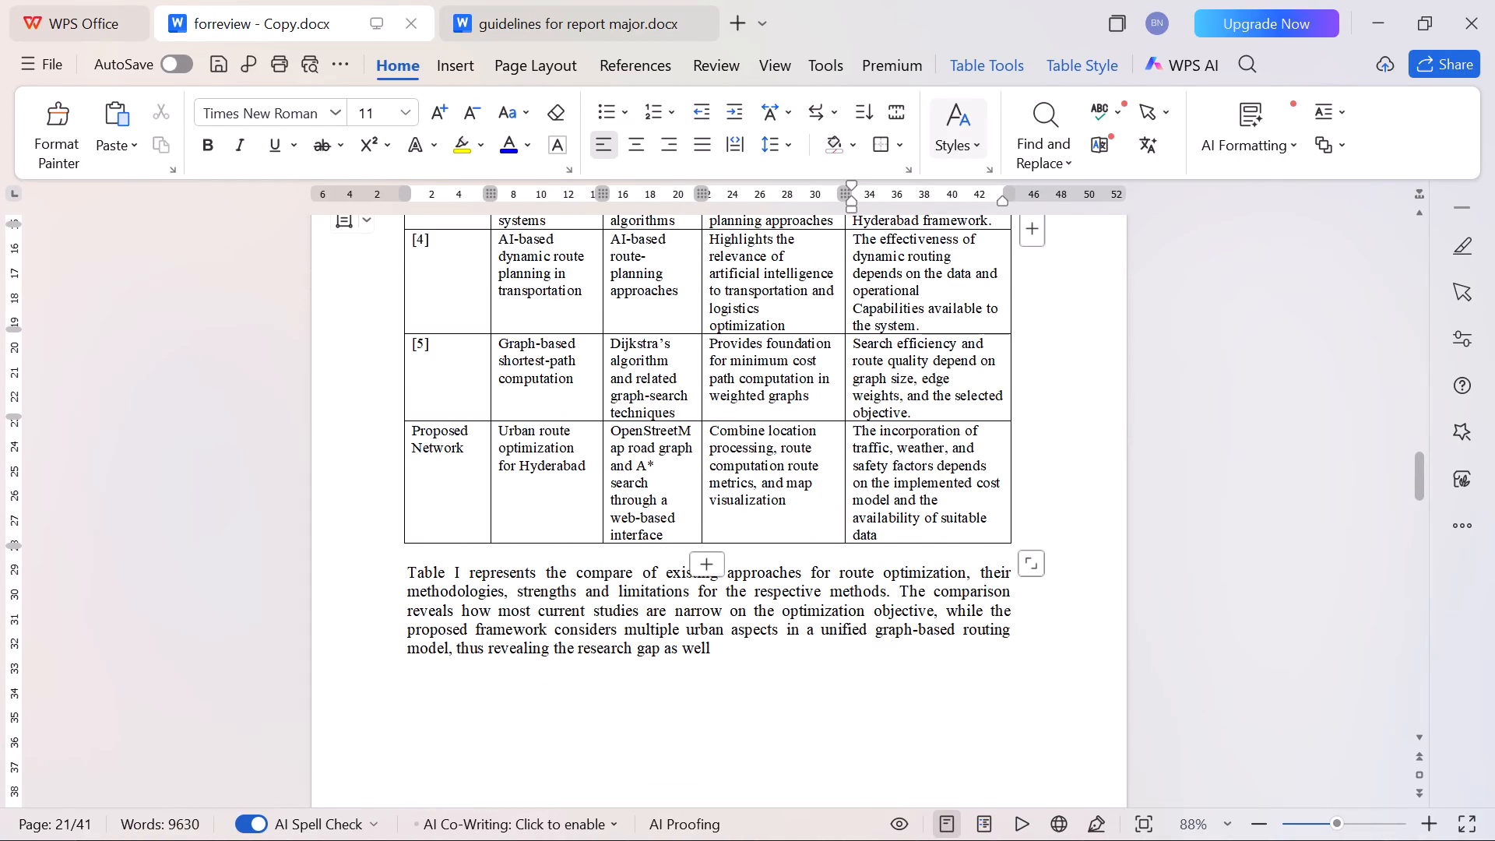
Review the layout from the paragraph below TABLE I through Chapter 4's numbered module list to section 4.2 Methodology Diagram.
{"action": "scroll", "coordinate": [901, 453], "scroll_direction": "down", "scroll_amount": 12}
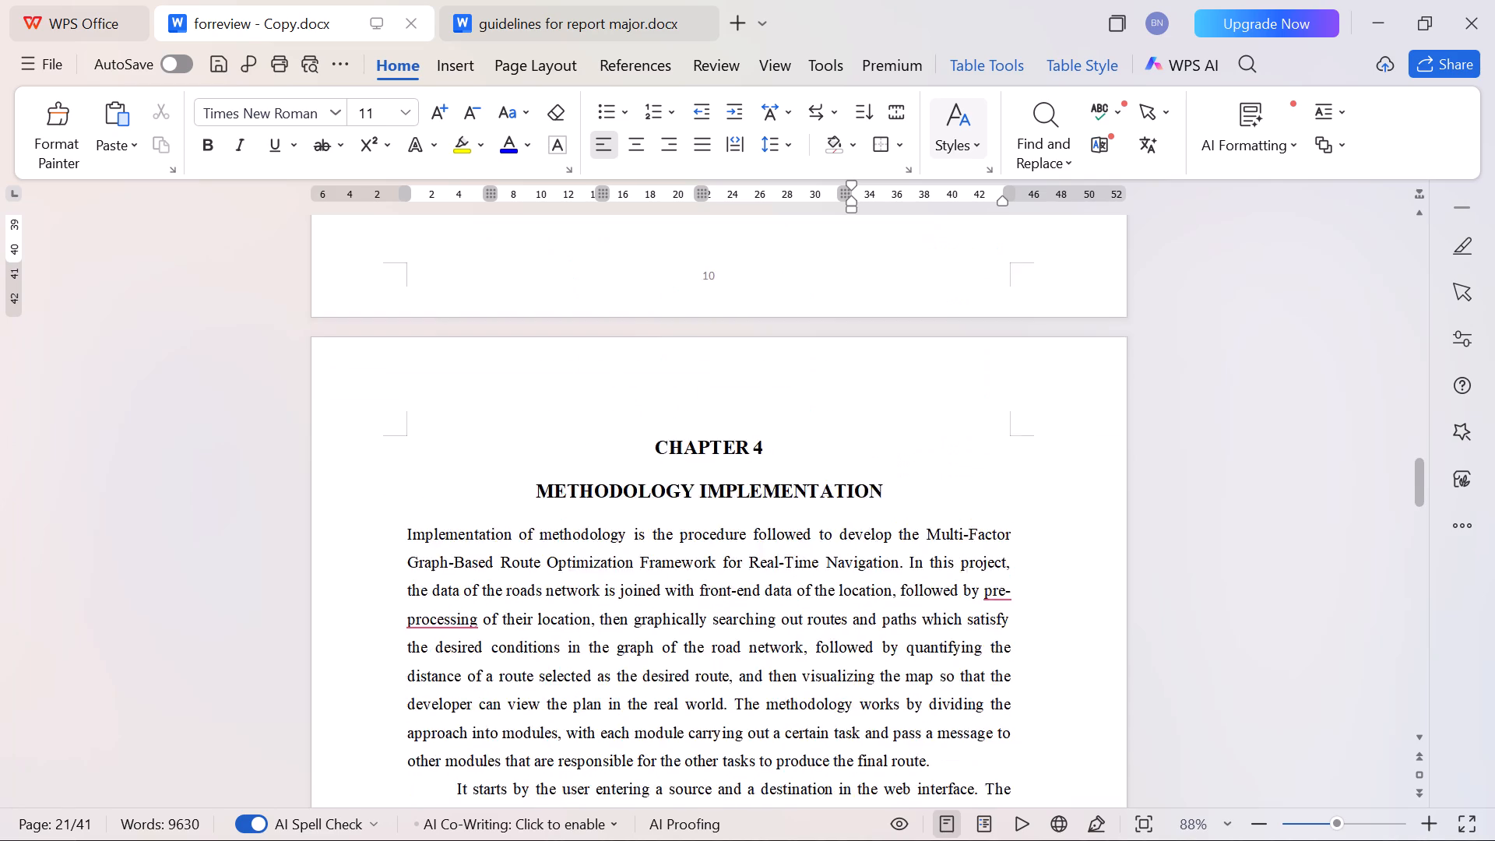
{"action": "scroll", "coordinate": [901, 453], "scroll_direction": "down", "scroll_amount": 11}
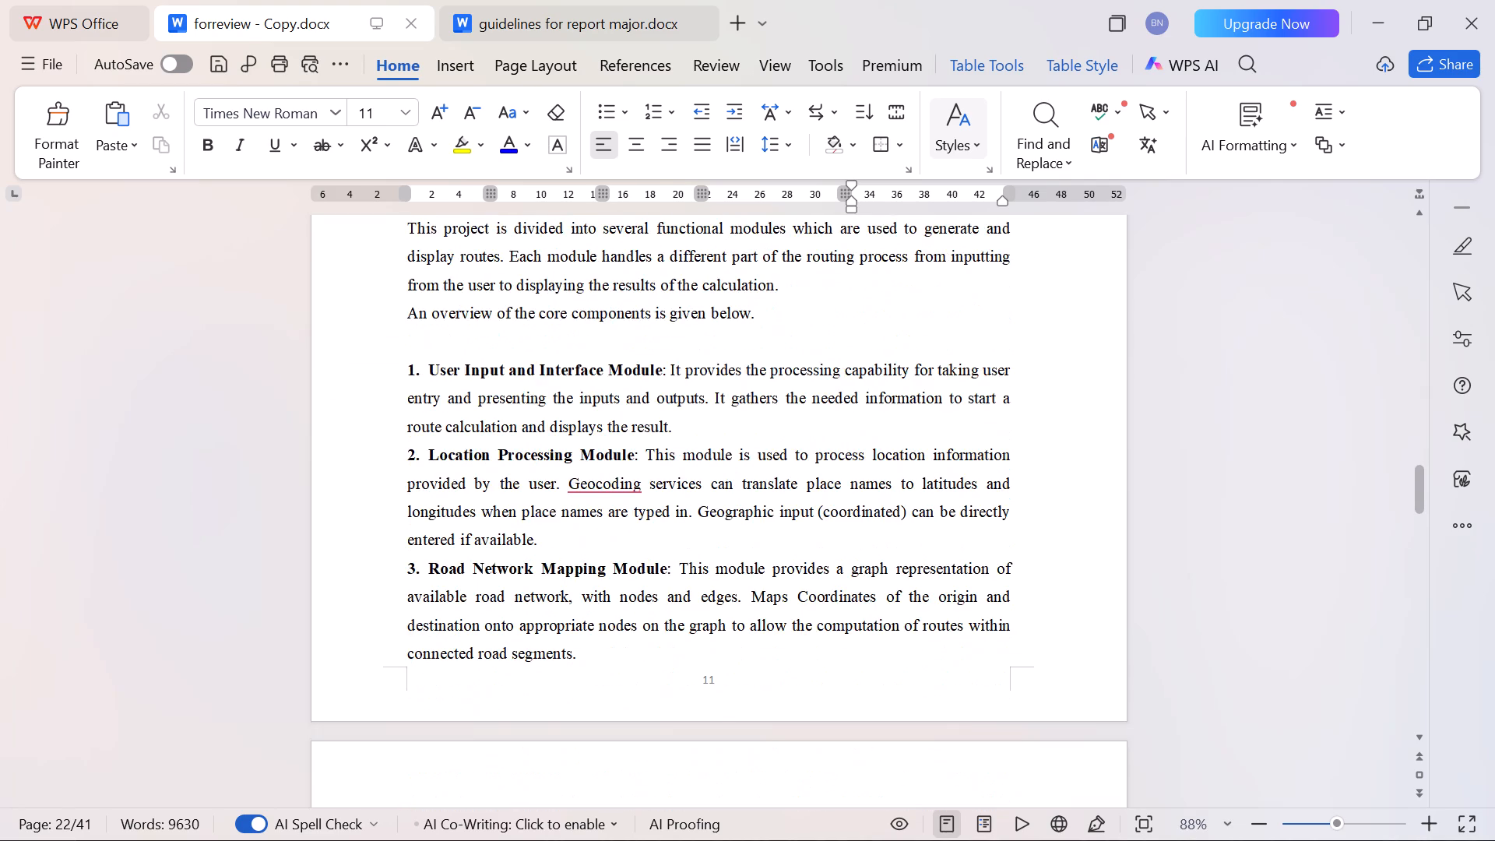
{"action": "scroll", "coordinate": [901, 453], "scroll_direction": "down", "scroll_amount": 3}
{"action": "left_click", "coordinate": [866, 428]}
{"action": "scroll", "coordinate": [866, 428], "scroll_direction": "down", "scroll_amount": 2}
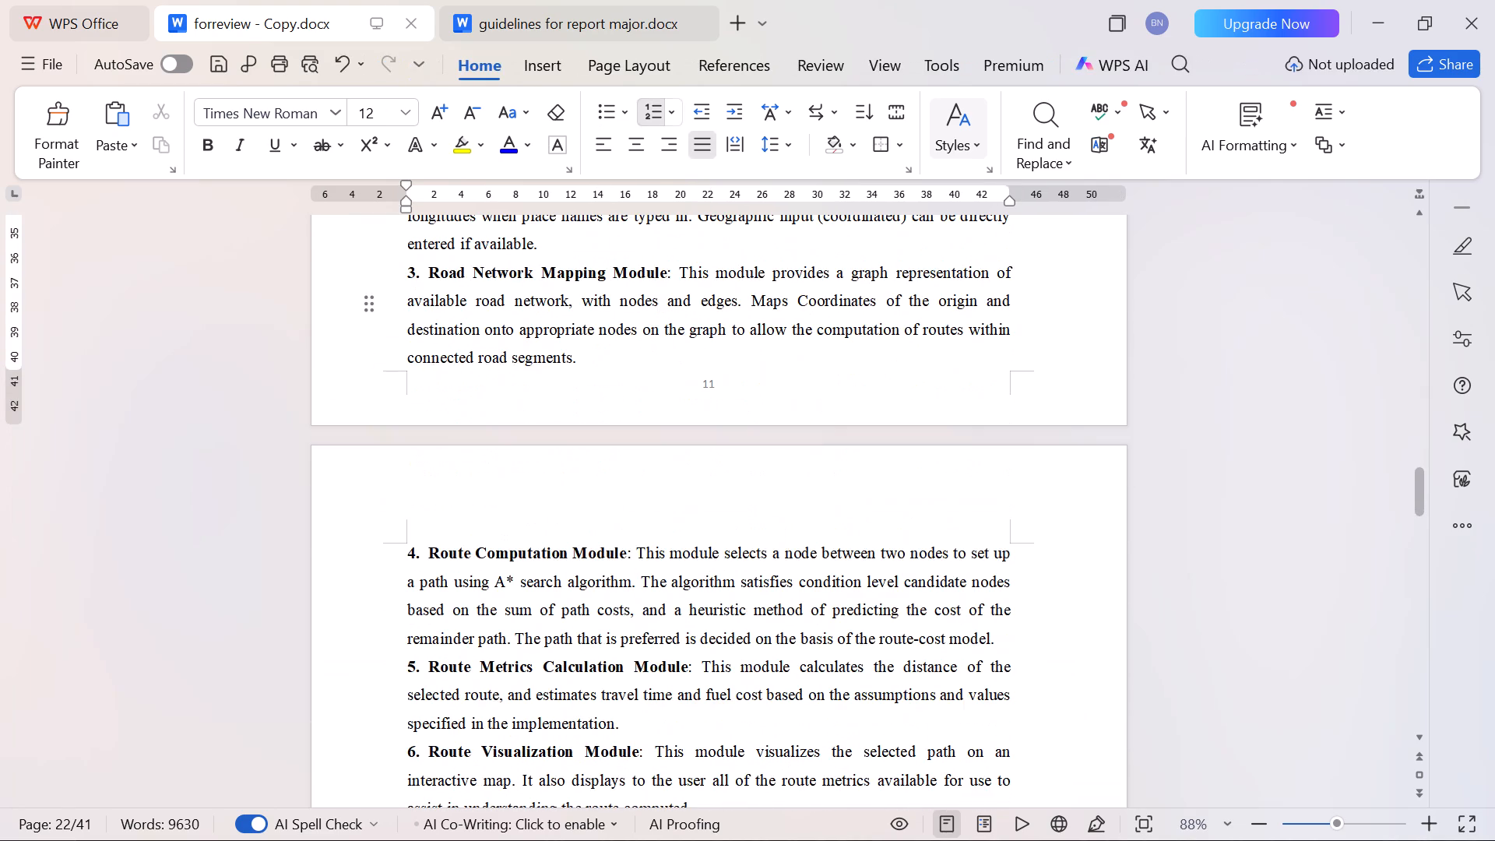
{"action": "scroll", "coordinate": [866, 428], "scroll_direction": "down", "scroll_amount": 7}
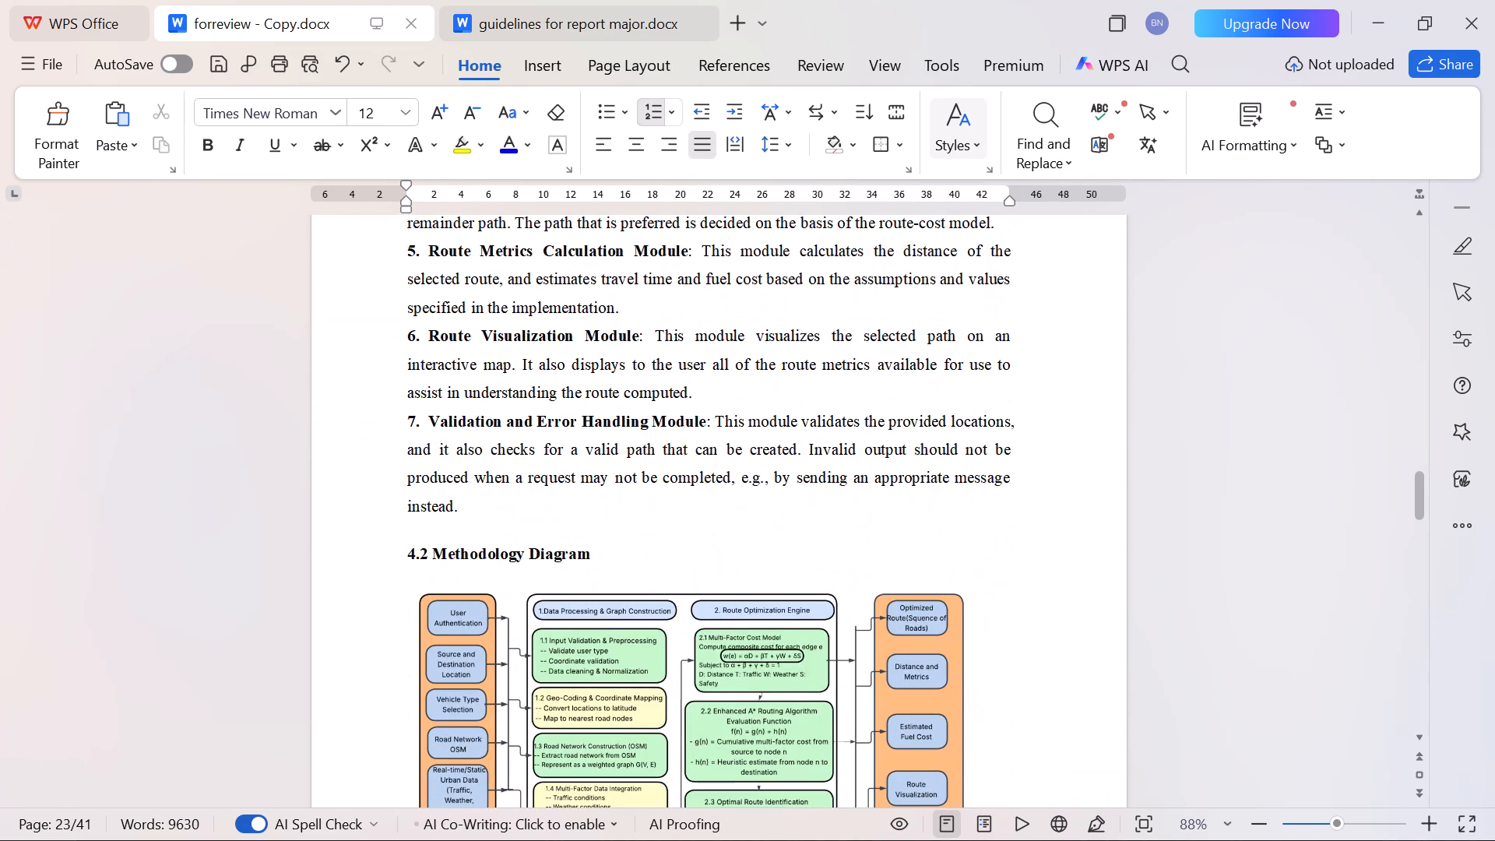
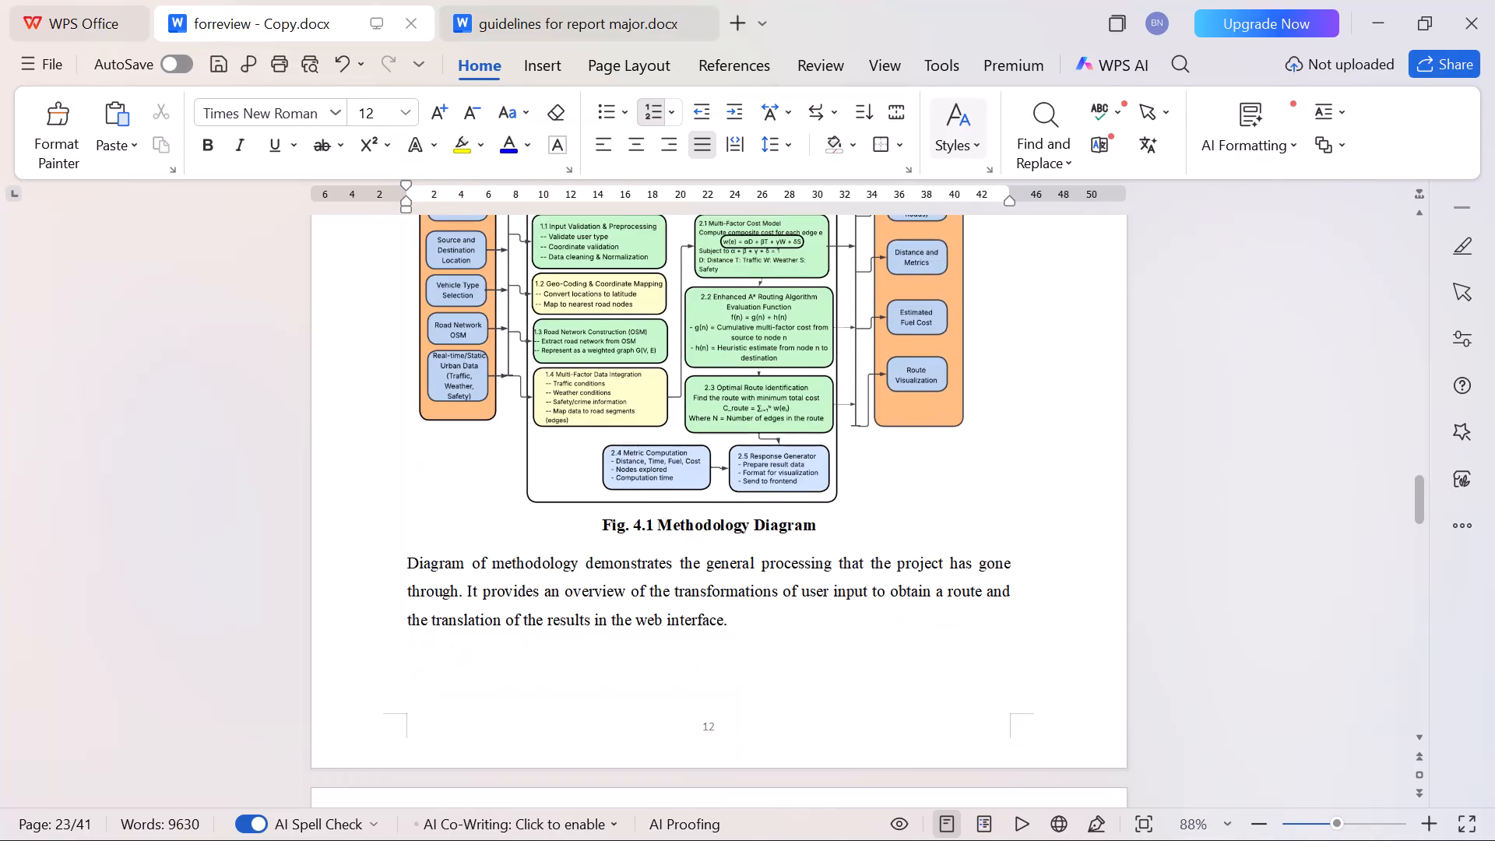
Review the report layout from the text below Fig. 4.1 through sections 4.3 and 4.4 to the first two equations in section 4.5.
{"action": "scroll", "coordinate": [649, 516], "scroll_direction": "down", "scroll_amount": 4}
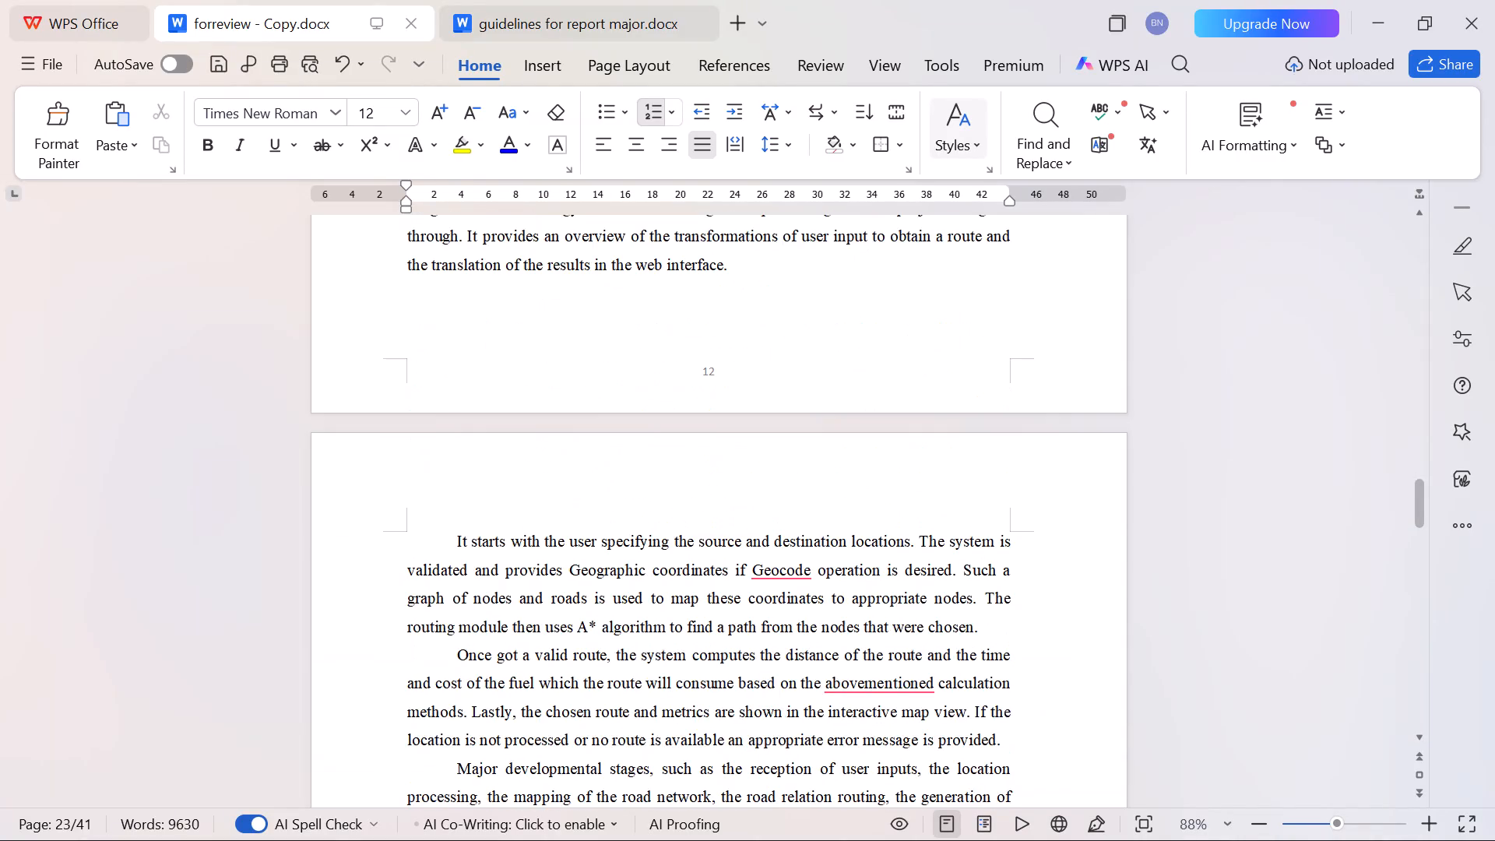
{"action": "scroll", "coordinate": [649, 516], "scroll_direction": "down", "scroll_amount": 16}
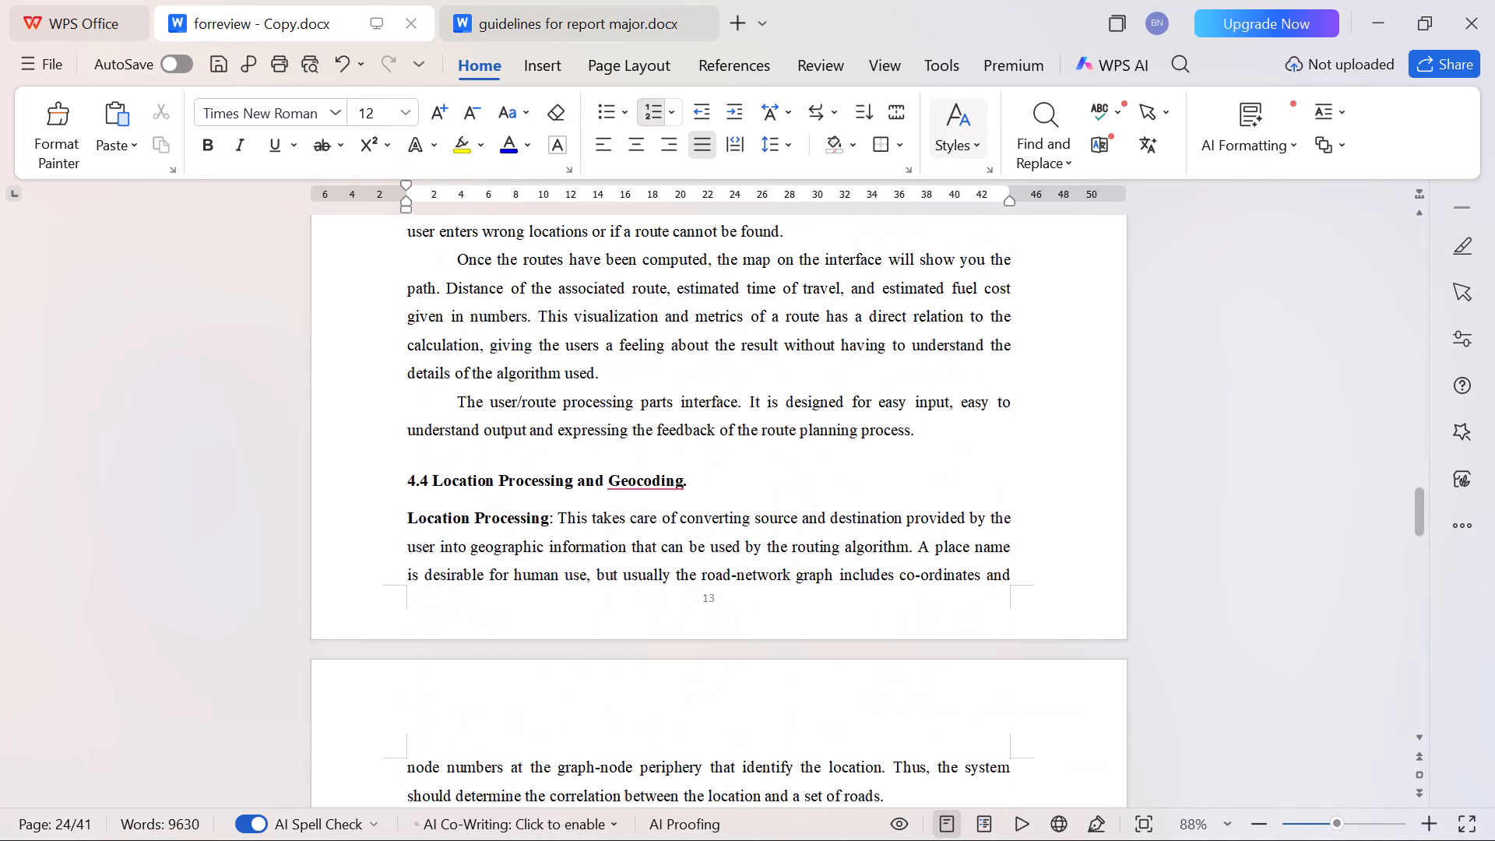
{"action": "scroll", "coordinate": [649, 516], "scroll_direction": "down", "scroll_amount": 9}
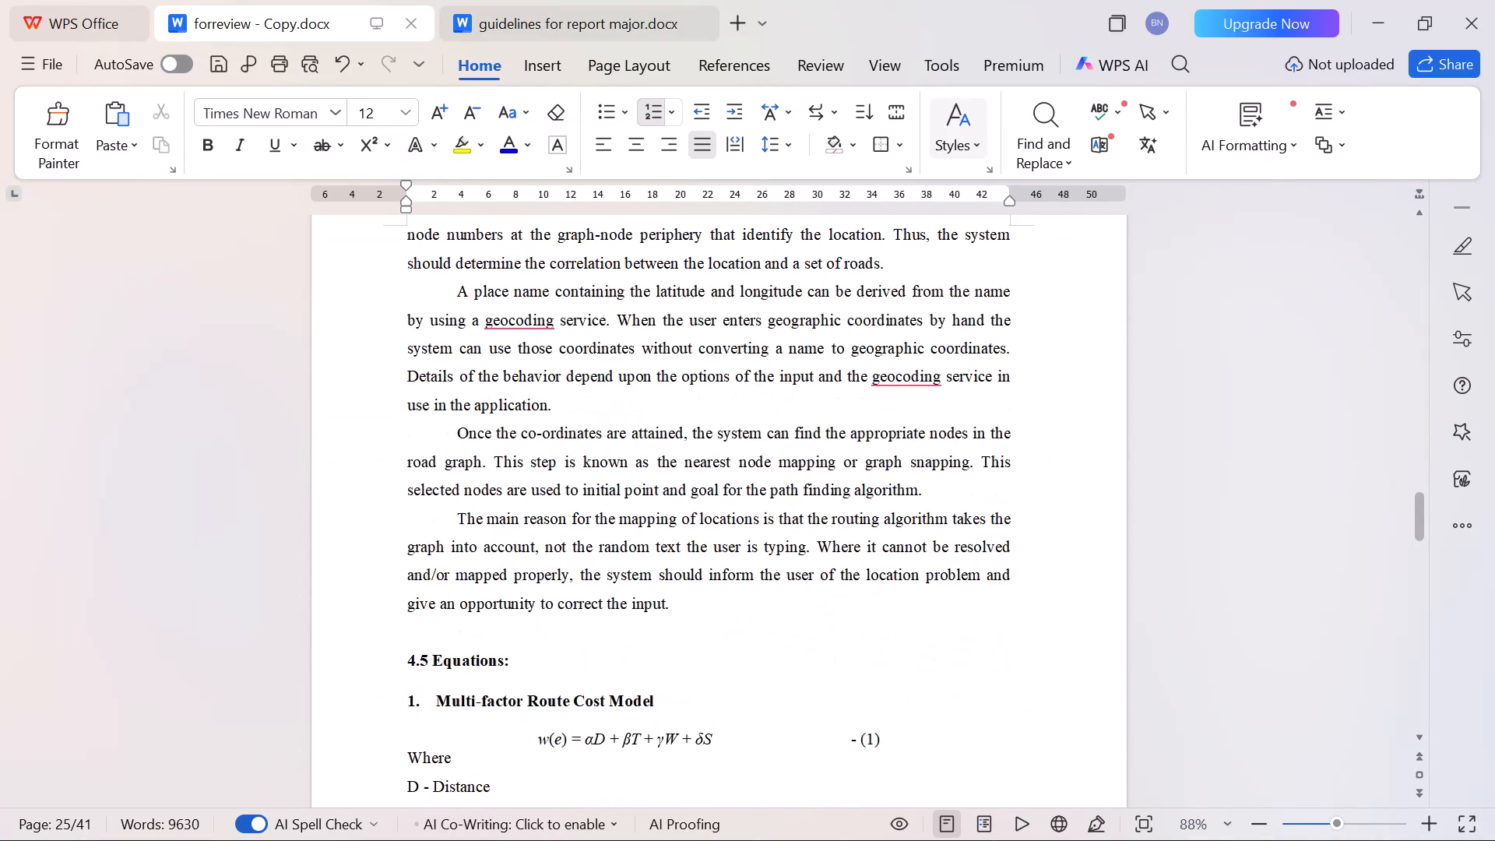
{"action": "scroll", "coordinate": [649, 516], "scroll_direction": "down", "scroll_amount": 10}
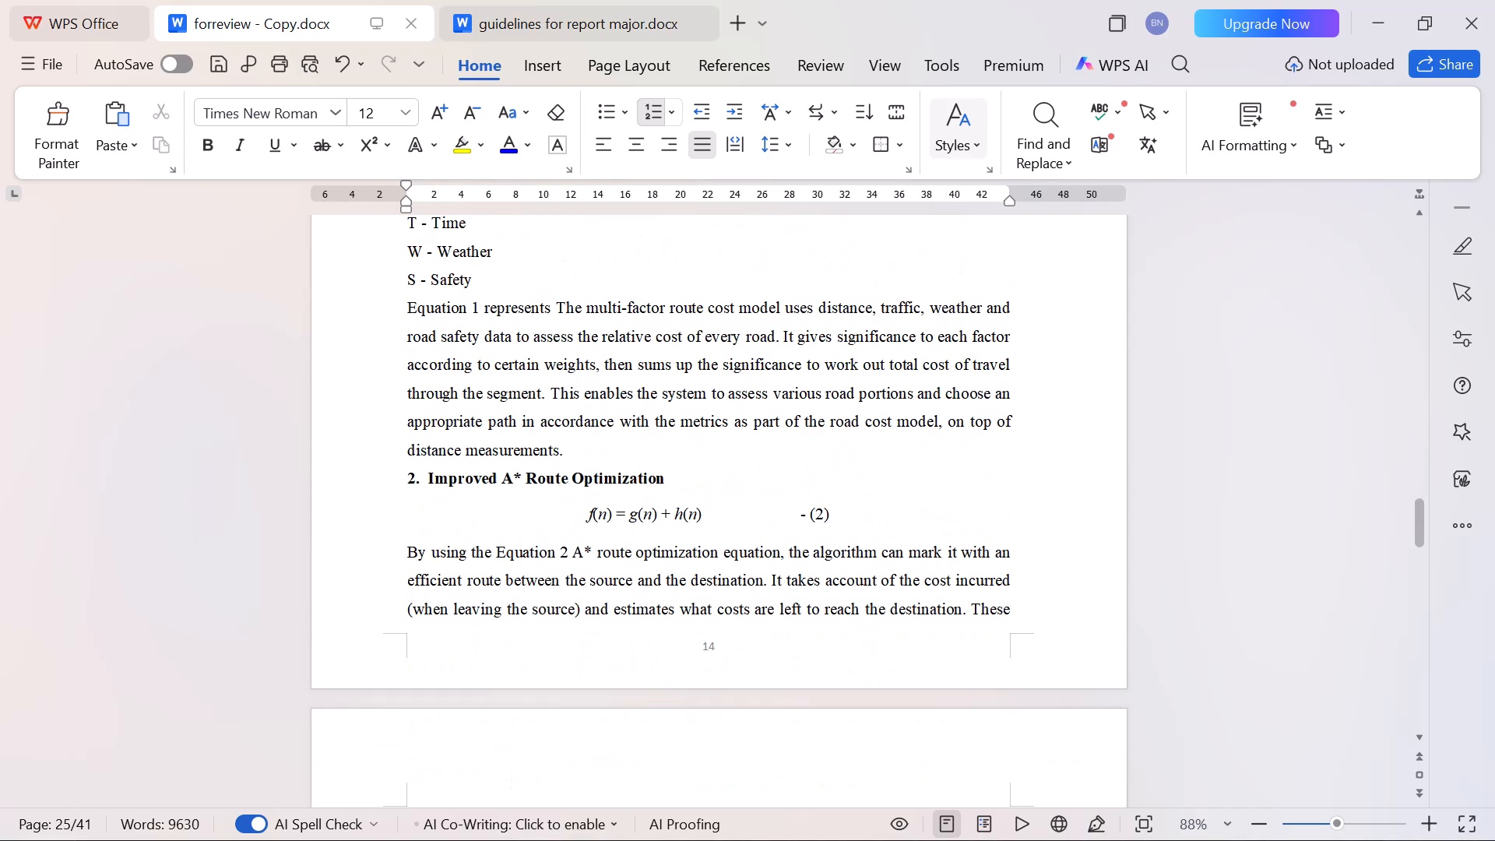
Switch to the report guidelines document and look over its sample table of contents and the page after it.
{"action": "left_click", "coordinate": [565, 39]}
{"action": "scroll", "coordinate": [737, 629], "scroll_direction": "down", "scroll_amount": 2}
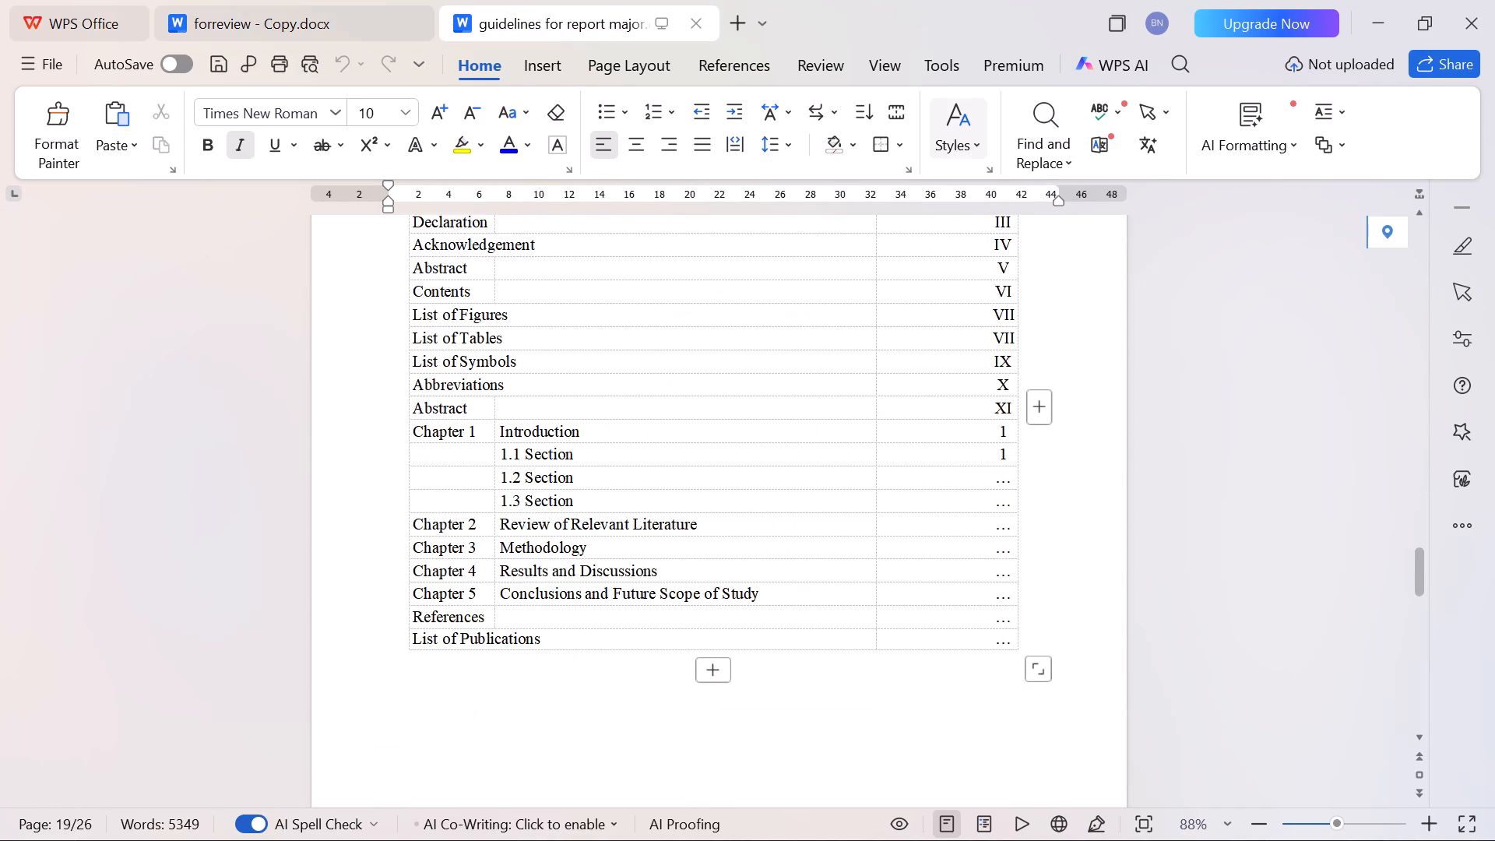
{"action": "scroll", "coordinate": [737, 629], "scroll_direction": "down", "scroll_amount": 20}
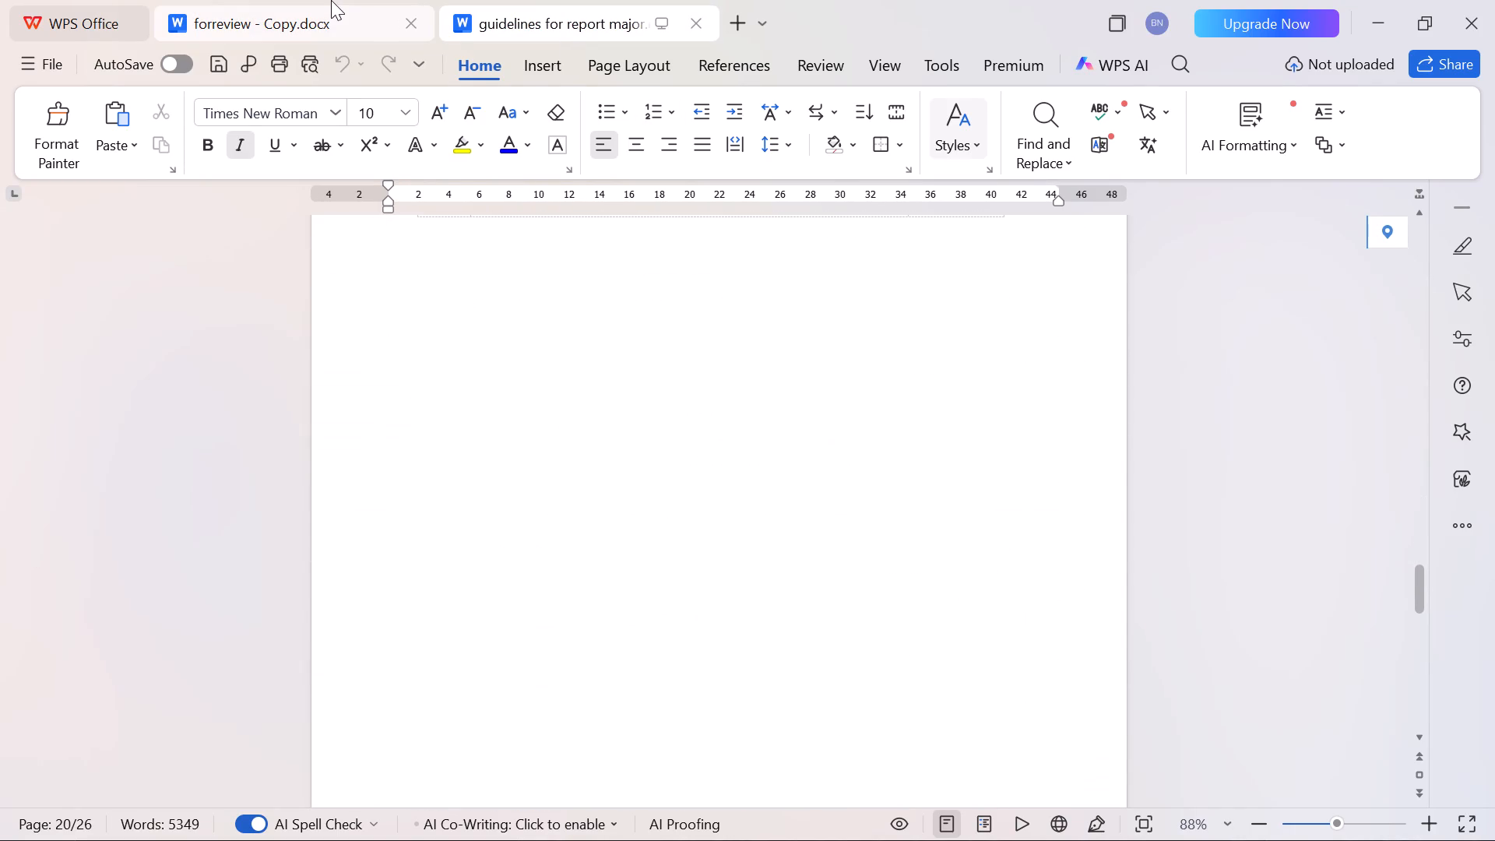
Return to the report copy and review equations 3 to 5 and the following sections through 4.8 on route checking and error control.
{"action": "left_click", "coordinate": [330, 0]}
{"action": "scroll", "coordinate": [785, 718], "scroll_direction": "down", "scroll_amount": 10}
{"action": "scroll", "coordinate": [785, 716], "scroll_direction": "up", "scroll_amount": 4}
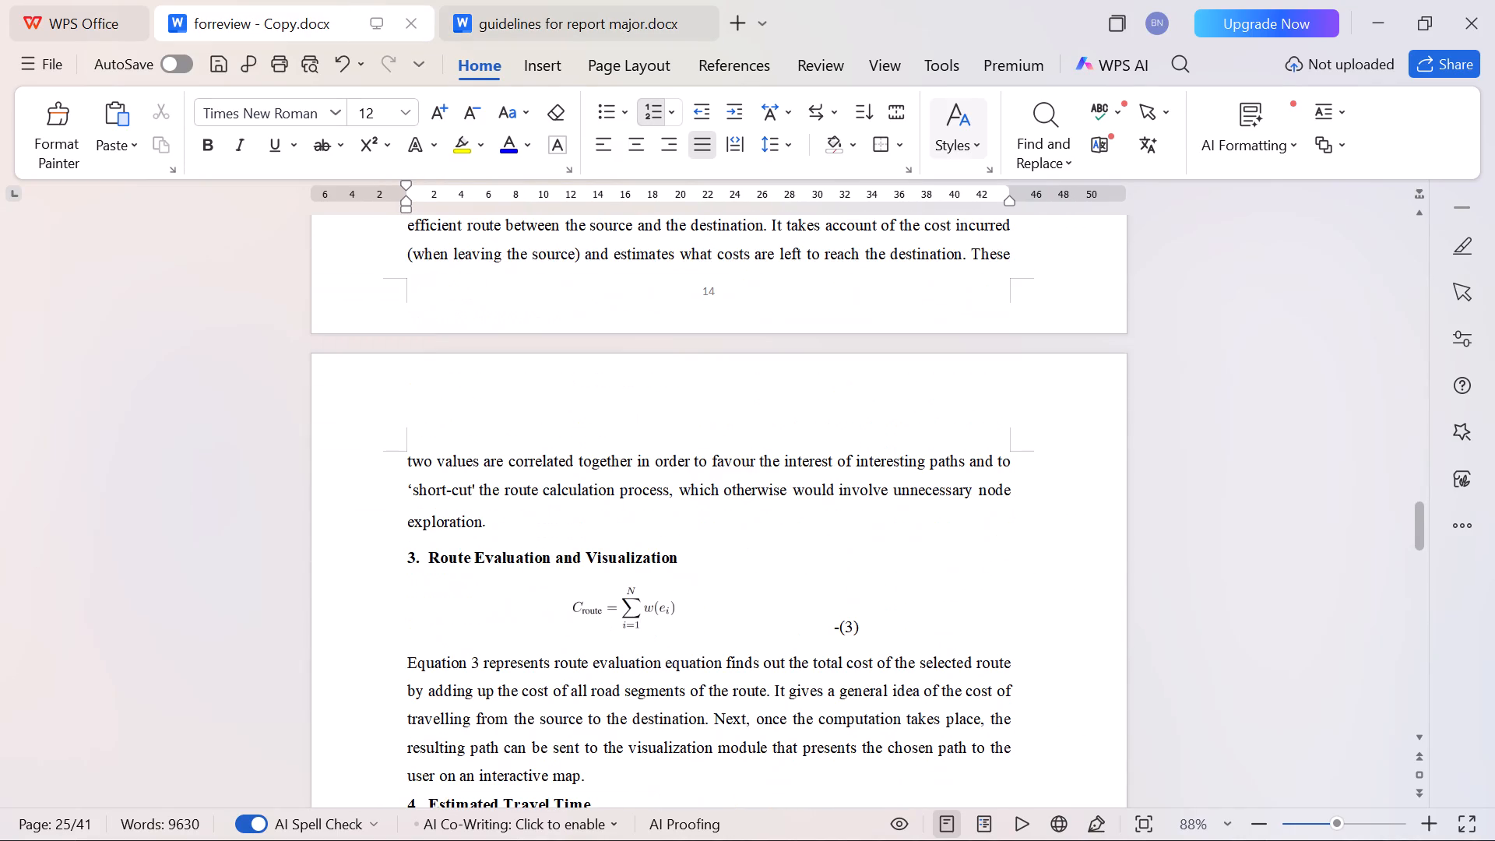
{"action": "scroll", "coordinate": [785, 716], "scroll_direction": "down", "scroll_amount": 5}
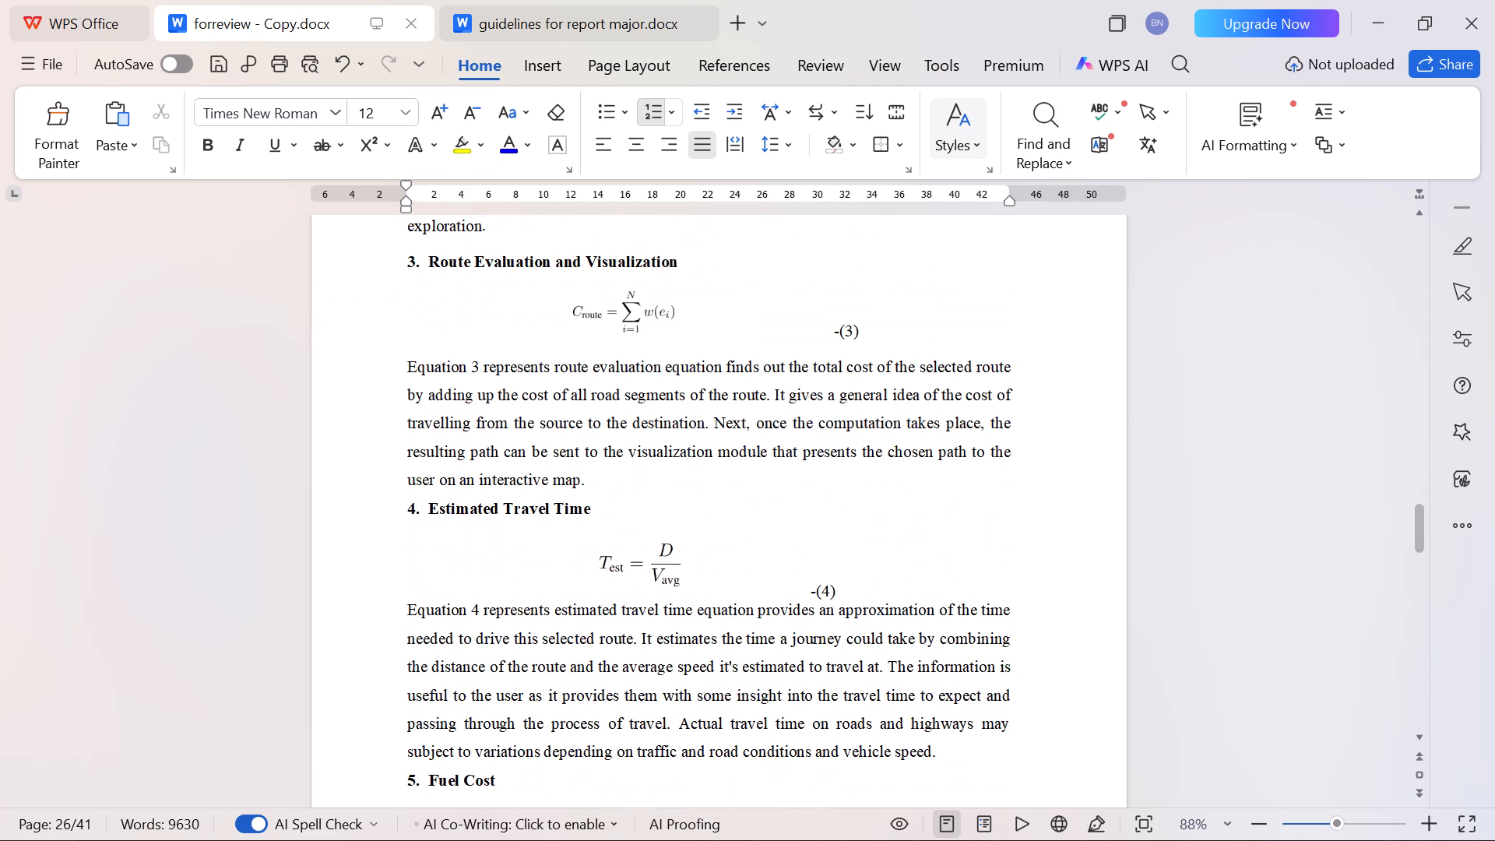
{"action": "scroll", "coordinate": [785, 716], "scroll_direction": "down", "scroll_amount": 5}
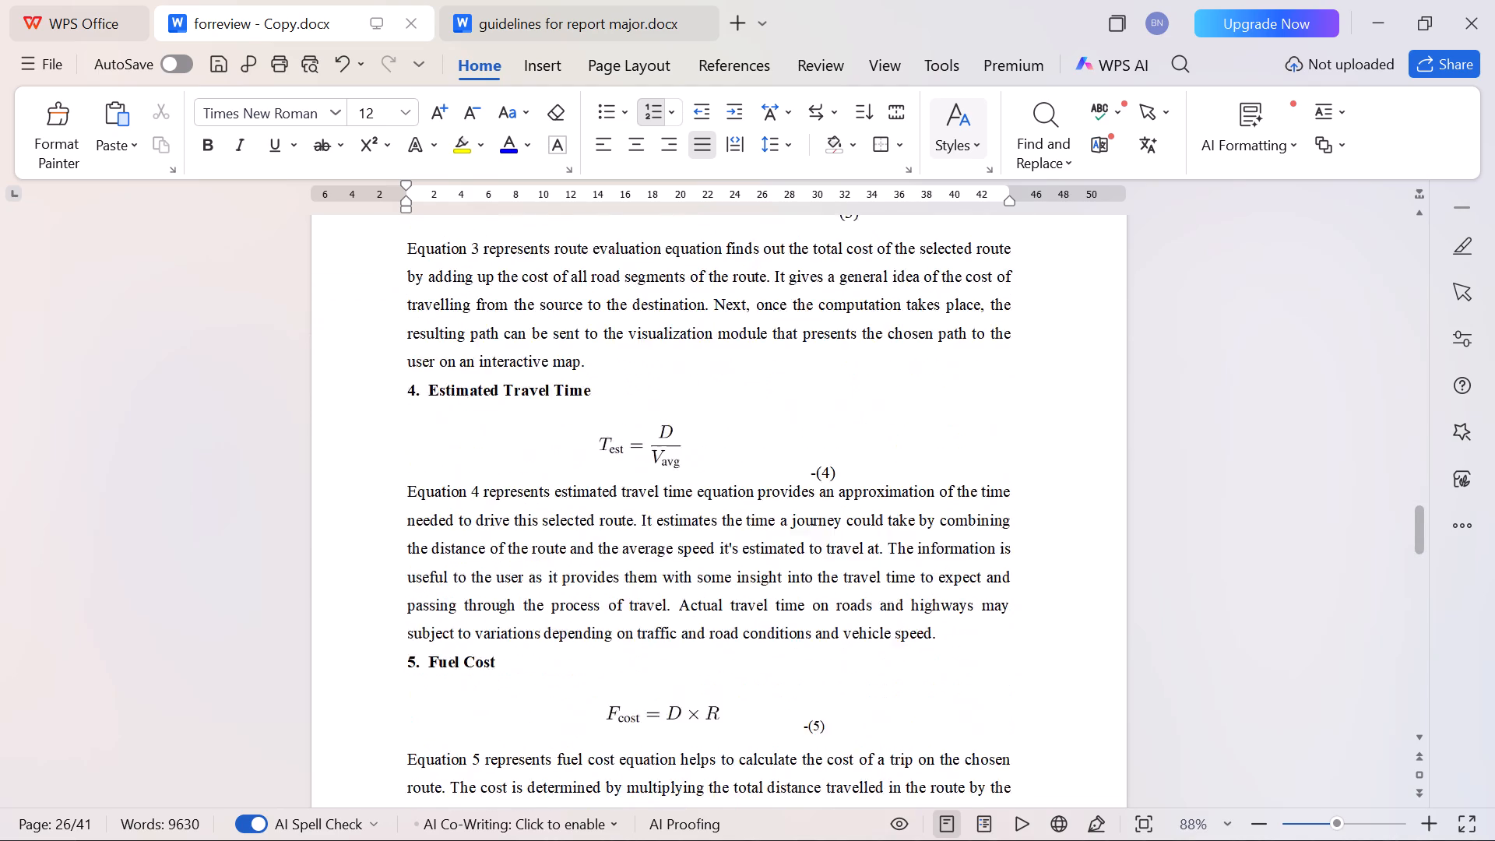
{"action": "scroll", "coordinate": [785, 716], "scroll_direction": "down", "scroll_amount": 13}
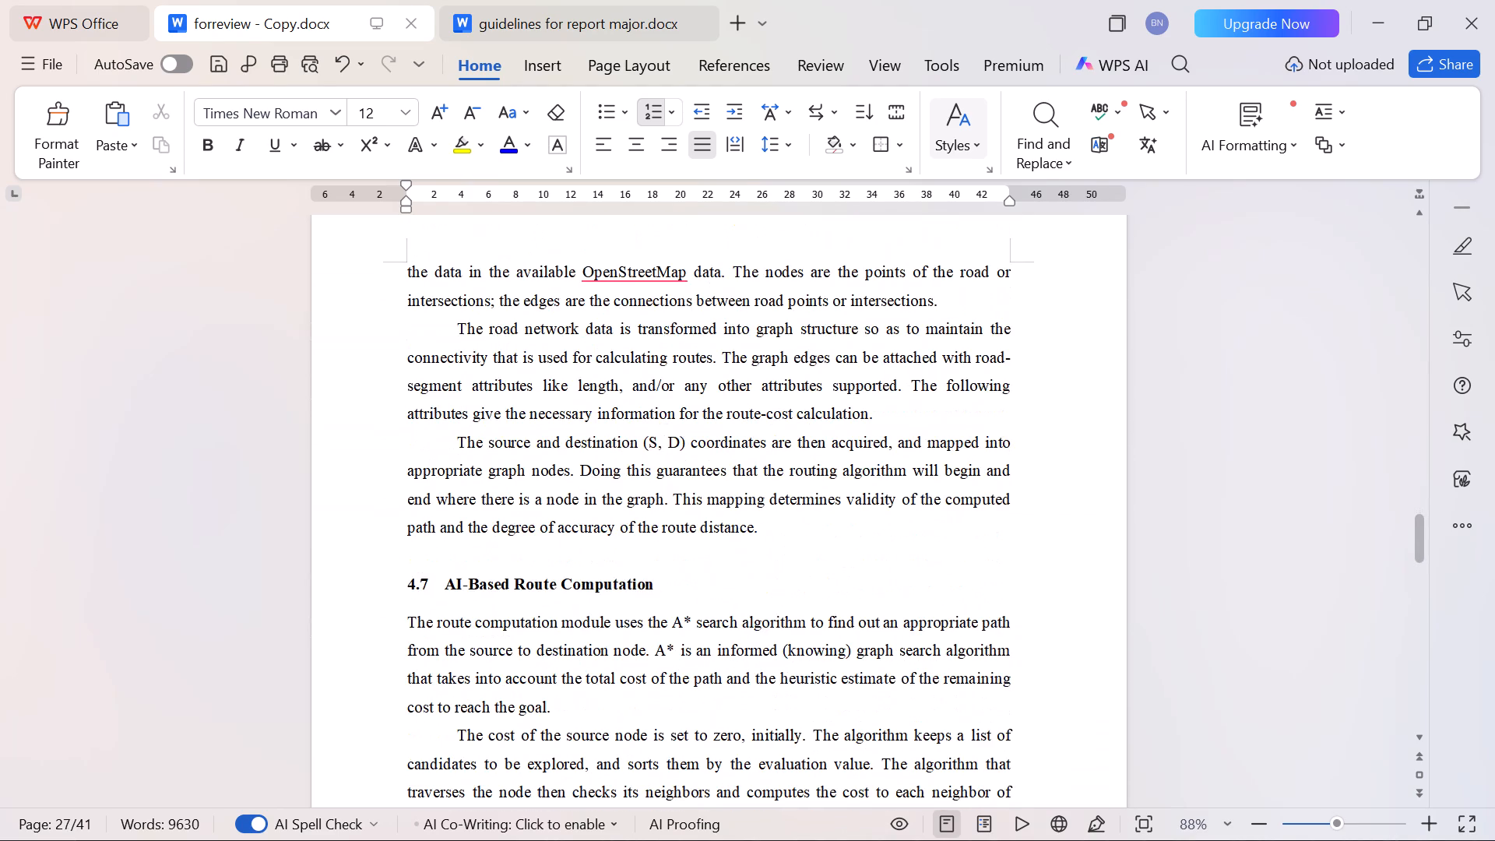
{"action": "scroll", "coordinate": [785, 716], "scroll_direction": "down", "scroll_amount": 16}
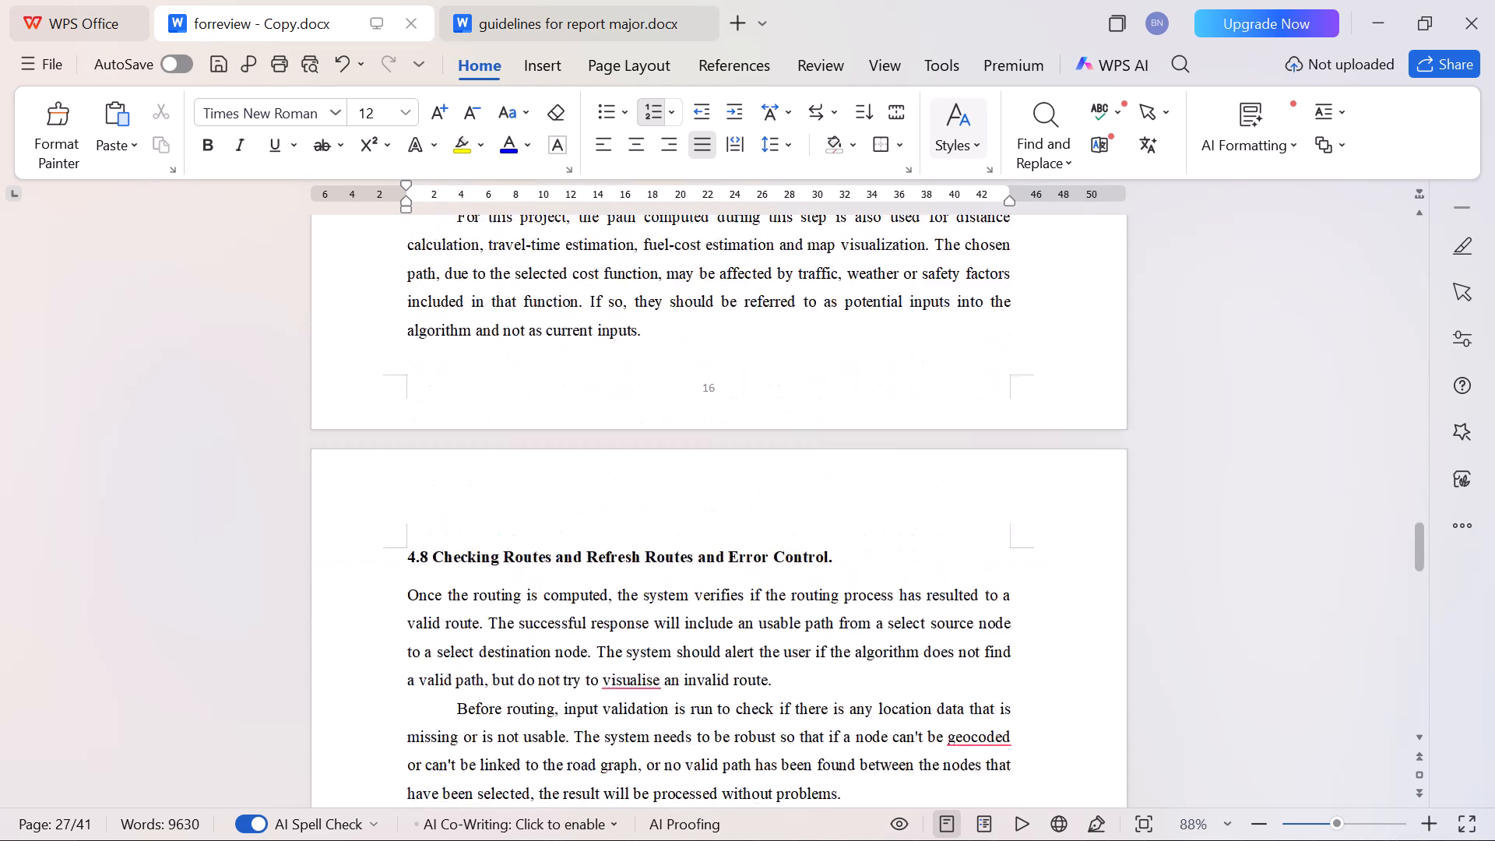
Review the report copy from section 4.8 on route checking through section 4.10 to the opening of section 4.11 Design.
{"action": "scroll", "coordinate": [785, 716], "scroll_direction": "down", "scroll_amount": 16}
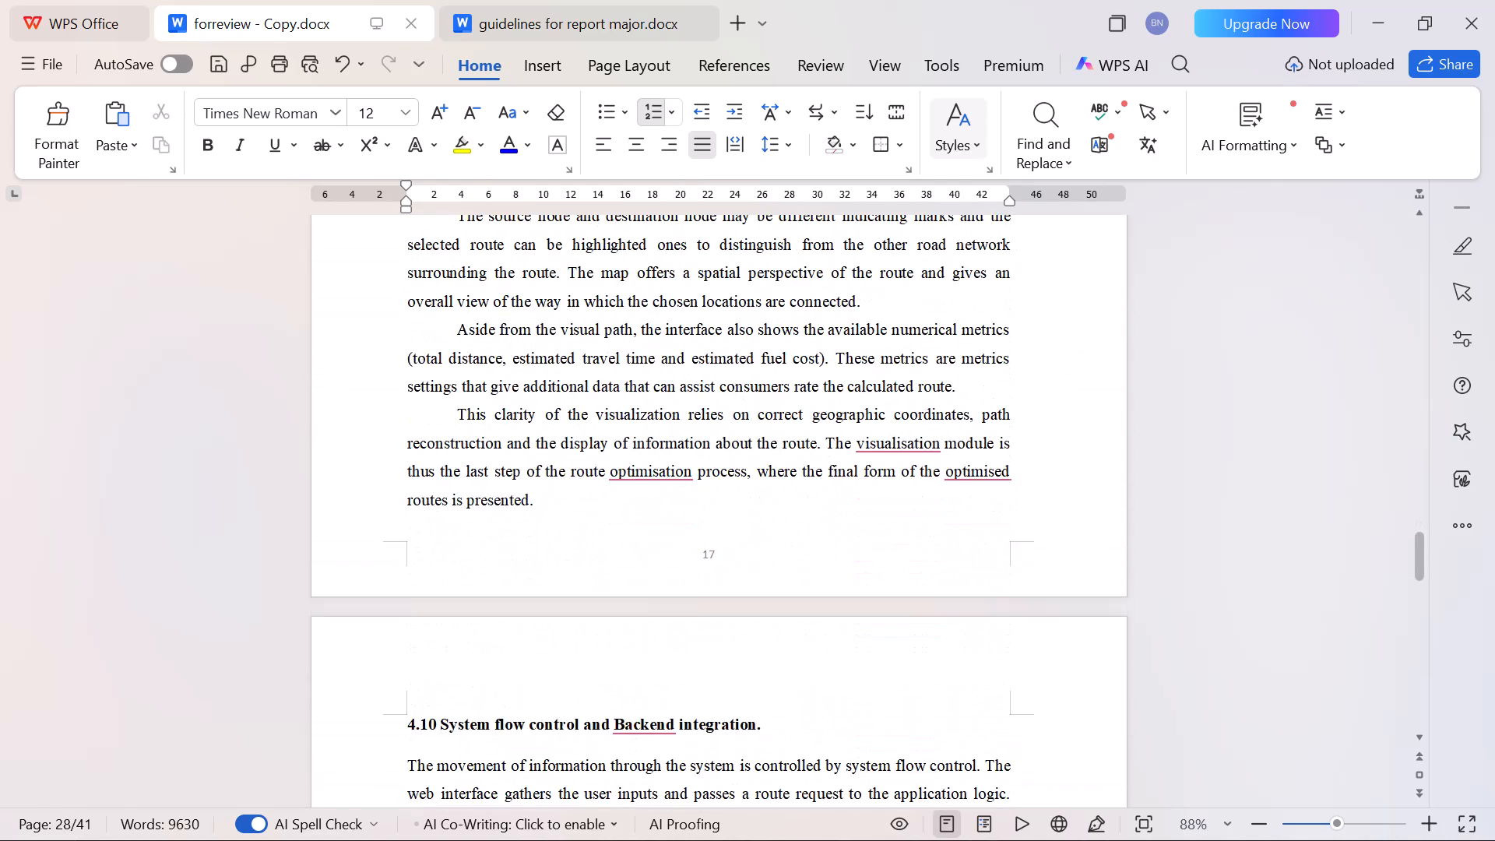
{"action": "scroll", "coordinate": [785, 716], "scroll_direction": "down", "scroll_amount": 5}
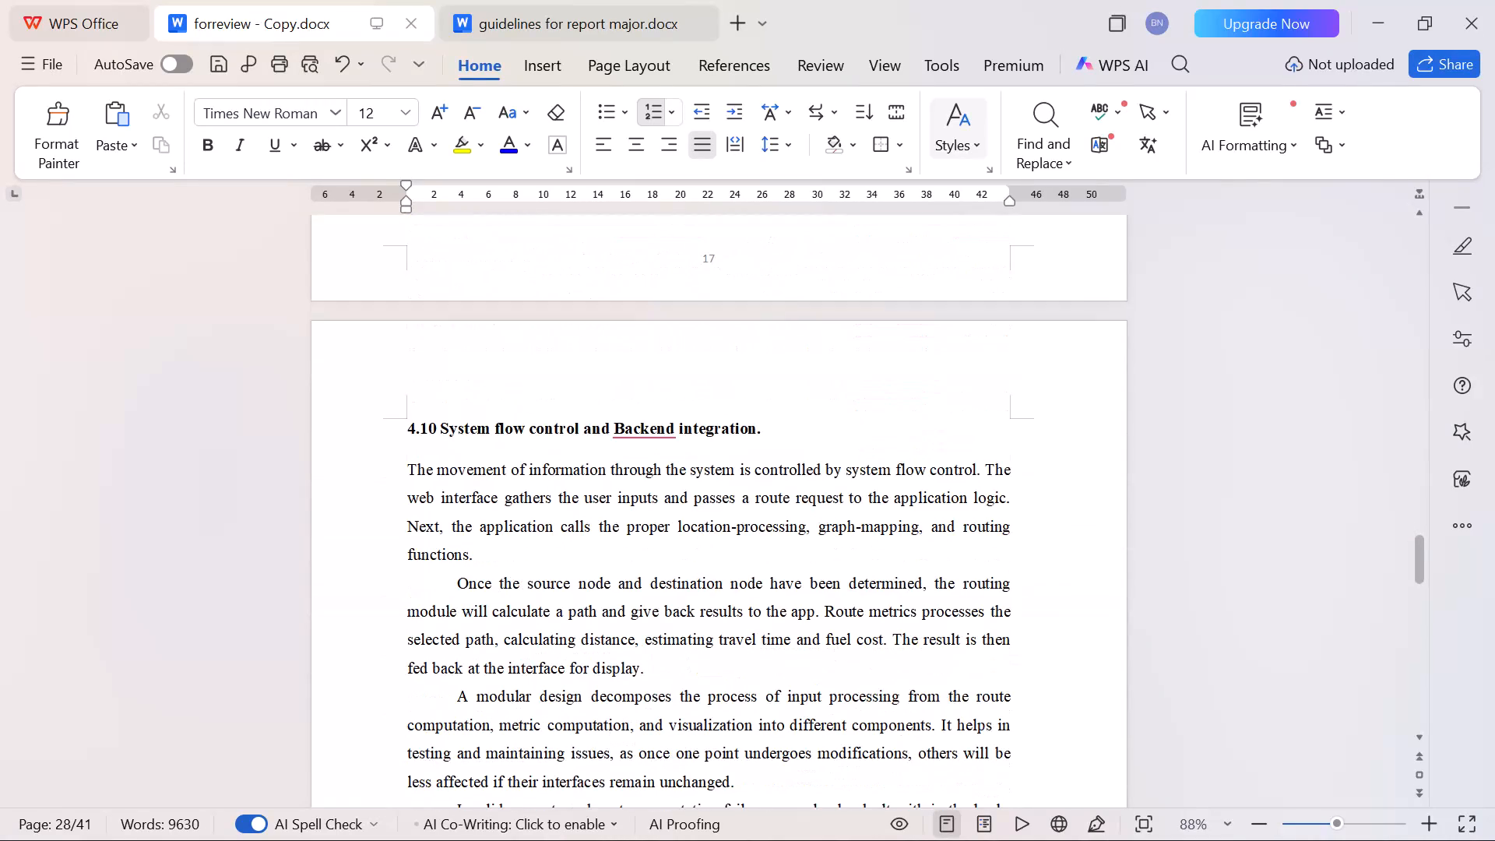
{"action": "scroll", "coordinate": [785, 716], "scroll_direction": "down", "scroll_amount": 13}
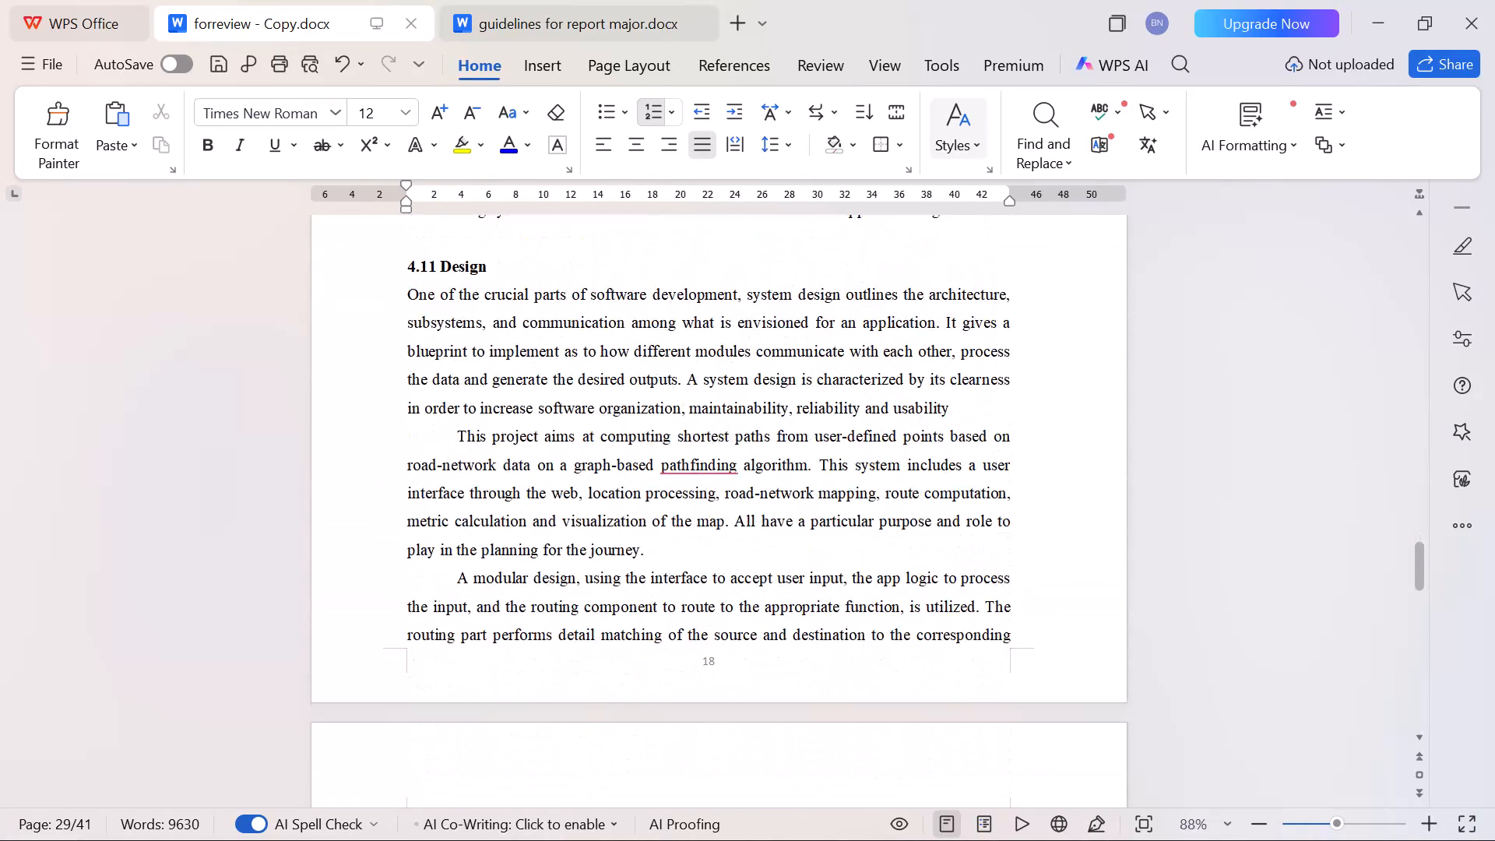
Review section 4.11 Design from its introduction through the use case and sequence diagrams to the Fig 4.4 class diagram text.
{"action": "scroll", "coordinate": [785, 716], "scroll_direction": "down", "scroll_amount": 17}
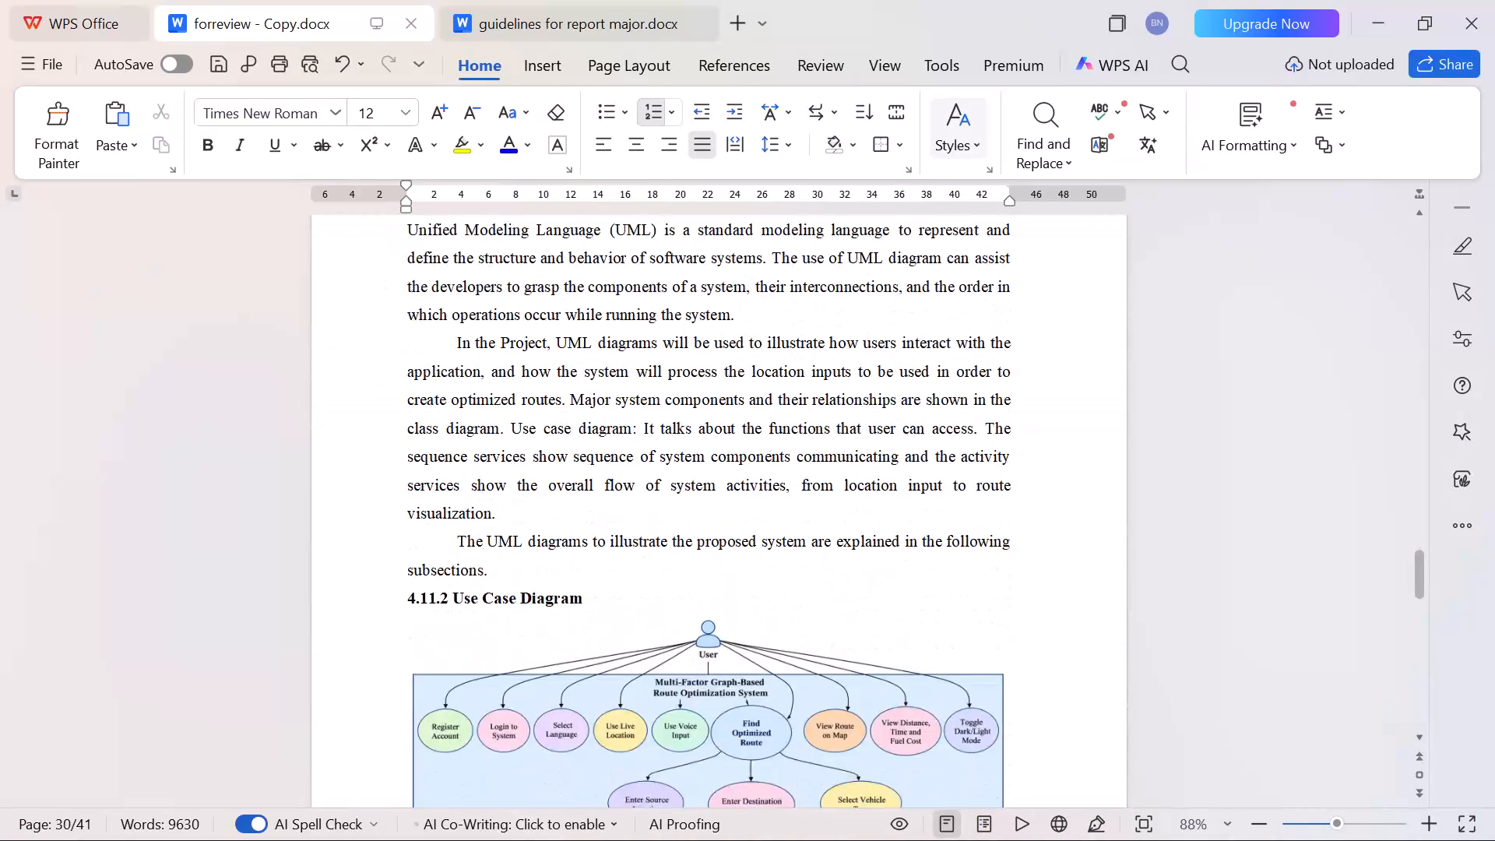
{"action": "scroll", "coordinate": [785, 716], "scroll_direction": "down", "scroll_amount": 18}
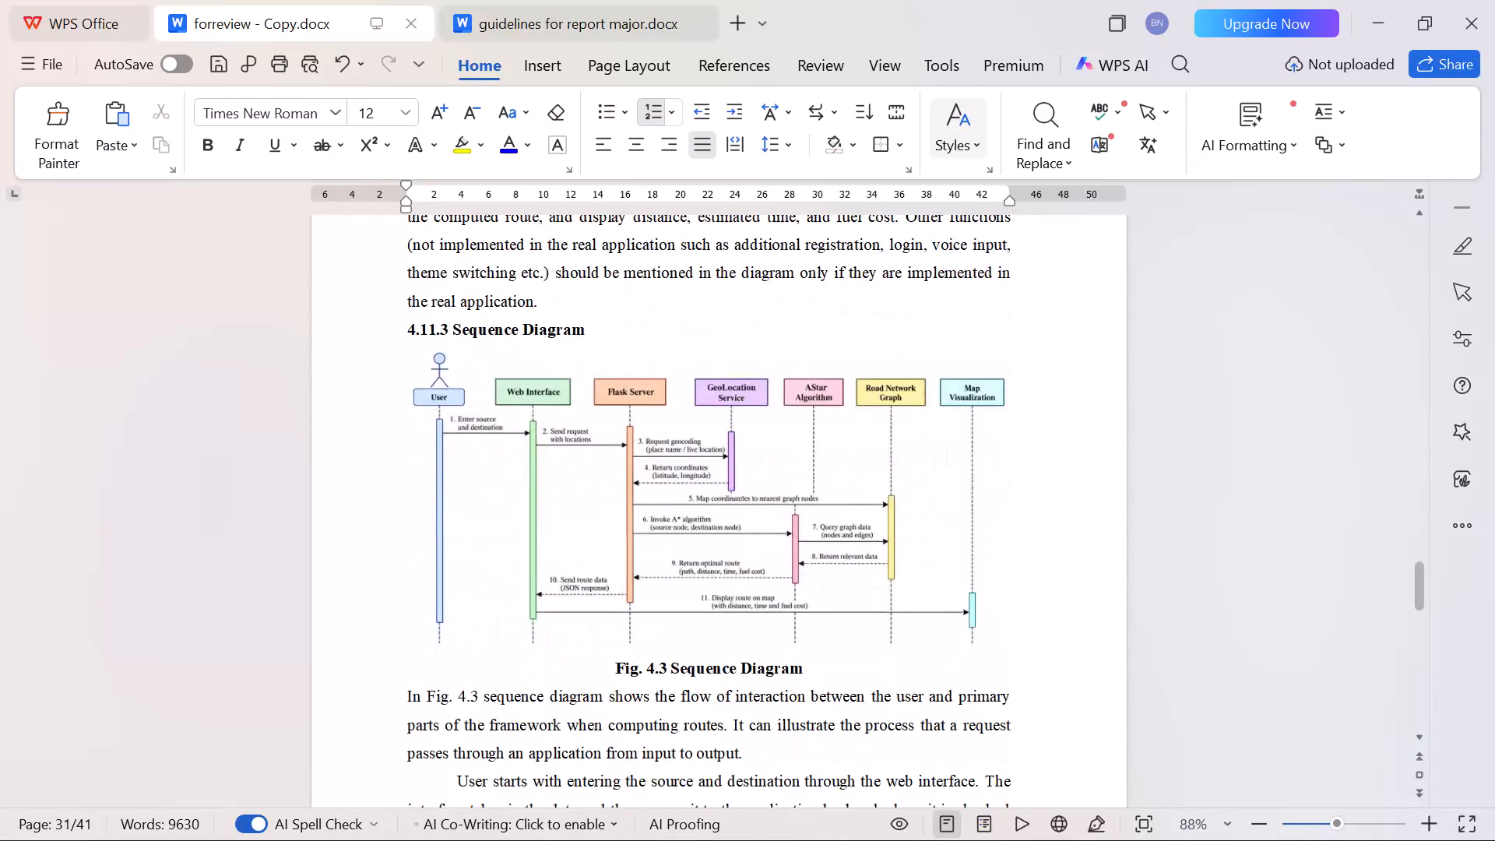
{"action": "scroll", "coordinate": [785, 716], "scroll_direction": "down", "scroll_amount": 17}
{"action": "scroll", "coordinate": [785, 716], "scroll_direction": "down", "scroll_amount": 15}
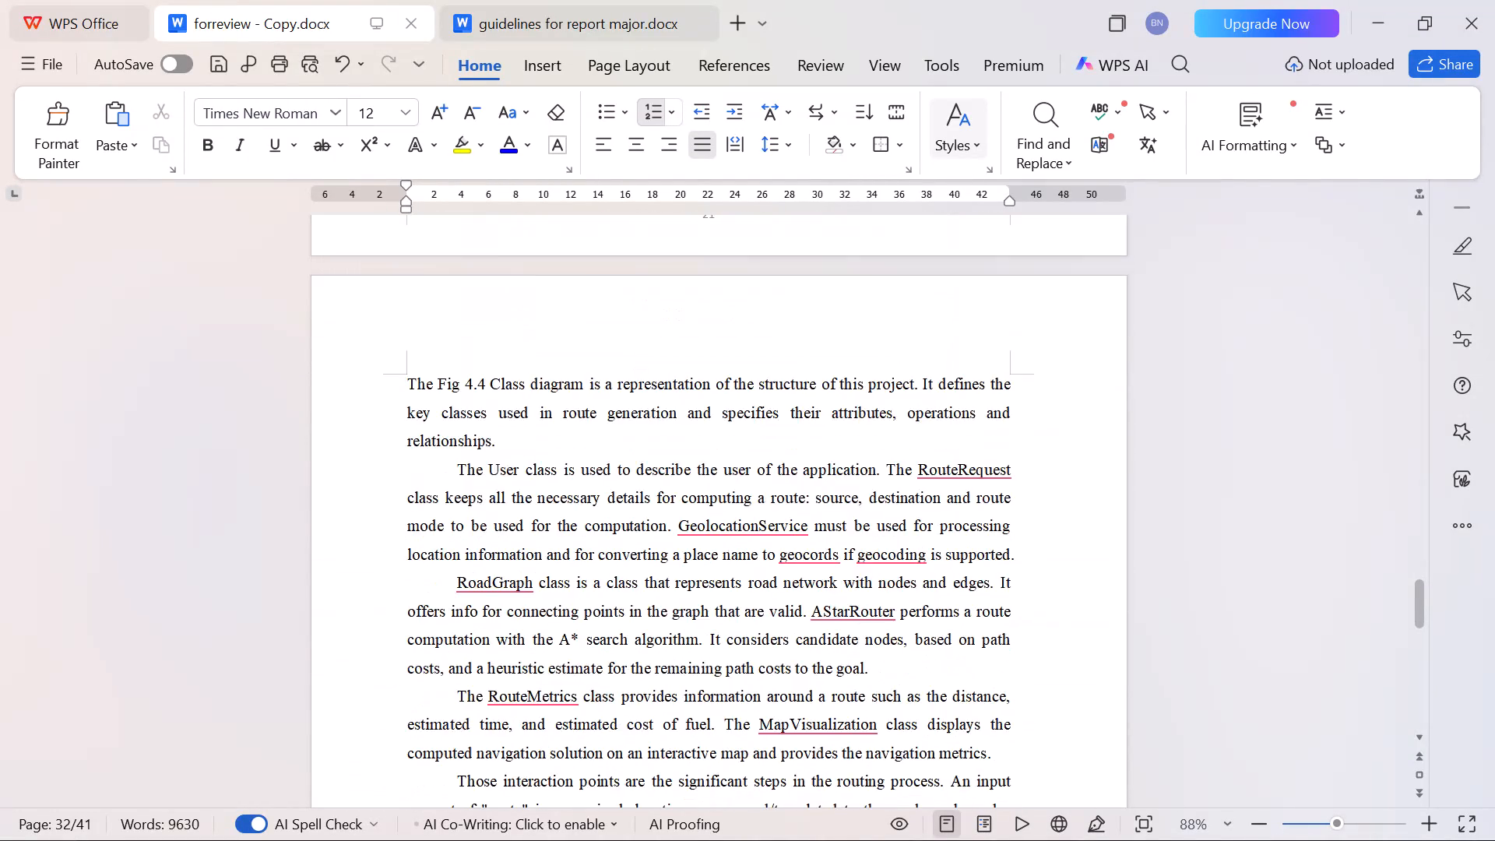
Review the rest of the class diagram description and section 4.11.5 Activity Diagram to the end of Chapter 4.
{"action": "scroll", "coordinate": [785, 716], "scroll_direction": "down", "scroll_amount": 20}
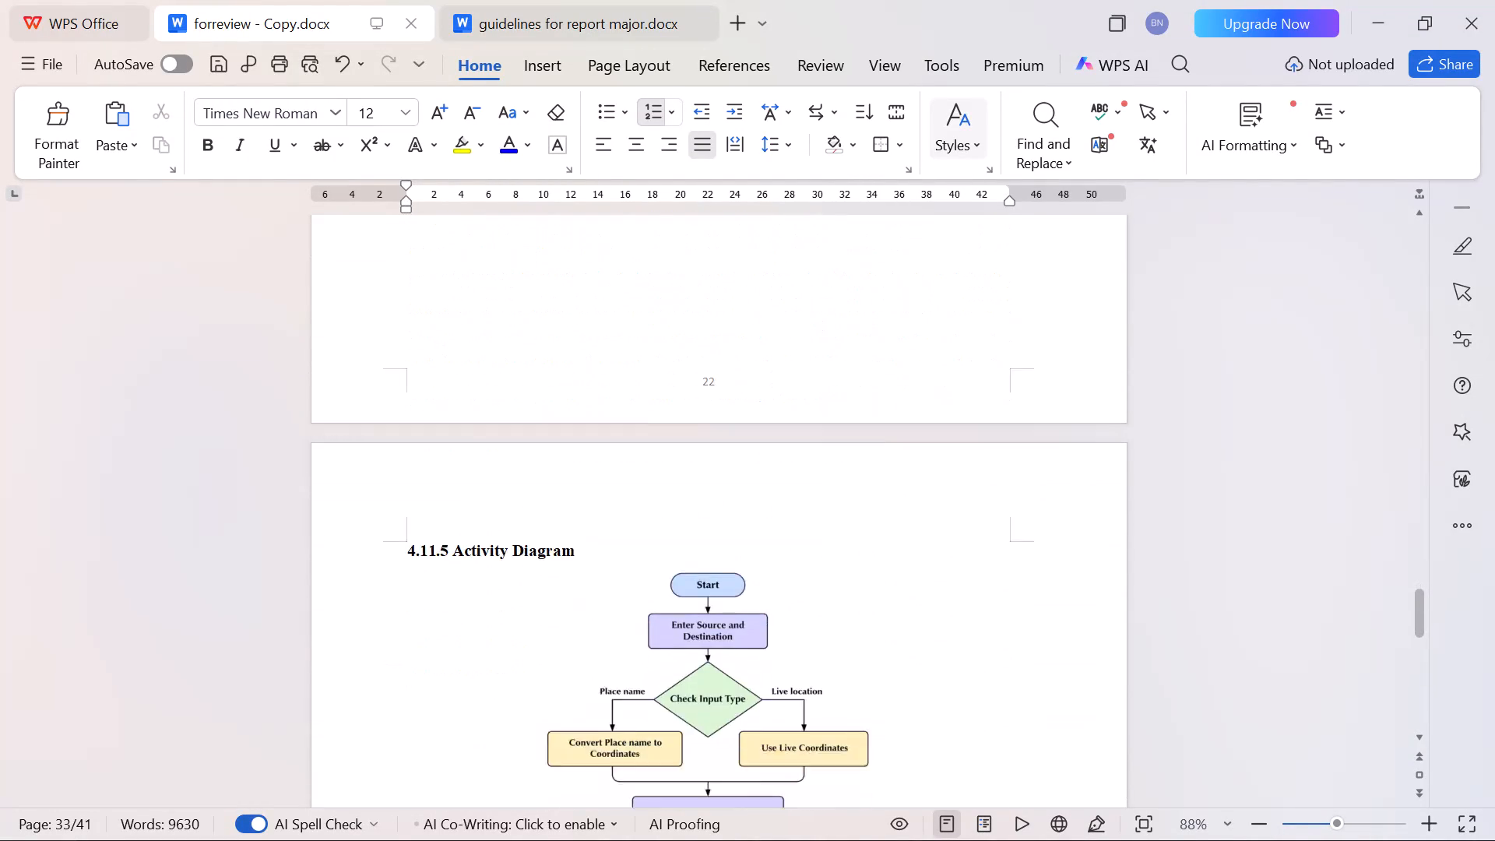
{"action": "scroll", "coordinate": [785, 716], "scroll_direction": "down", "scroll_amount": 19}
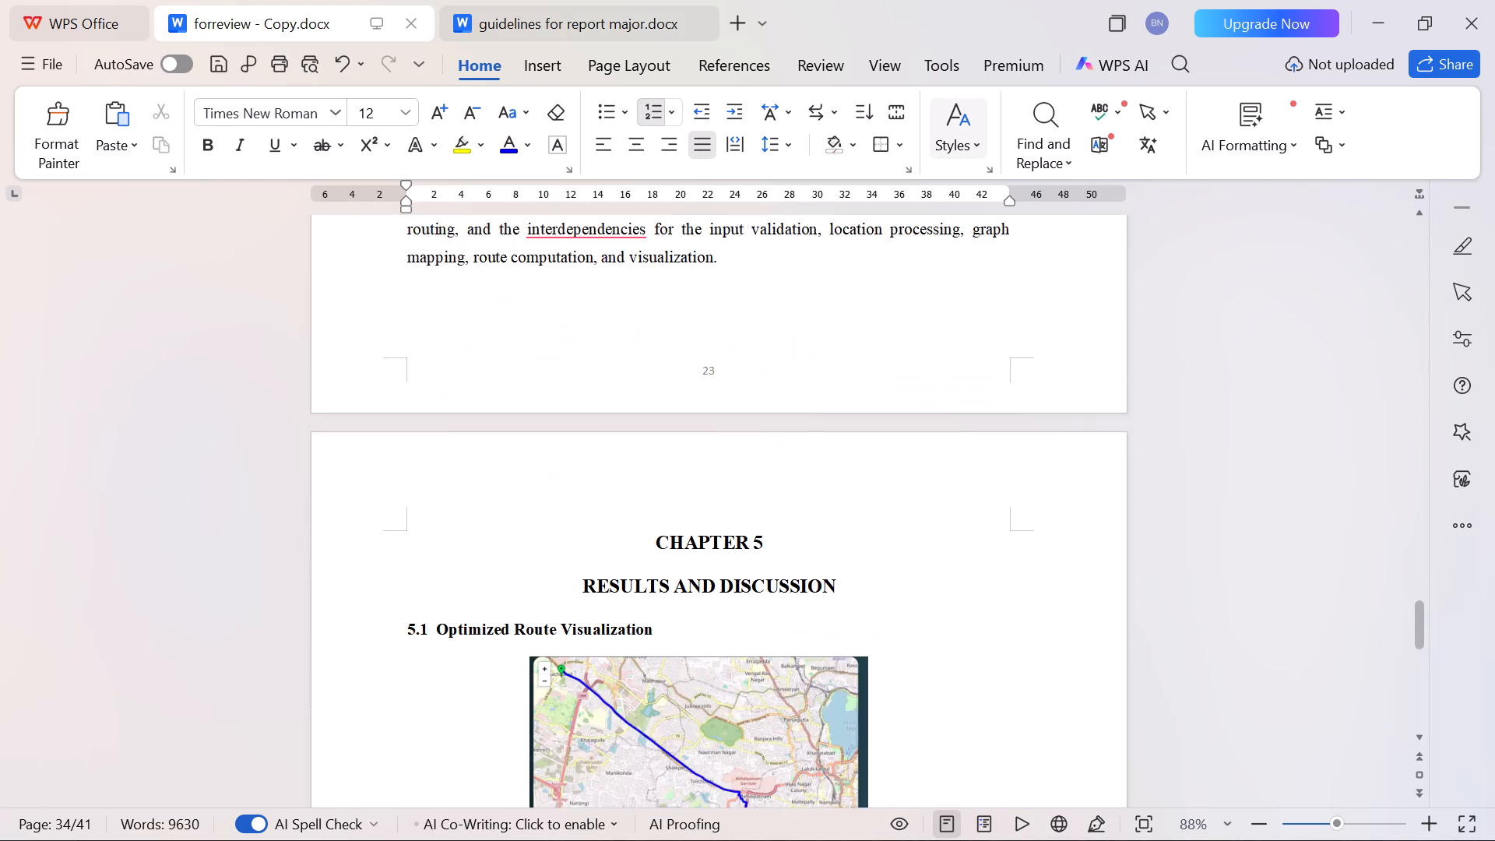
Review Chapter 5 sections 5.1 to 5.3, including the route figures and Table II with sample route metrics.
{"action": "scroll", "coordinate": [785, 716], "scroll_direction": "down", "scroll_amount": 8}
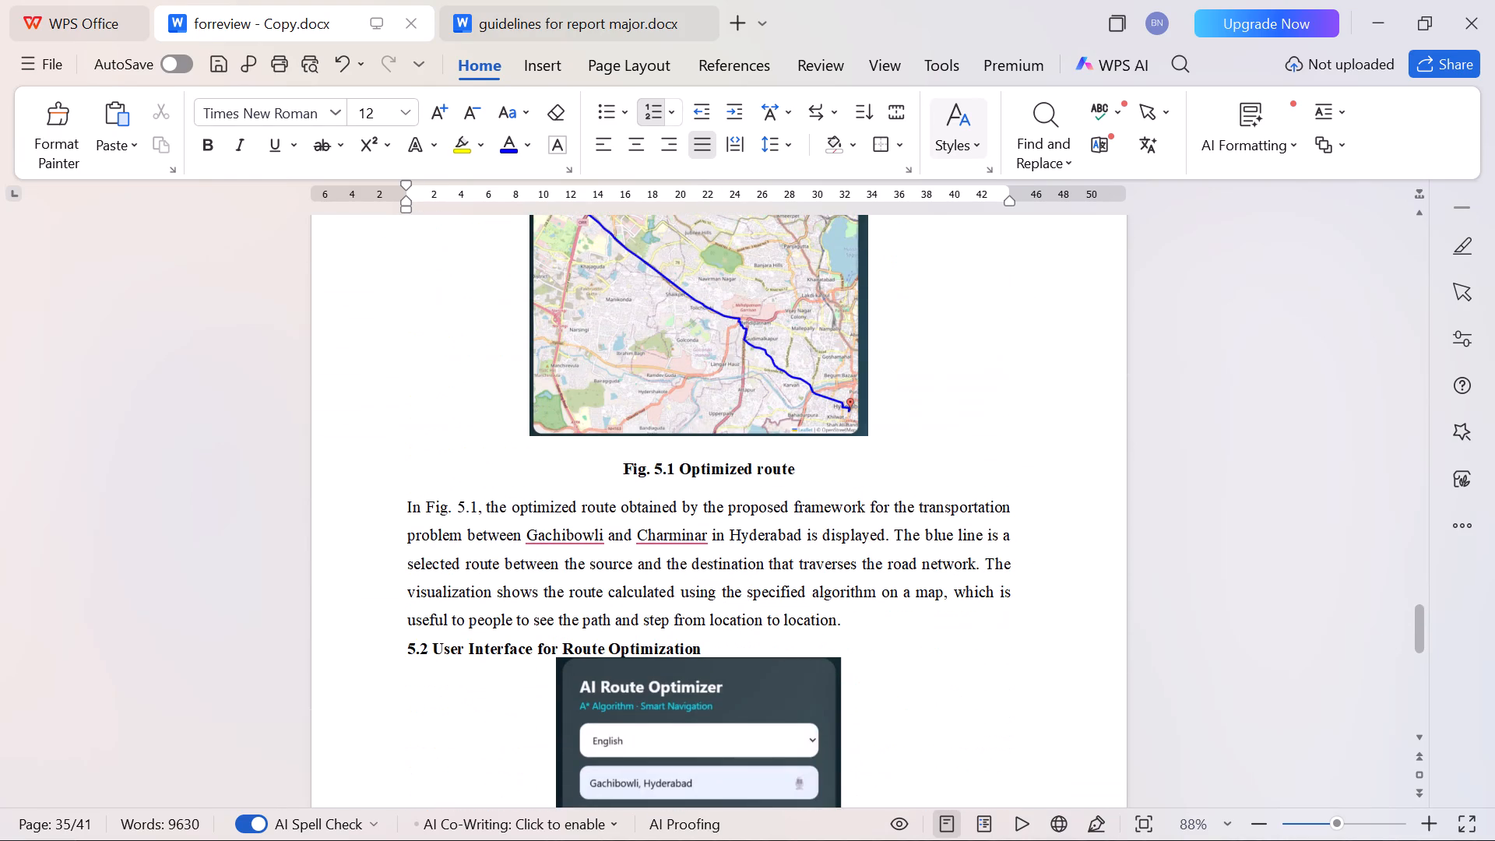
{"action": "scroll", "coordinate": [785, 716], "scroll_direction": "down", "scroll_amount": 16}
{"action": "scroll", "coordinate": [785, 716], "scroll_direction": "down", "scroll_amount": 8}
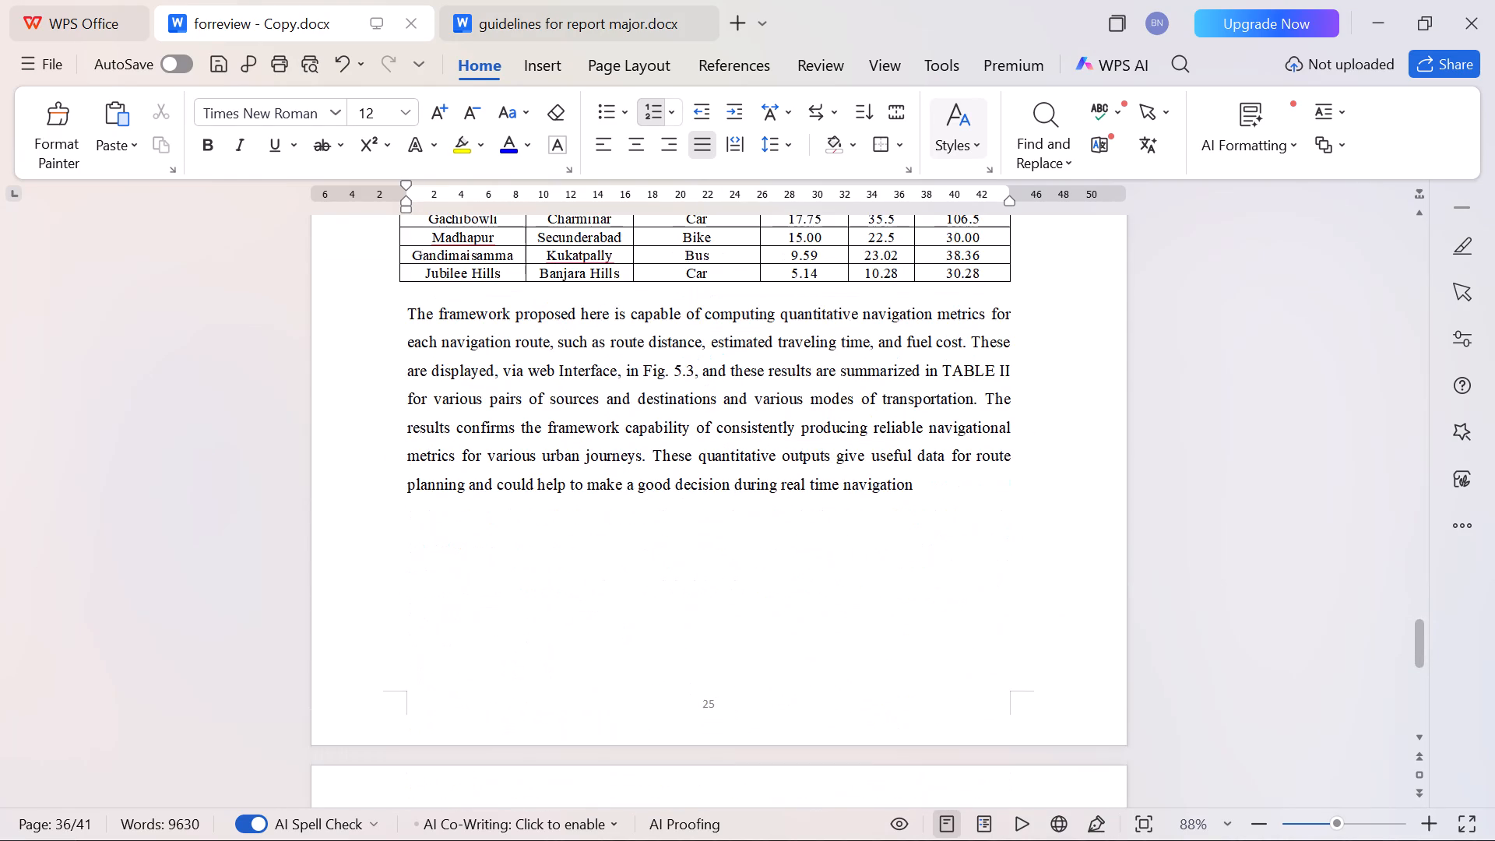
{"action": "scroll", "coordinate": [785, 716], "scroll_direction": "down", "scroll_amount": 3}
{"action": "scroll", "coordinate": [785, 716], "scroll_direction": "up", "scroll_amount": 9}
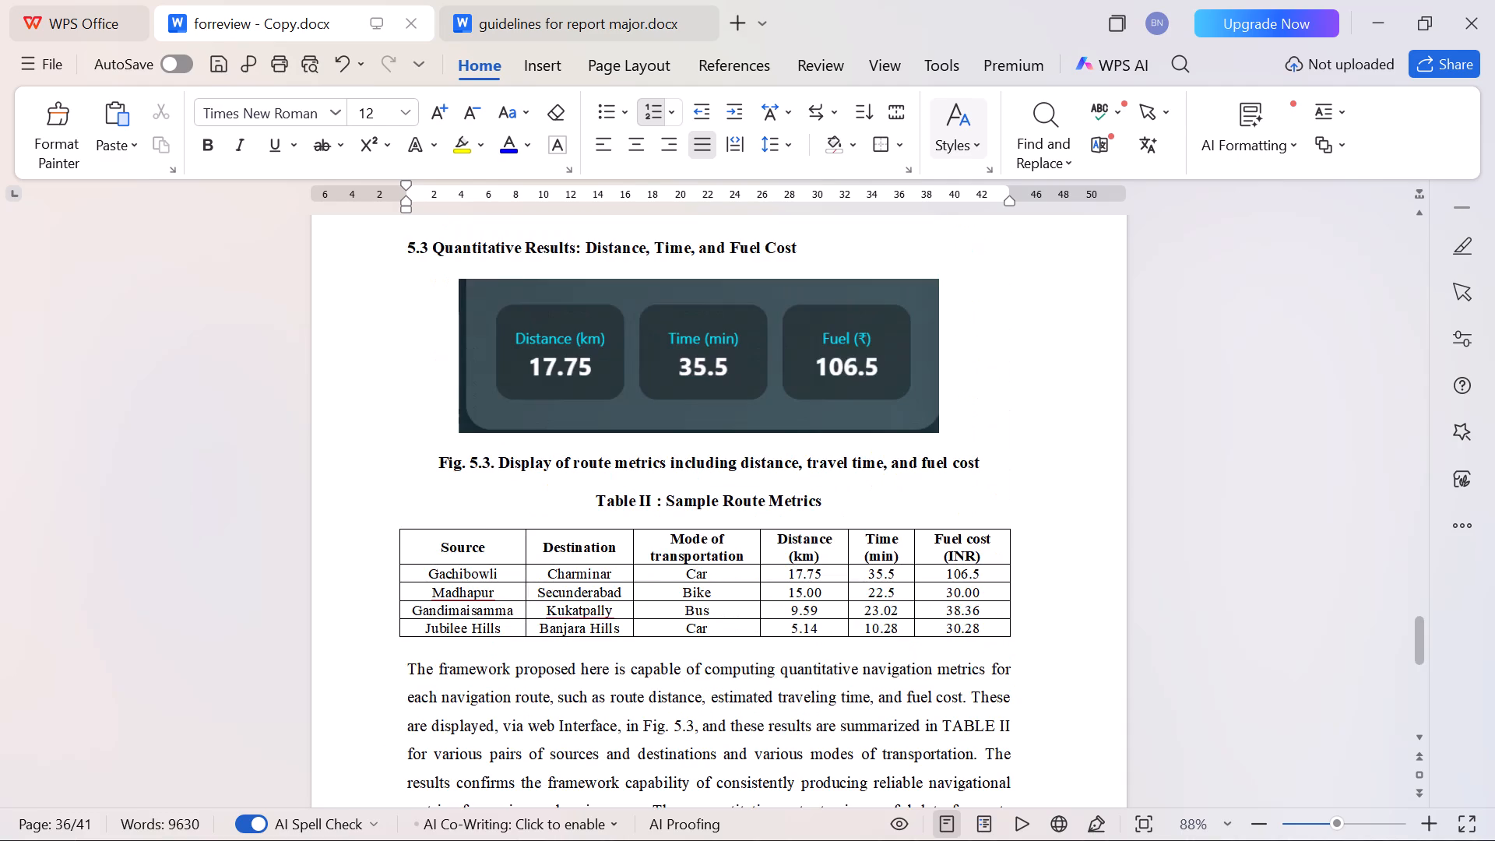
Review sections 5.4 and 5.5 with their comparison charts, Table III and the paragraph discussing it.
{"action": "scroll", "coordinate": [785, 716], "scroll_direction": "down", "scroll_amount": 15}
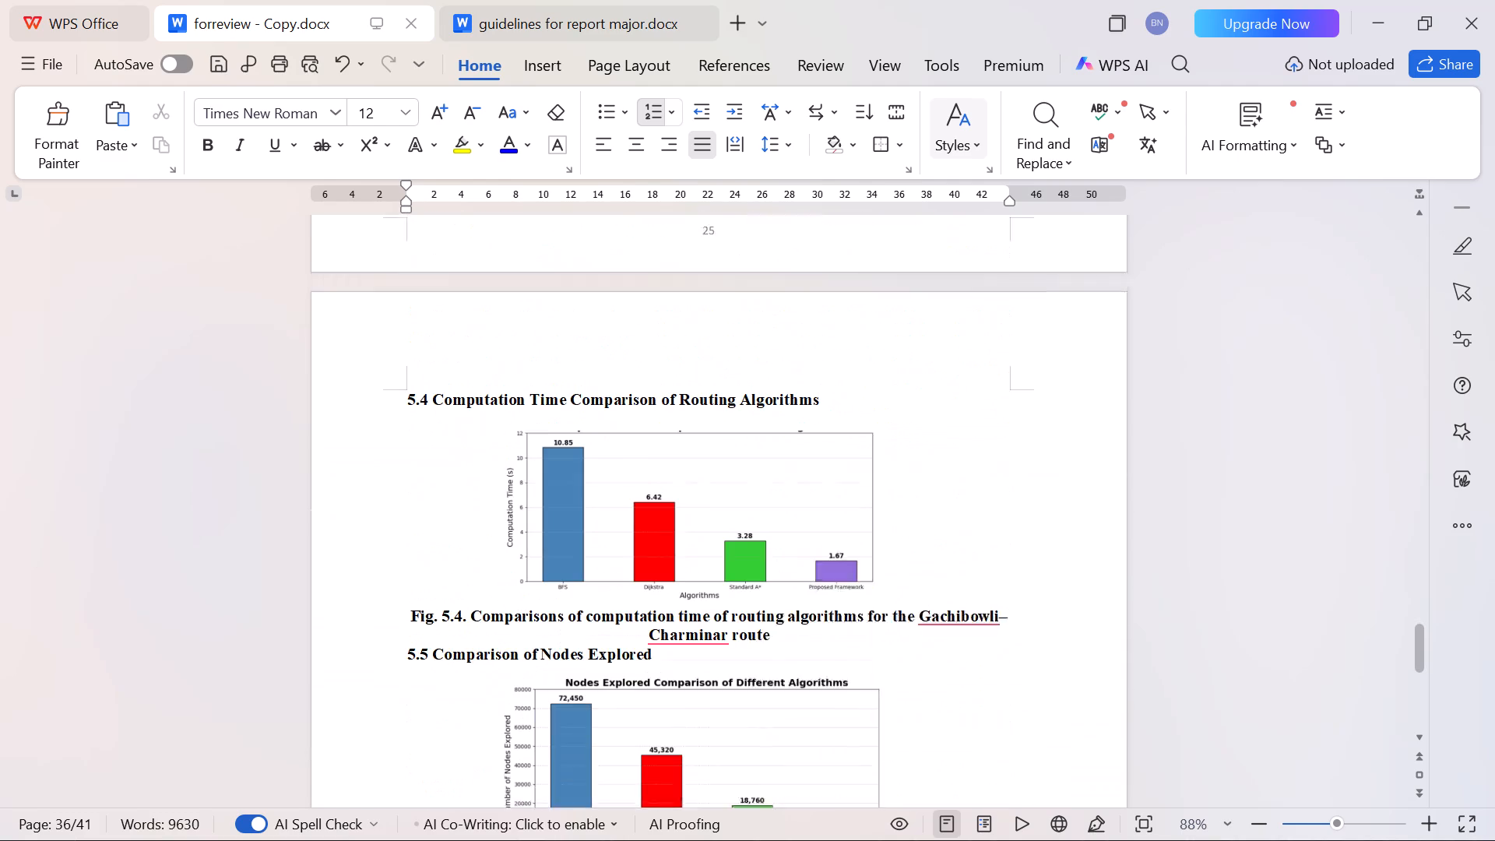
{"action": "scroll", "coordinate": [785, 716], "scroll_direction": "down", "scroll_amount": 9}
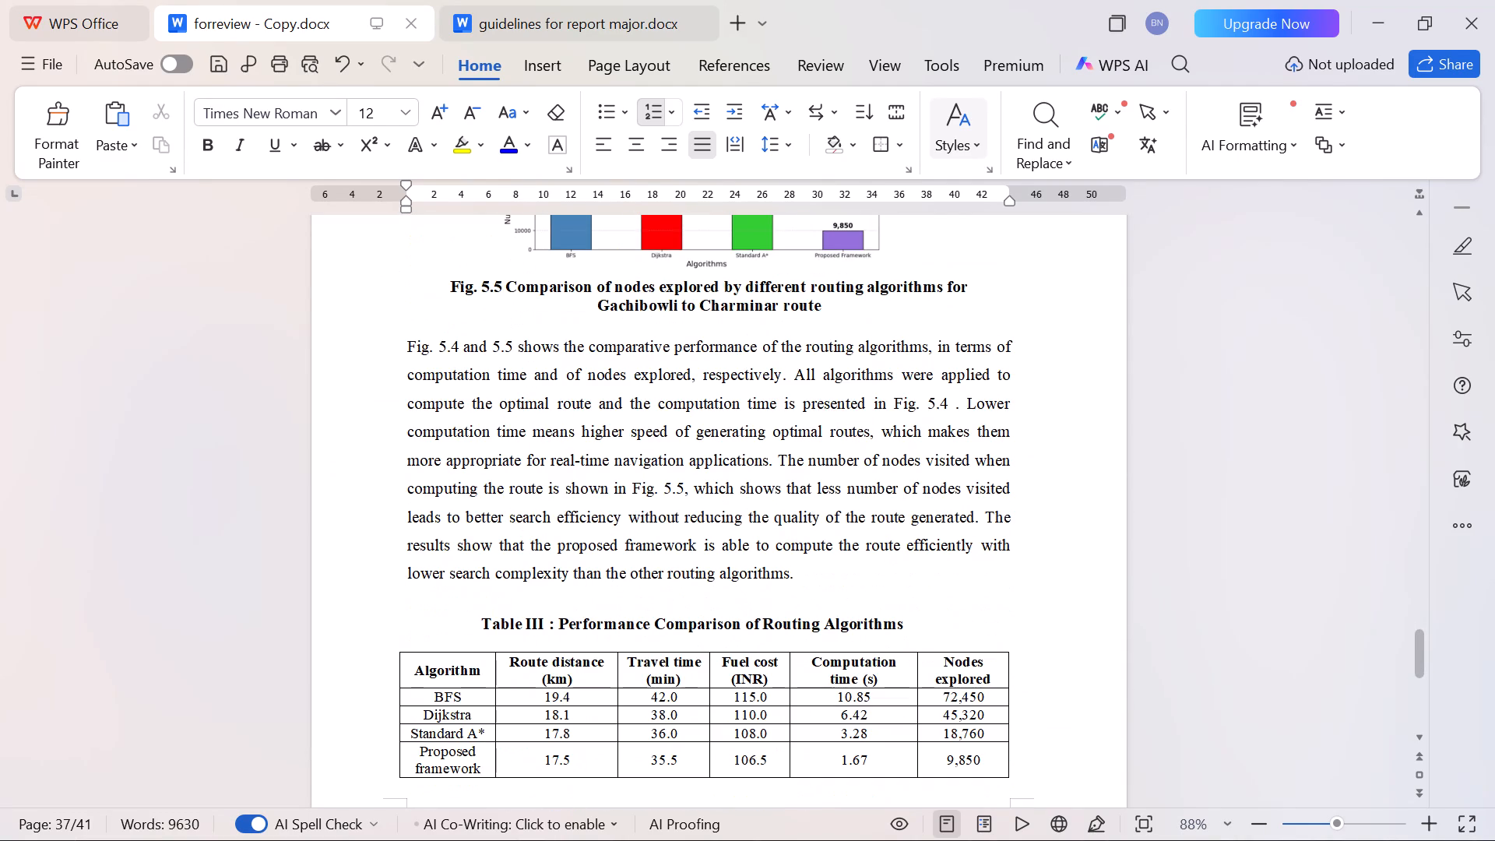
{"action": "scroll", "coordinate": [785, 716], "scroll_direction": "down", "scroll_amount": 8}
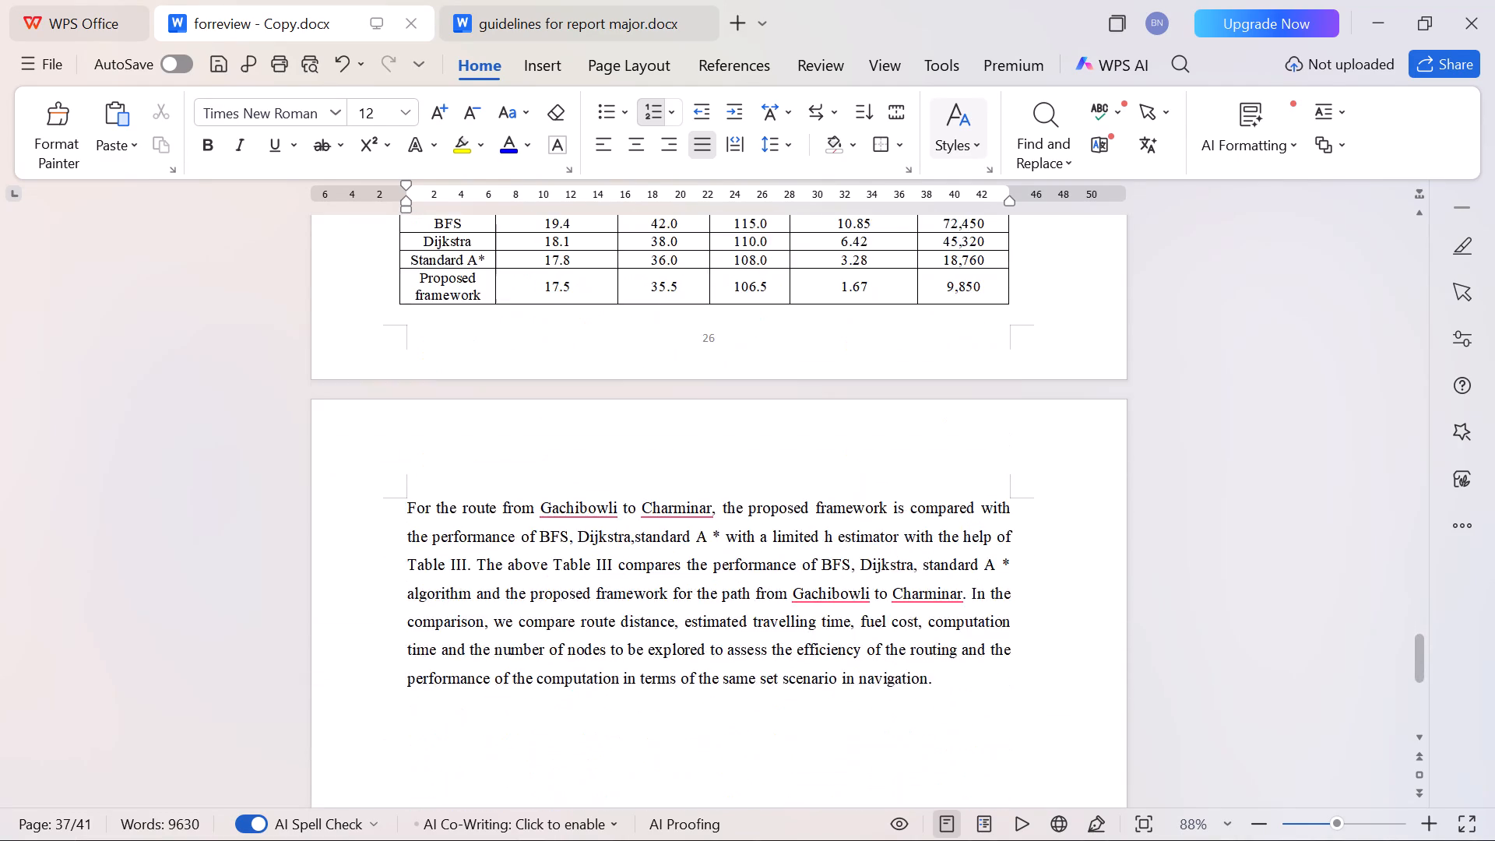
Review the Chapter 6 conclusion and the reference list through its last entry, [15].
{"action": "scroll", "coordinate": [785, 716], "scroll_direction": "down", "scroll_amount": 20}
{"action": "scroll", "coordinate": [785, 716], "scroll_direction": "down", "scroll_amount": 3}
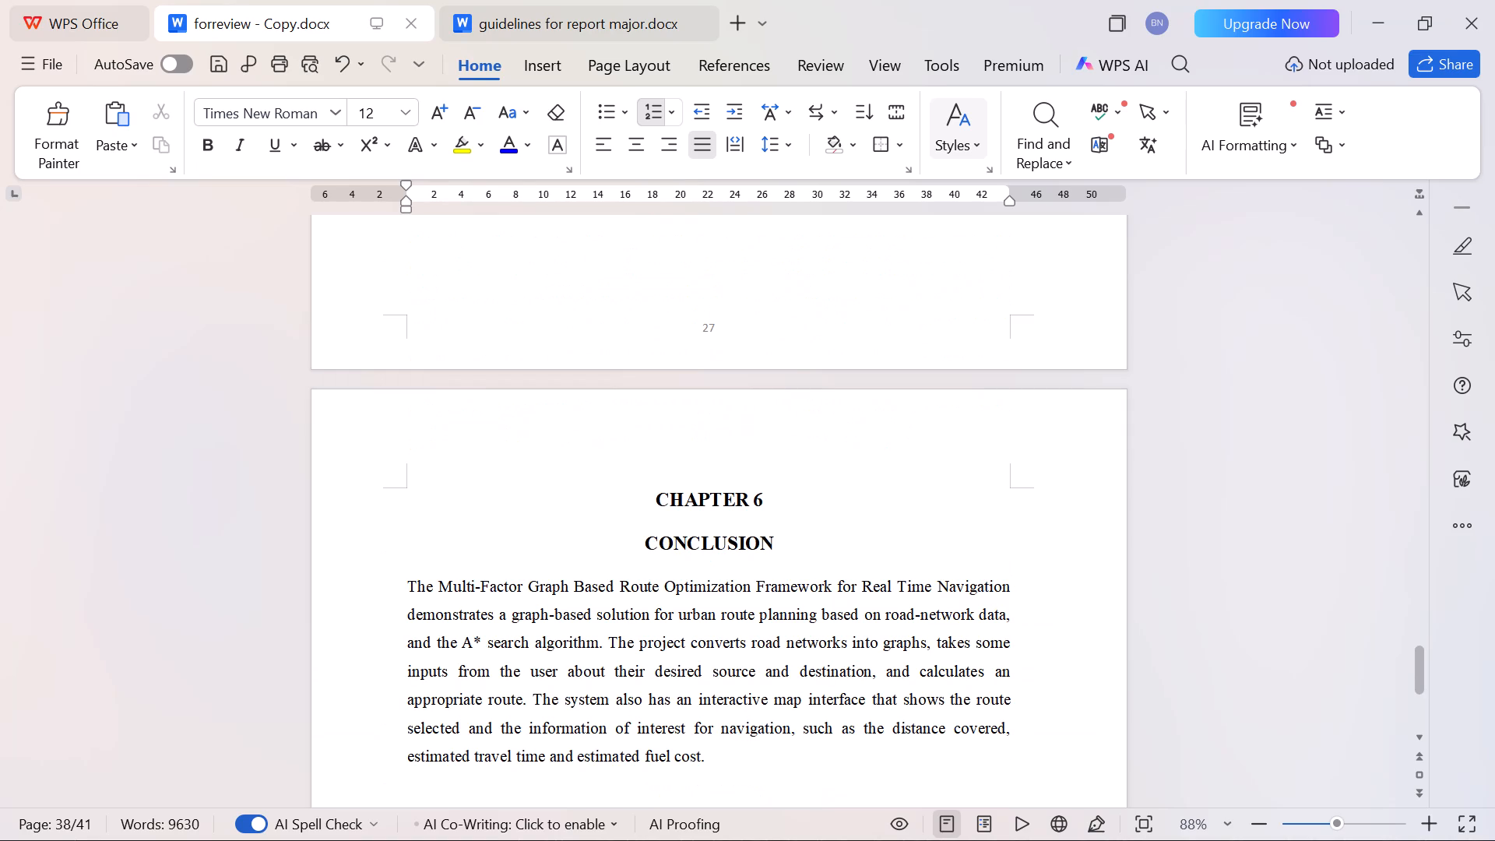
{"action": "scroll", "coordinate": [785, 716], "scroll_direction": "down", "scroll_amount": 2}
{"action": "scroll", "coordinate": [785, 716], "scroll_direction": "down", "scroll_amount": 20}
{"action": "scroll", "coordinate": [785, 716], "scroll_direction": "down", "scroll_amount": 9}
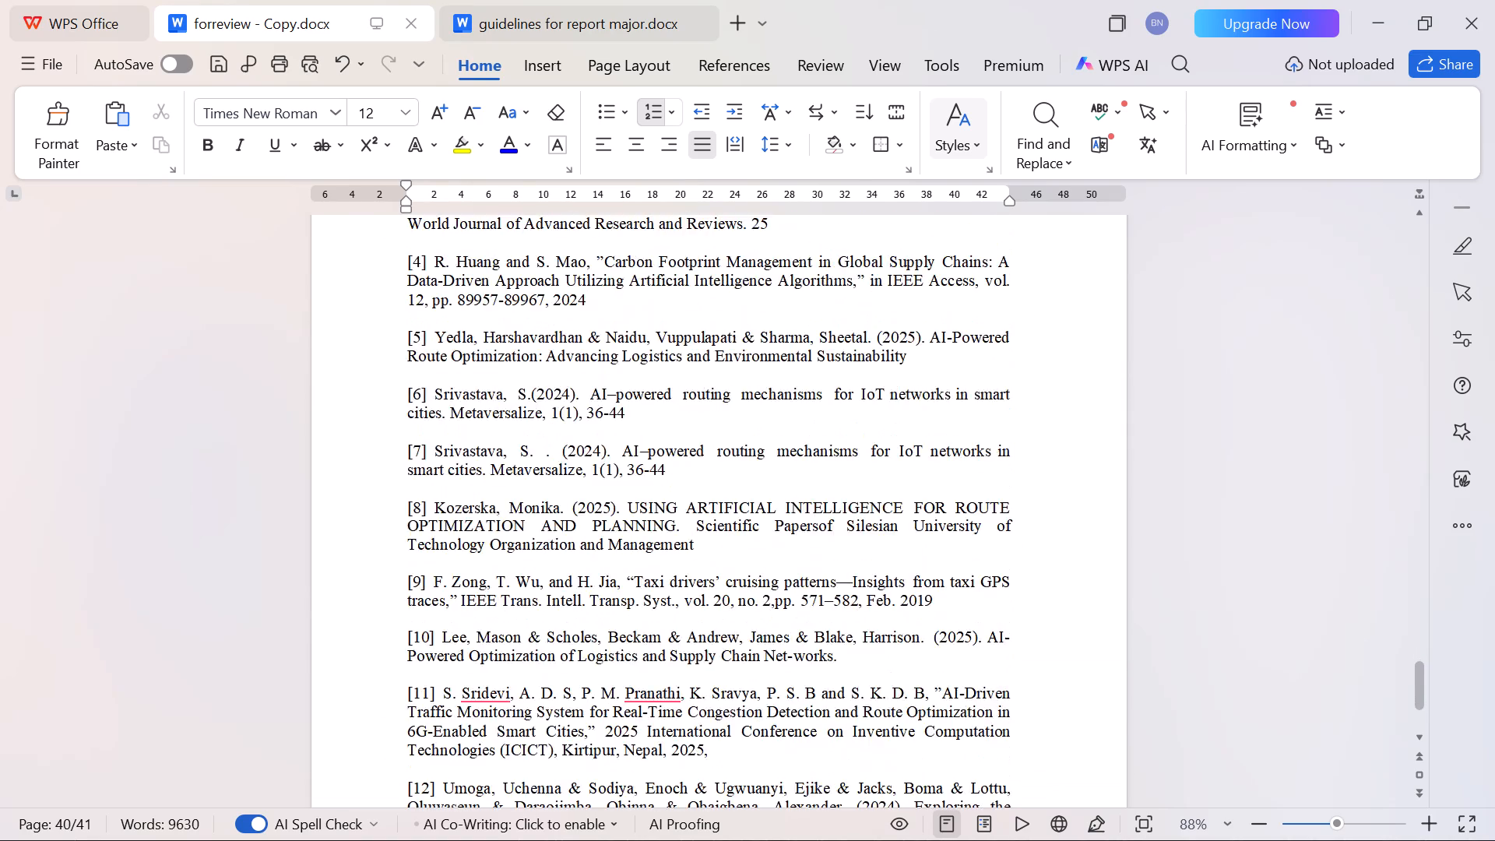
{"action": "scroll", "coordinate": [785, 716], "scroll_direction": "down", "scroll_amount": 12}
{"action": "scroll", "coordinate": [785, 716], "scroll_direction": "up", "scroll_amount": 5}
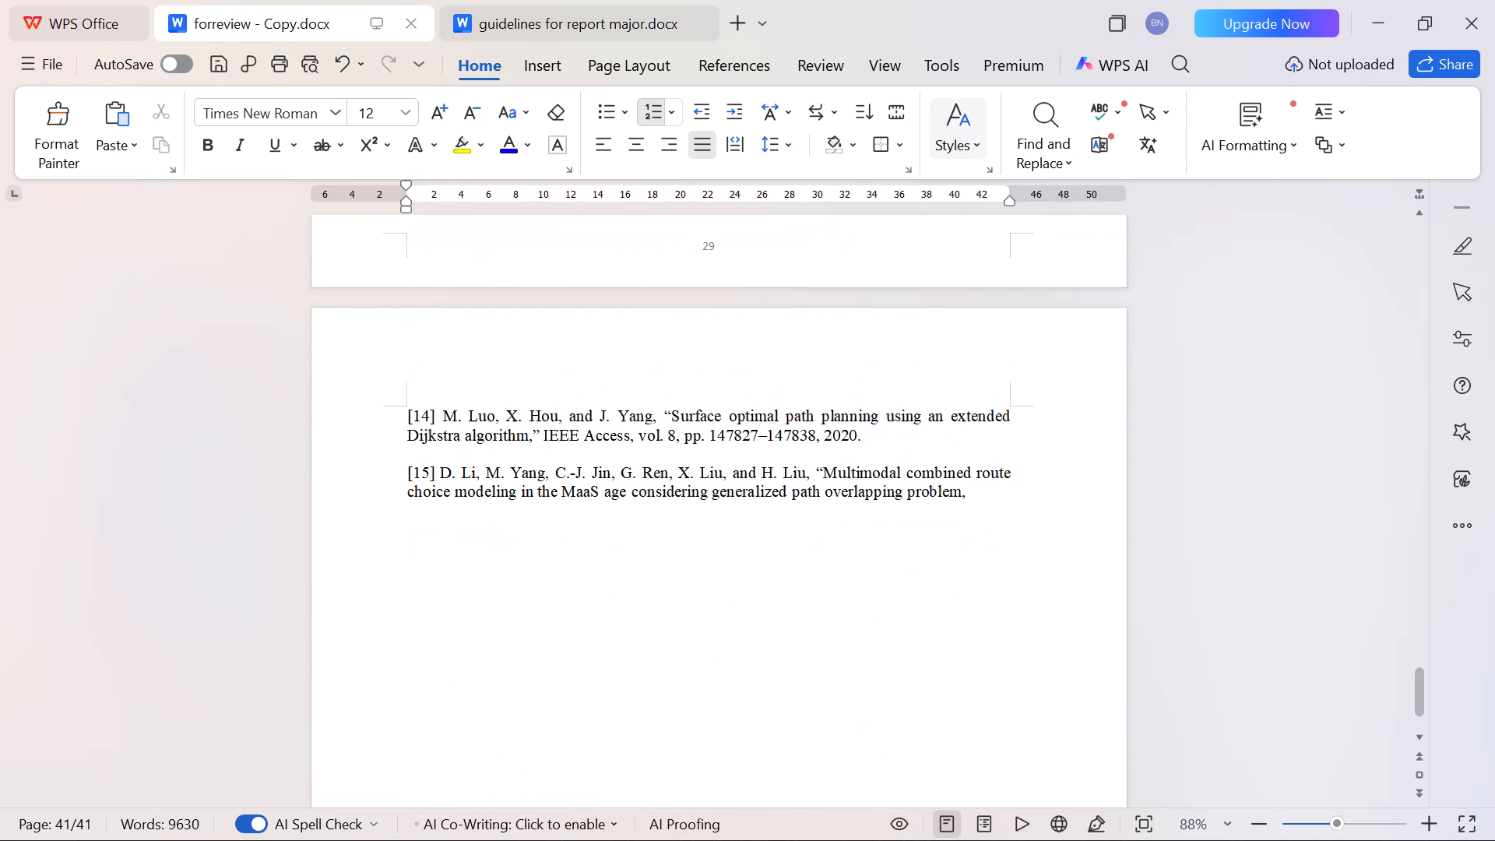
Save the report copy.
{"action": "key", "text": "ctrl+s"}
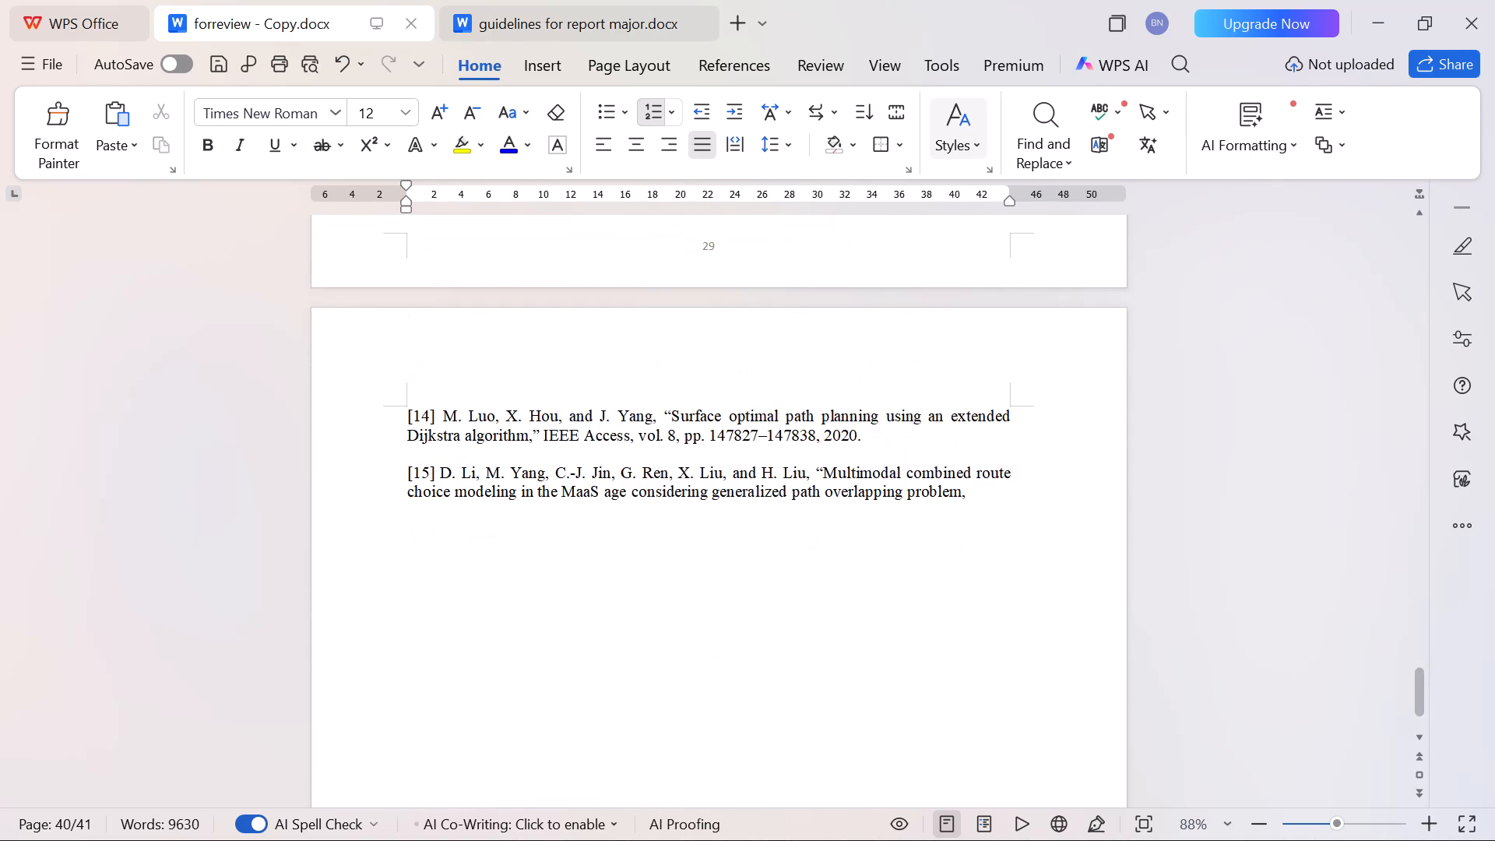